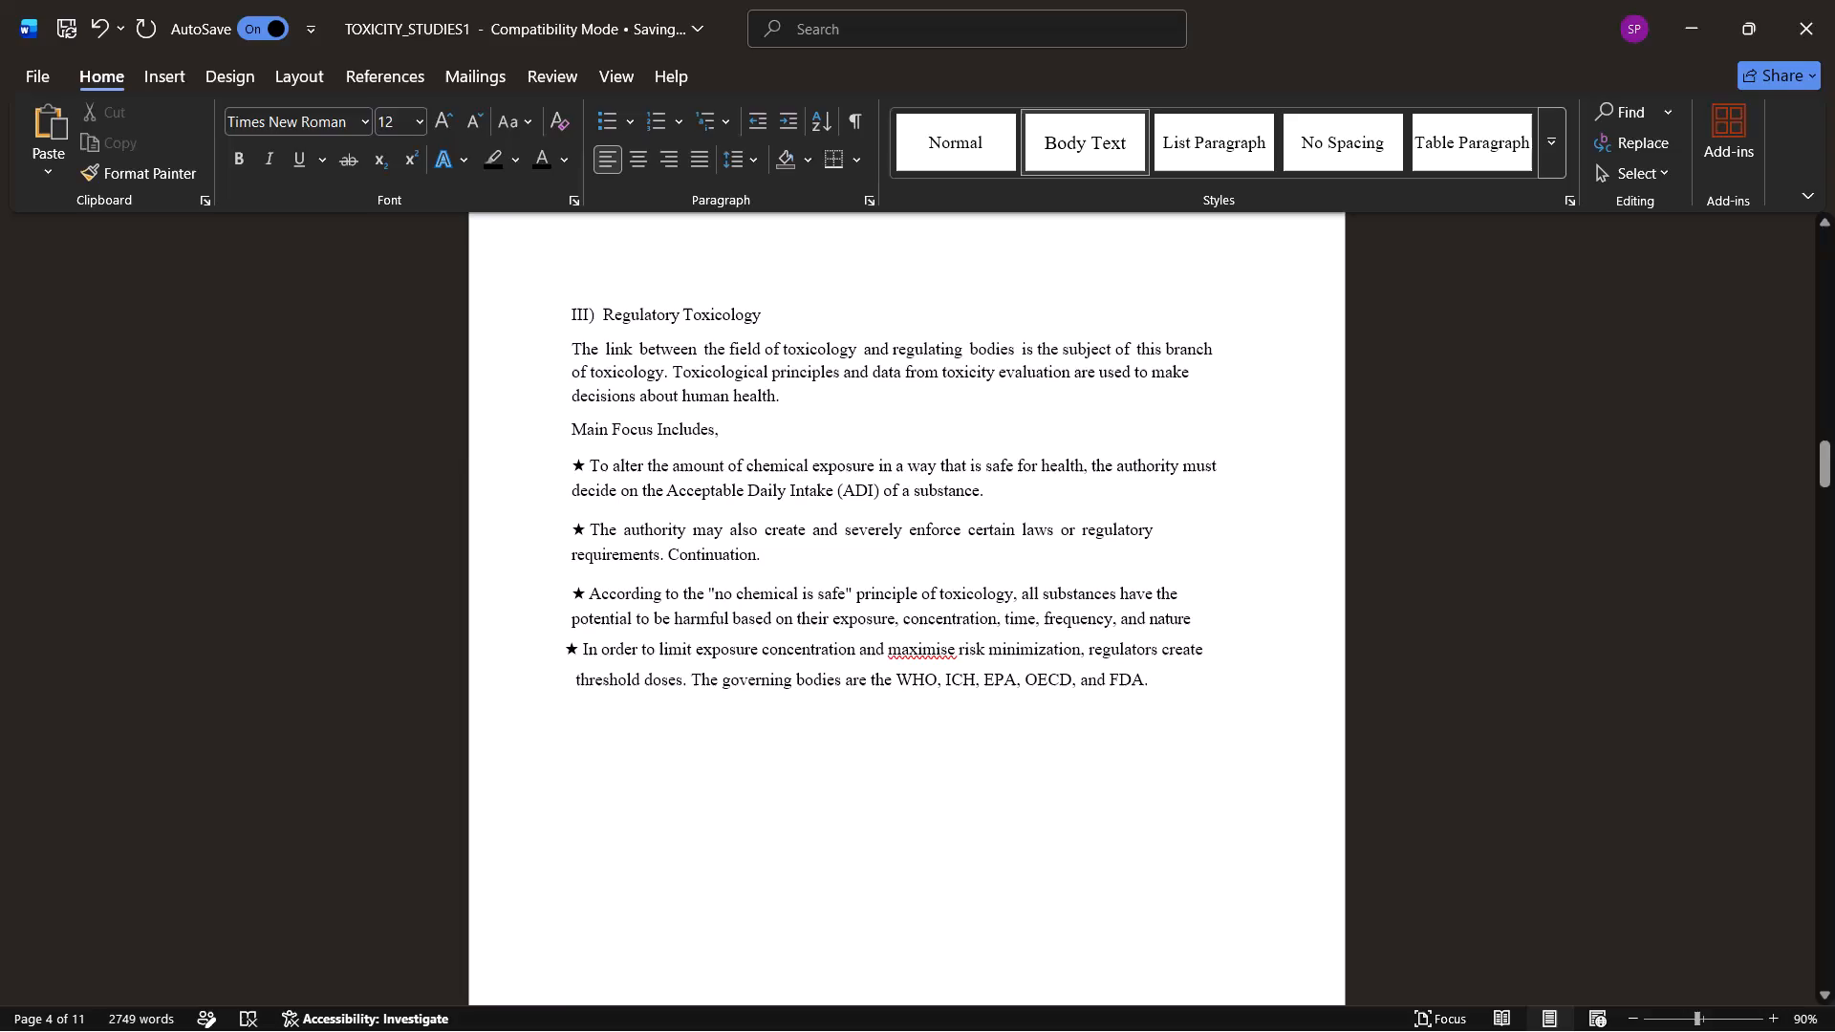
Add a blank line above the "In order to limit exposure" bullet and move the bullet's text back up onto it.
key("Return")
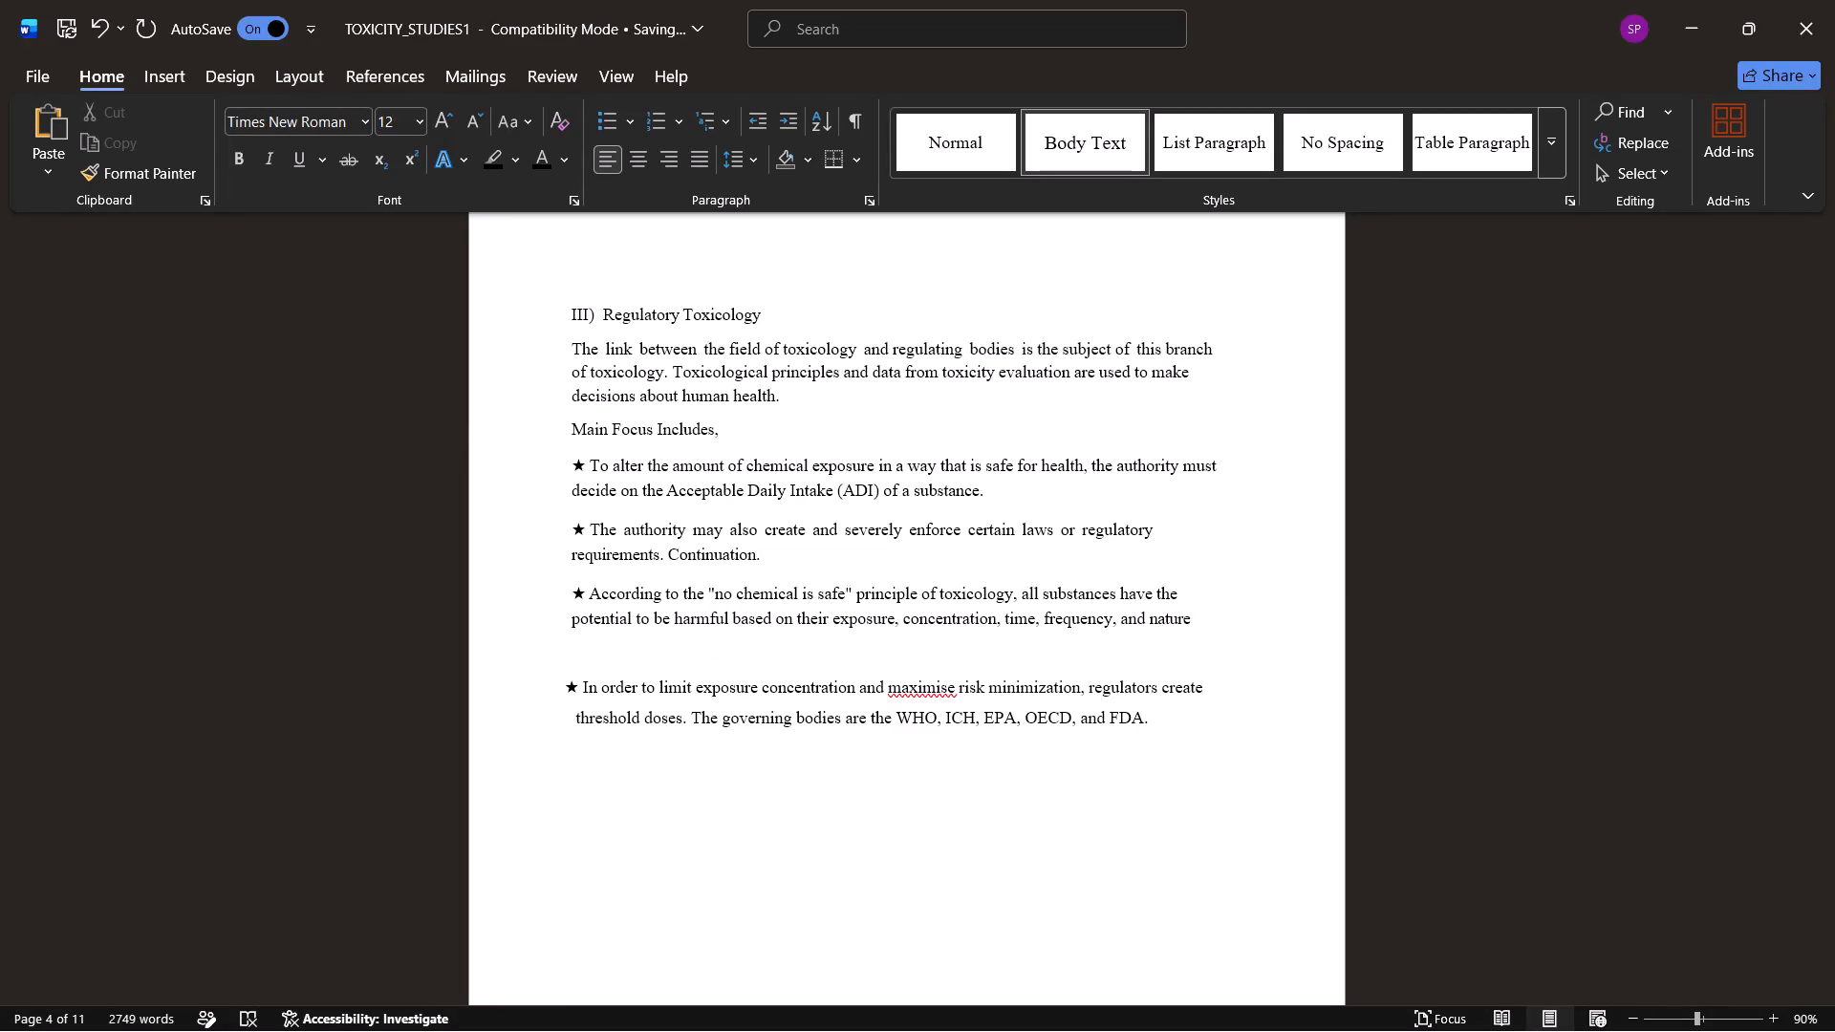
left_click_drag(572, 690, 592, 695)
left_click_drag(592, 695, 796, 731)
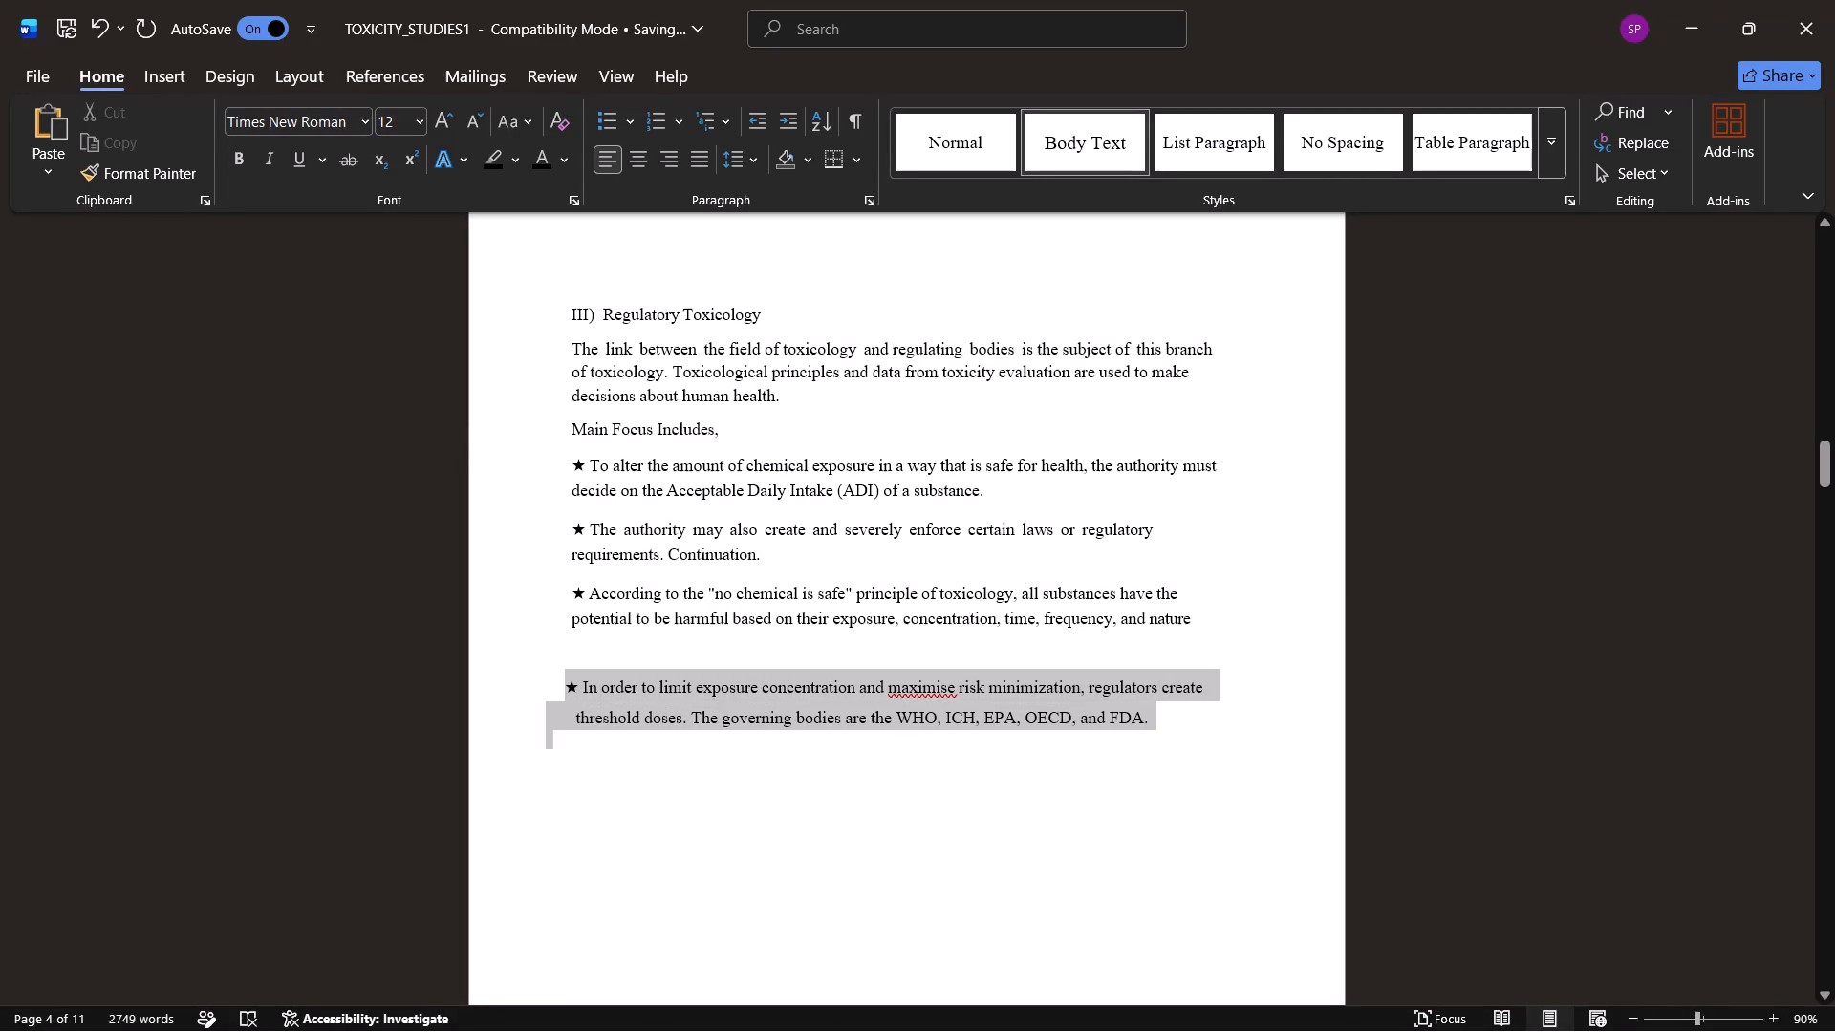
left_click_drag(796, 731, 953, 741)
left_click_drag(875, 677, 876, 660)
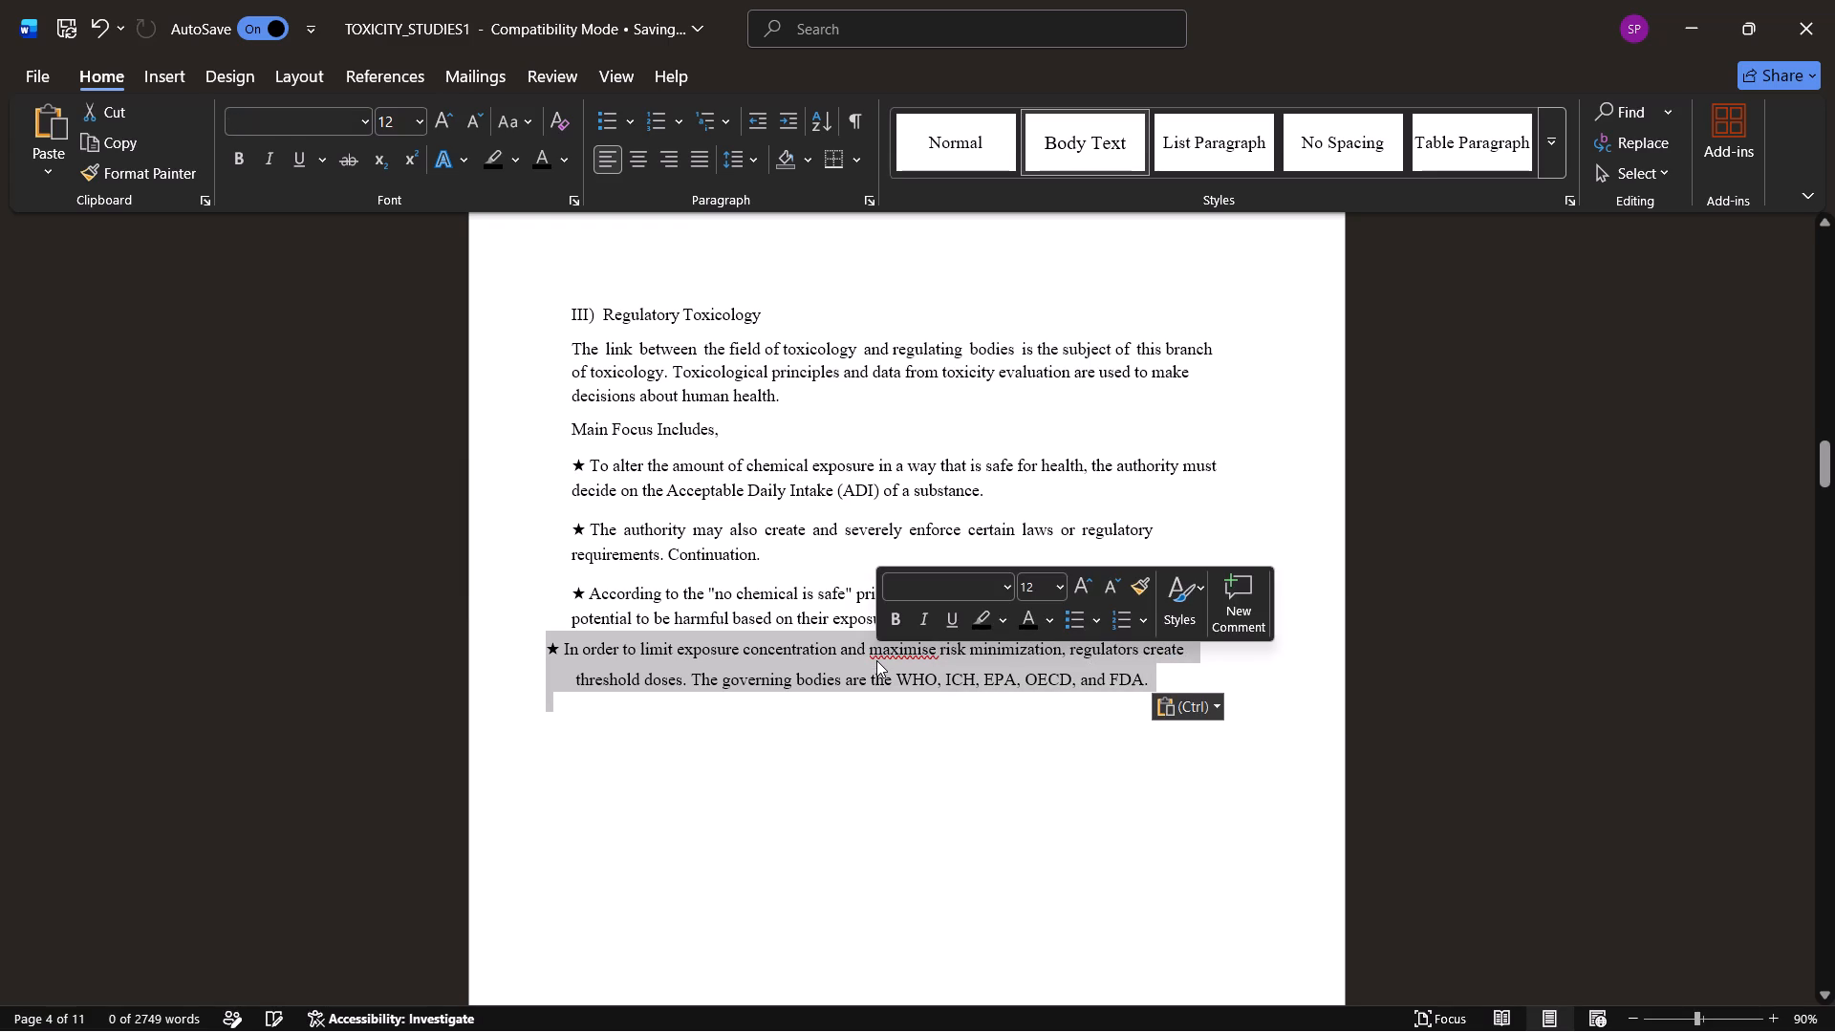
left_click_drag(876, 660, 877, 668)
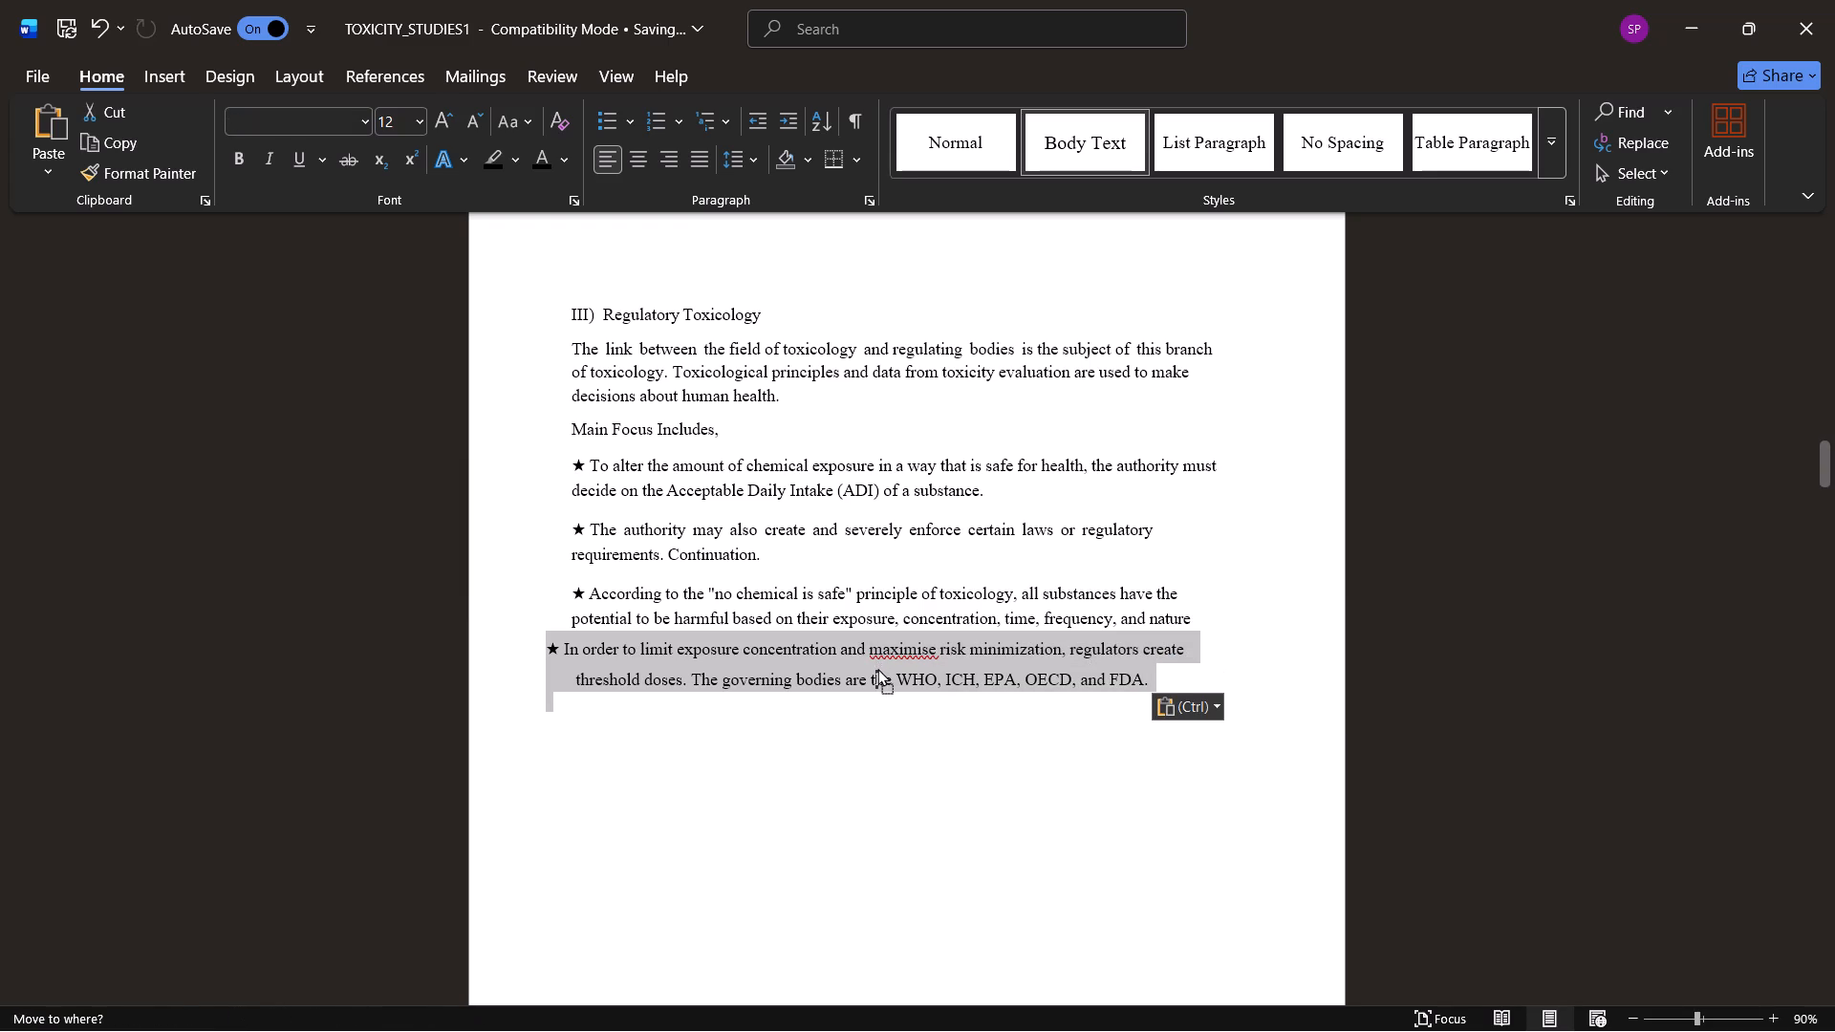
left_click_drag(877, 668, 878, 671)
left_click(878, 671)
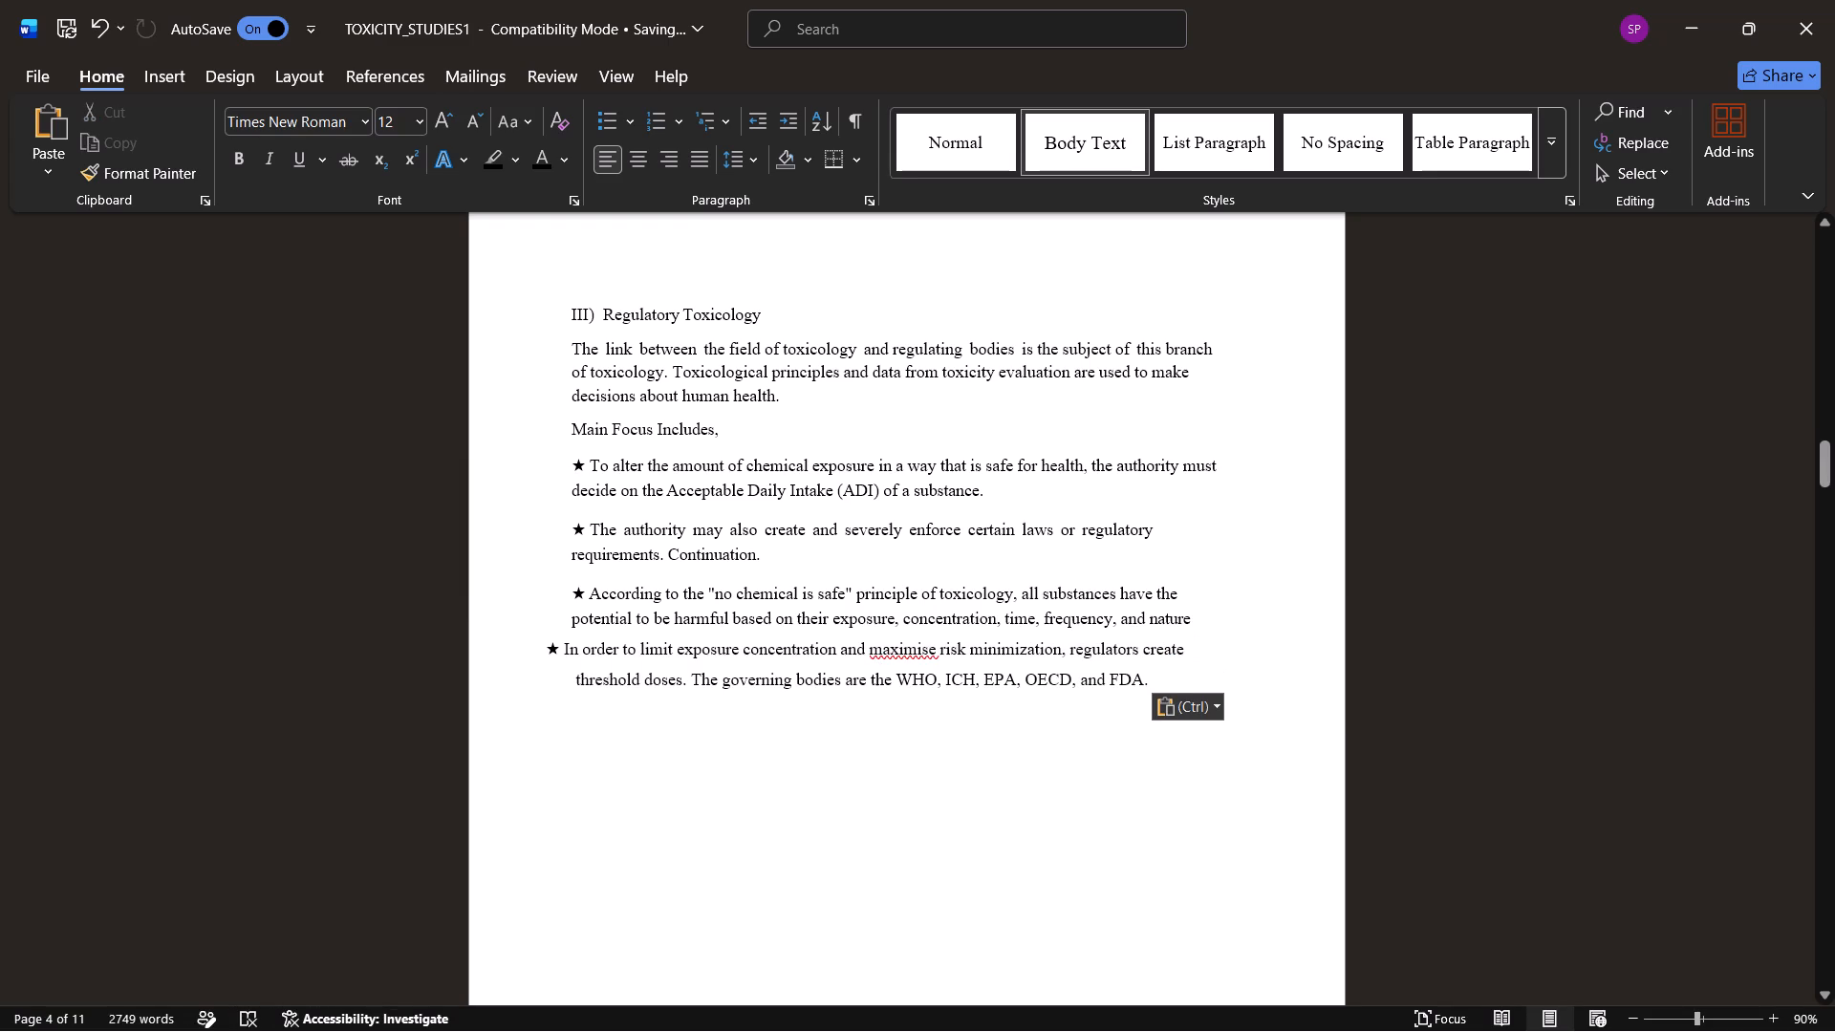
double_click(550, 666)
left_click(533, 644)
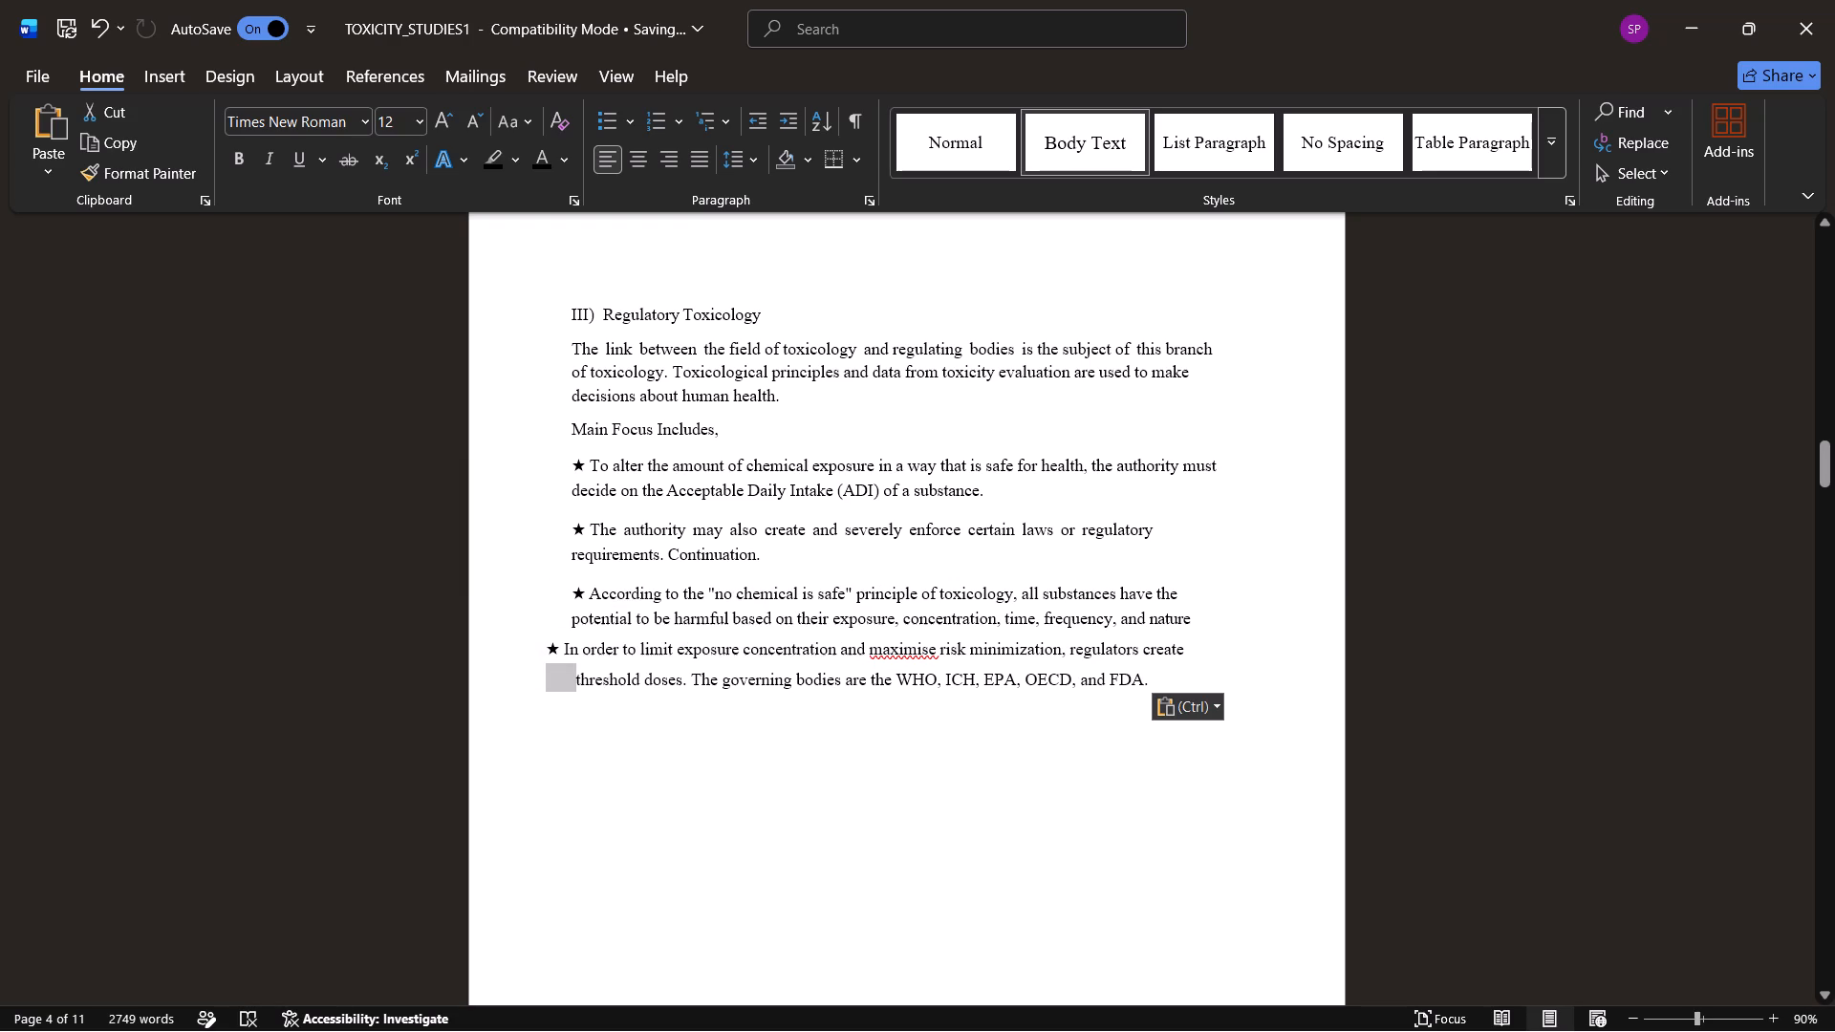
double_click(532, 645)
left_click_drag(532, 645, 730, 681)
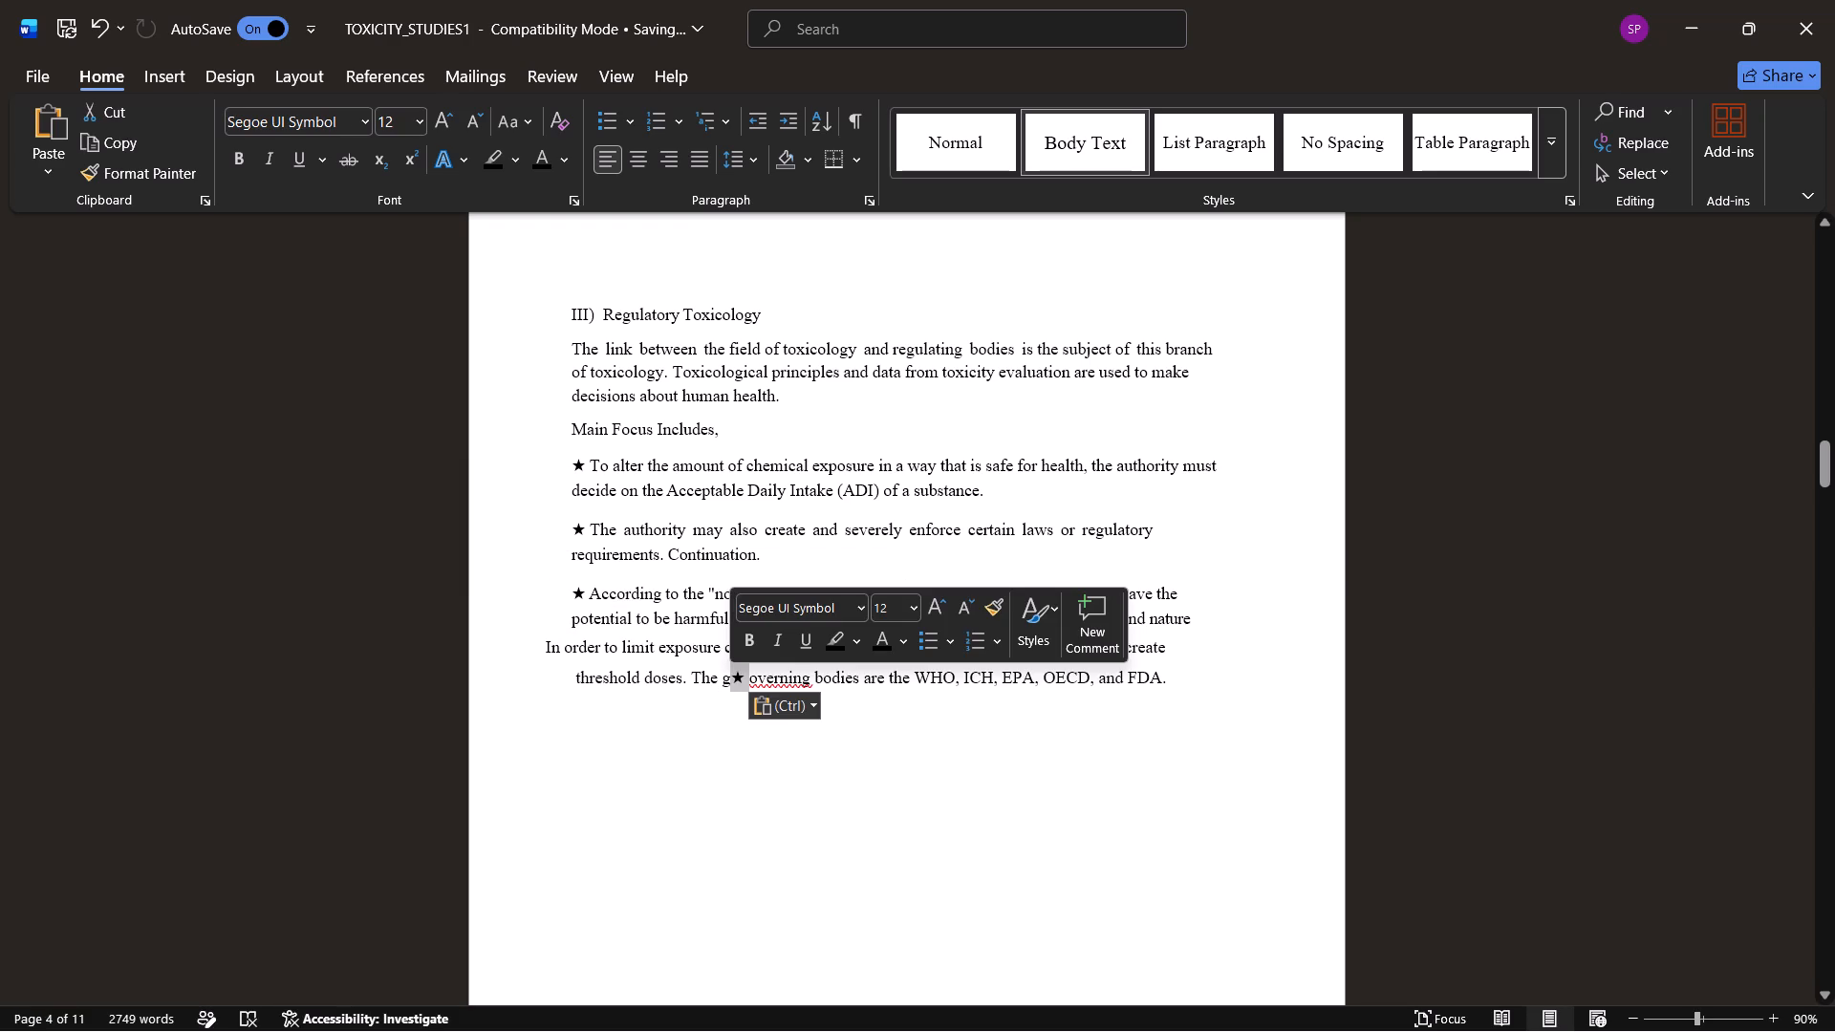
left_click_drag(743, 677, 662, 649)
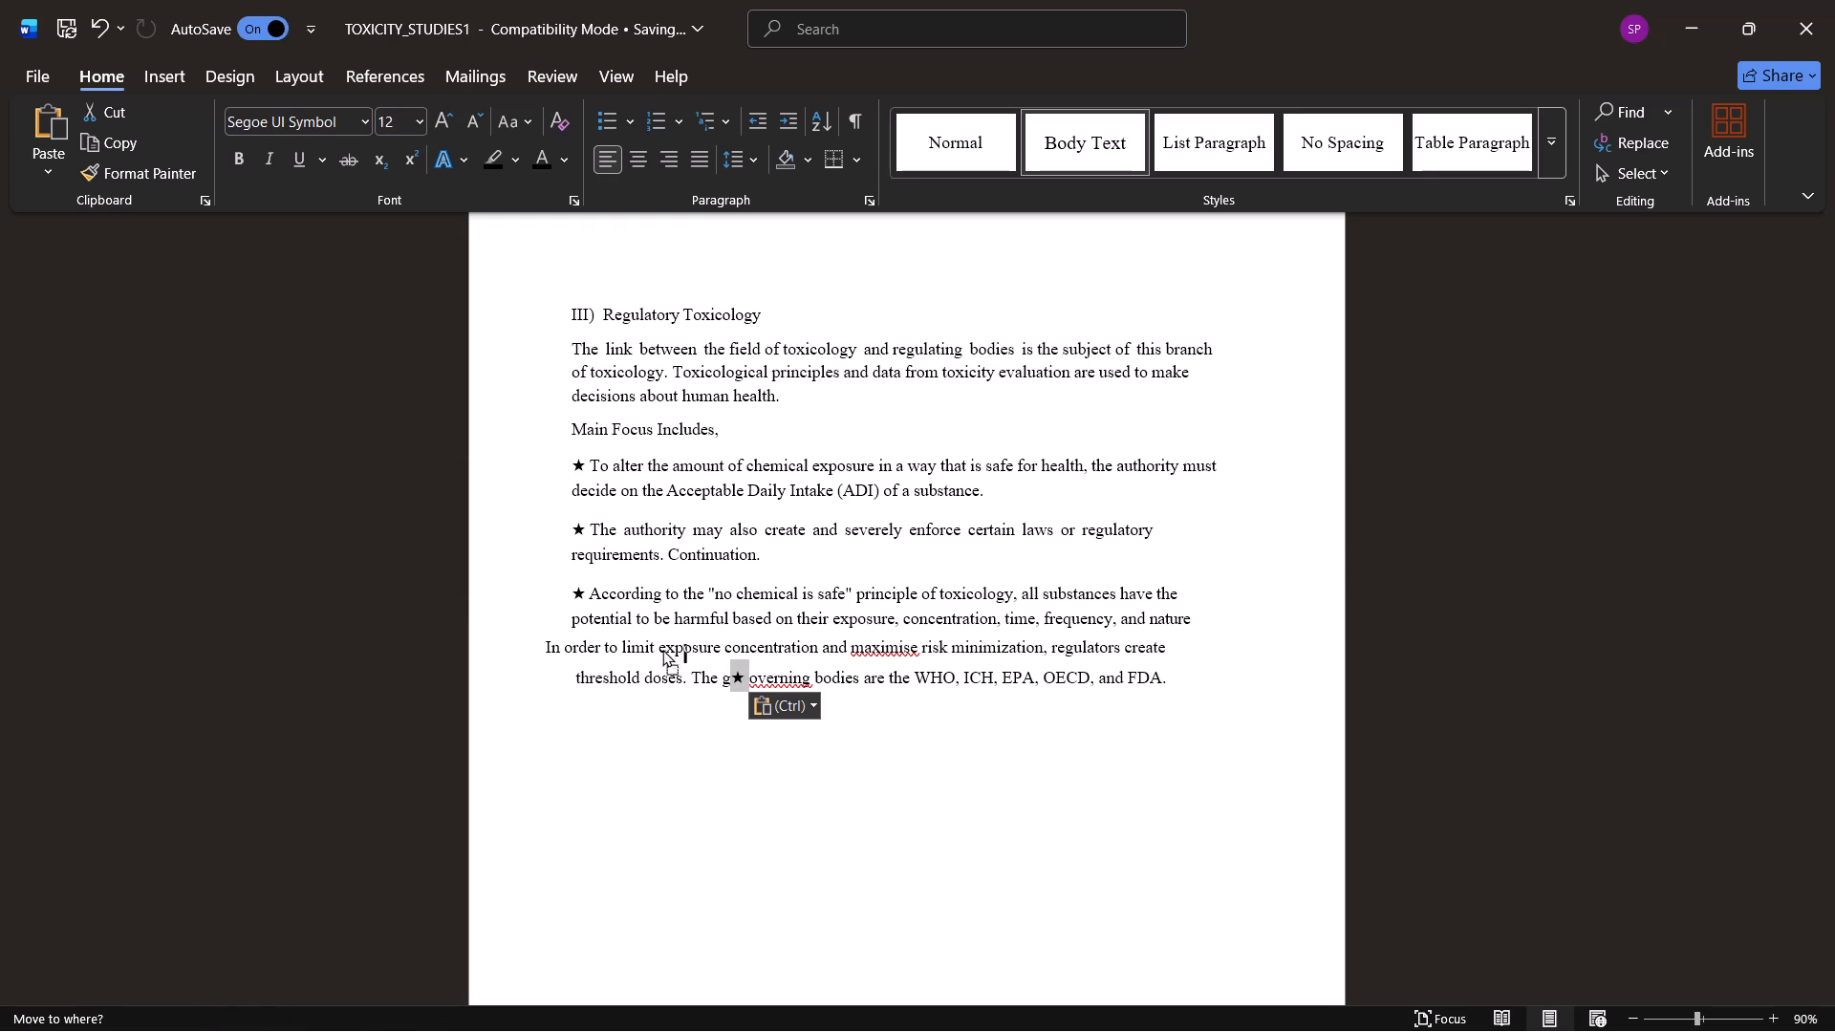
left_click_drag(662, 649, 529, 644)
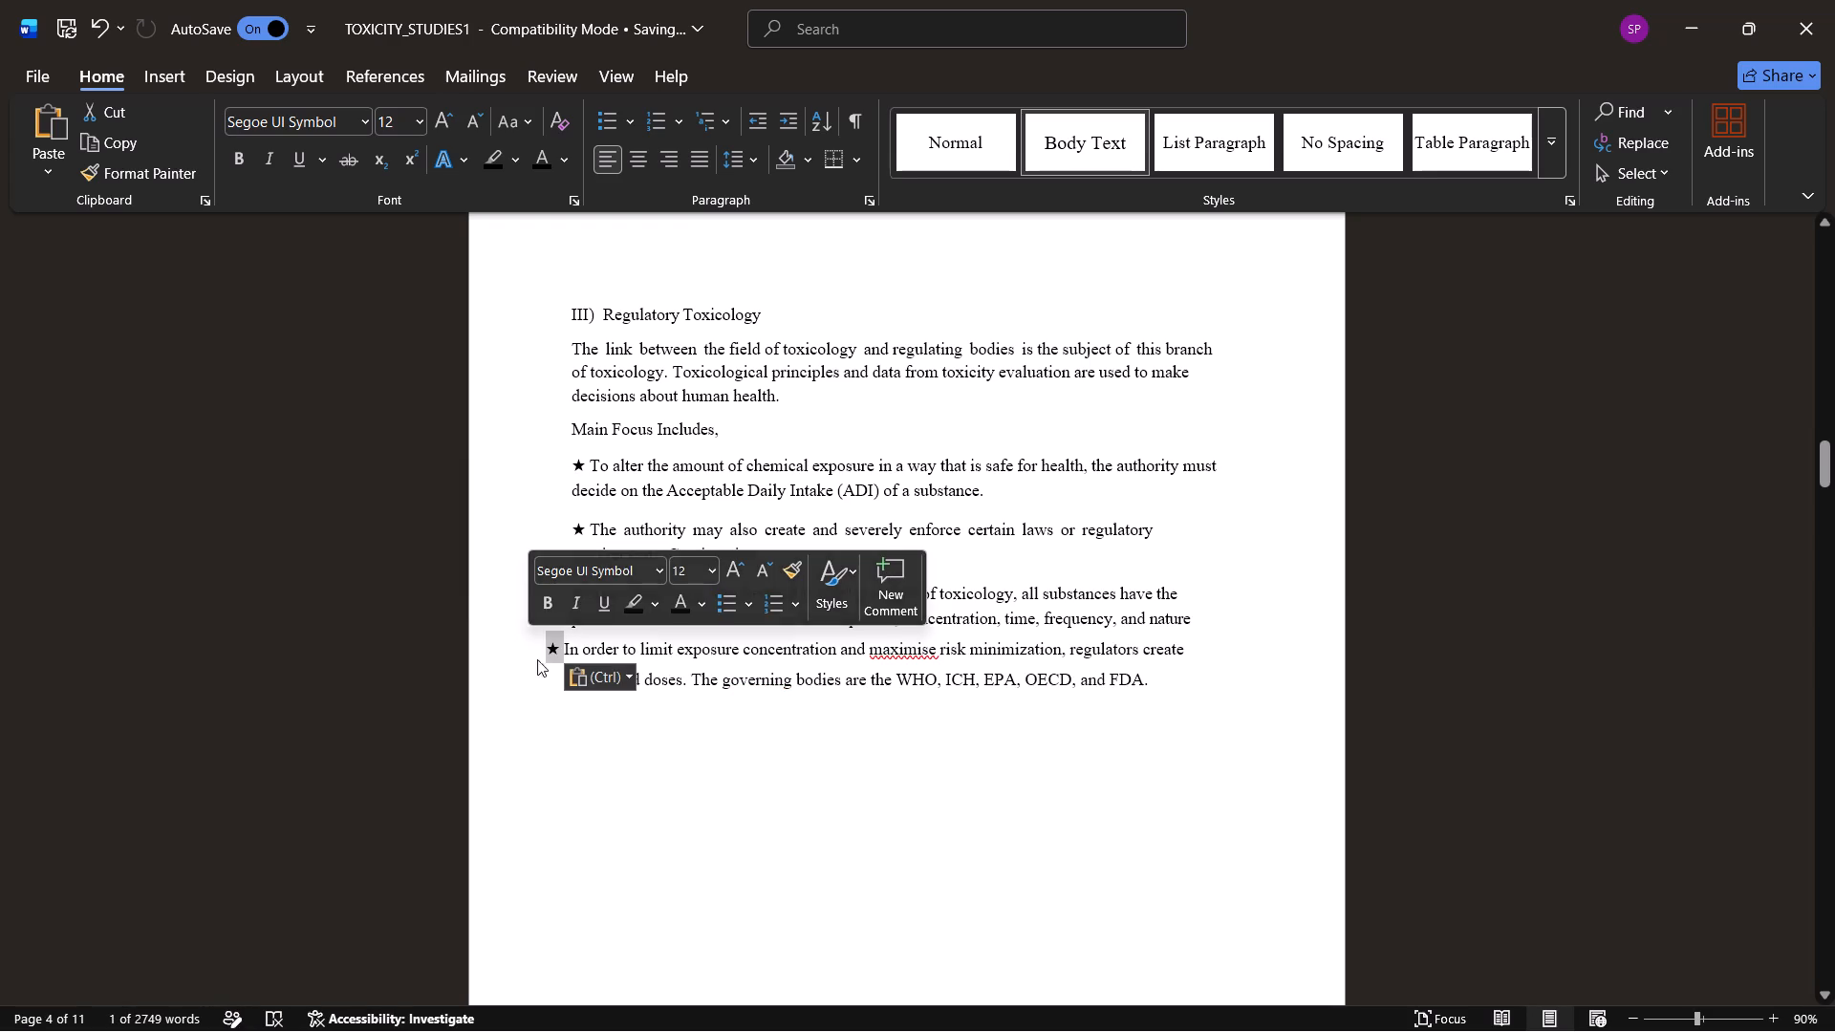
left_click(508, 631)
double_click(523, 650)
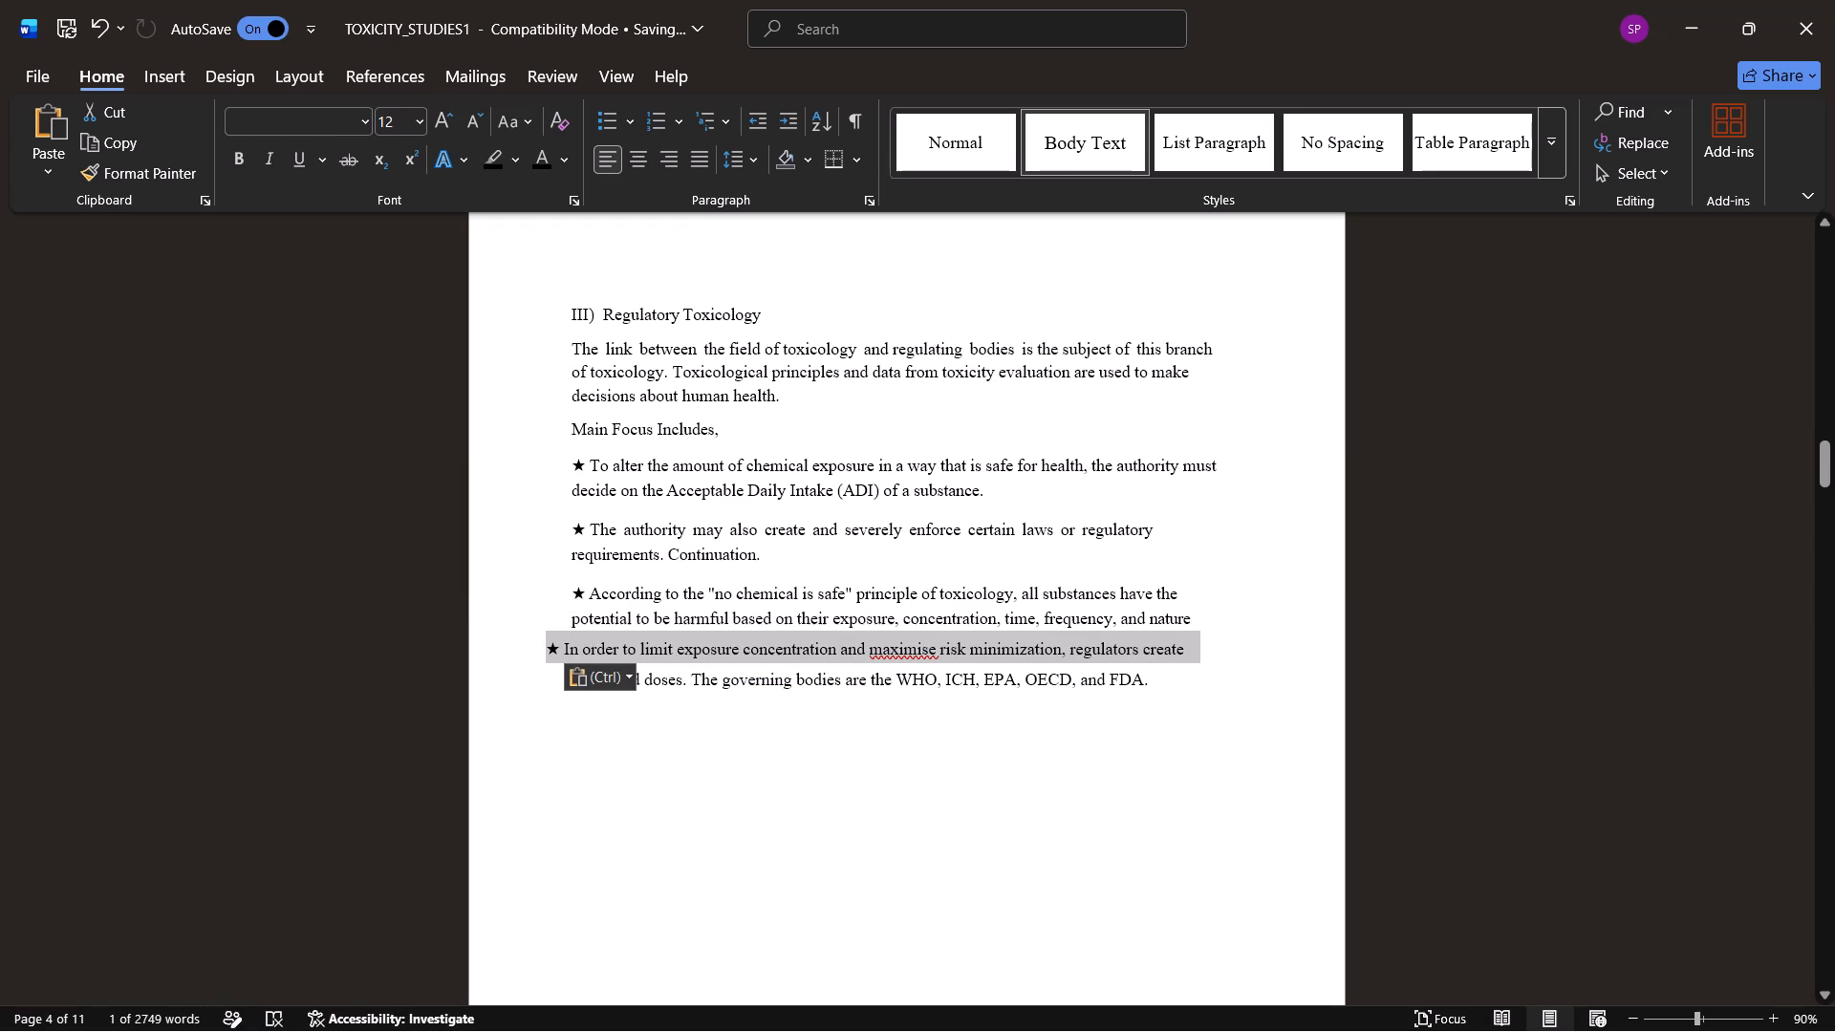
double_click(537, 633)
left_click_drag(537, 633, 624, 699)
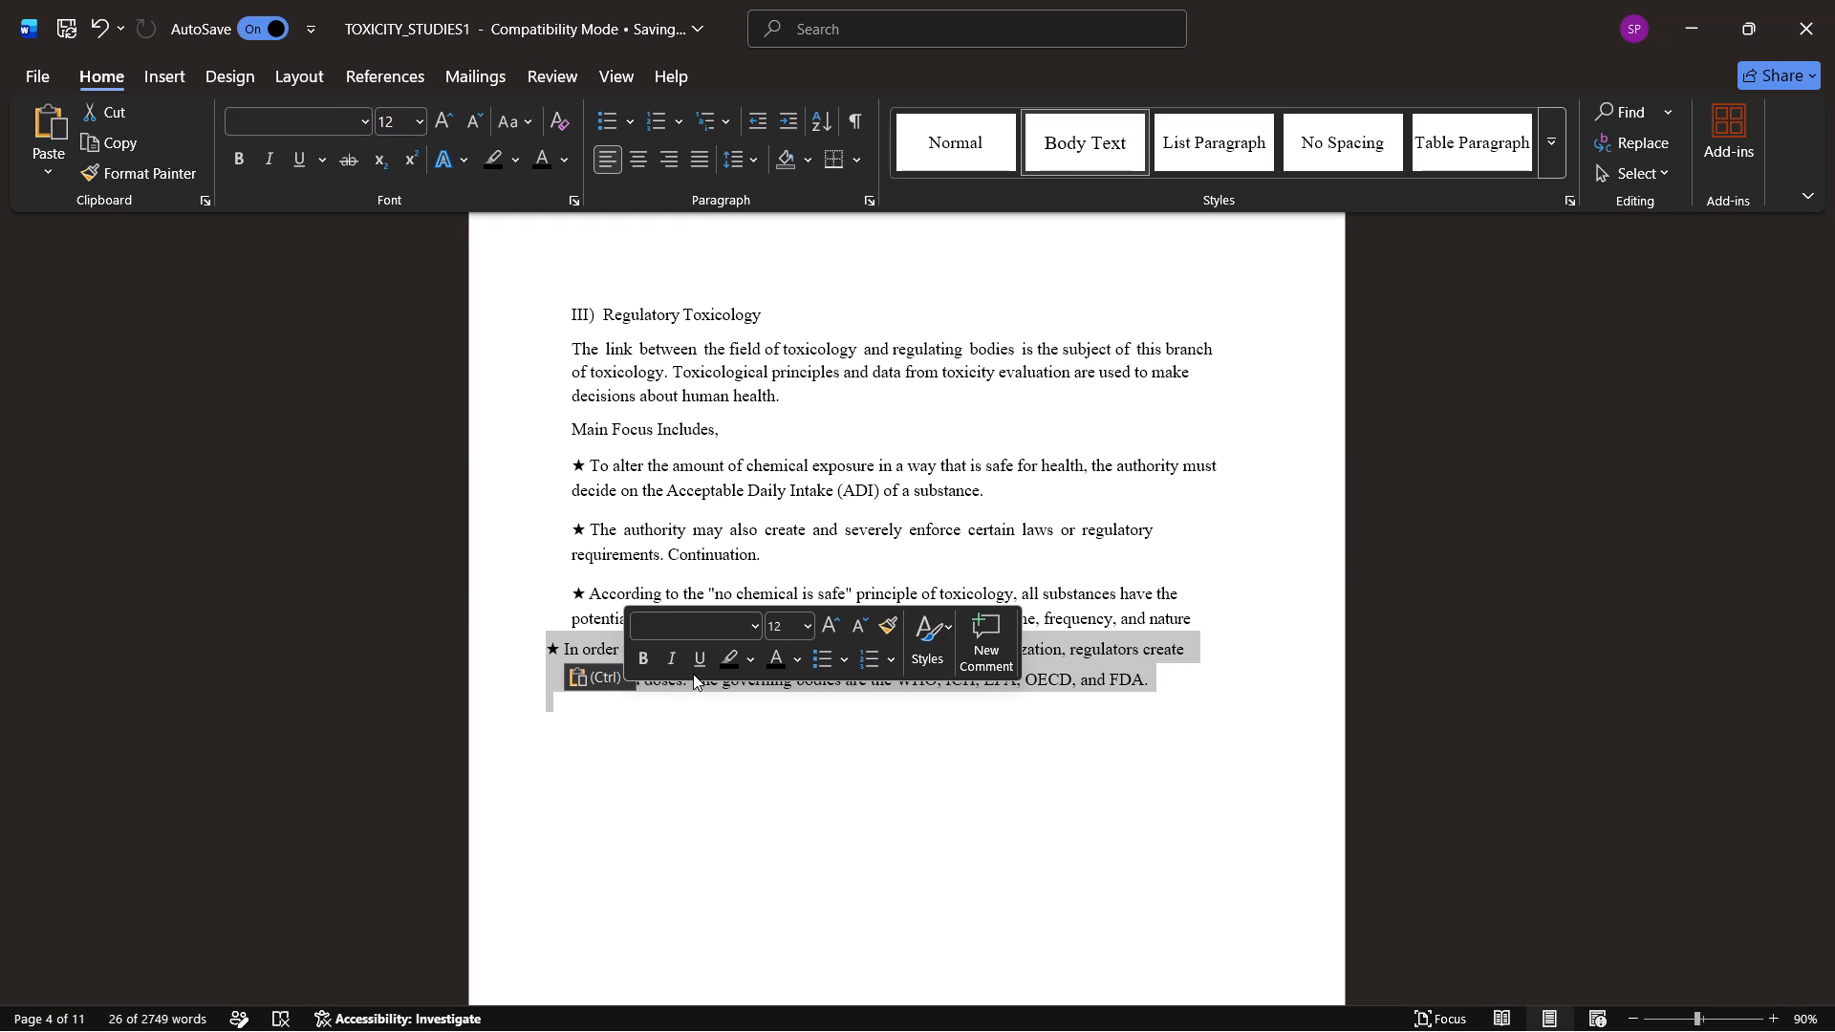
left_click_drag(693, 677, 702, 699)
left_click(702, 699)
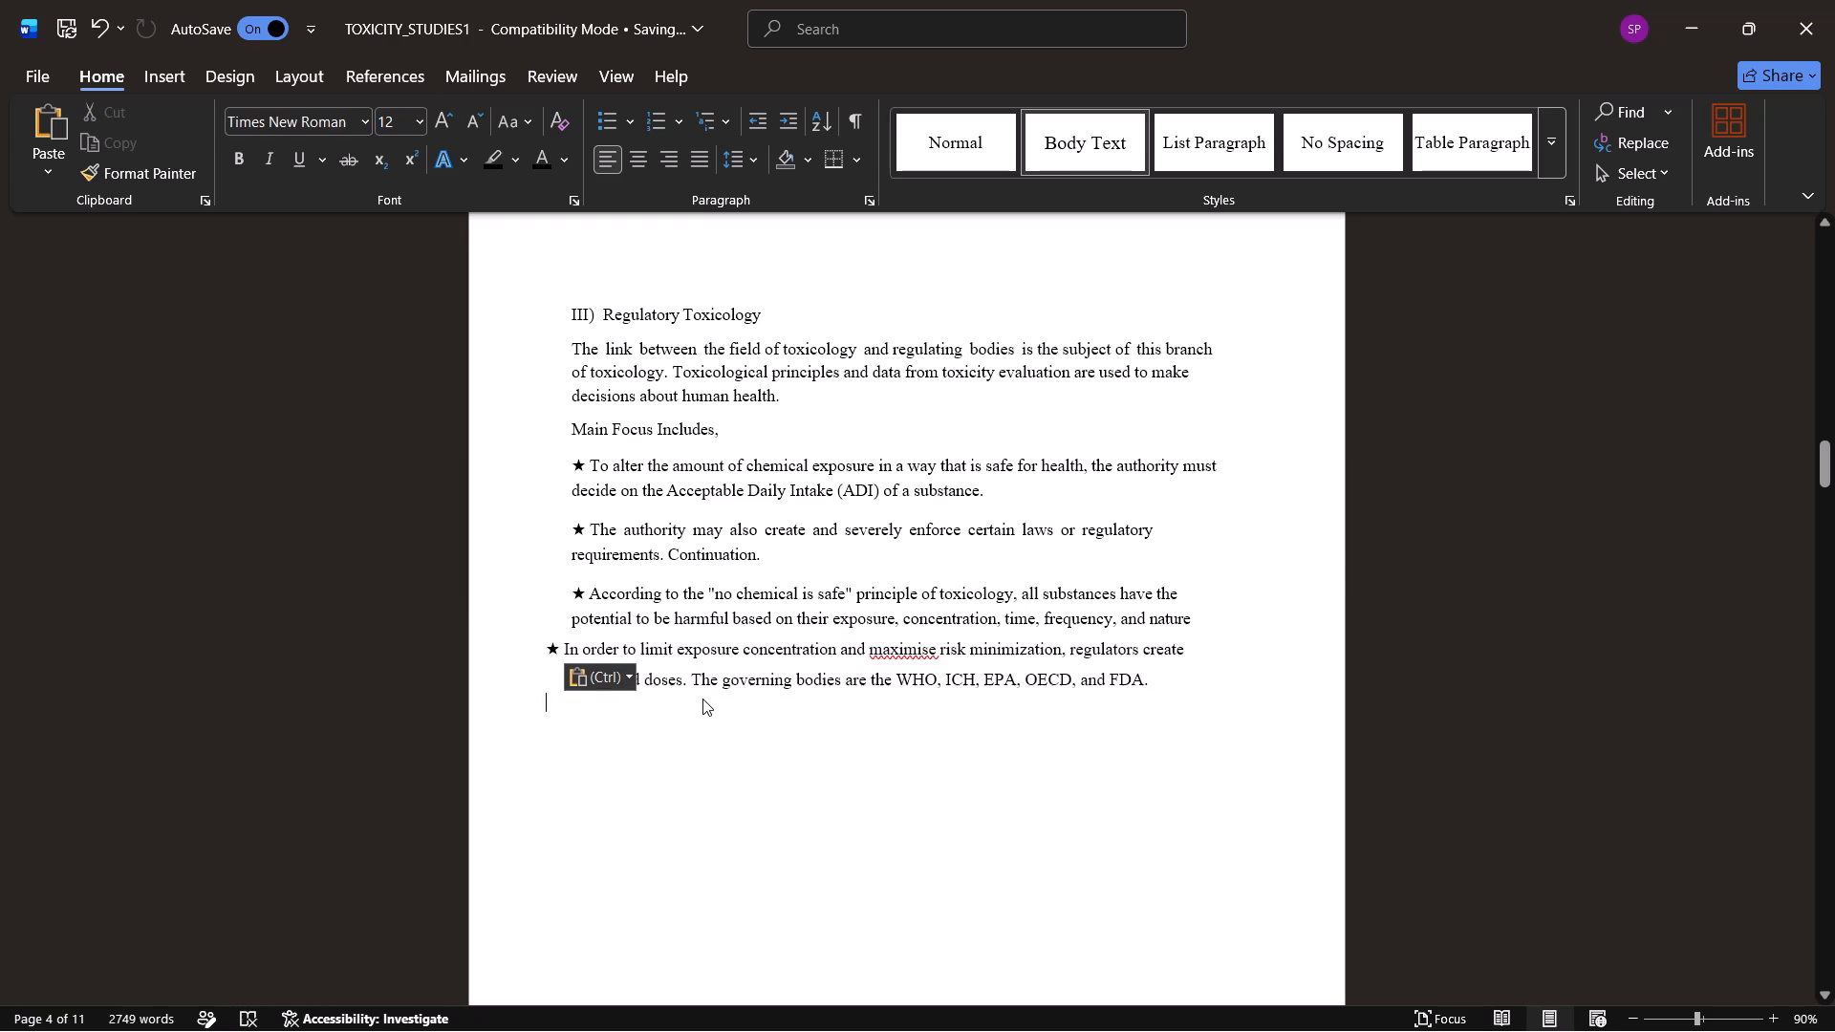
Indent the "In order to limit exposure" star bullet with five spaces to line it up with the bullets above.
left_click(531, 651)
key("space")
key("space")
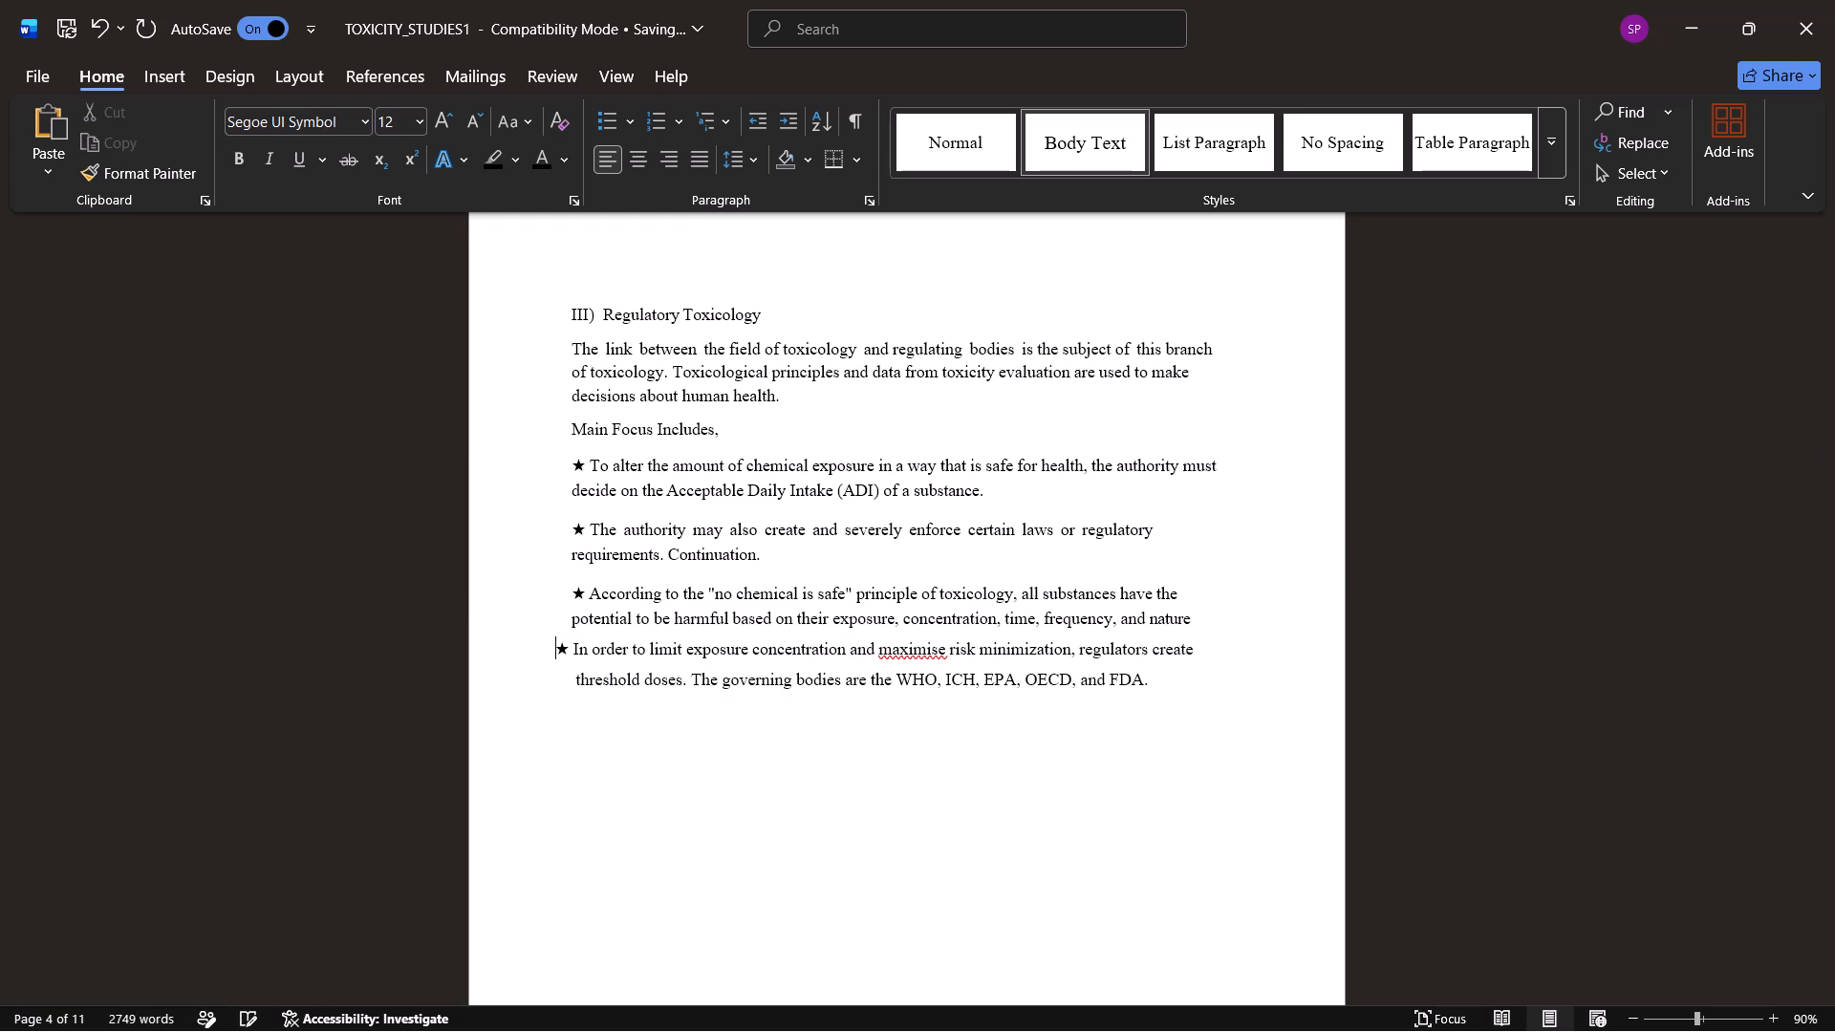
key("space")
key("space")
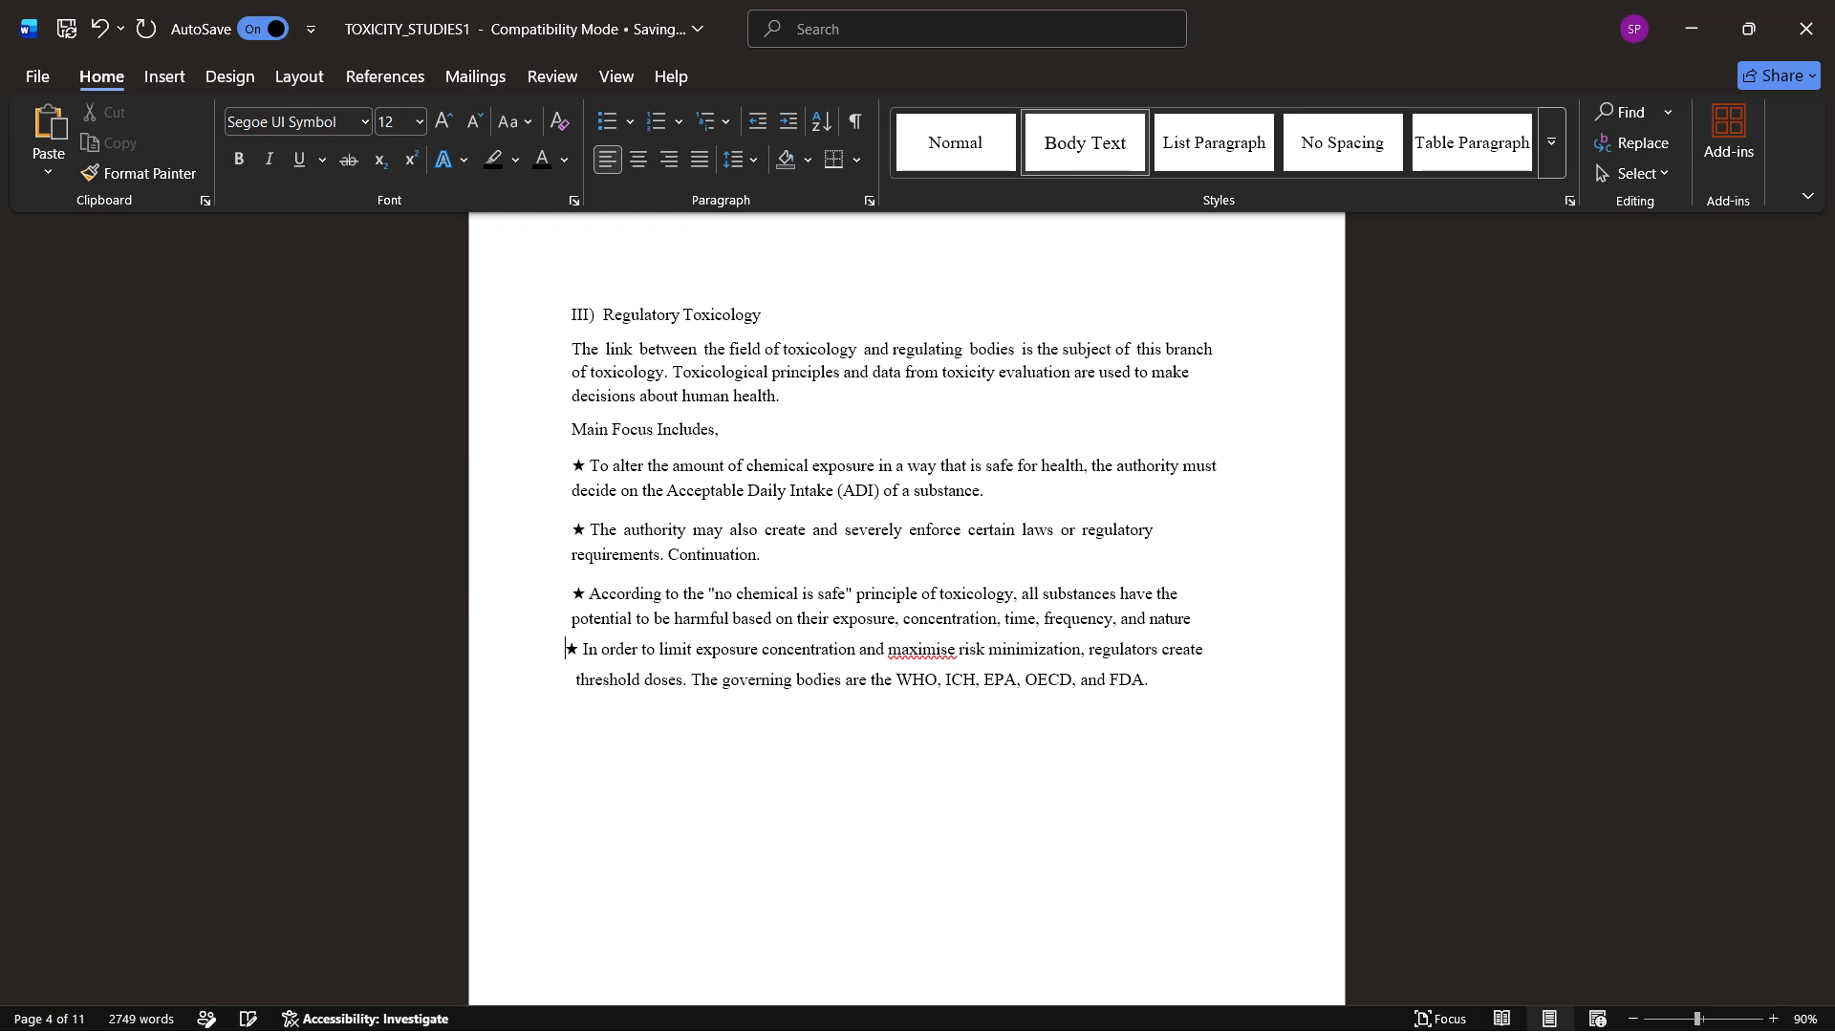
key("space")
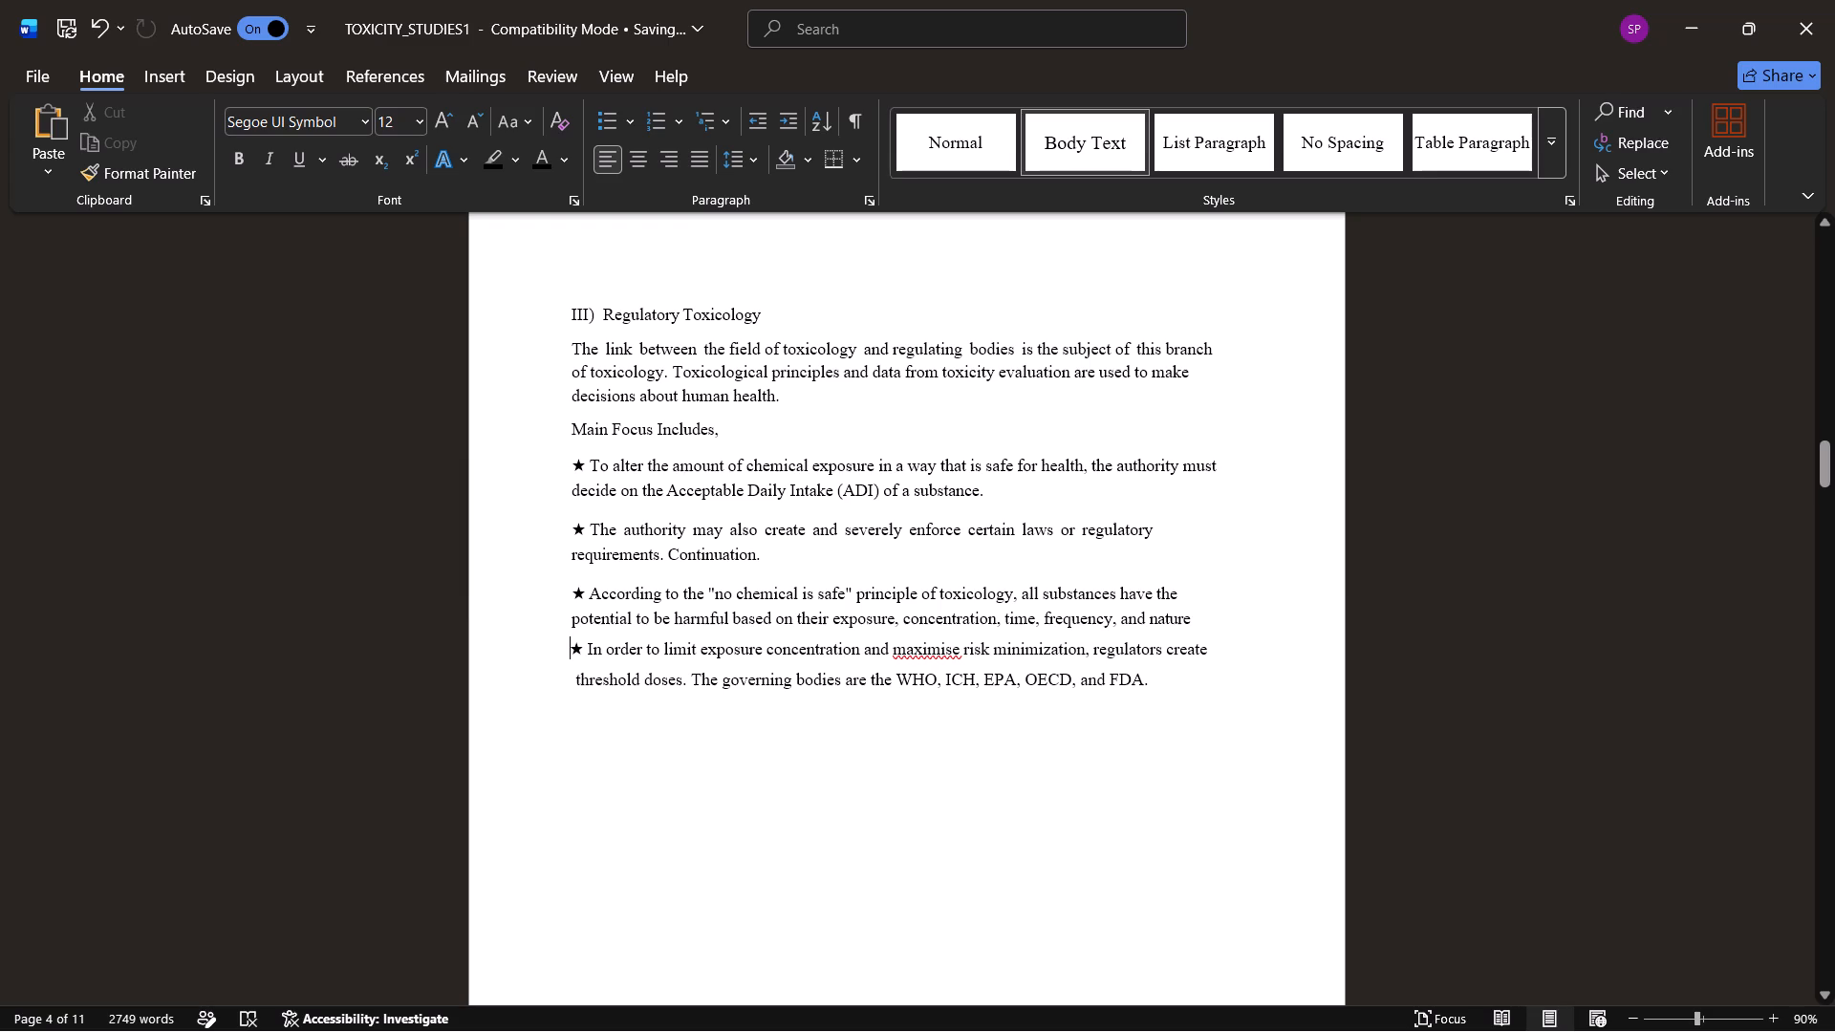
key("Return")
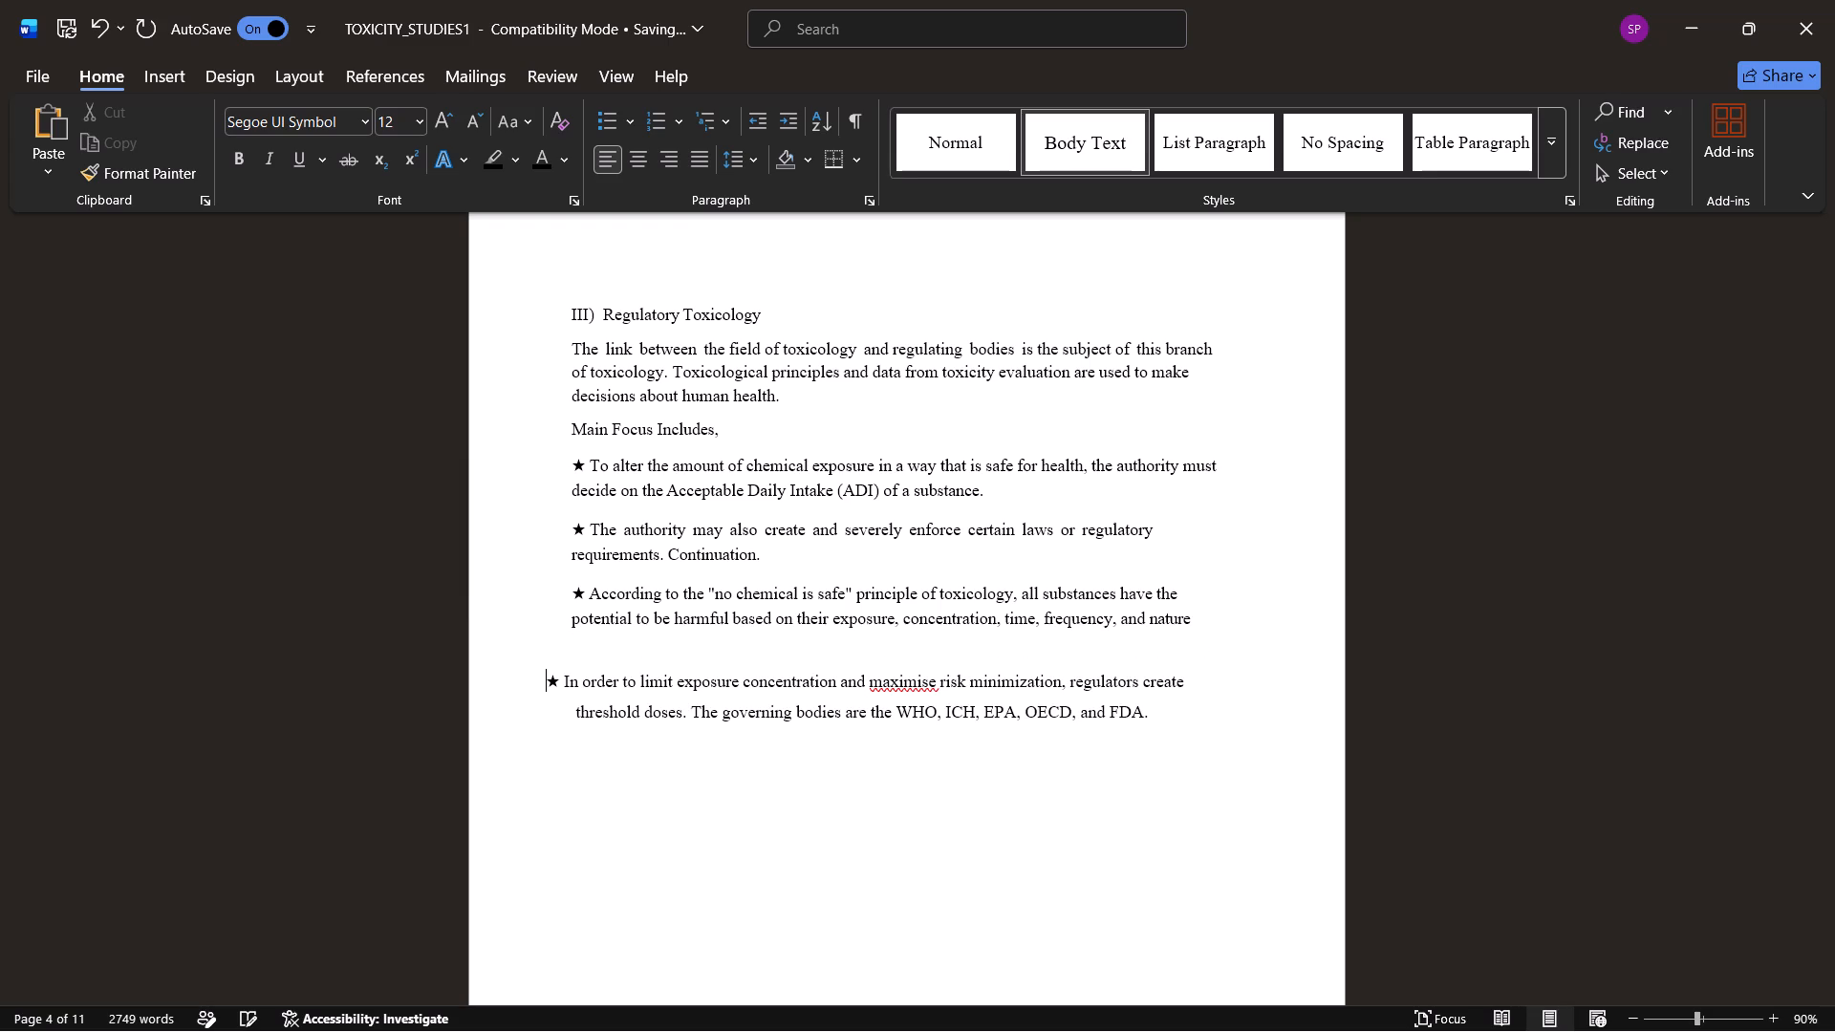
key("BackSpace")
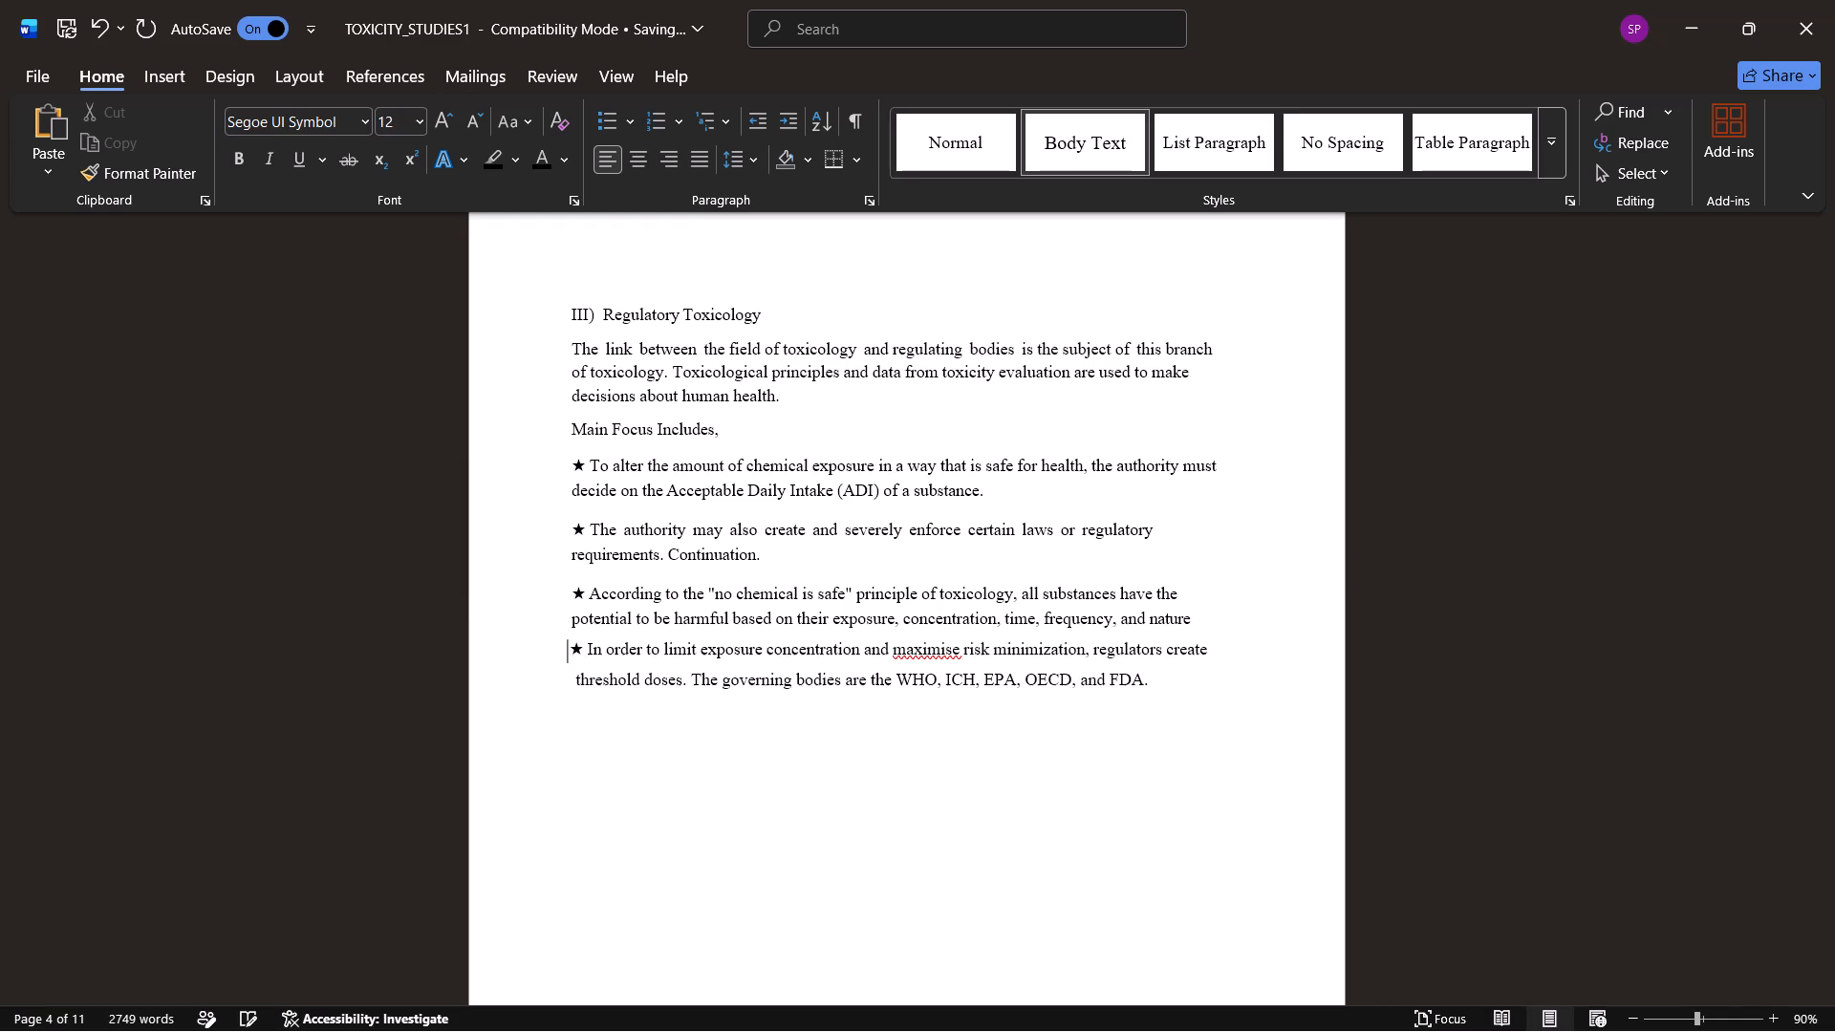
Delete the duplicate "In order to limit exposure" bullet paragraph at the start of the following page.
scroll(1203, 777, "down", 2)
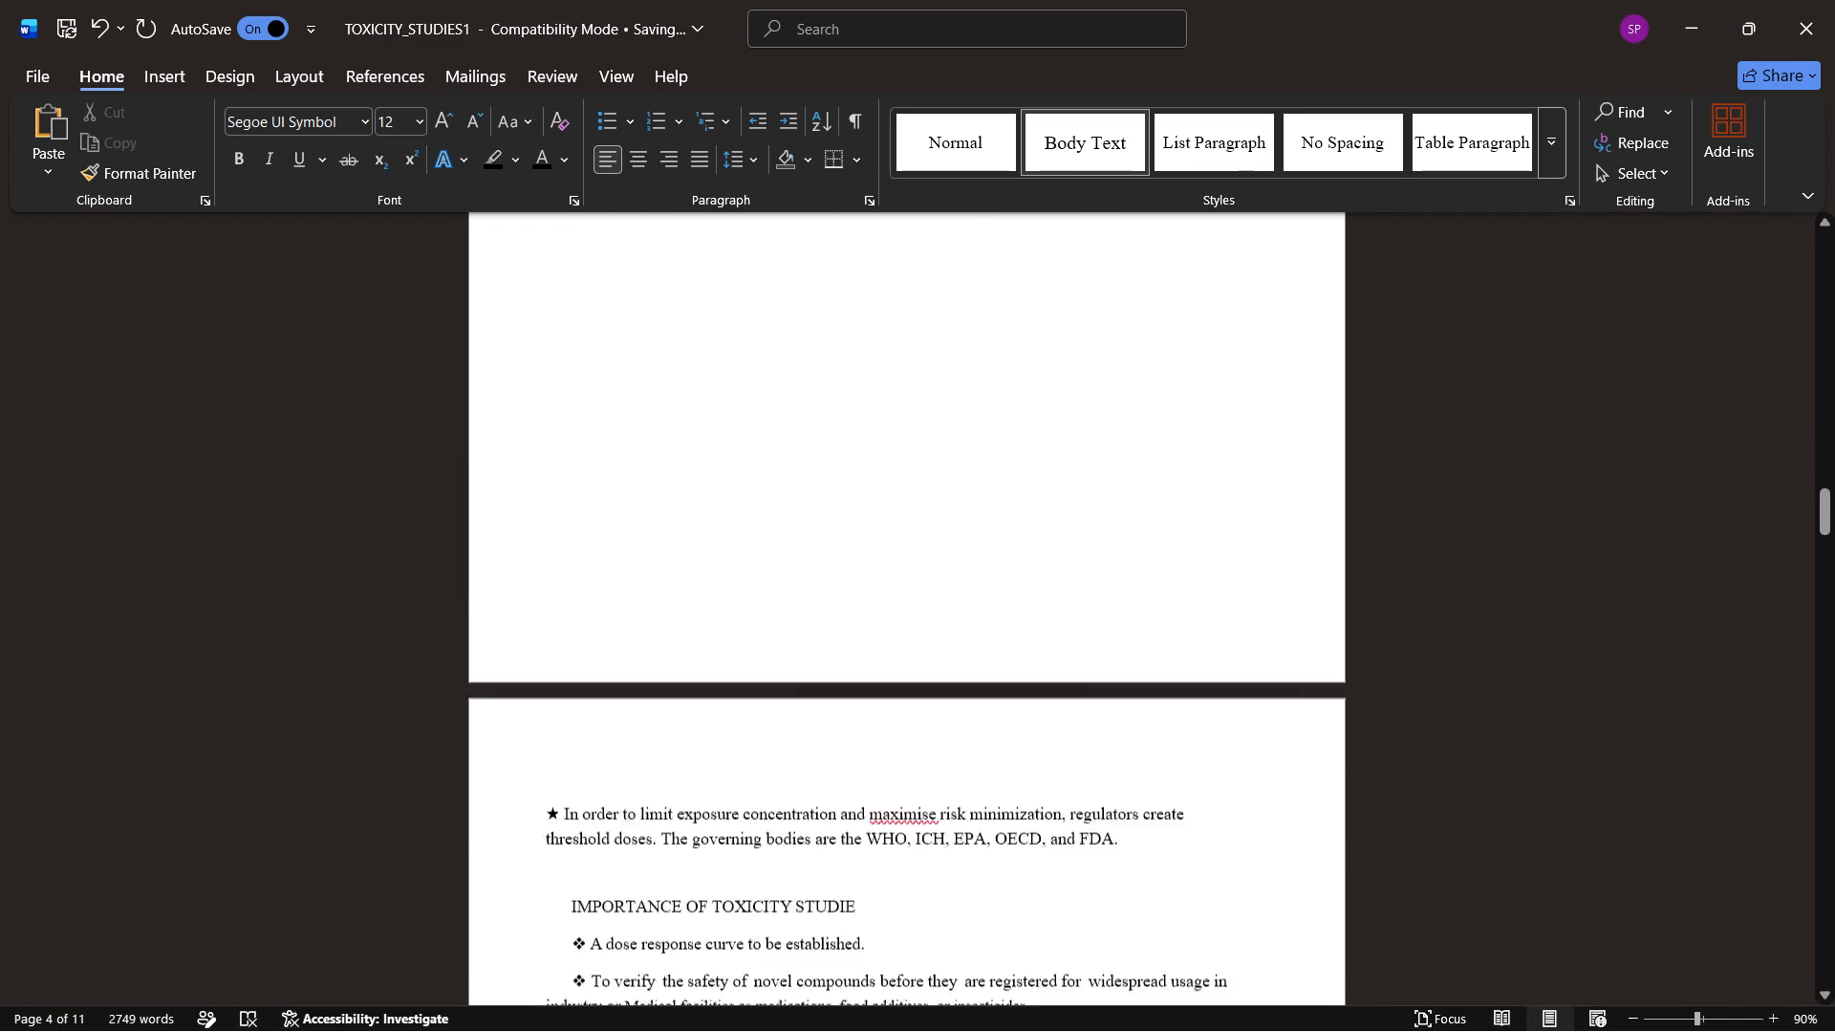
scroll(1203, 777, "down", 1)
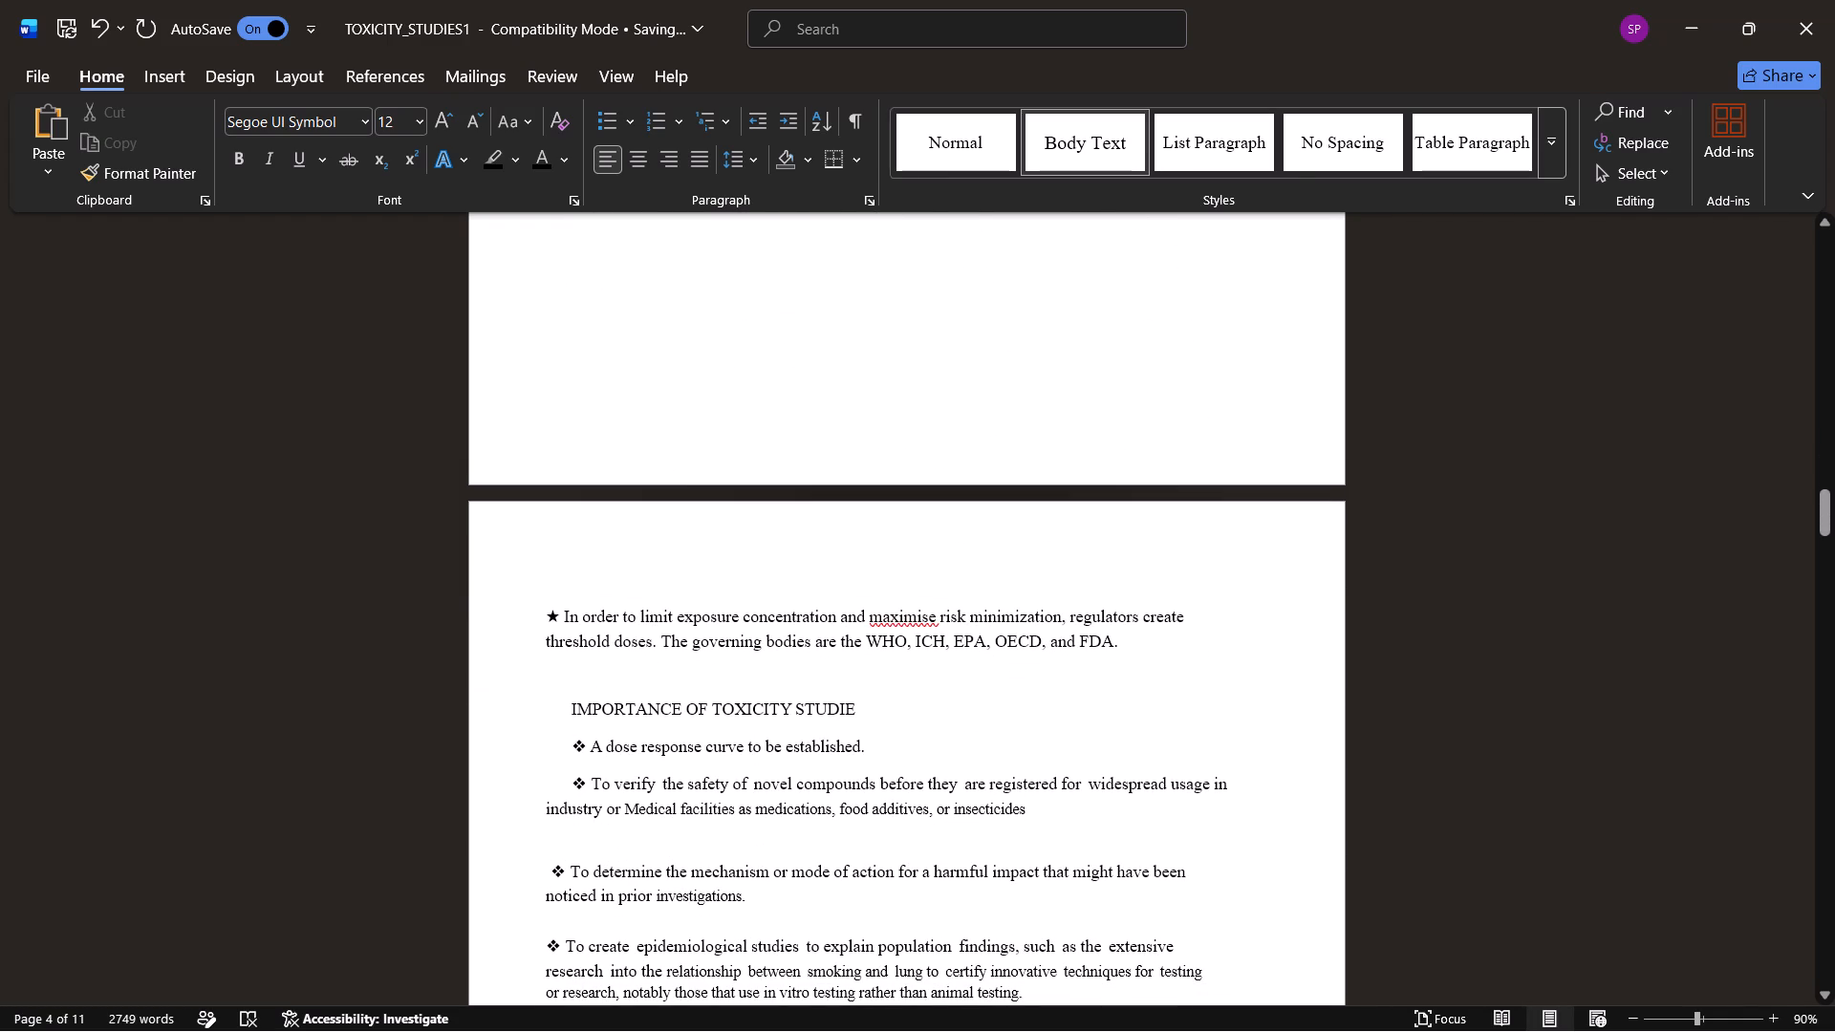
left_click_drag(538, 618, 600, 654)
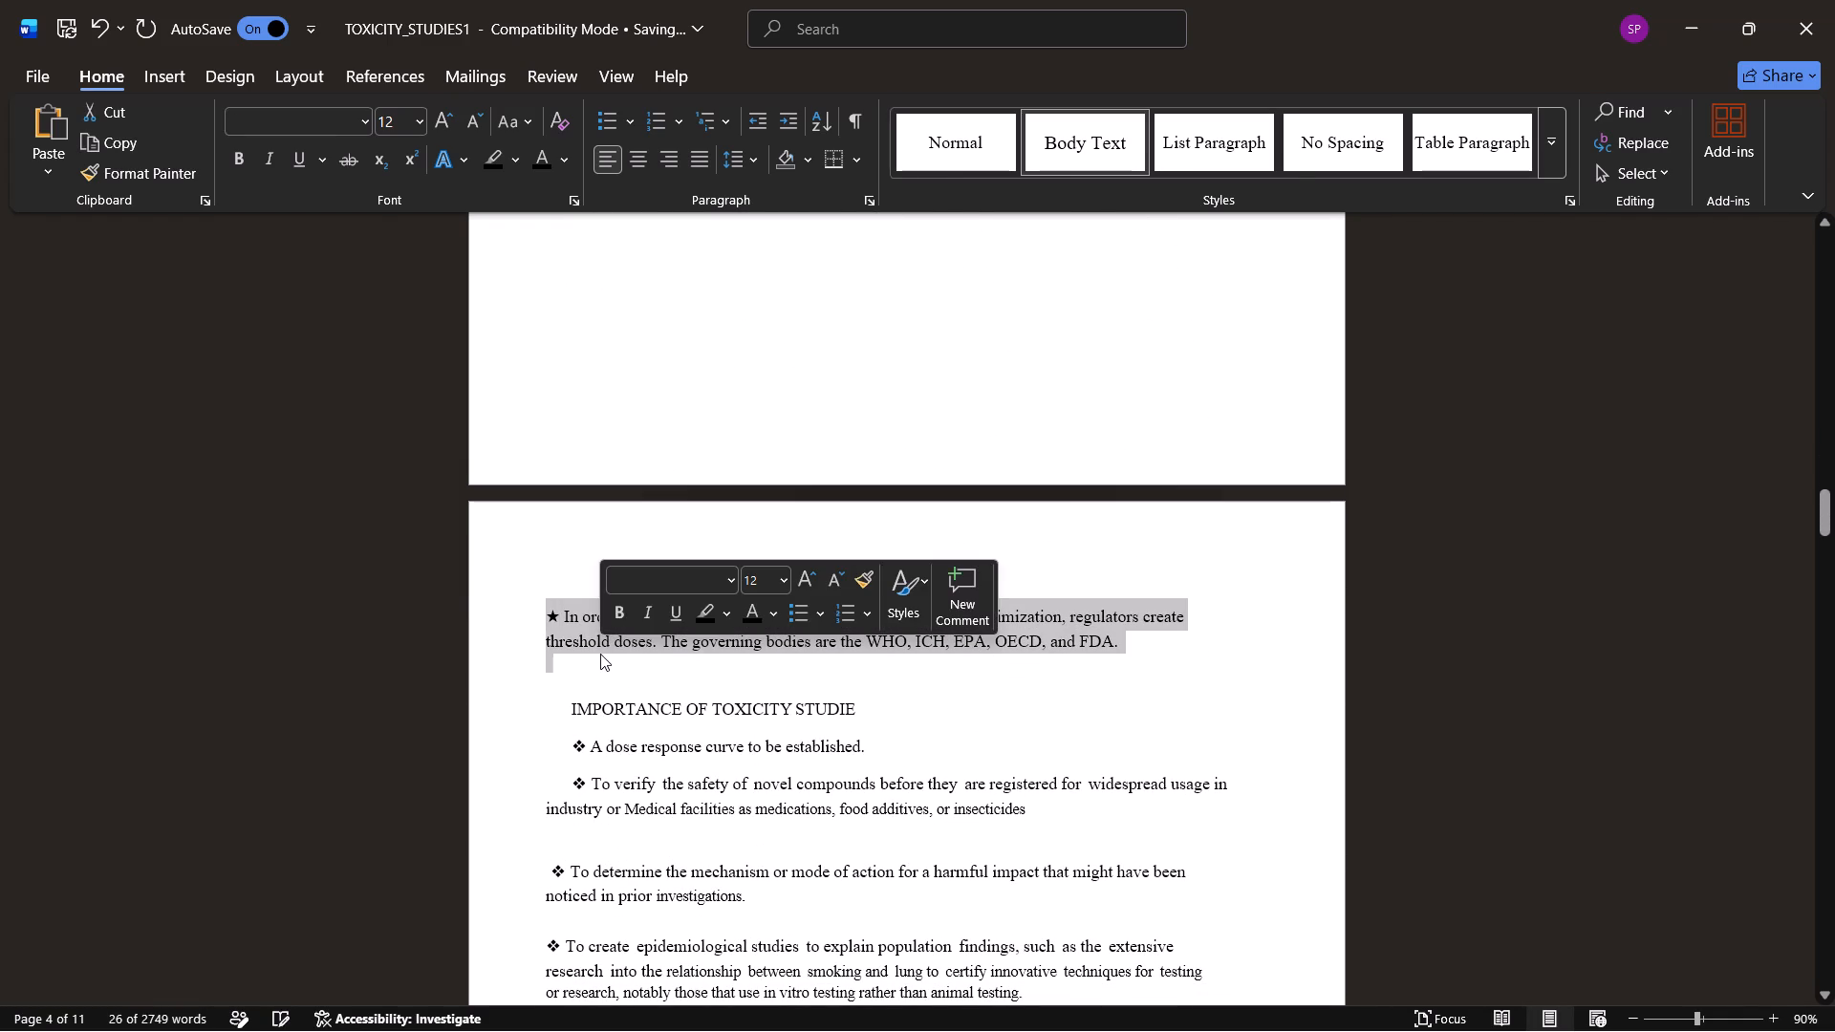
key("BackSpace")
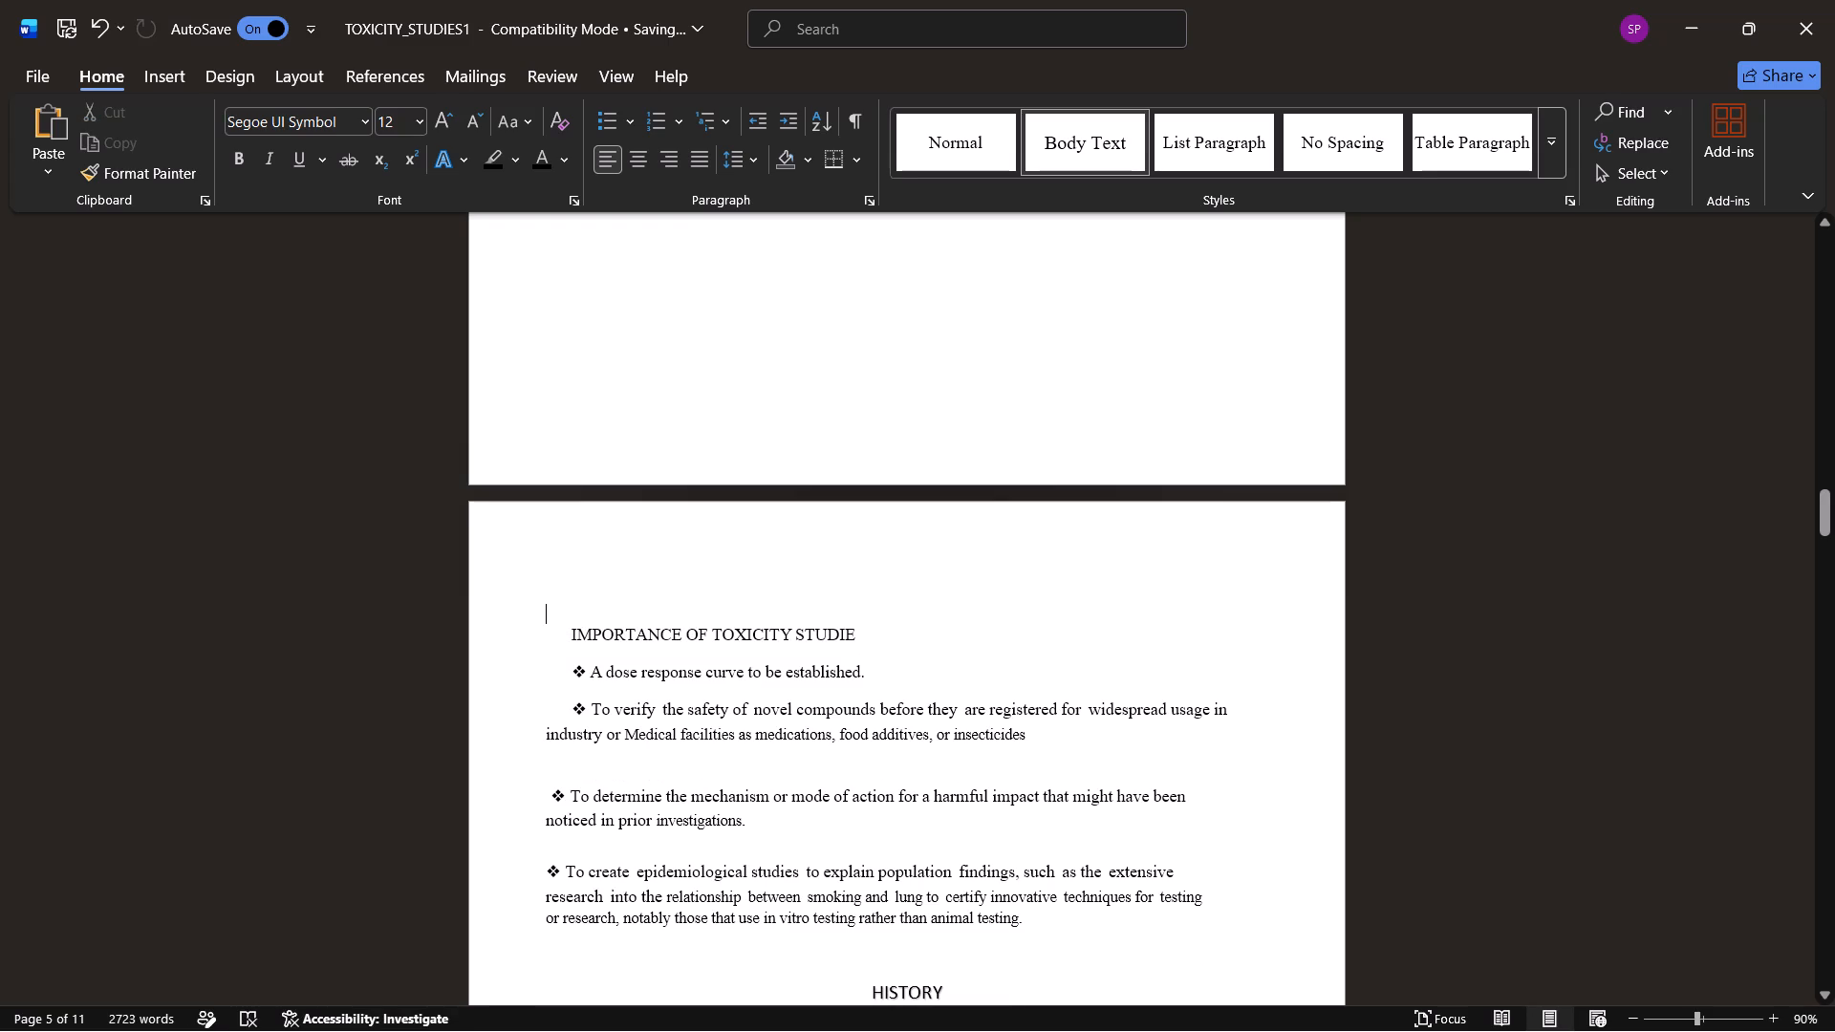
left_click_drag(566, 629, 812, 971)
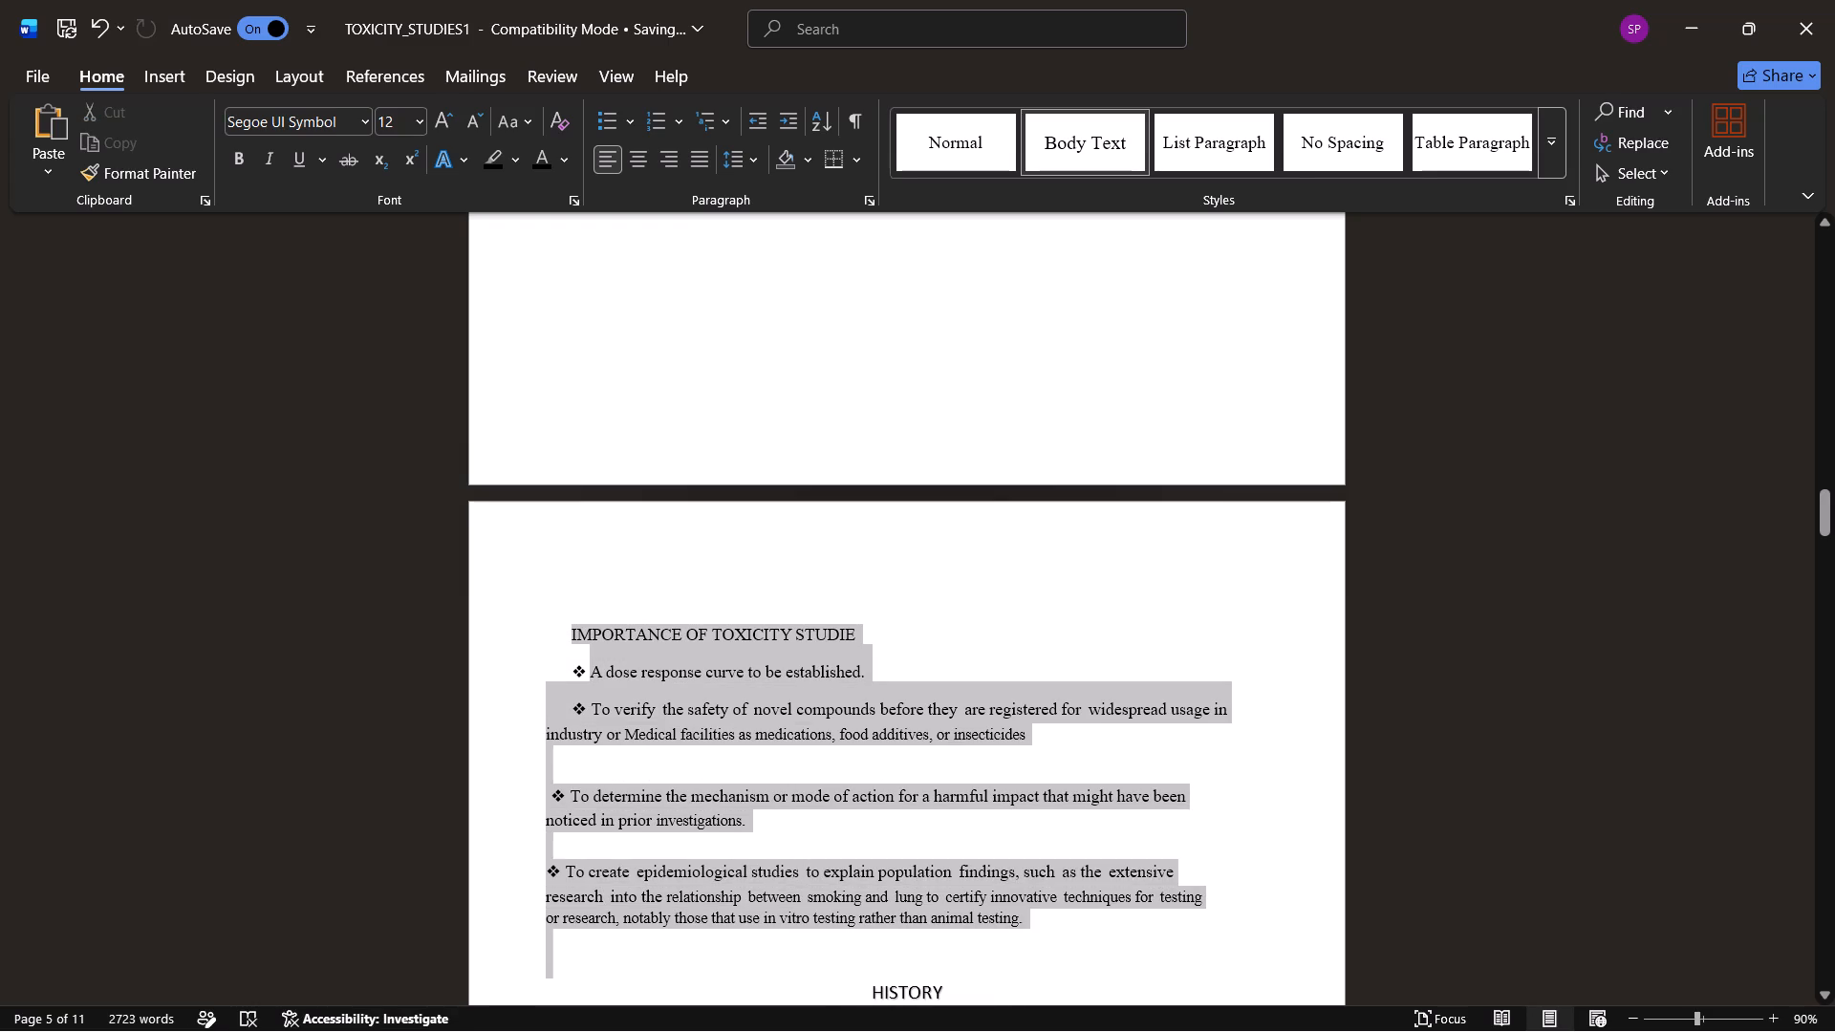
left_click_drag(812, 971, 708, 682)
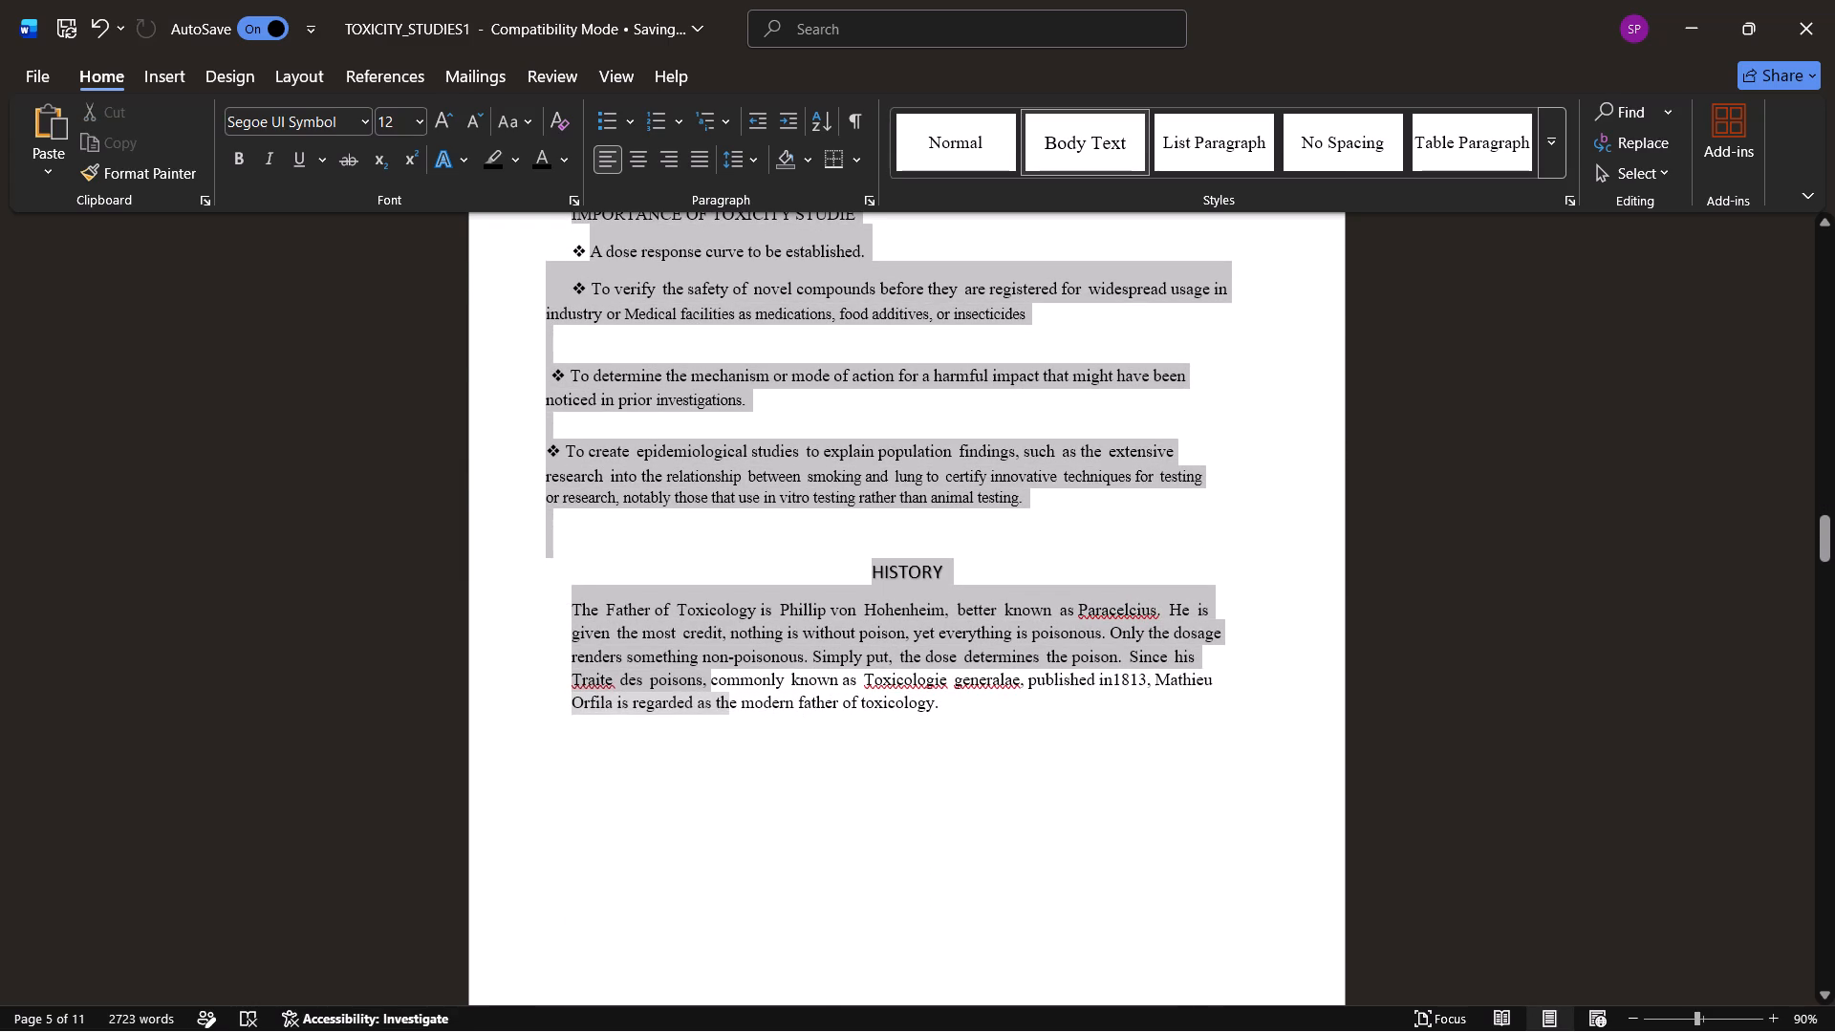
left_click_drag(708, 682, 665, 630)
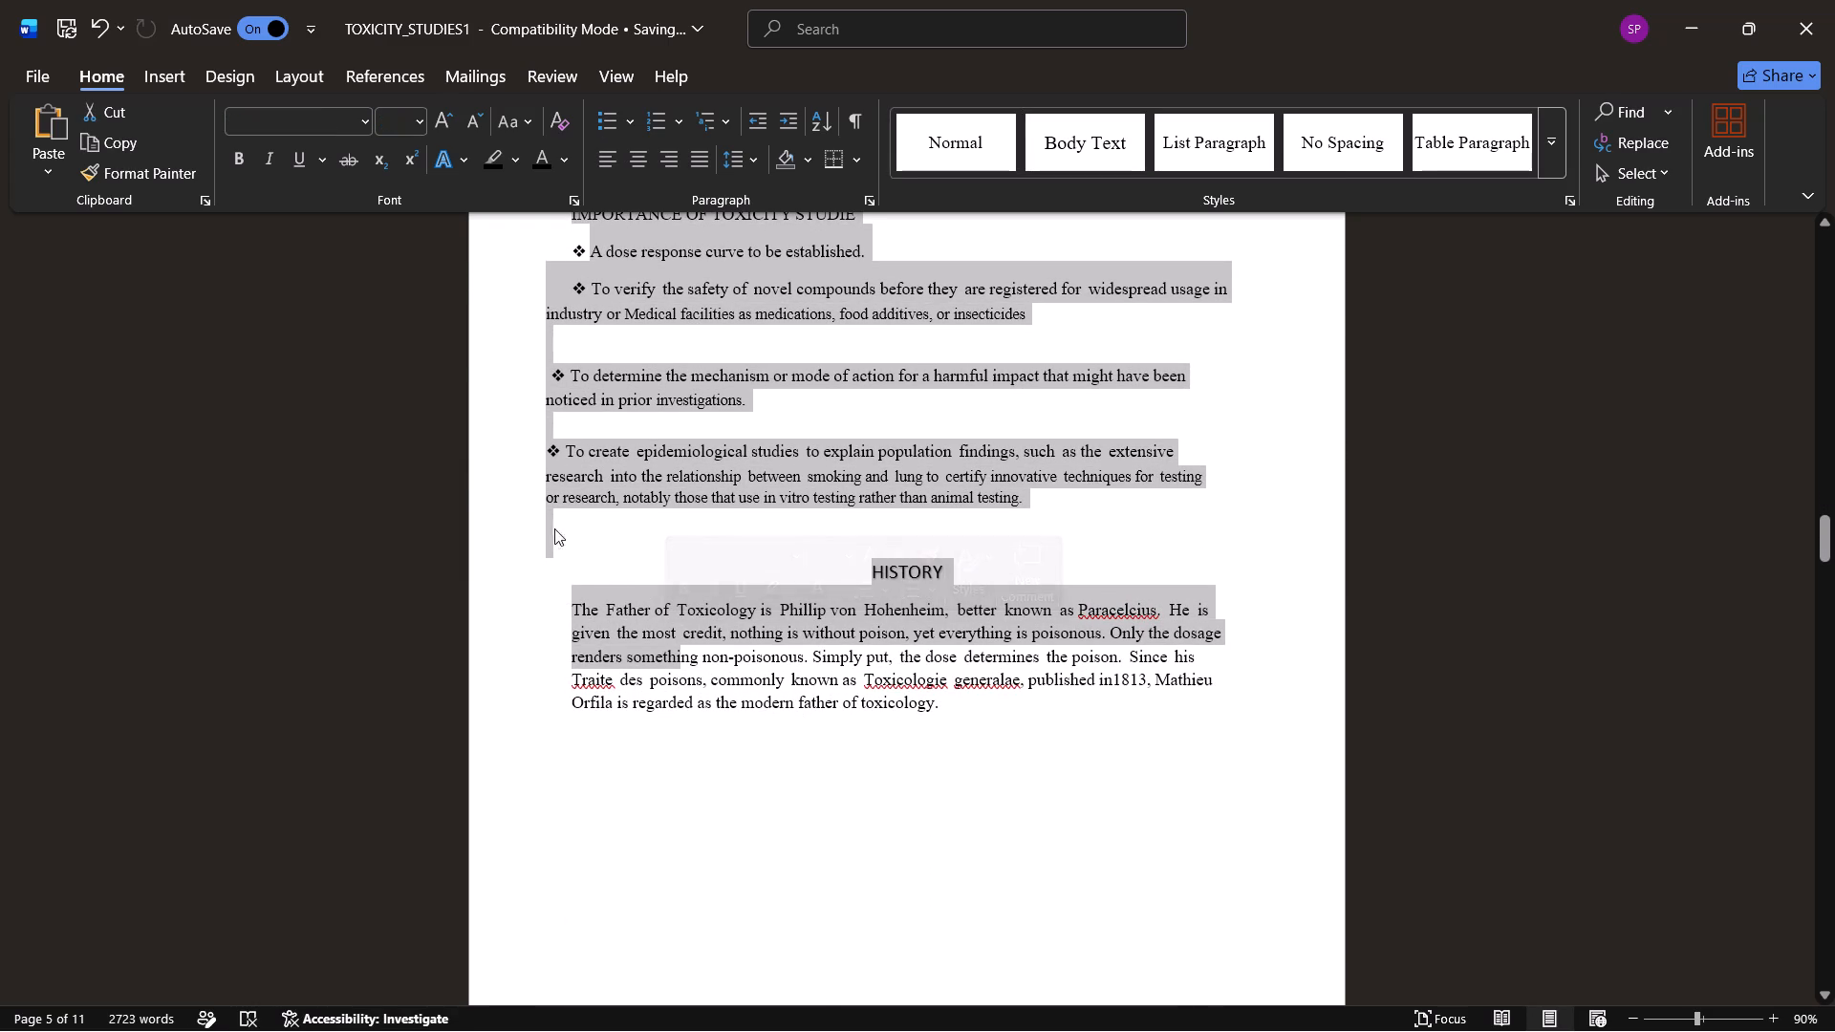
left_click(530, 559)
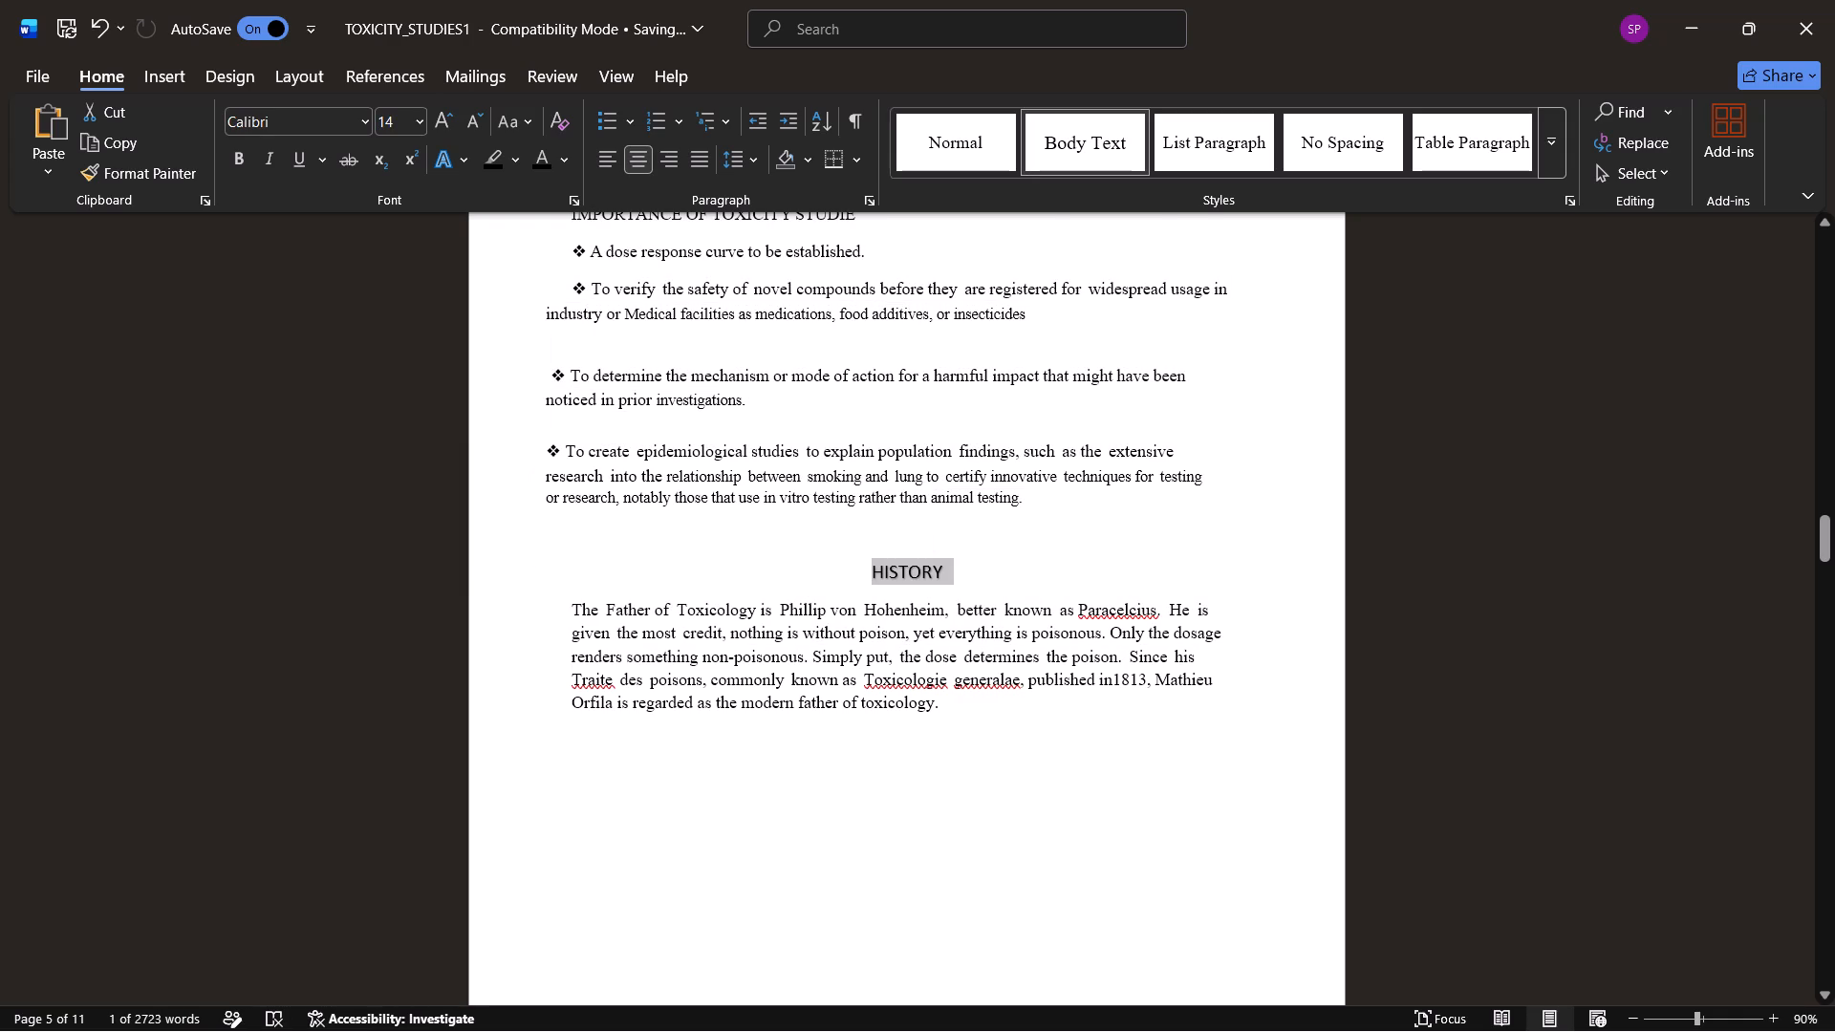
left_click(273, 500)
Remove the indent and the empty lines before the "IMPORTANCE OF TOXICITY STUDIE" heading.
scroll(350, 502, "up", 2)
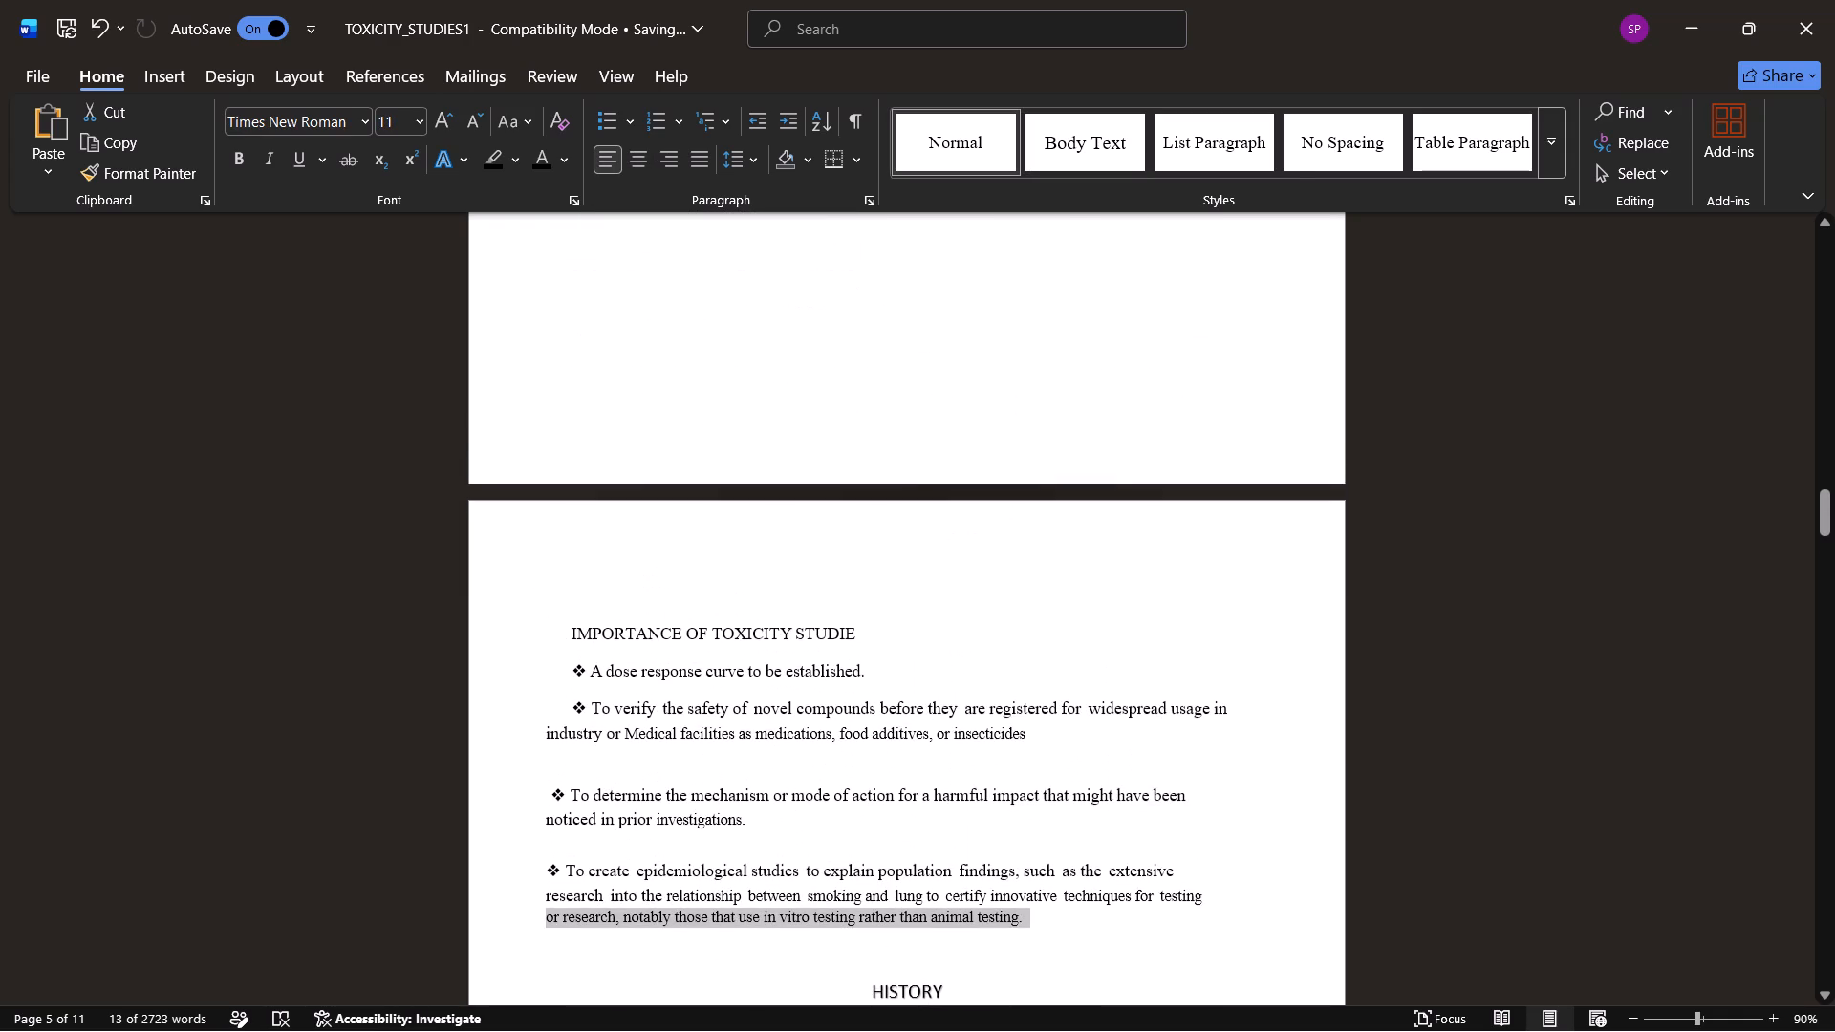
left_click(550, 628)
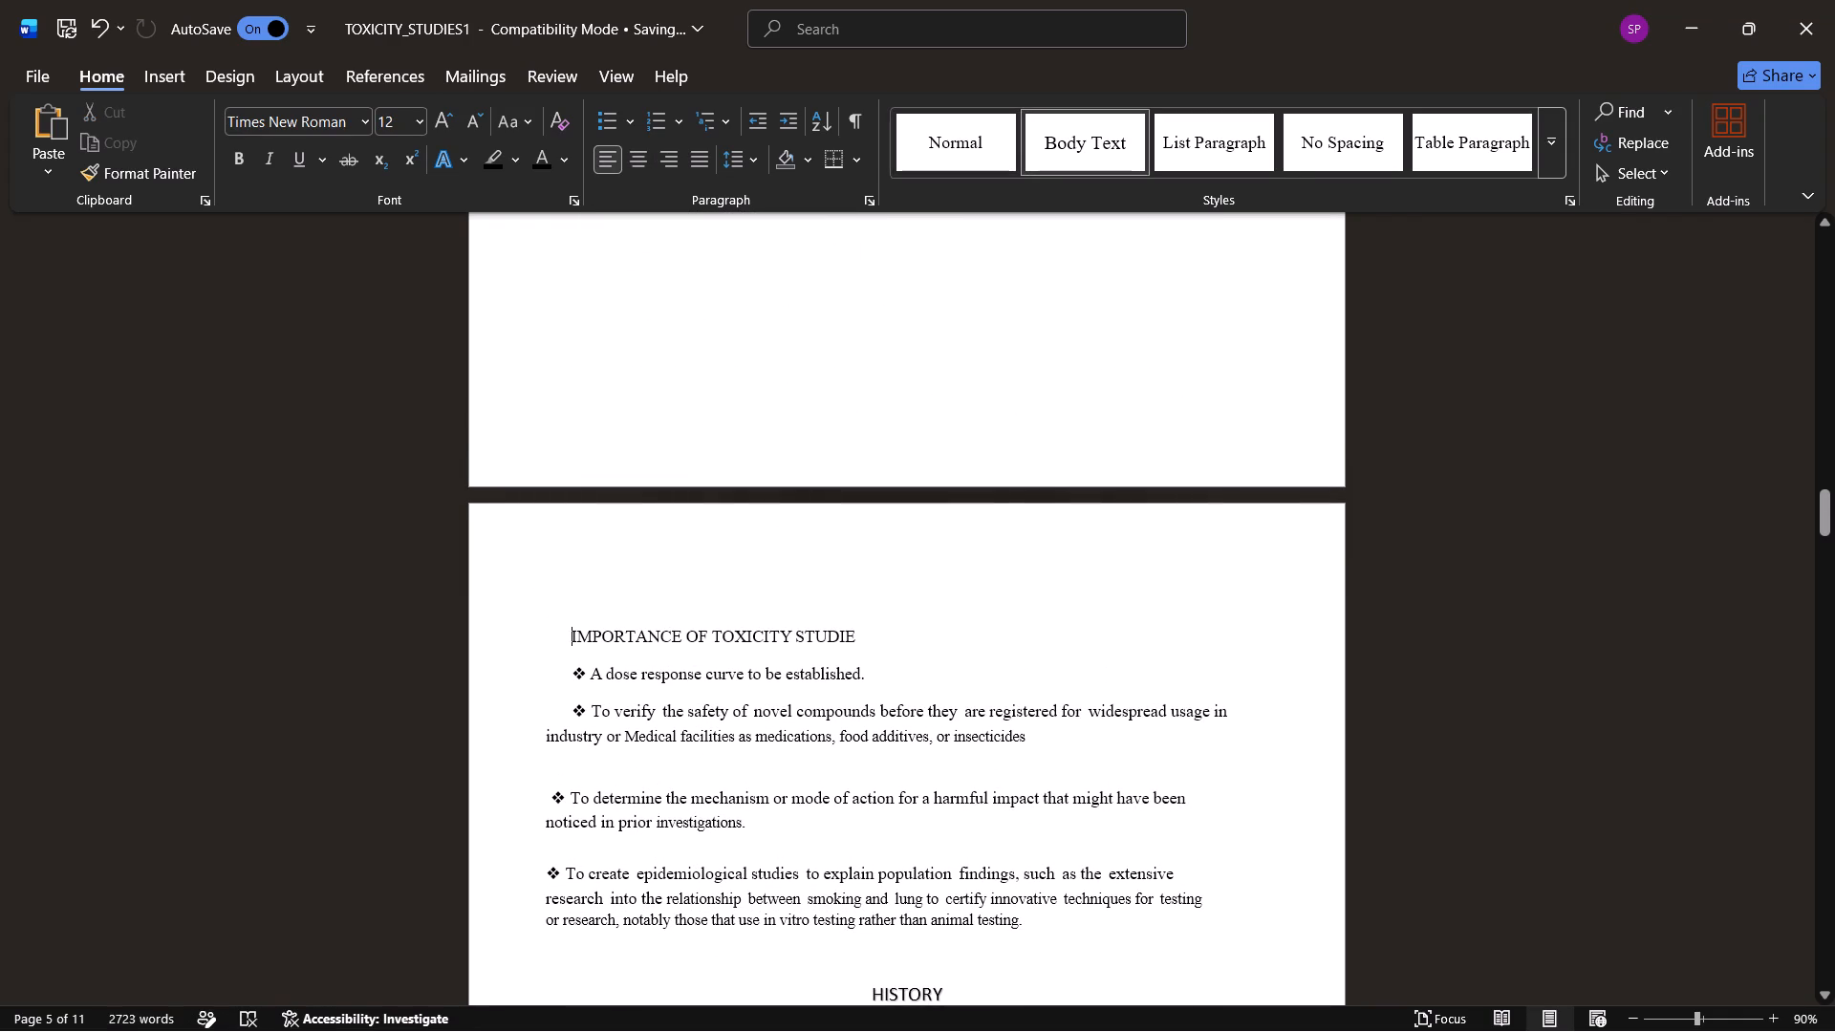
key("BackSpace")
key("BackSpace")
key("BackSpace")
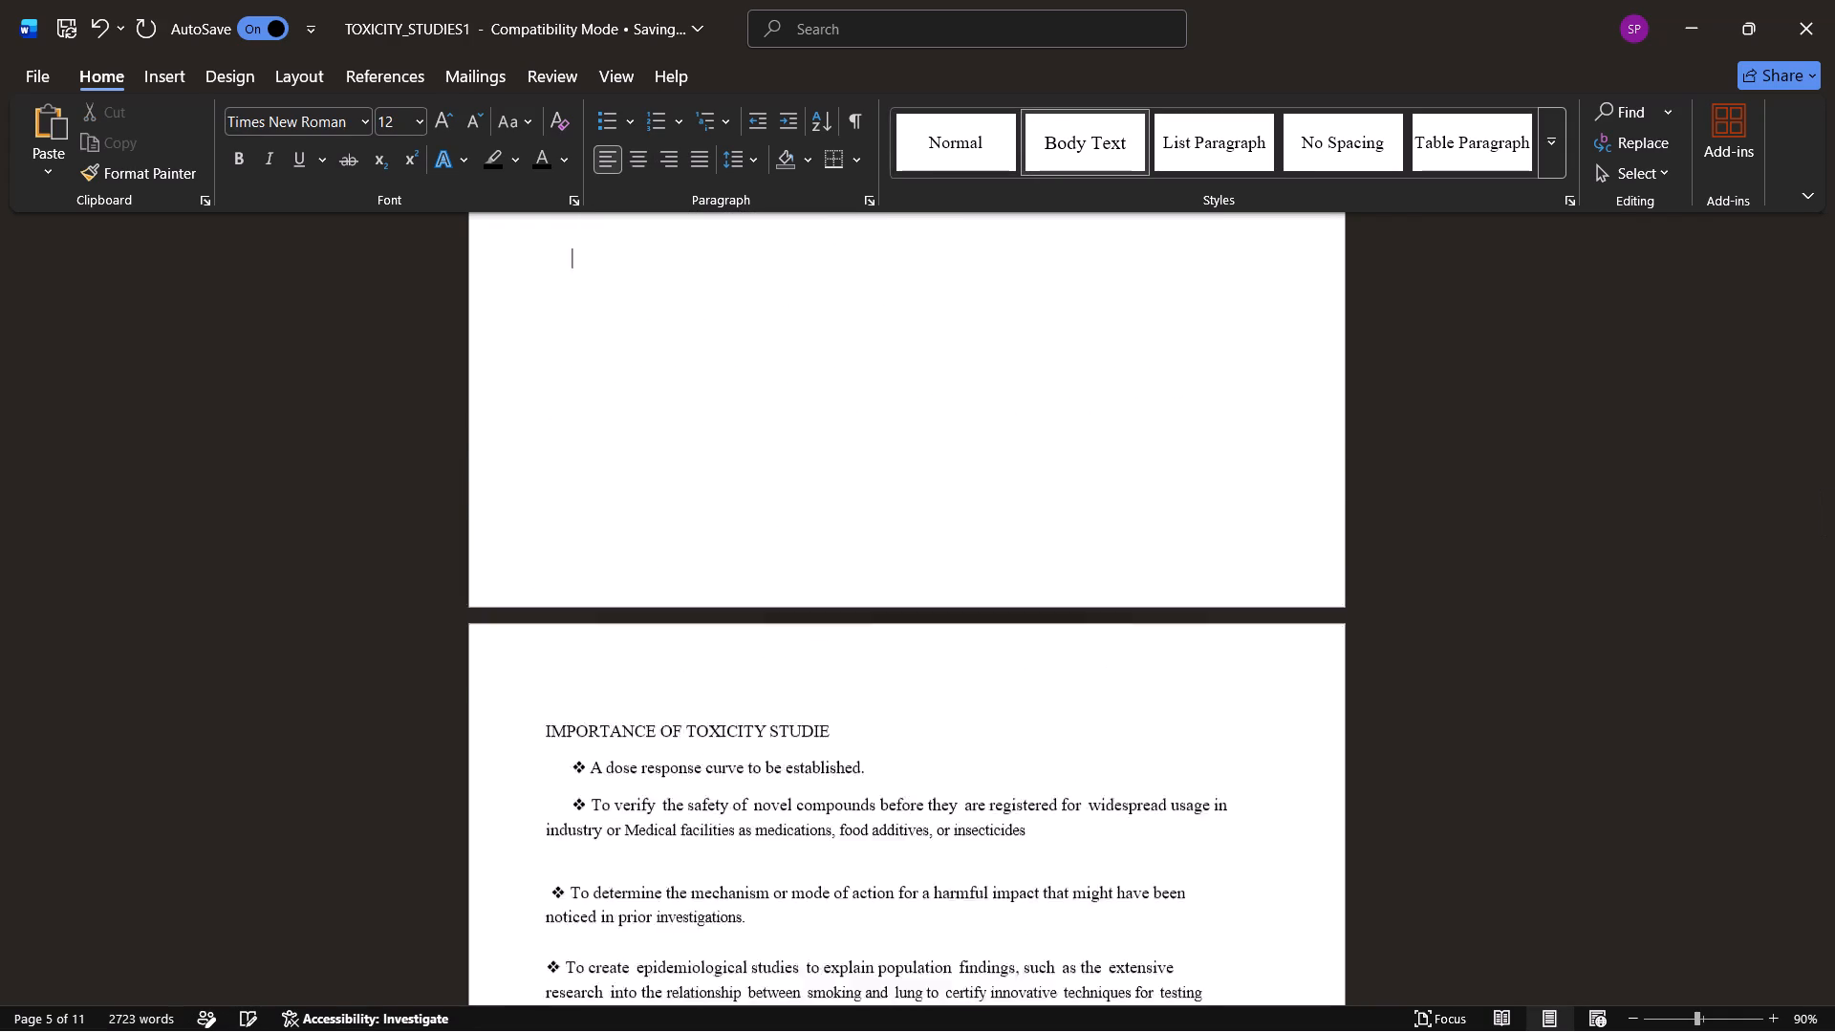
key("BackSpace")
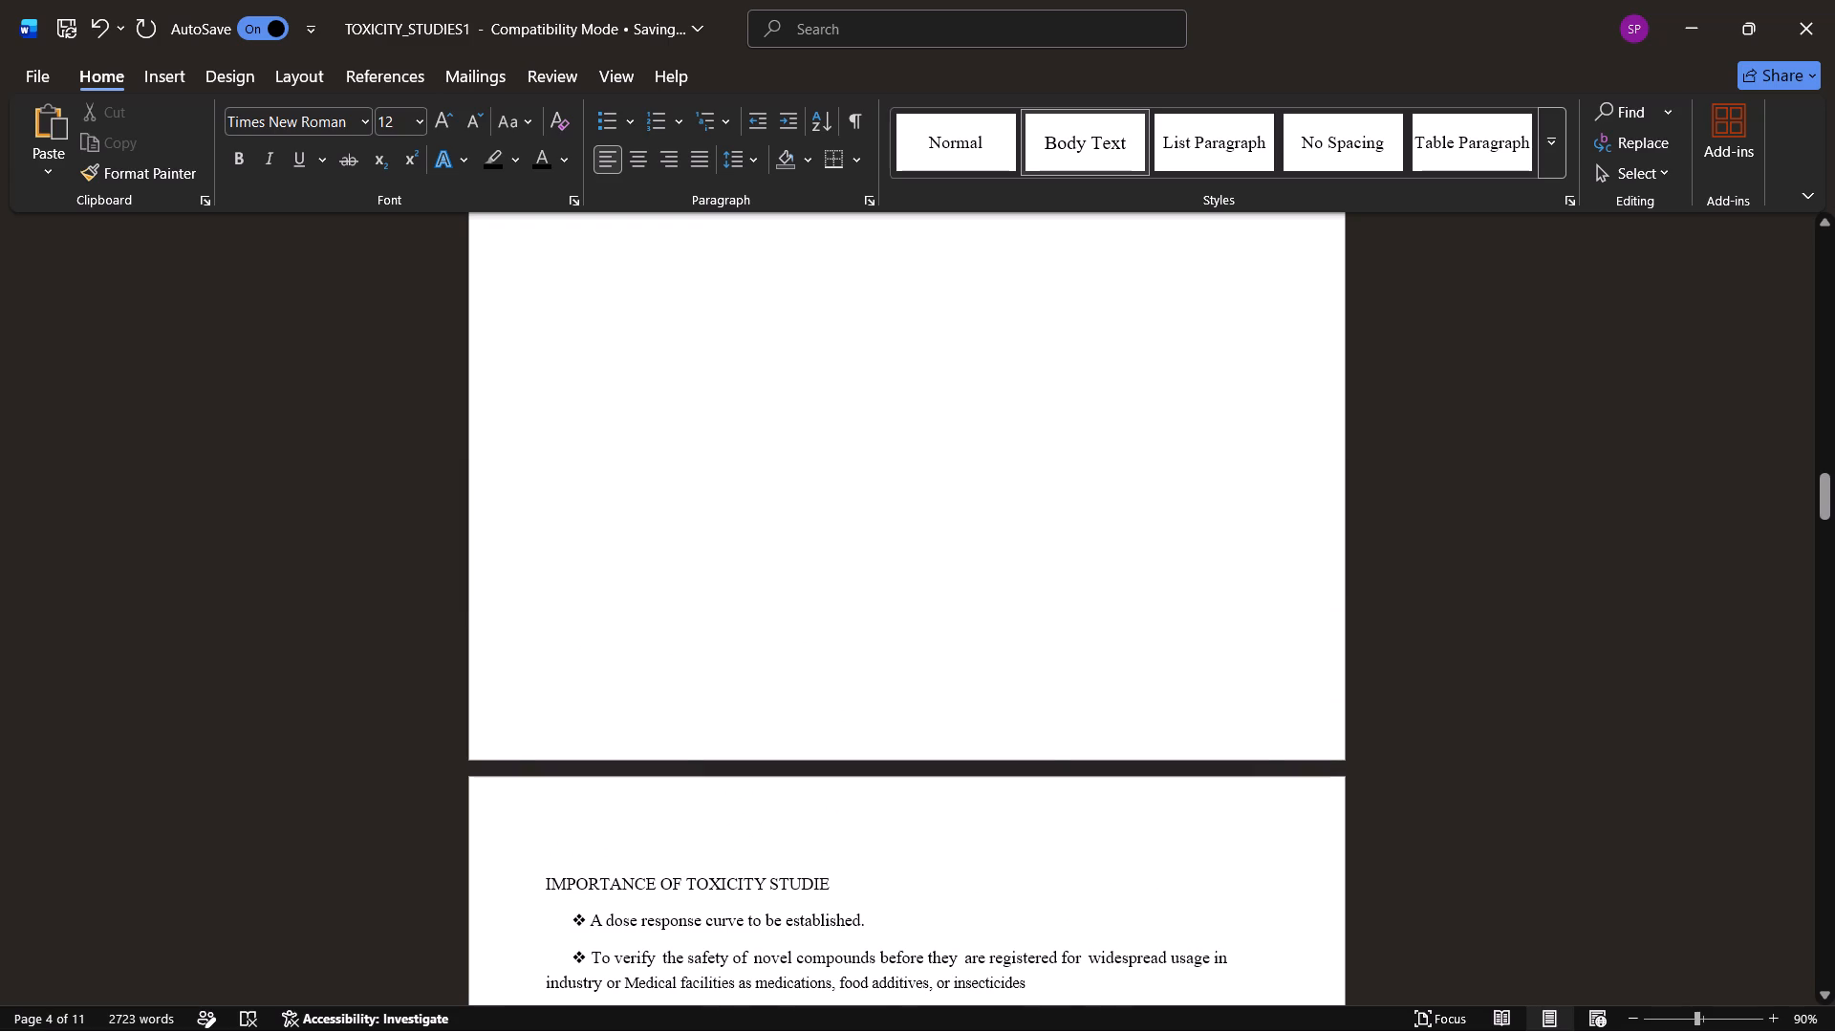
Start a new line after the last Regulatory Toxicology bullet, which ends with "OECD, and FDA.".
scroll(712, 1031, "up", 2)
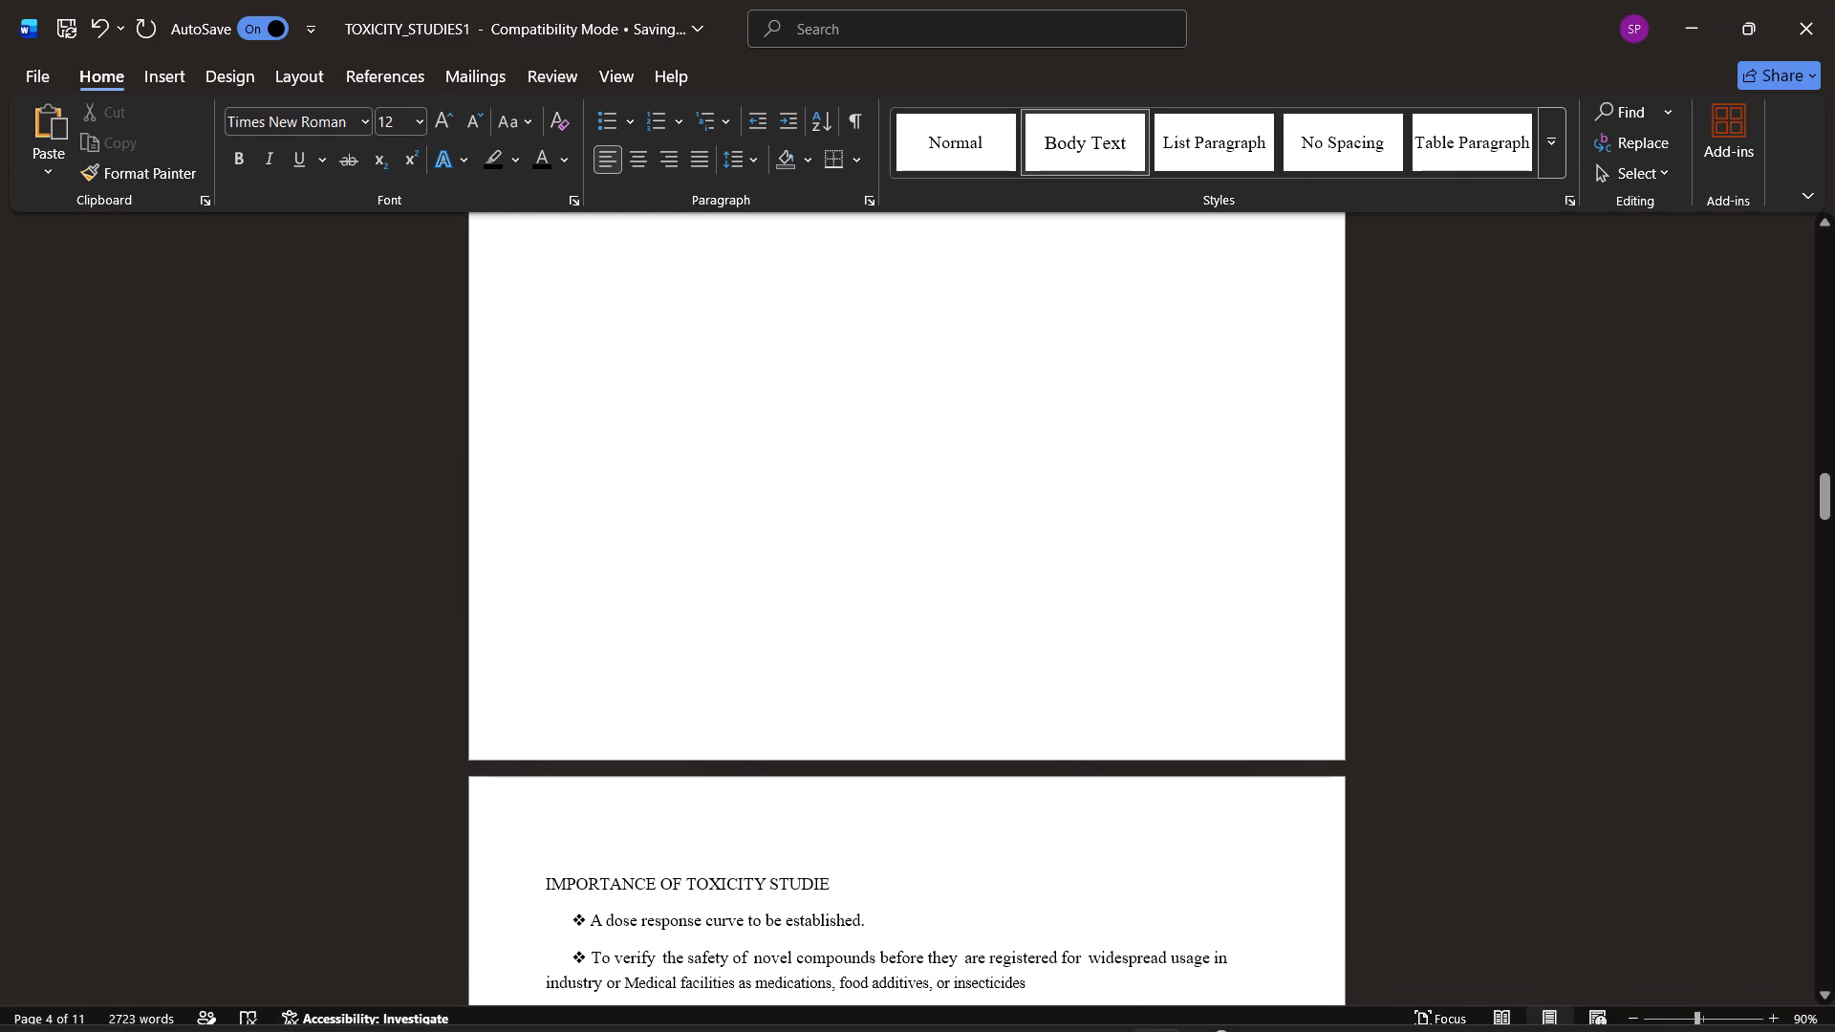
scroll(1133, 514, "up", 3)
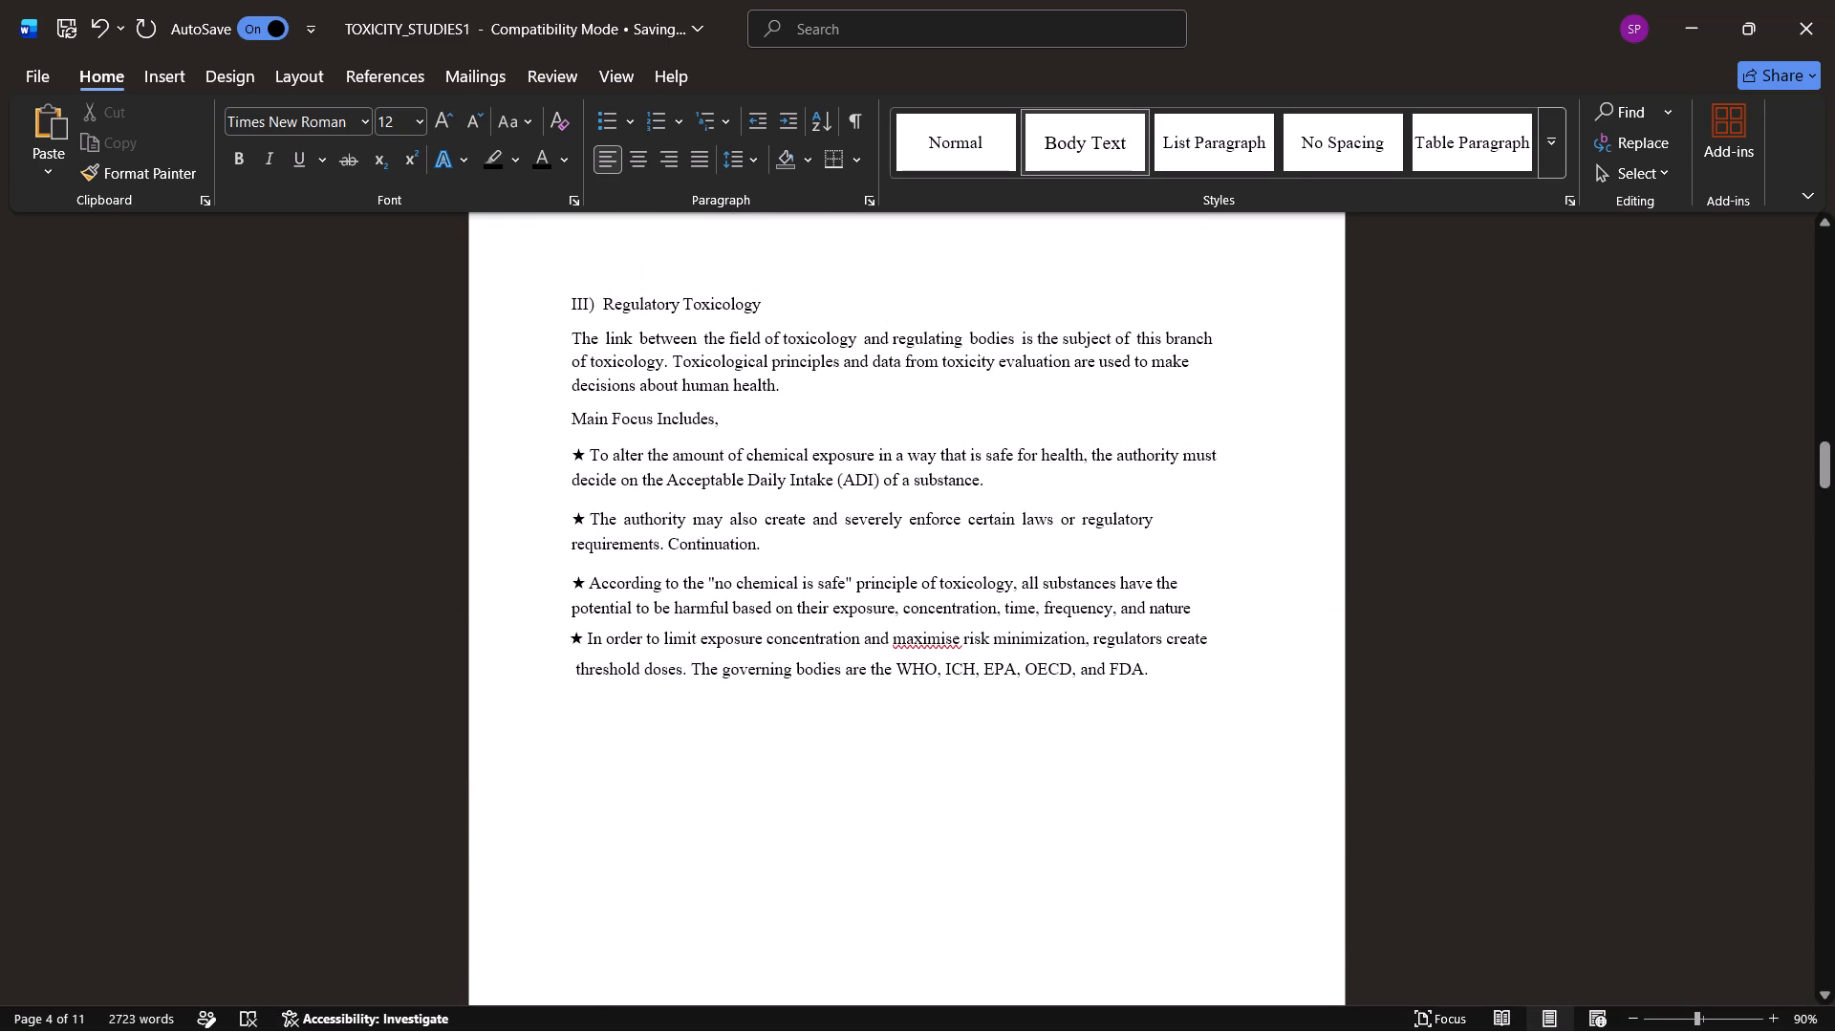
left_click(1166, 673)
key("Return")
Copy the "IMPORTANCE OF TOXICITY STUDIE" heading with its four bullets to below the last Regulatory Toxicology bullet.
scroll(1166, 673, "up", 3)
scroll(1166, 673, "down", 2)
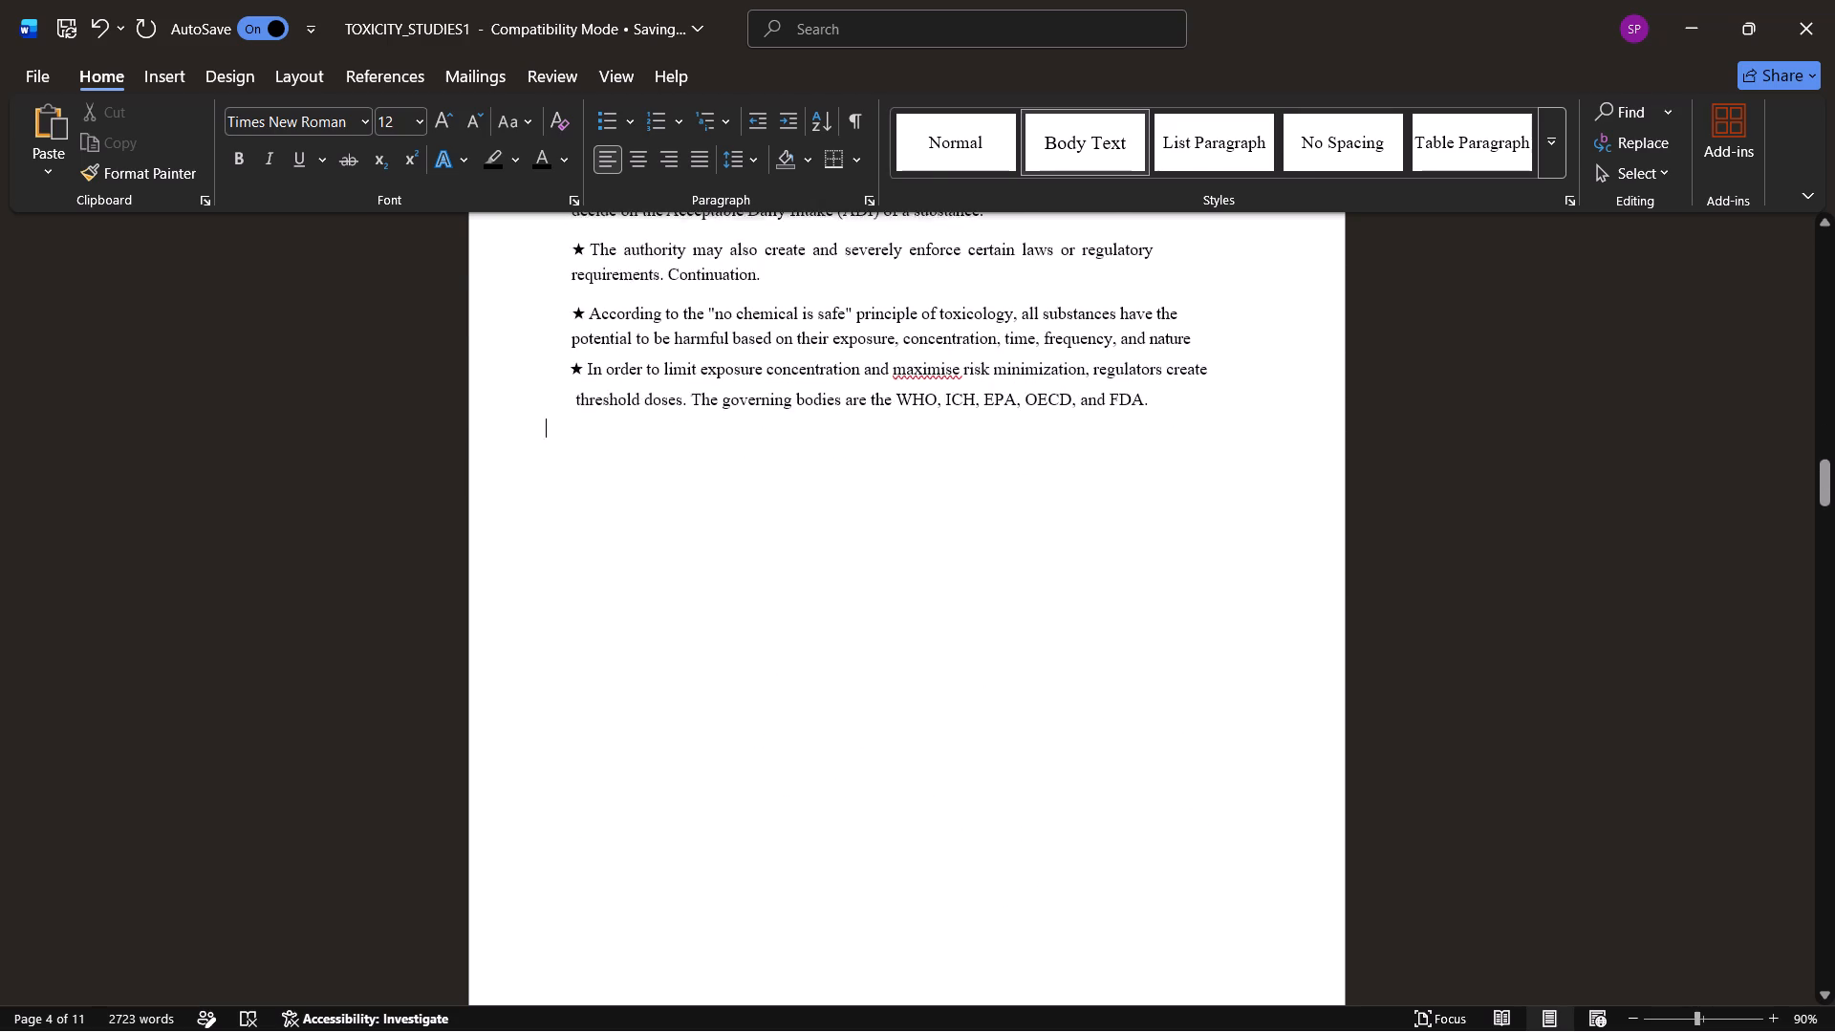
scroll(1166, 673, "down", 3)
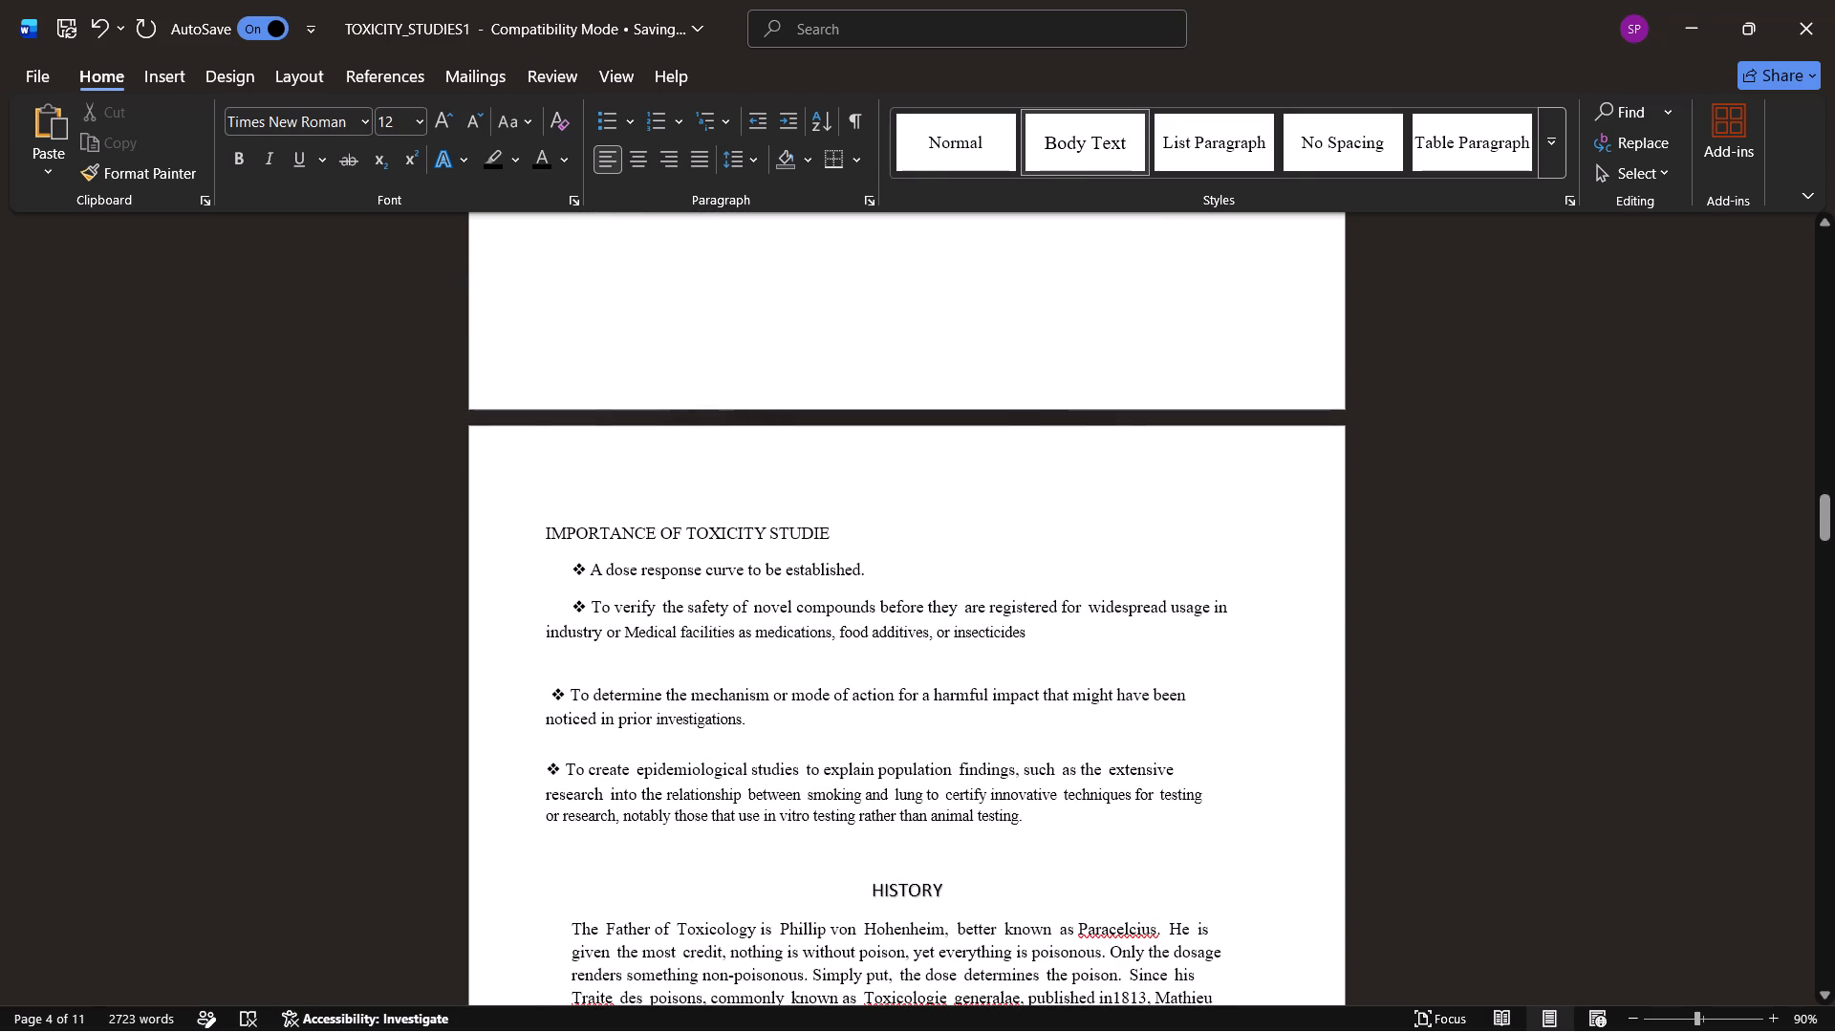
left_click_drag(515, 513, 550, 534)
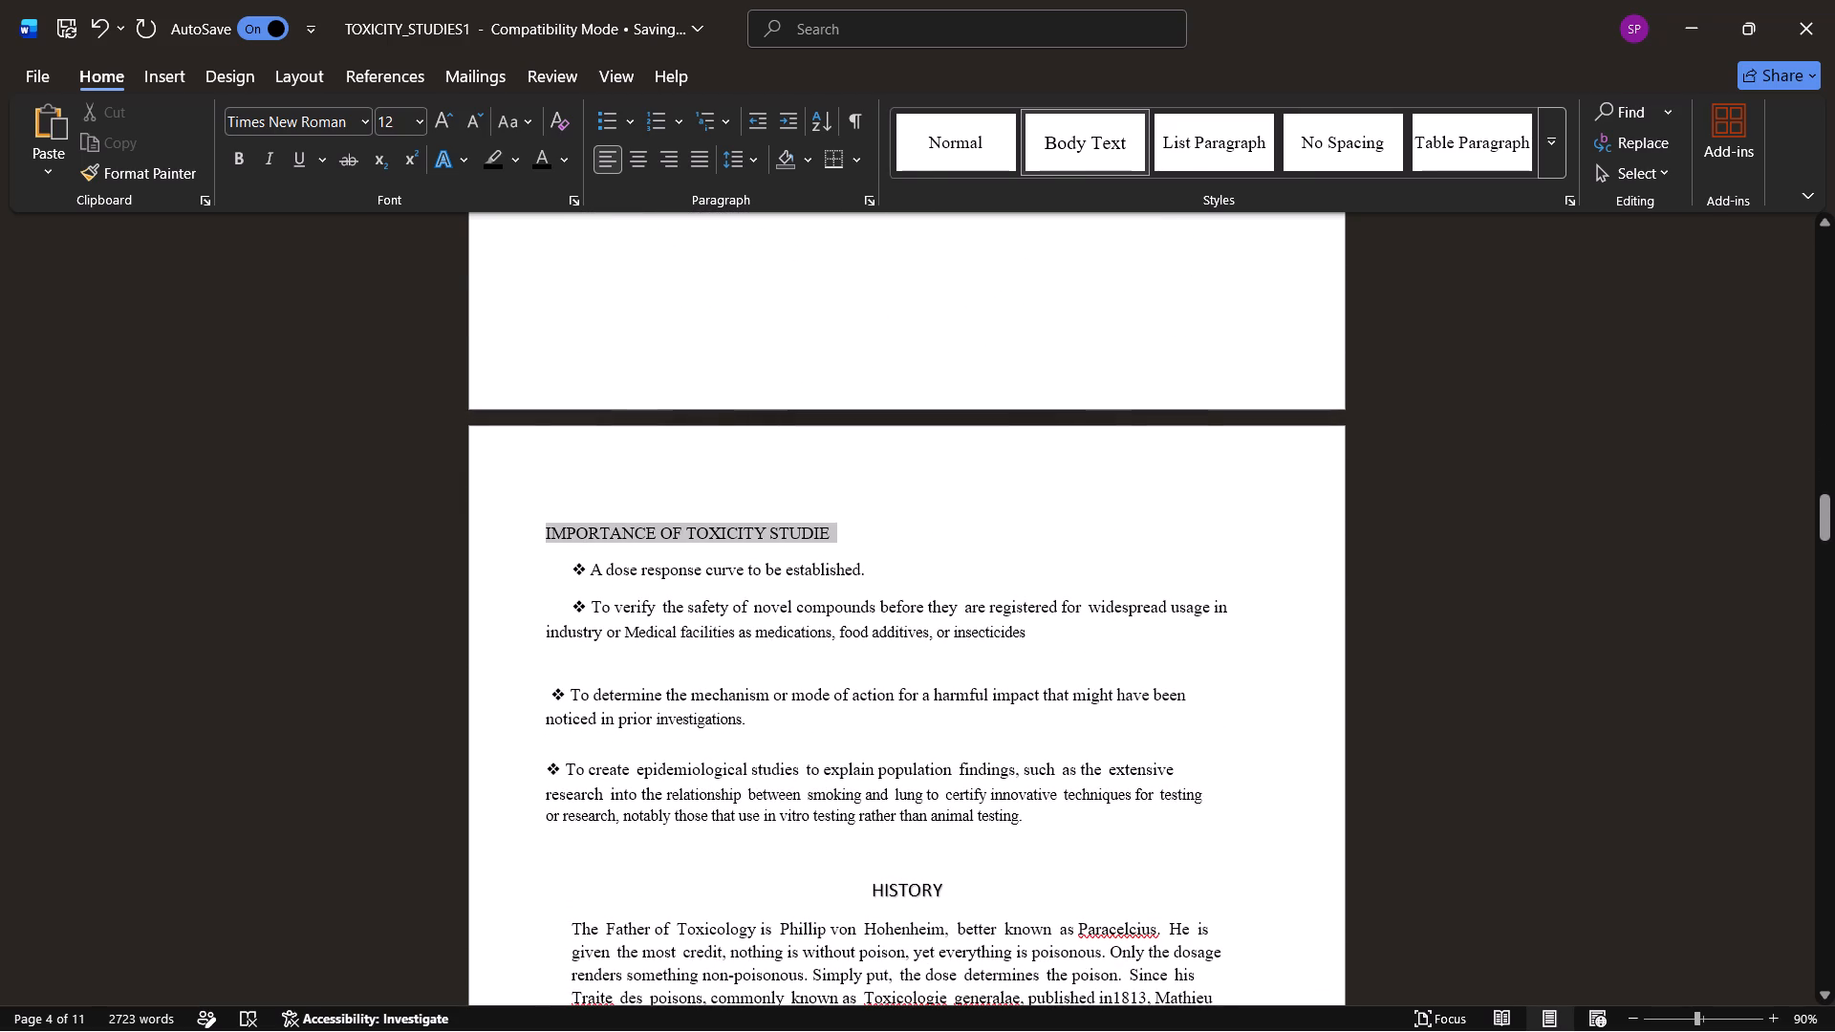
left_click_drag(550, 534, 820, 804)
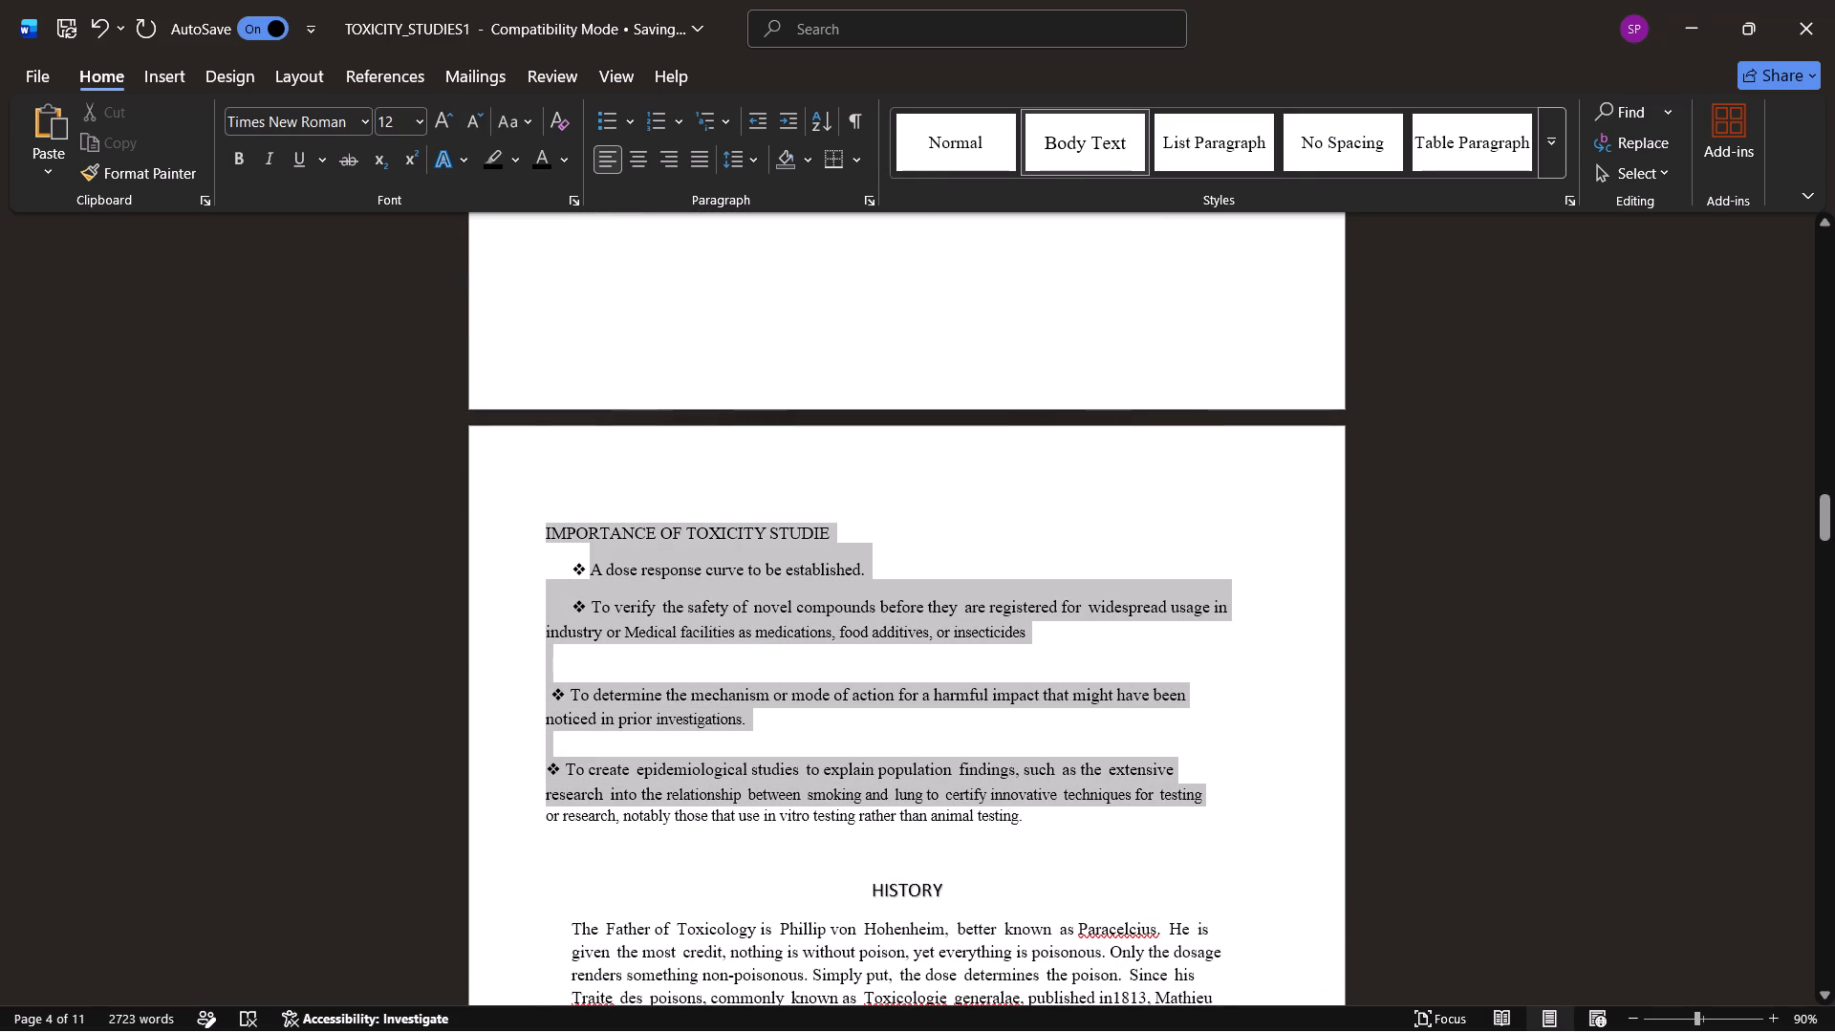
left_click_drag(820, 804, 818, 813)
key("ctrl+c")
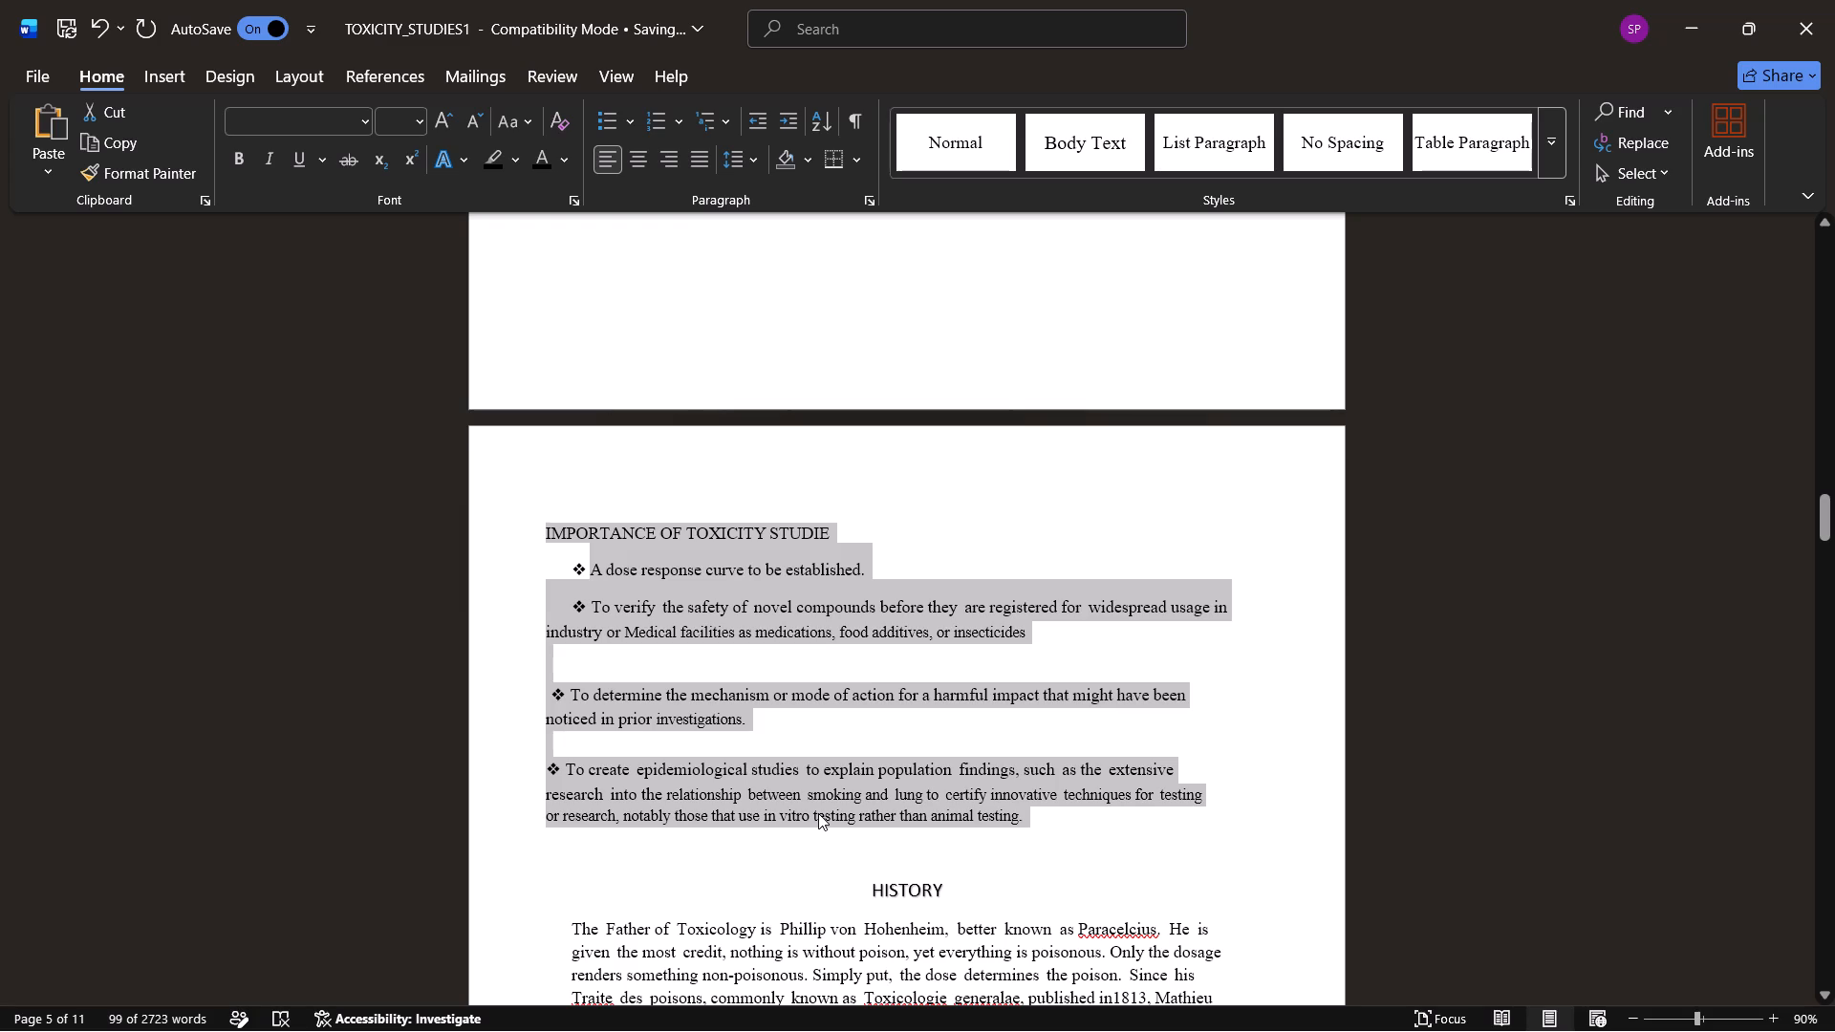
scroll(818, 813, "up", 2)
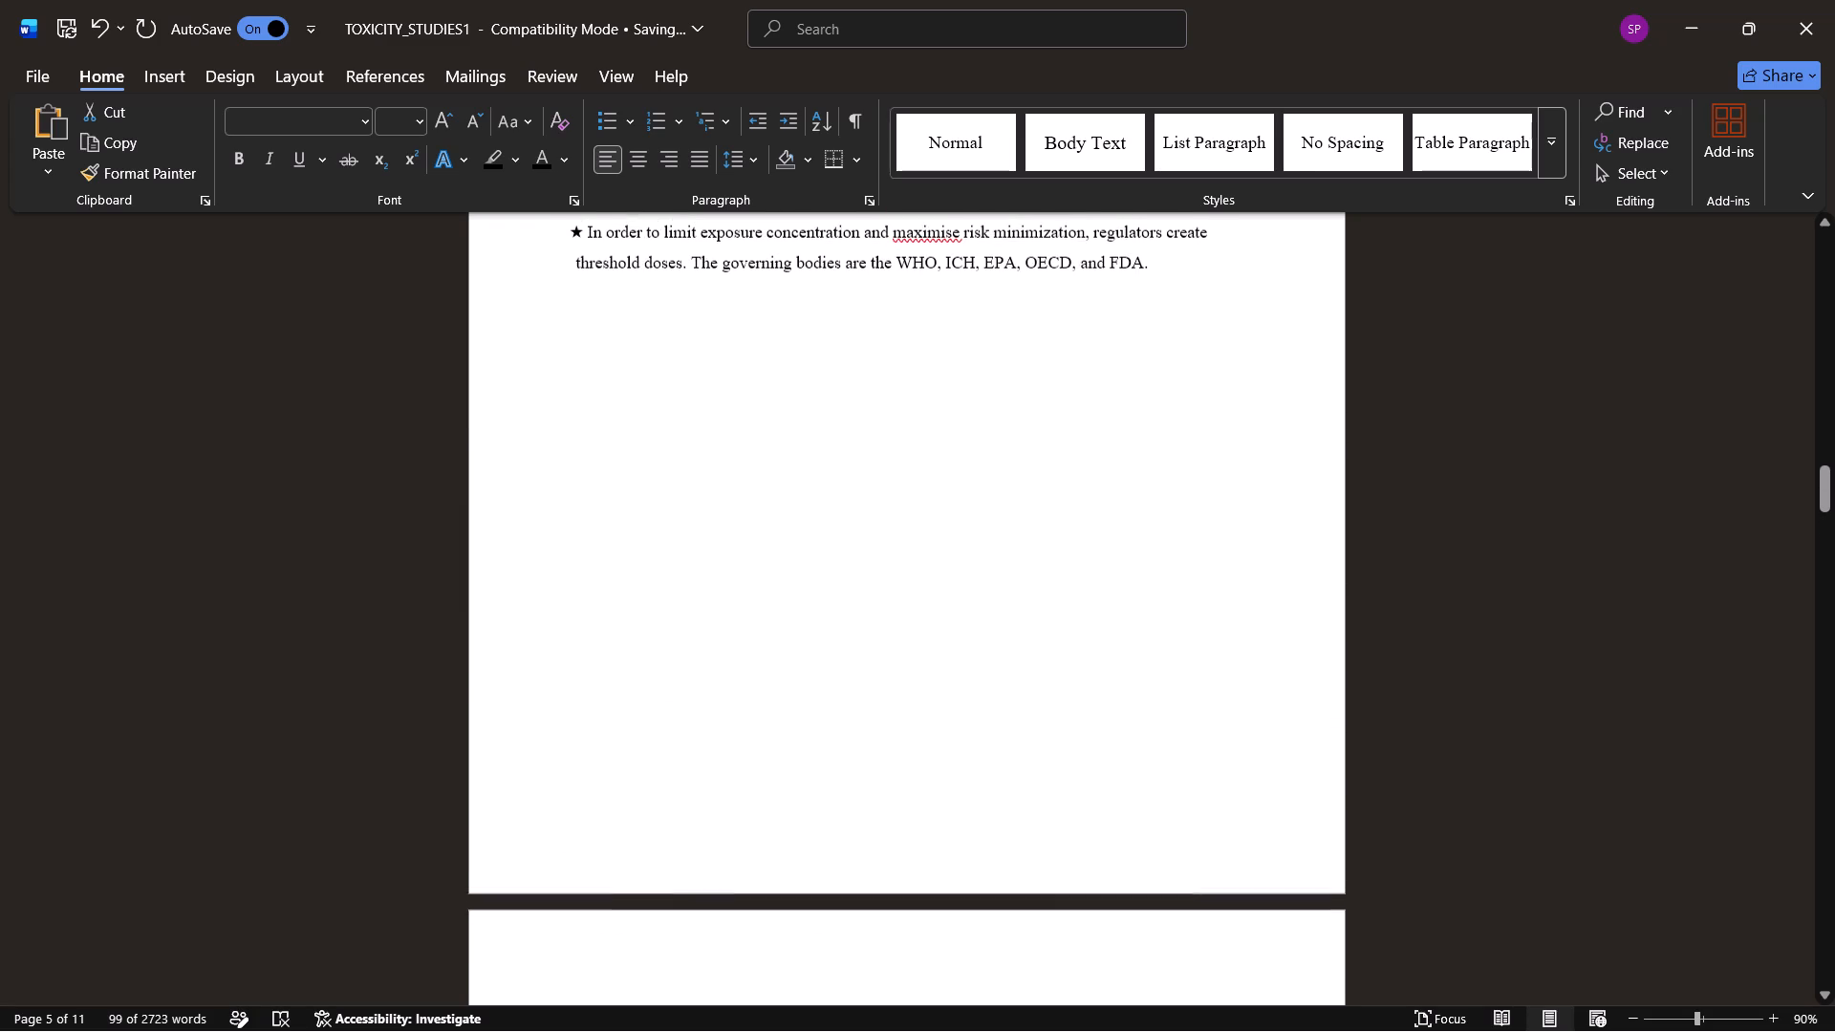
left_click(592, 392)
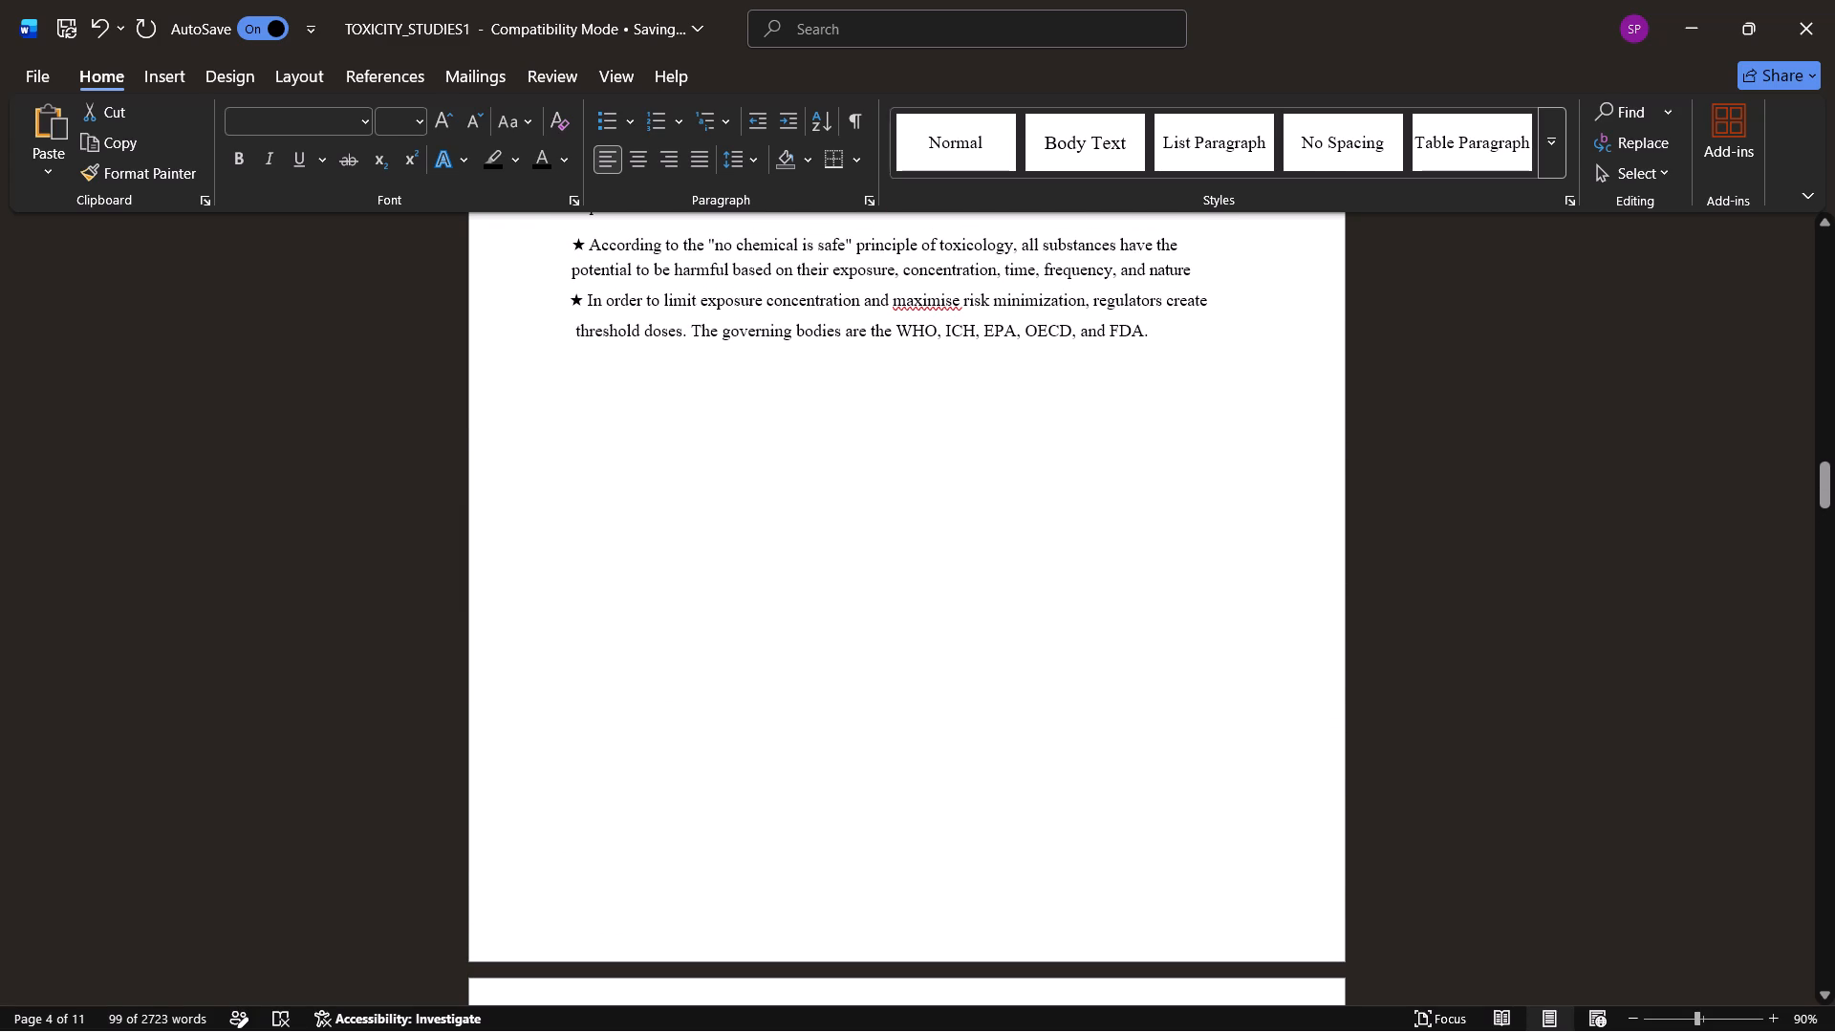
key("ctrl+v")
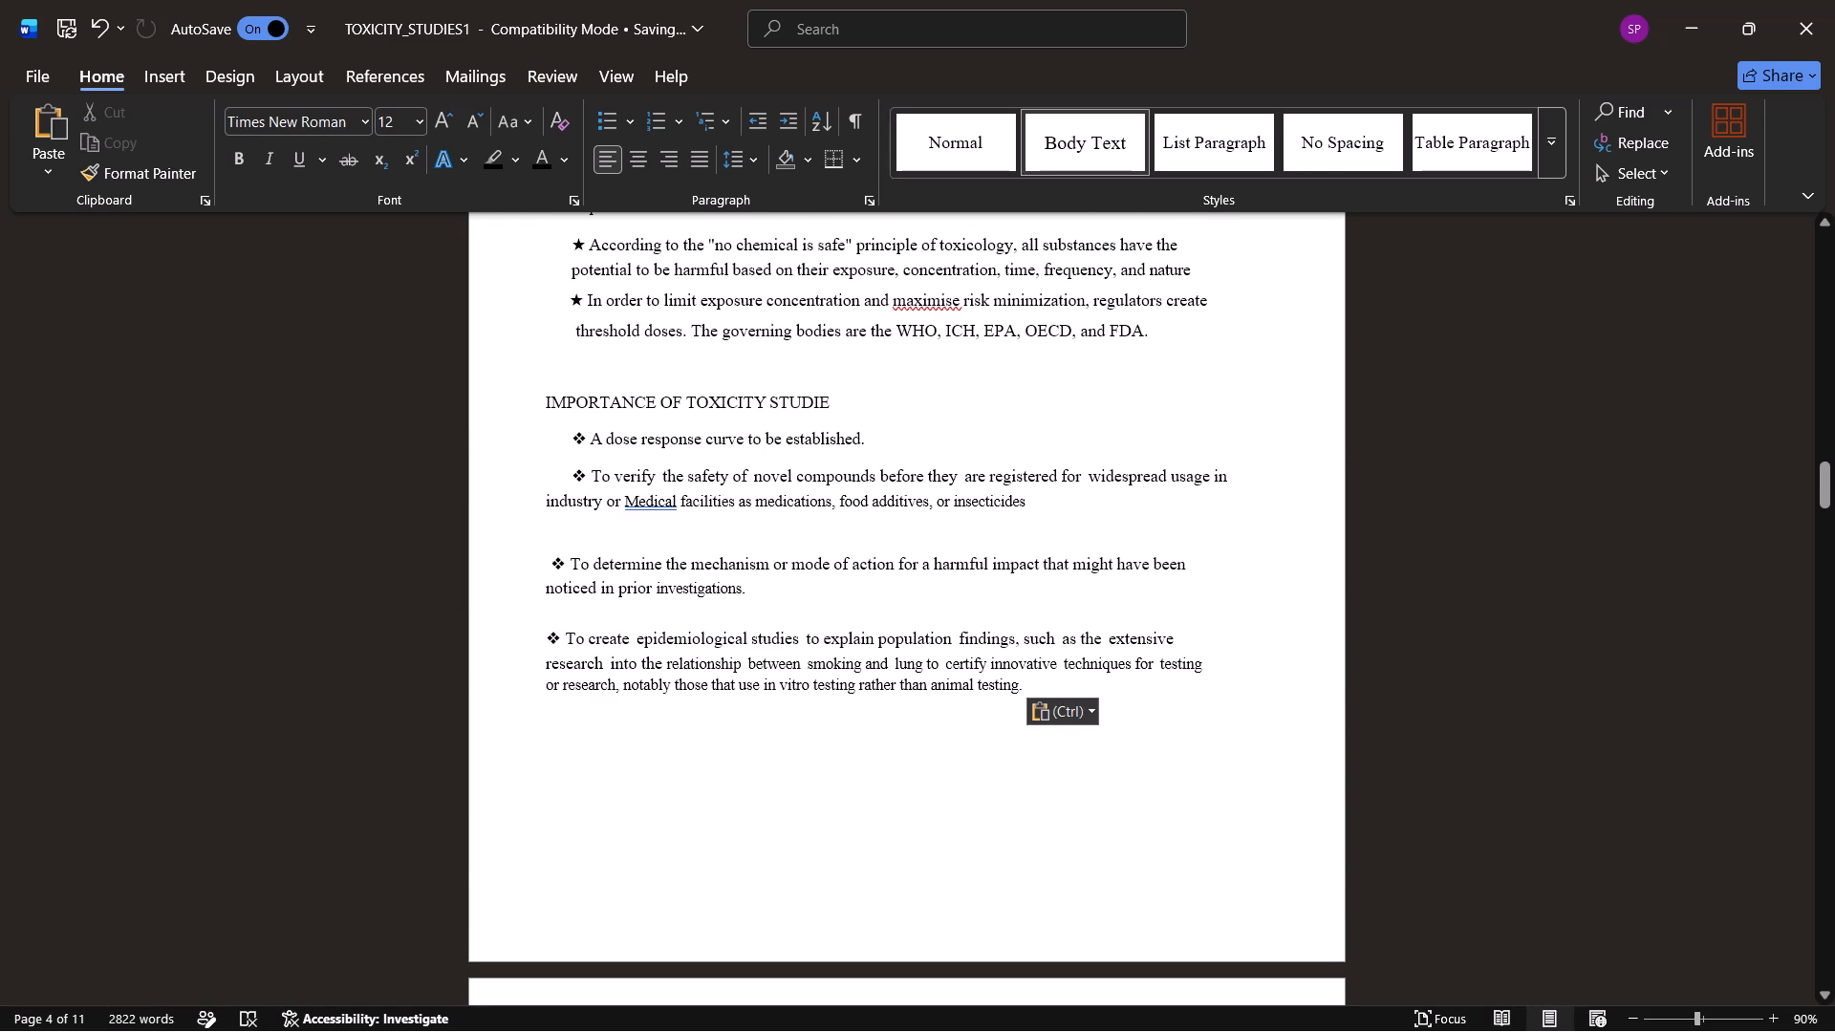
Delete the original "IMPORTANCE OF TOXICITY STUDIE" heading and its bullets above HISTORY on the following page.
scroll(587, 801, "down", 3)
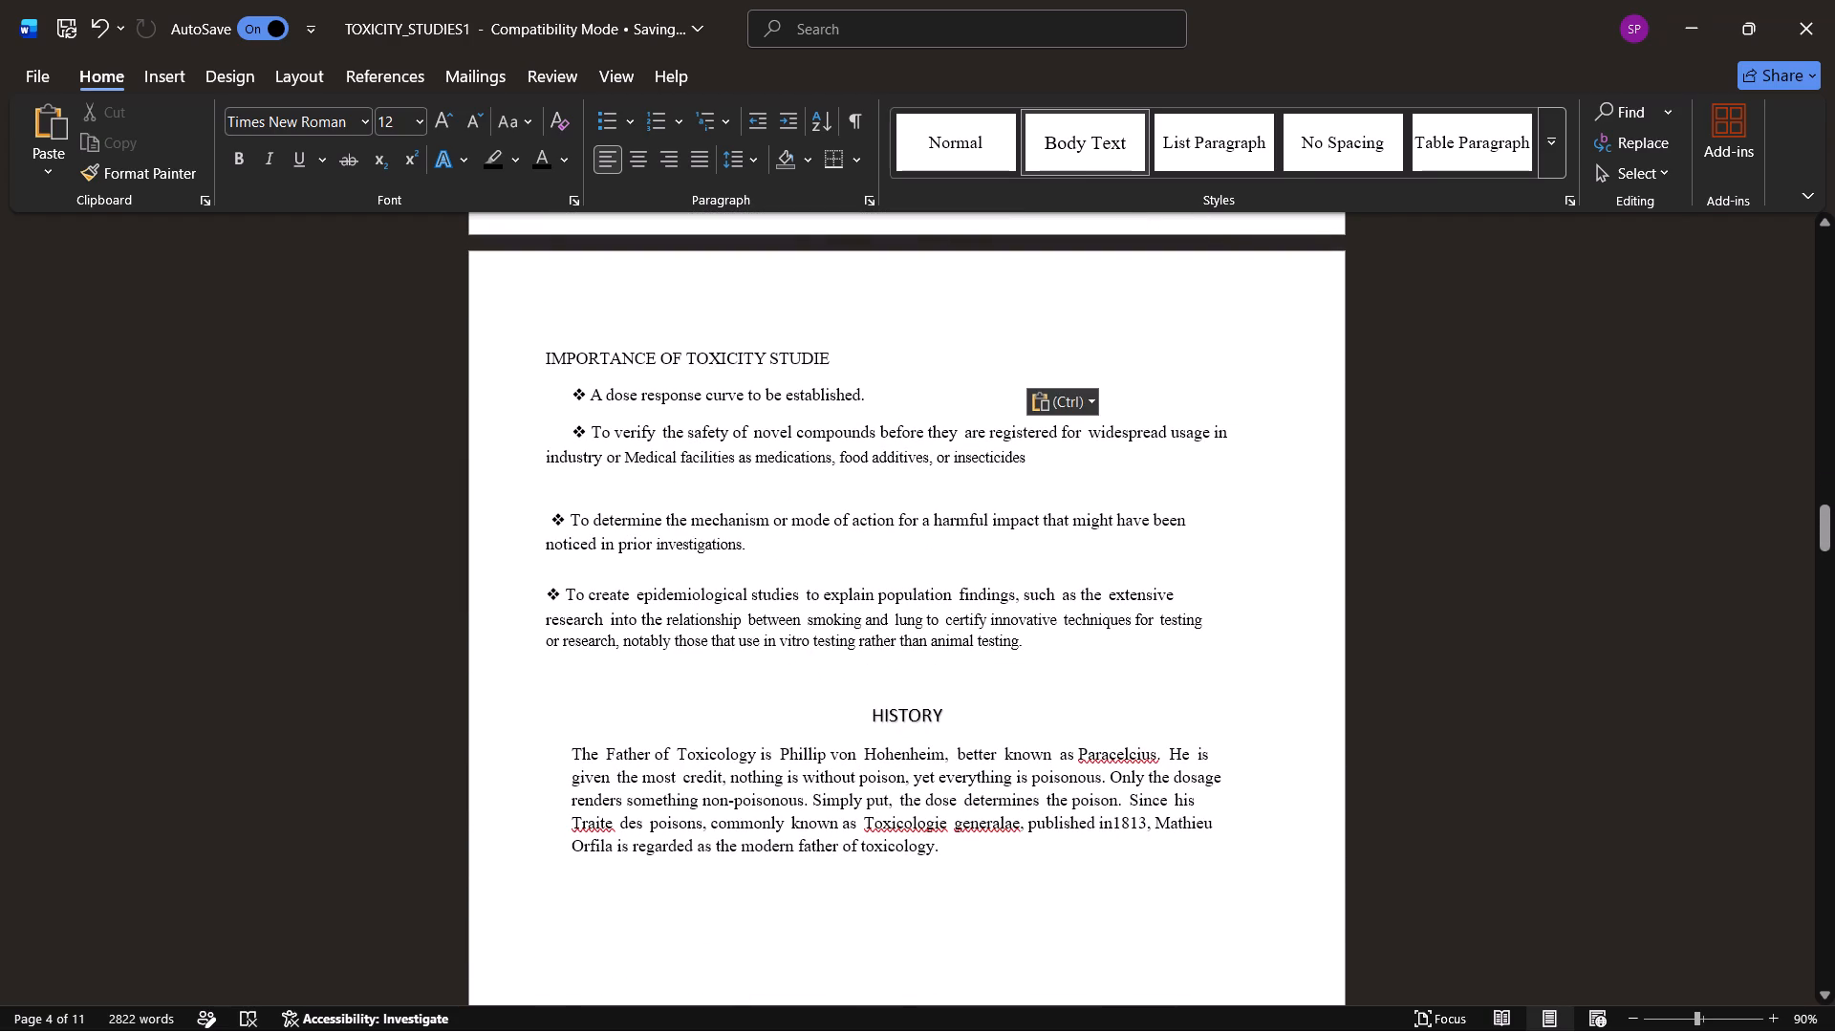
left_click_drag(539, 366, 834, 649)
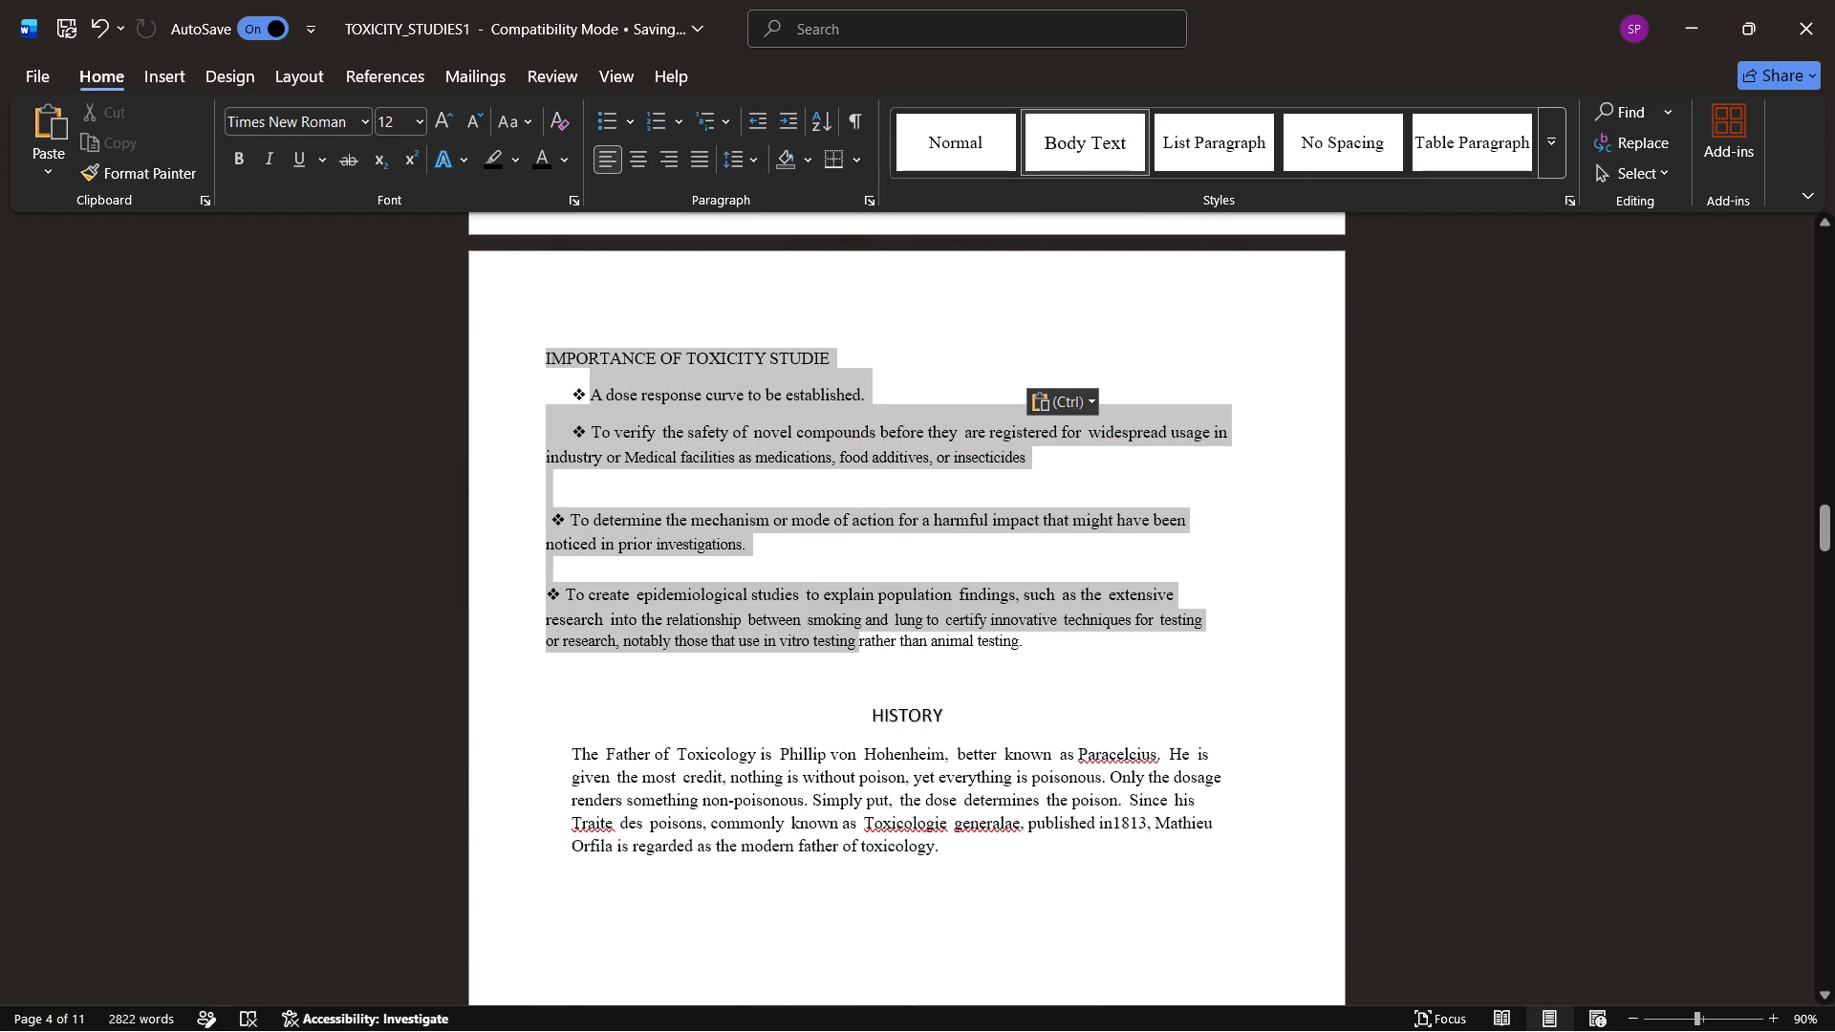
left_click_drag(834, 649, 842, 670)
key("BackSpace")
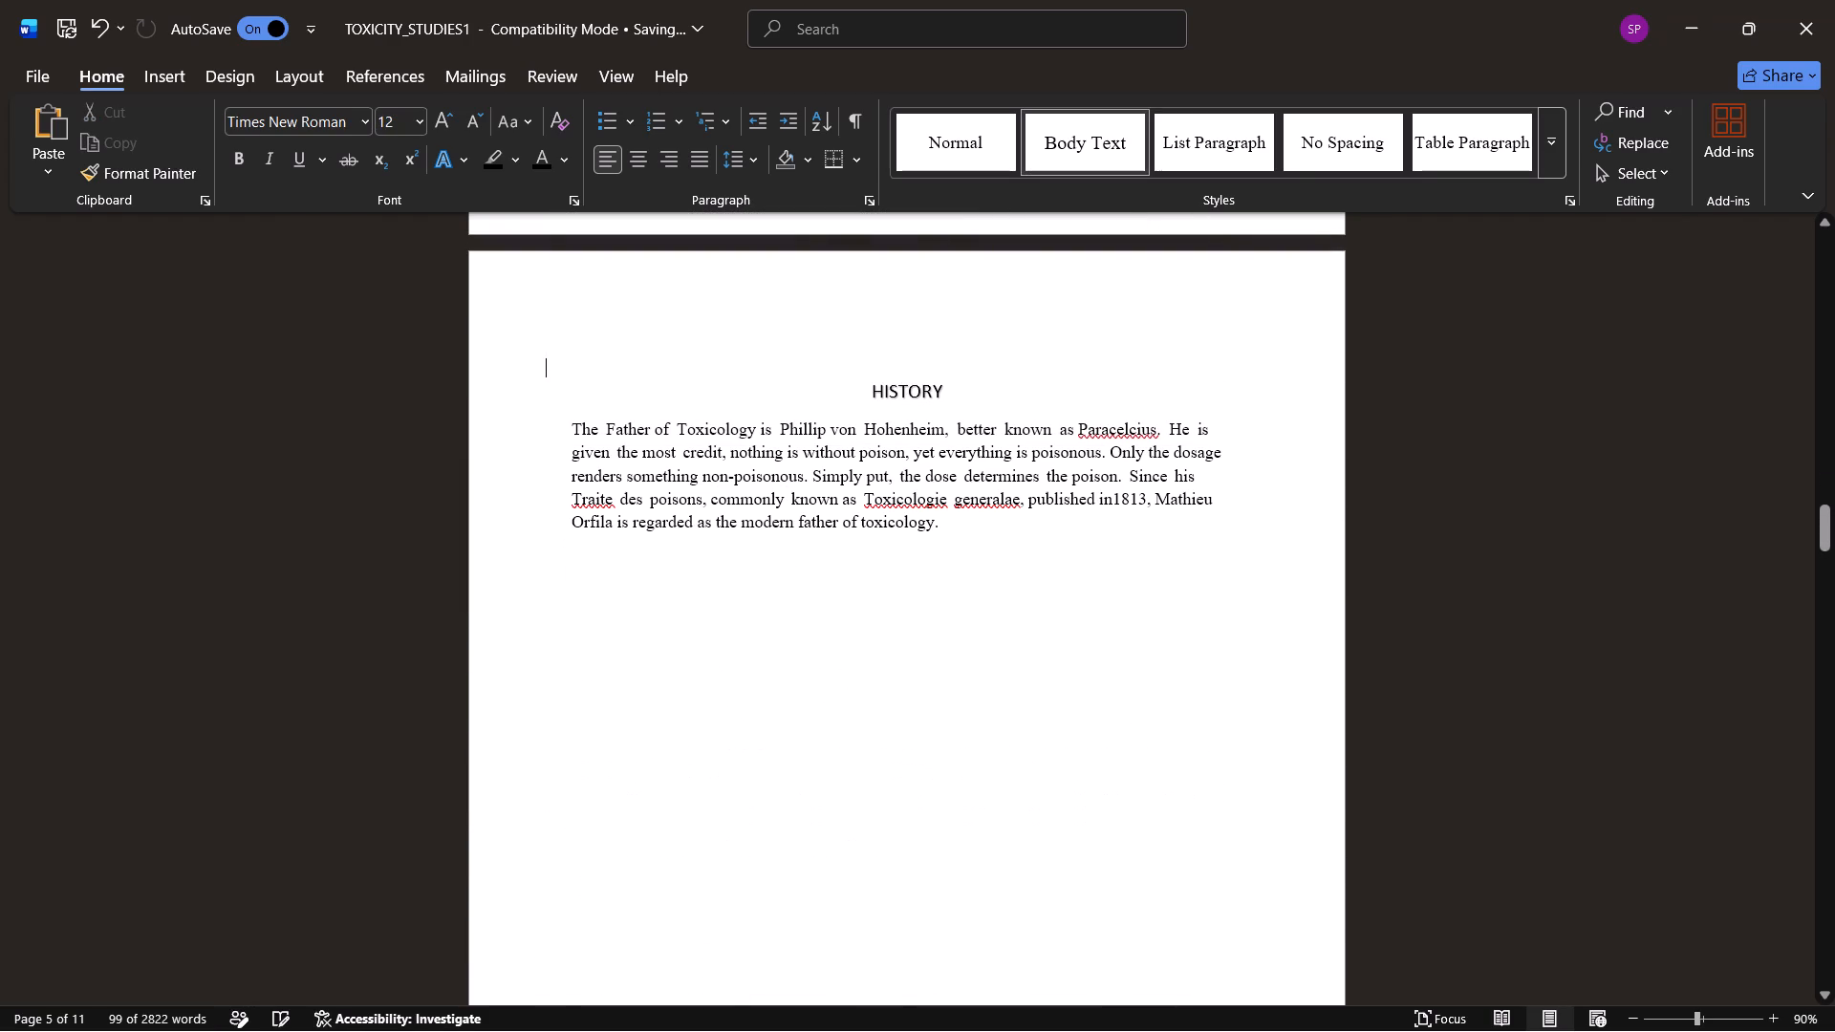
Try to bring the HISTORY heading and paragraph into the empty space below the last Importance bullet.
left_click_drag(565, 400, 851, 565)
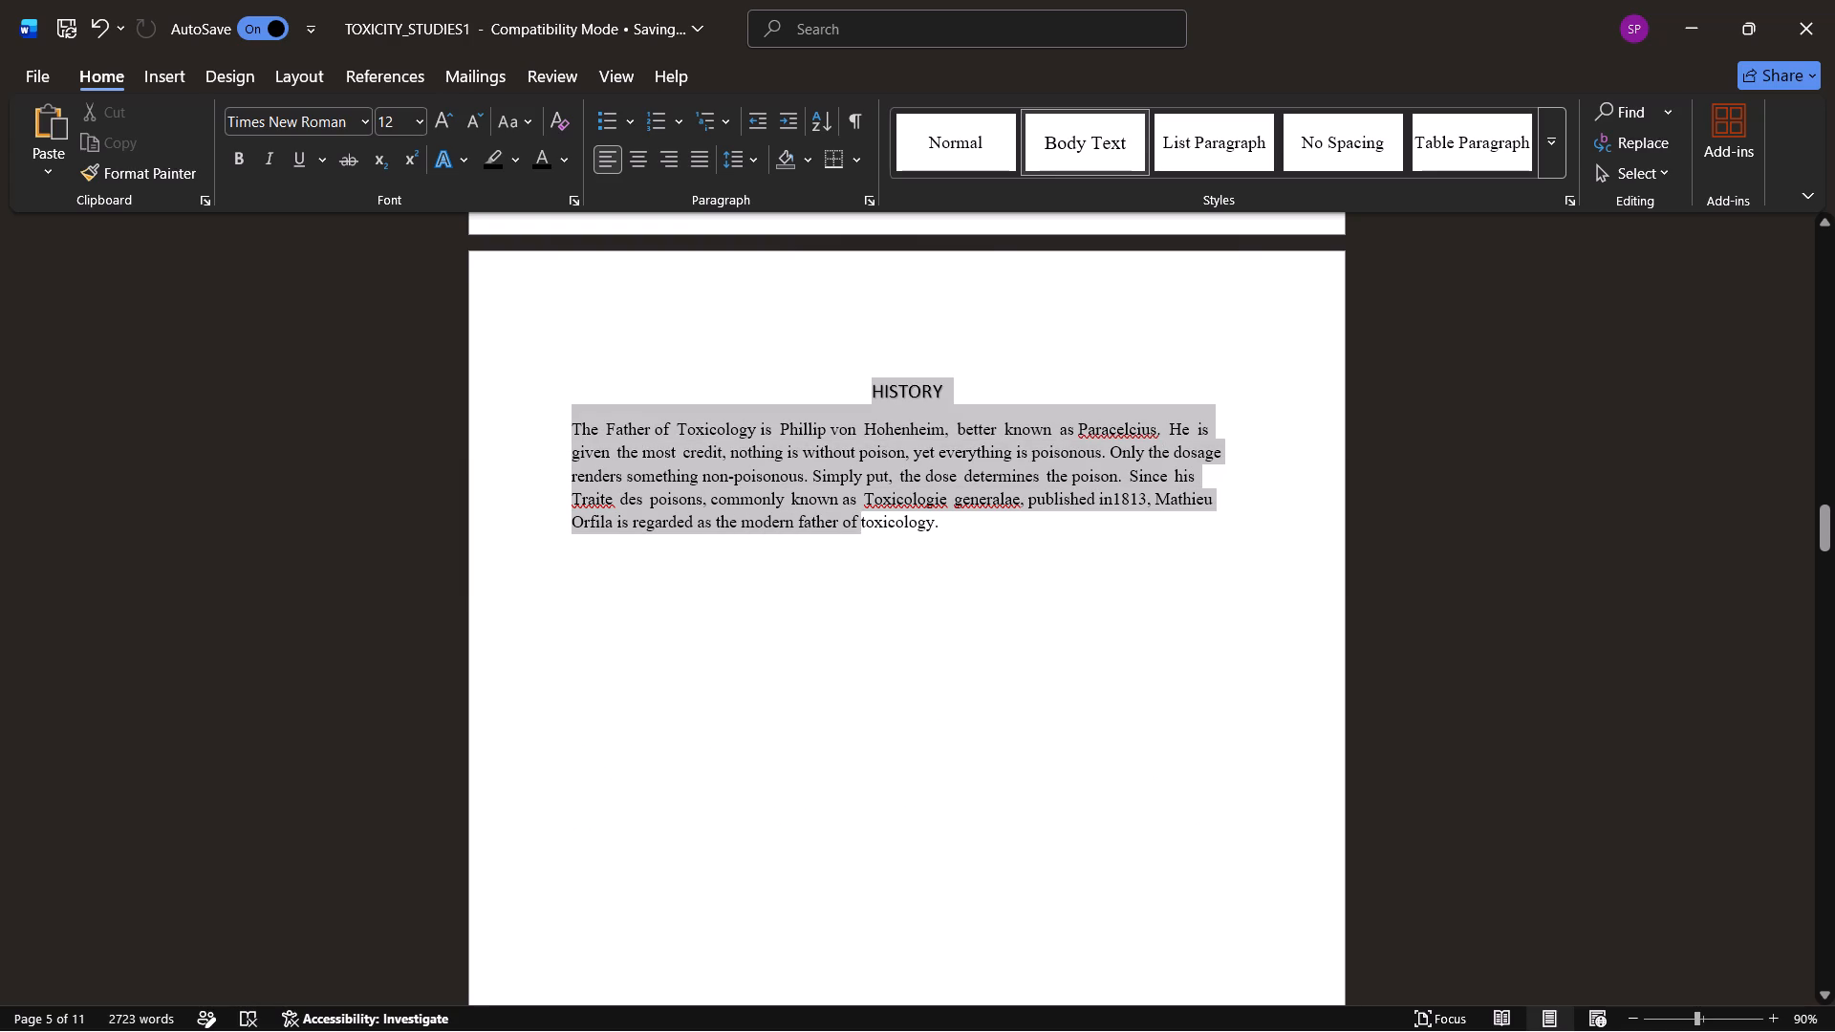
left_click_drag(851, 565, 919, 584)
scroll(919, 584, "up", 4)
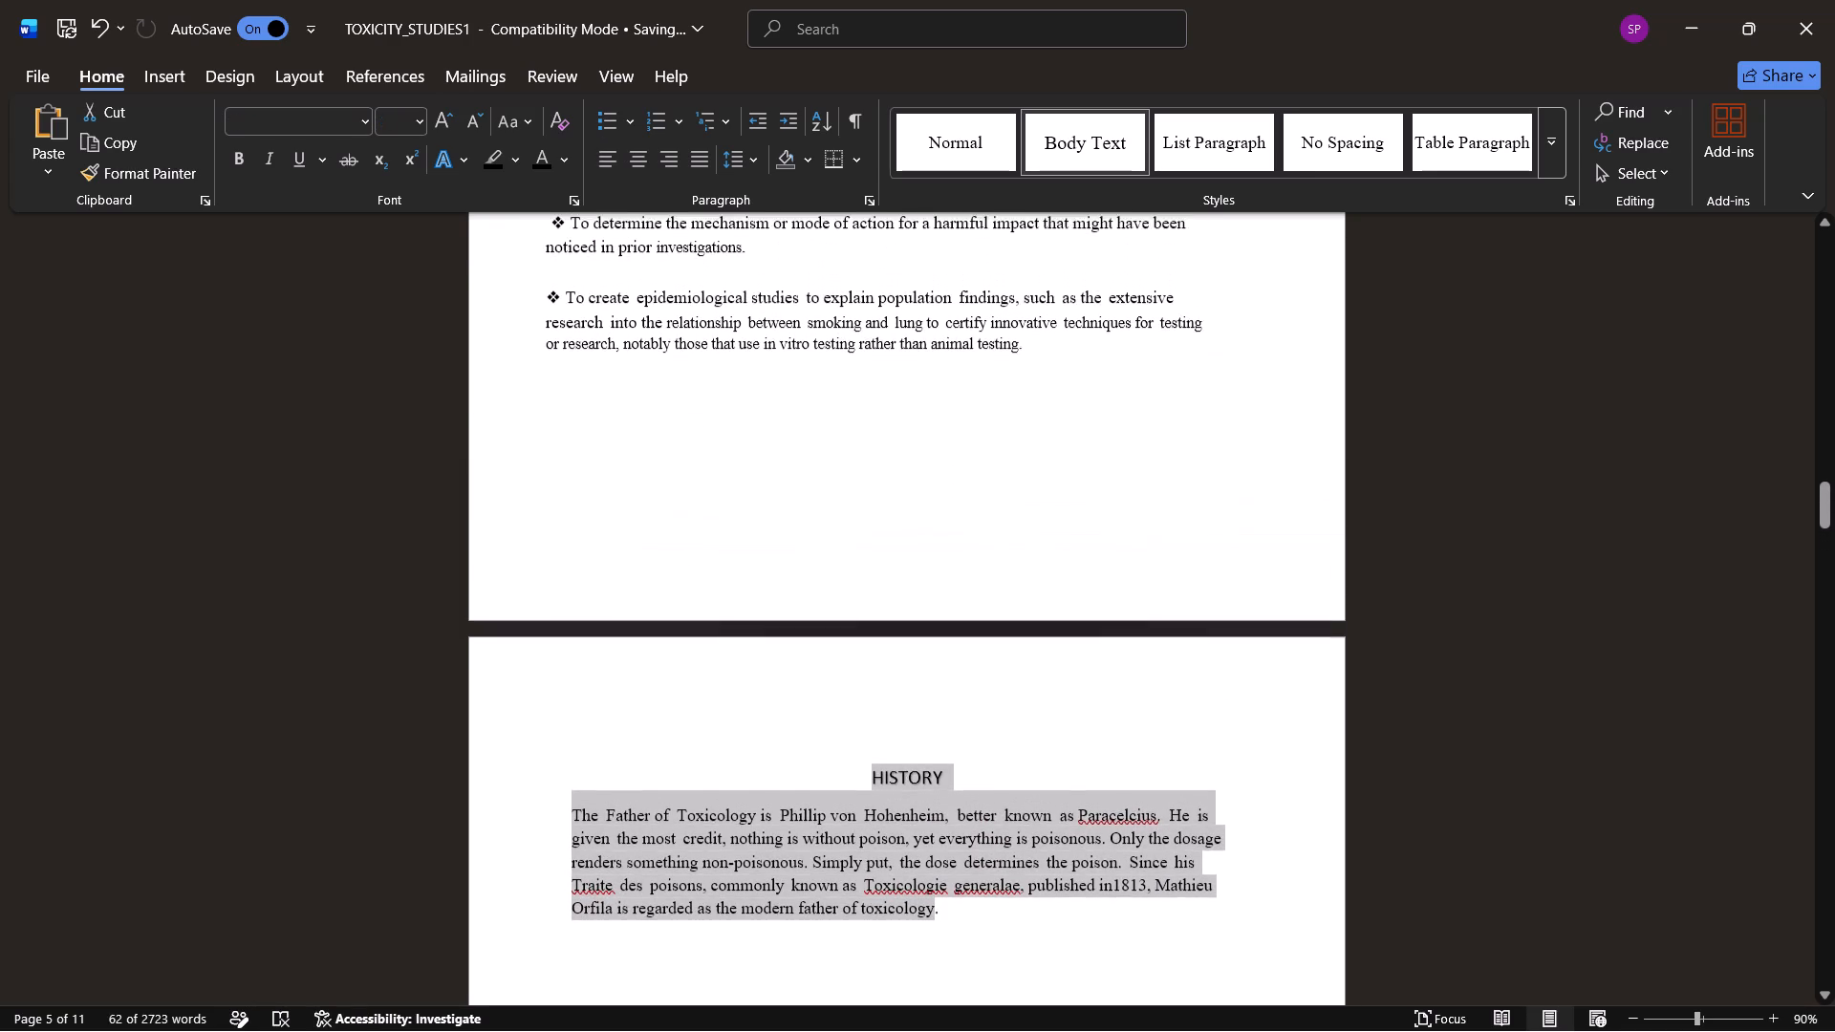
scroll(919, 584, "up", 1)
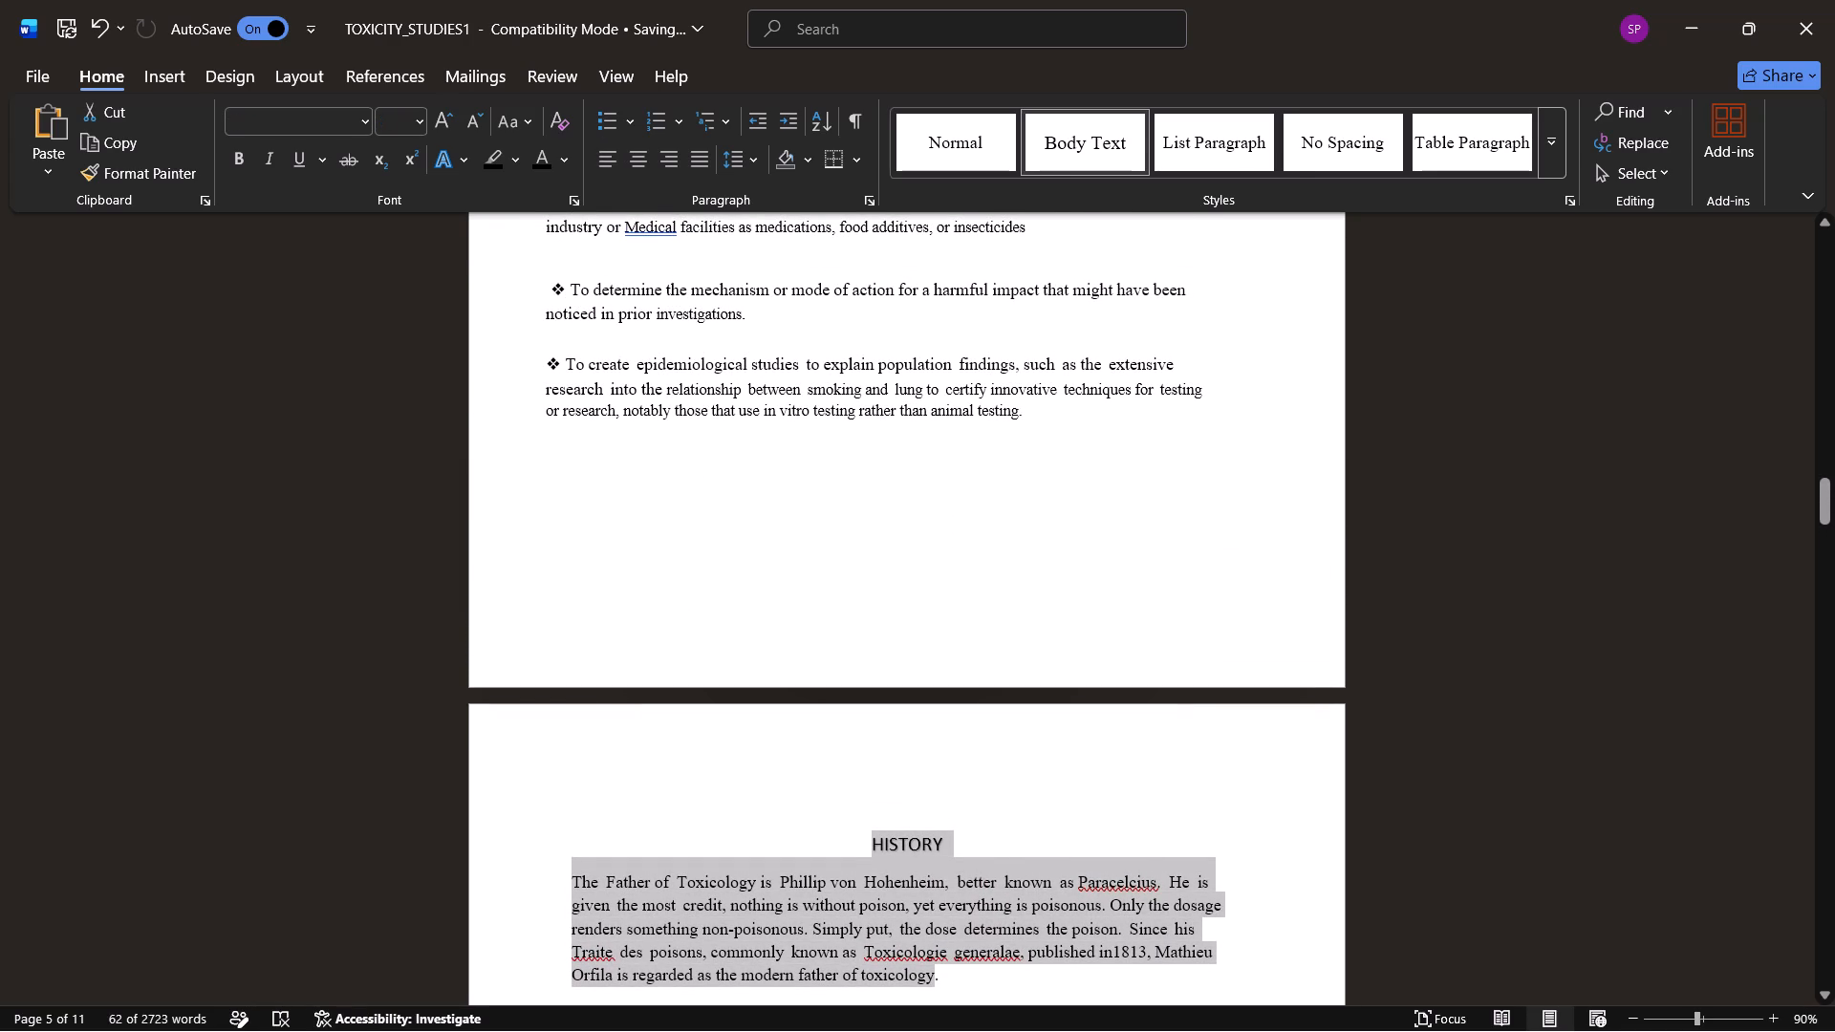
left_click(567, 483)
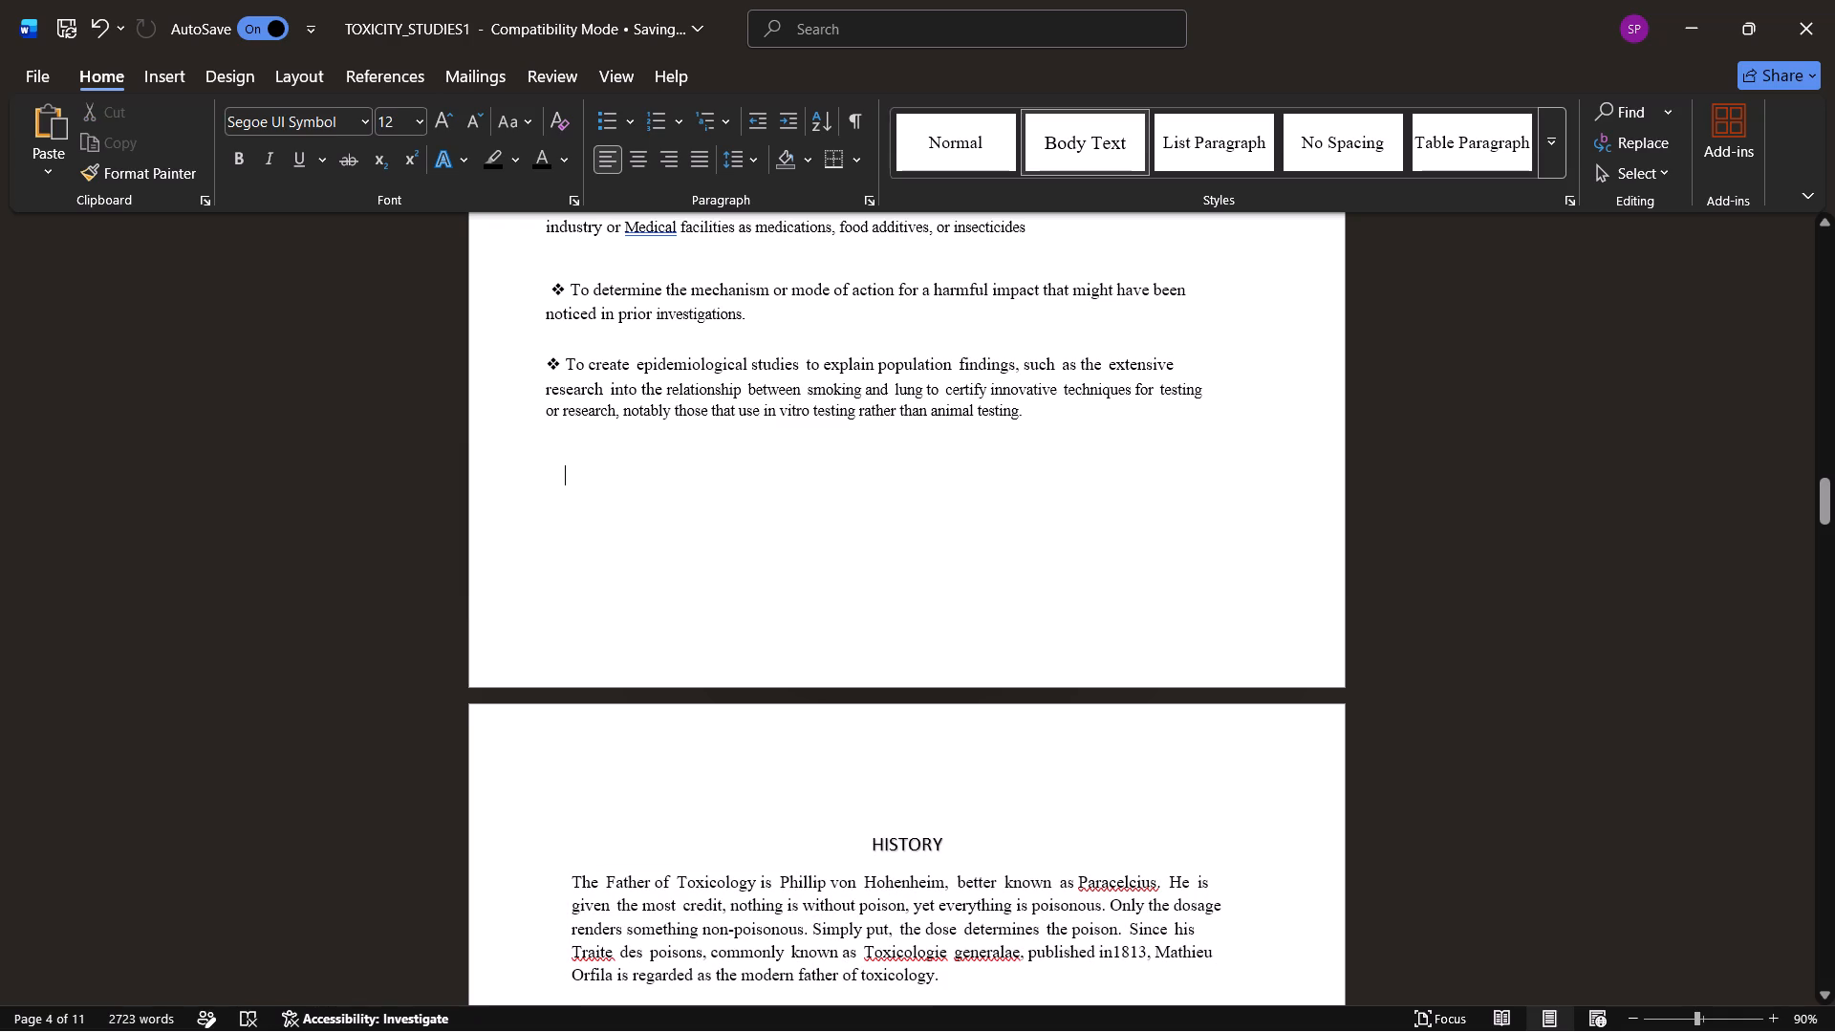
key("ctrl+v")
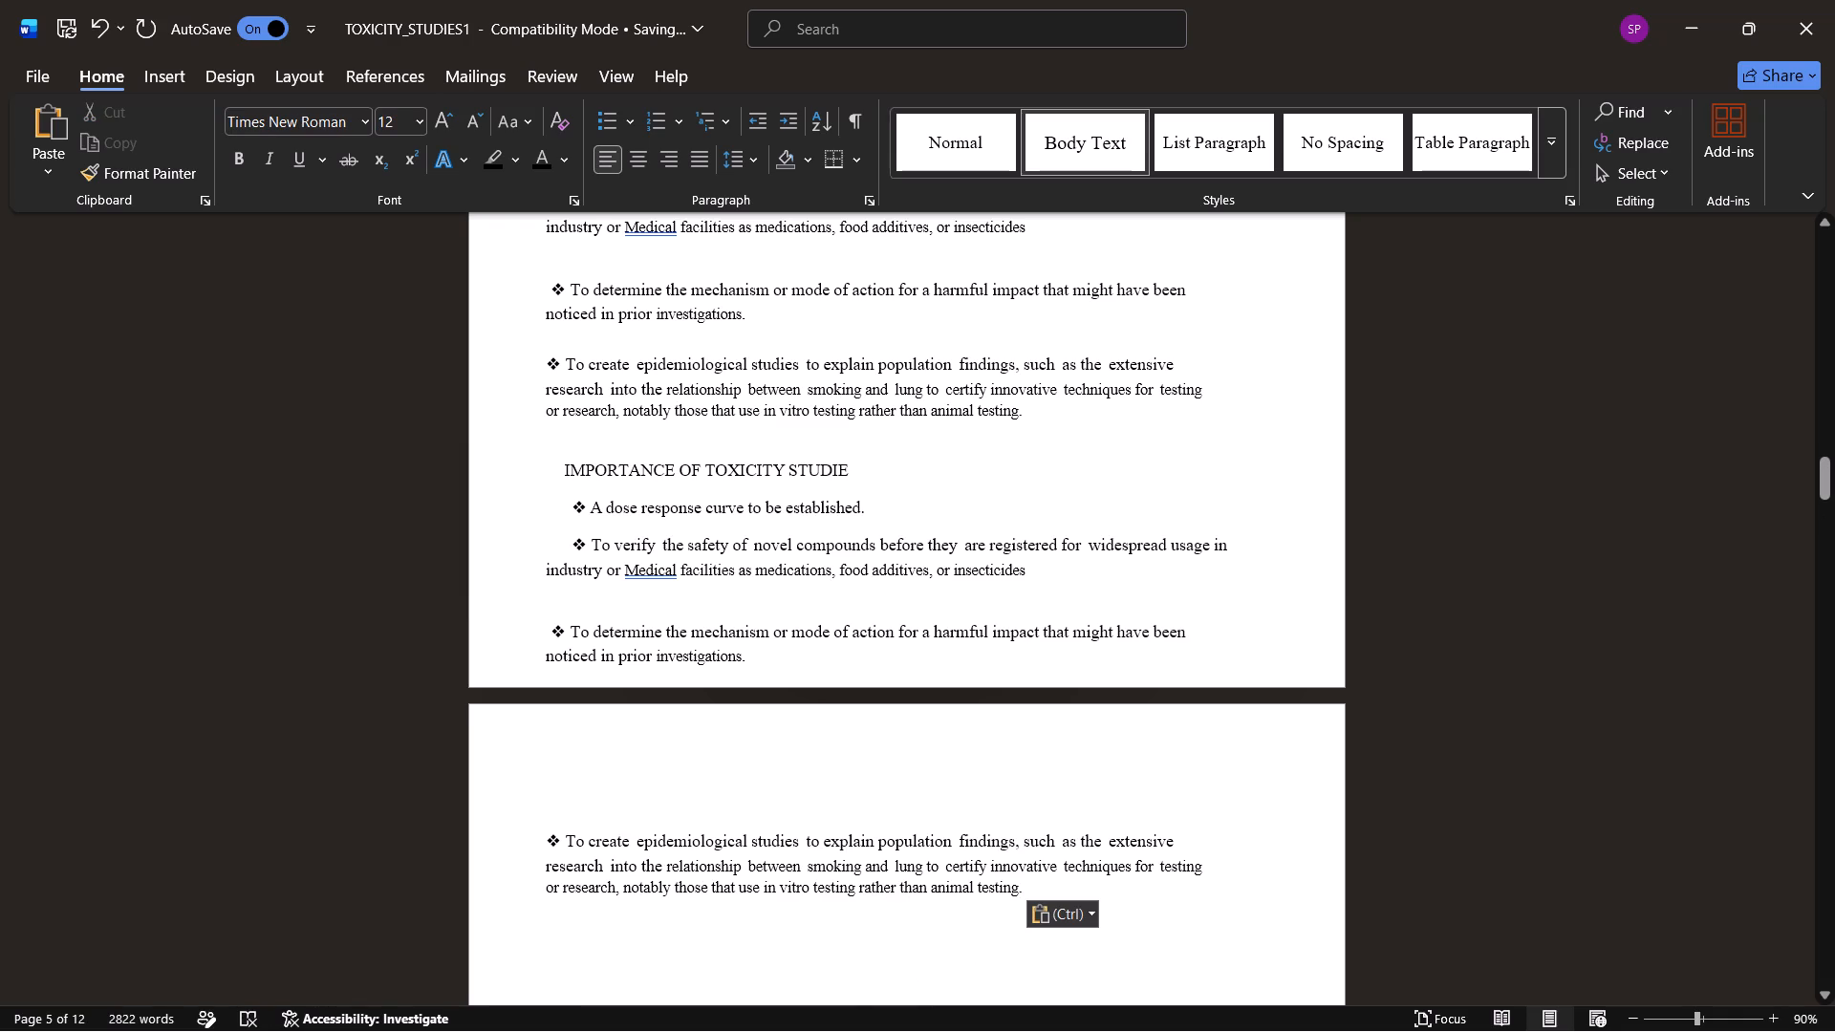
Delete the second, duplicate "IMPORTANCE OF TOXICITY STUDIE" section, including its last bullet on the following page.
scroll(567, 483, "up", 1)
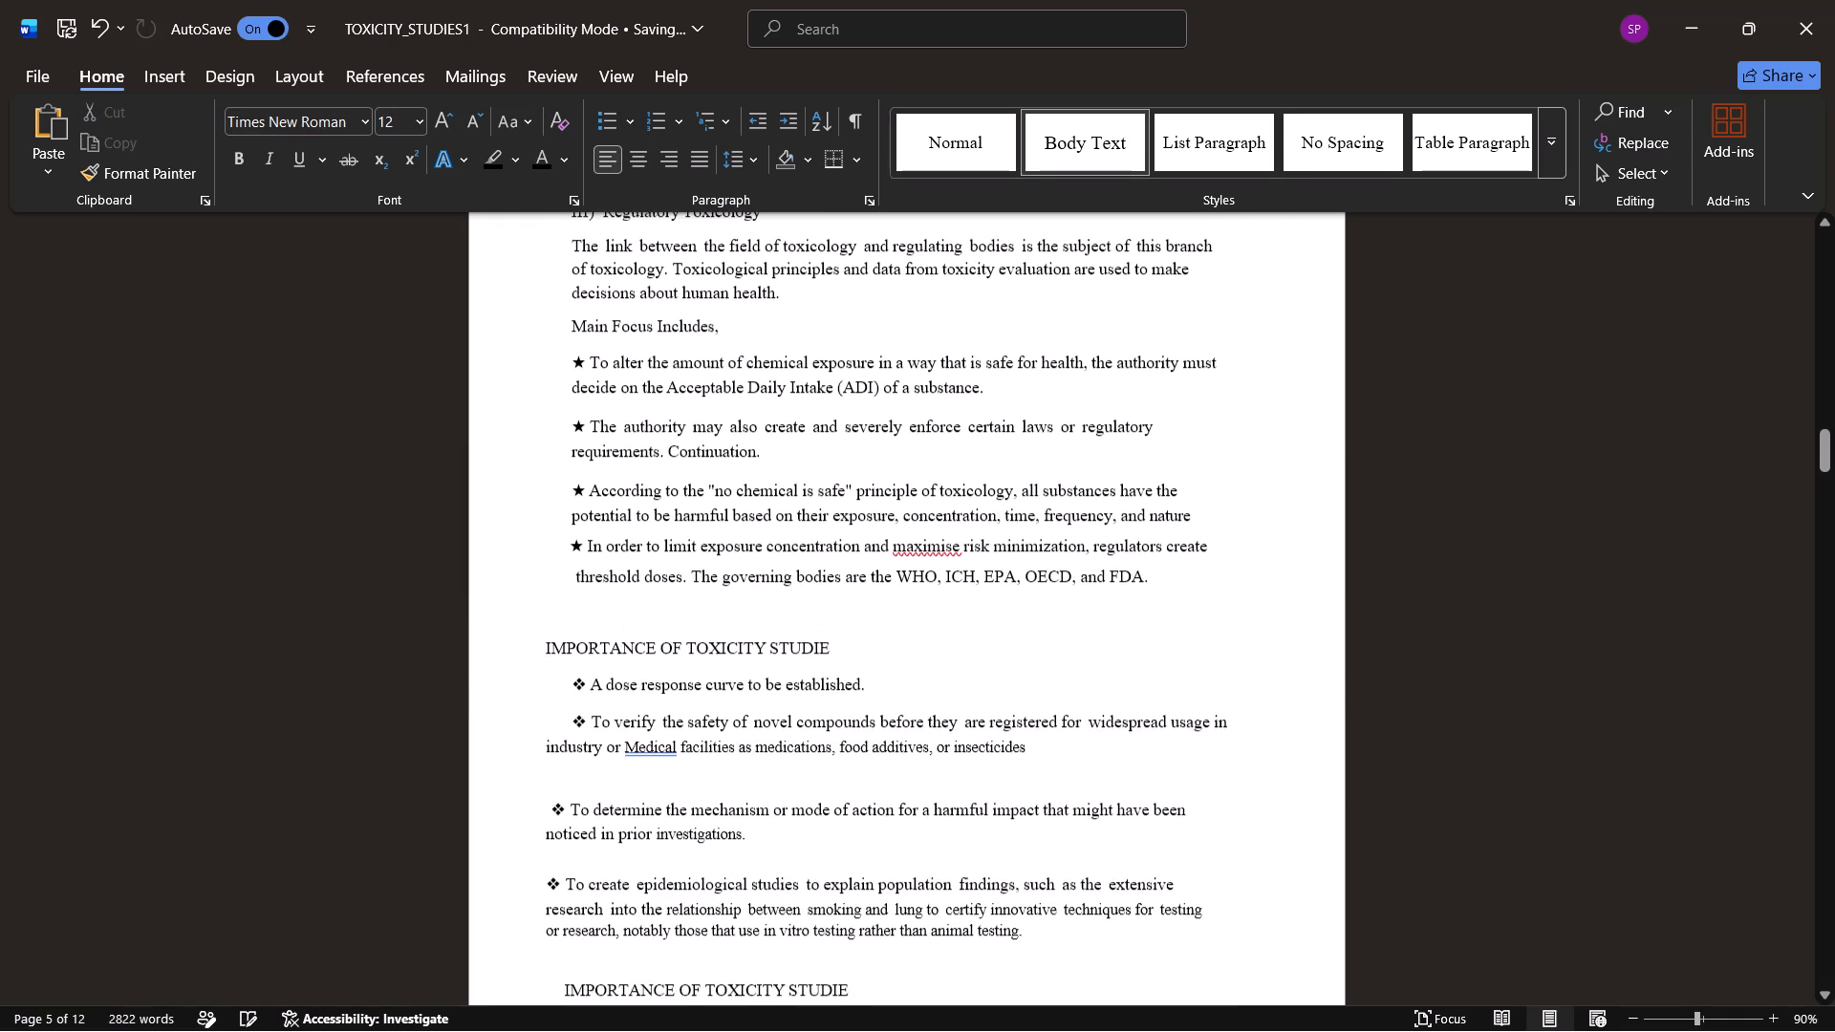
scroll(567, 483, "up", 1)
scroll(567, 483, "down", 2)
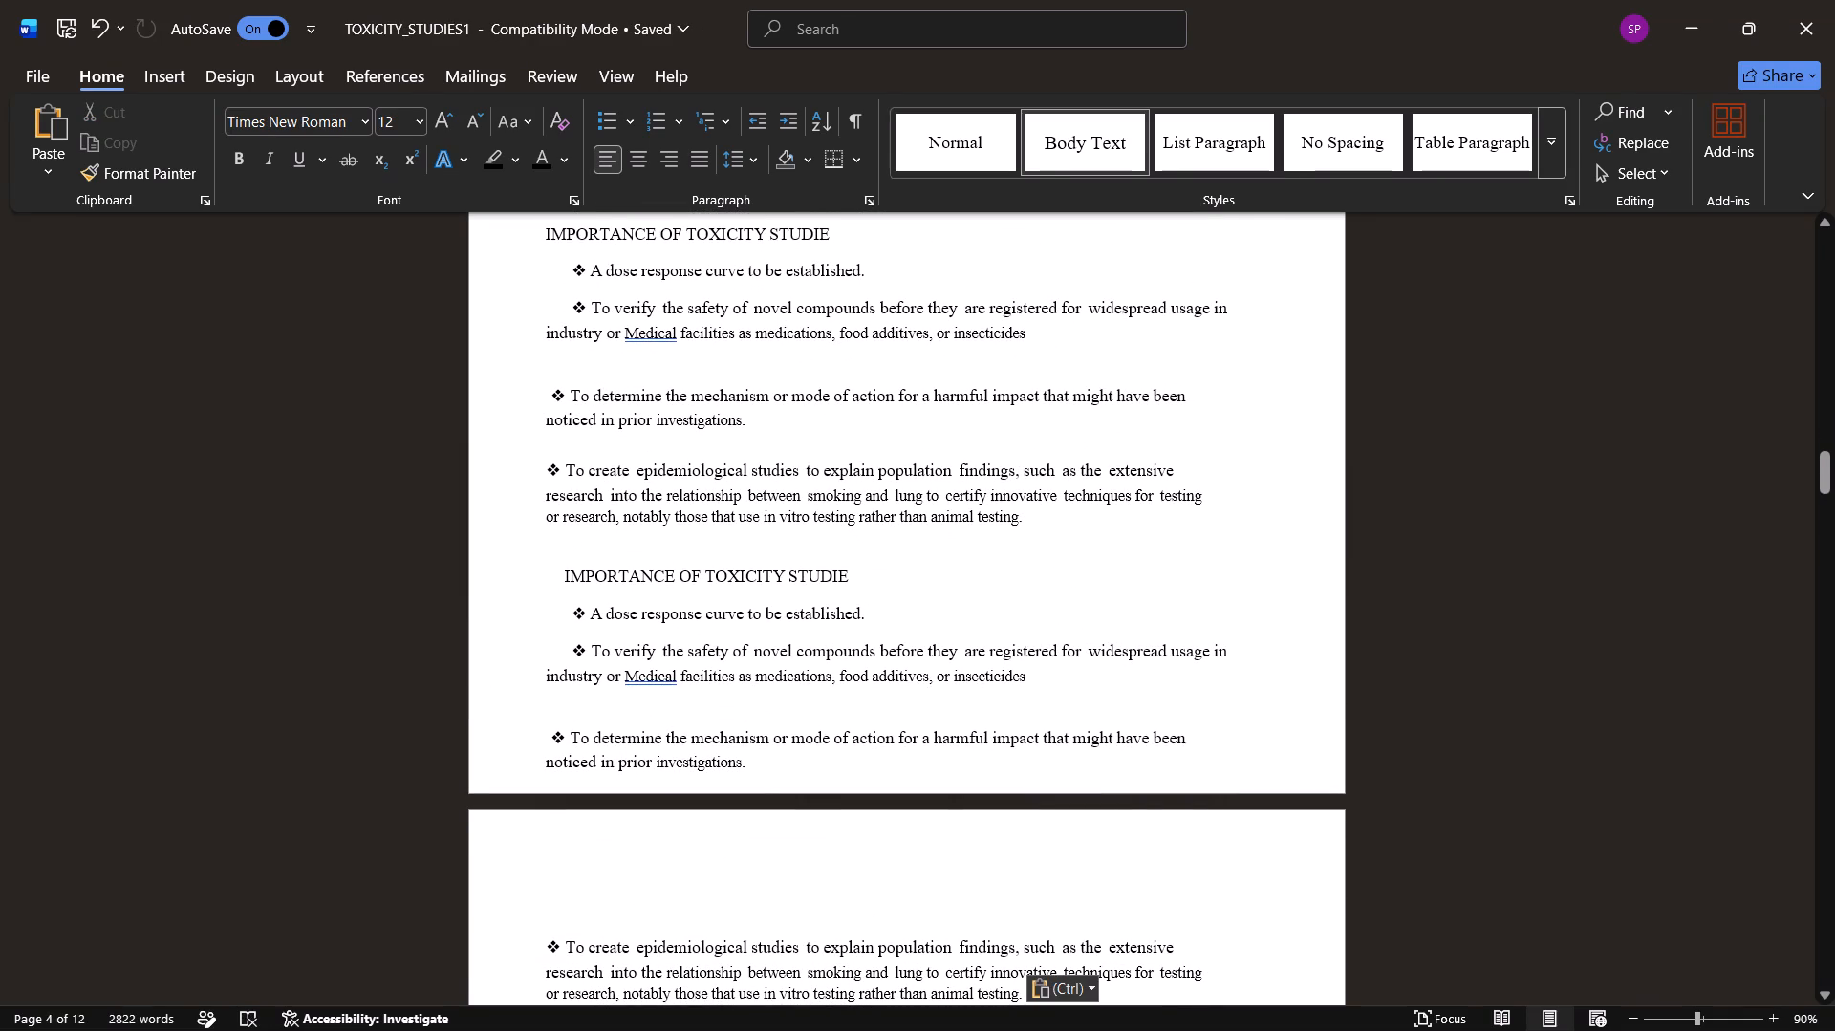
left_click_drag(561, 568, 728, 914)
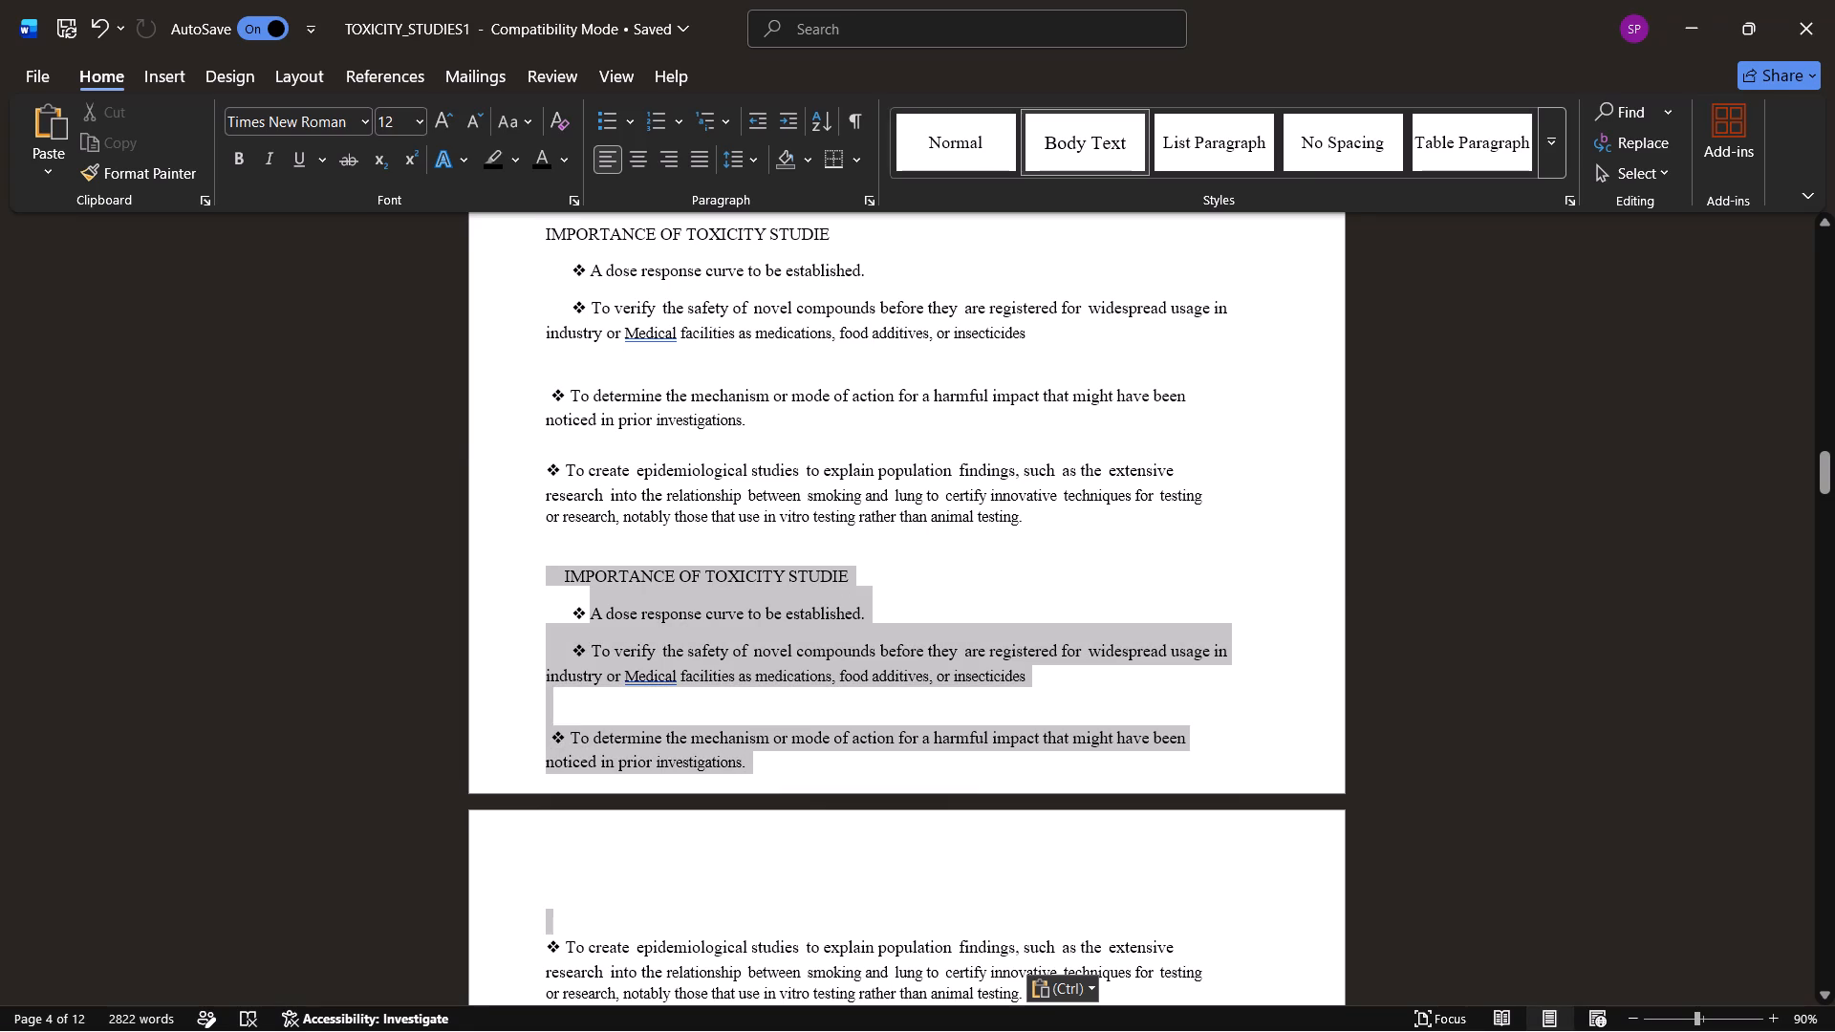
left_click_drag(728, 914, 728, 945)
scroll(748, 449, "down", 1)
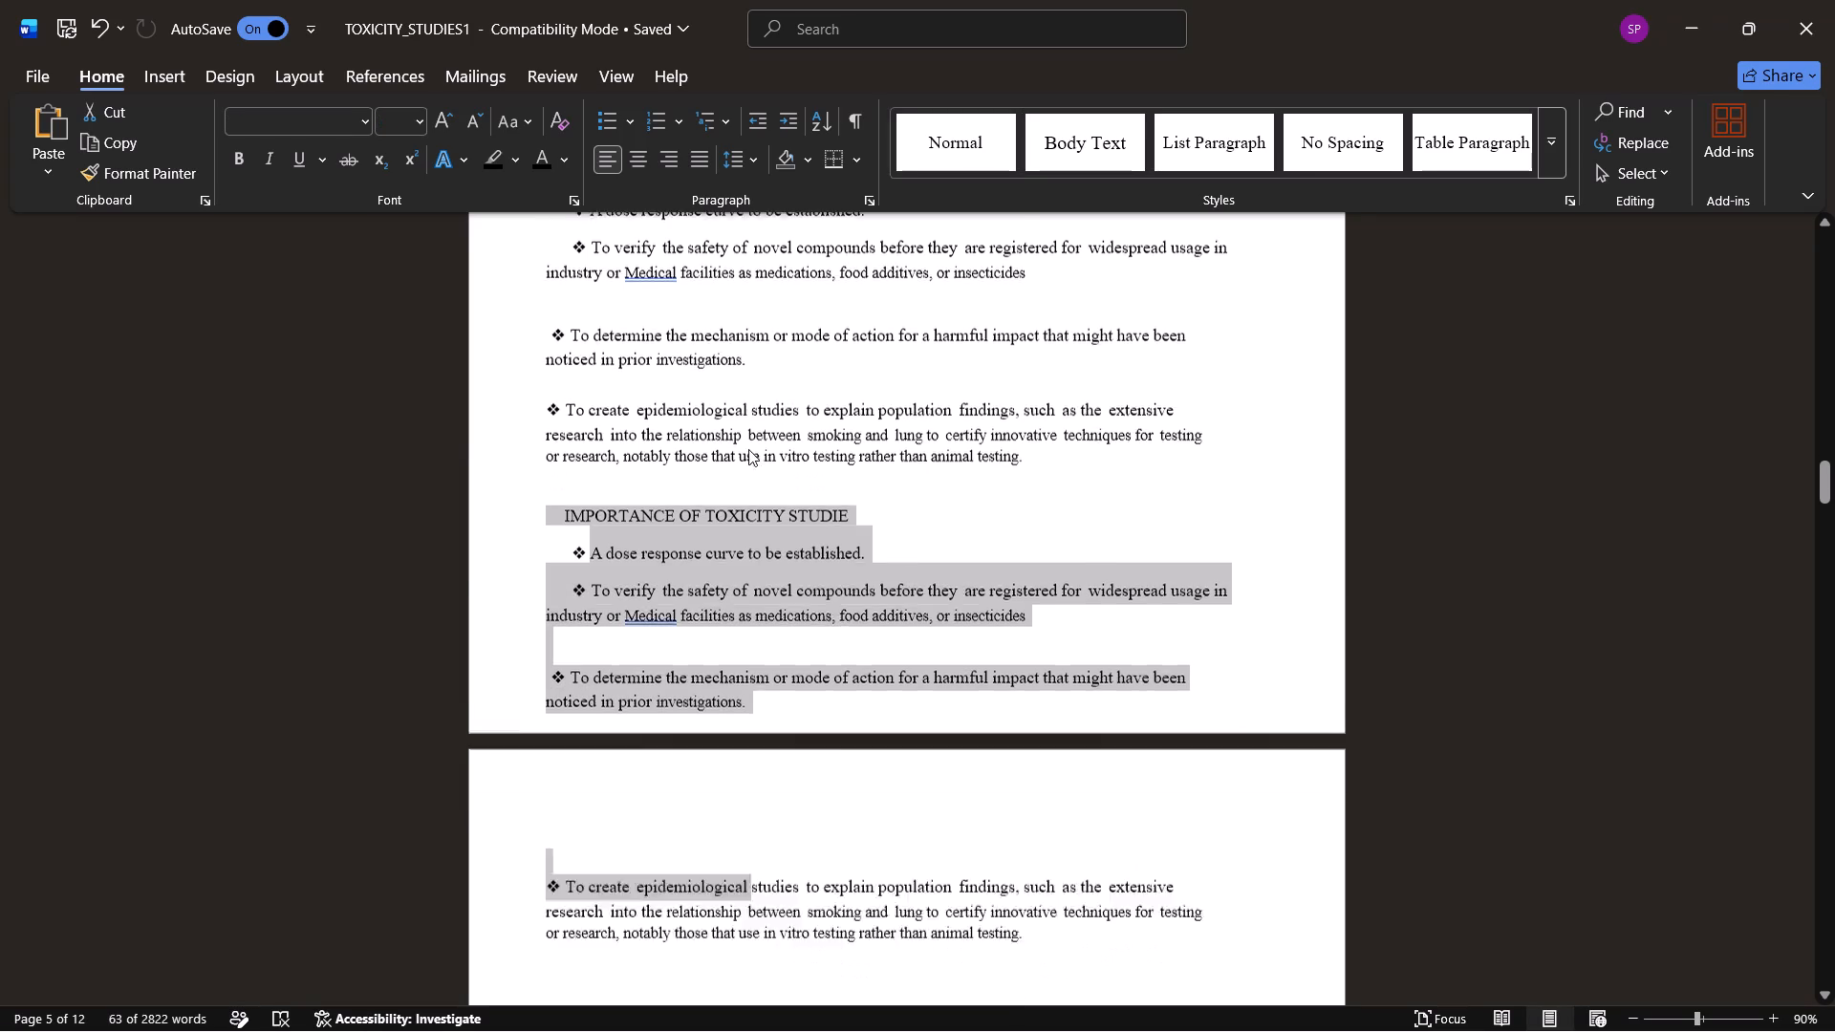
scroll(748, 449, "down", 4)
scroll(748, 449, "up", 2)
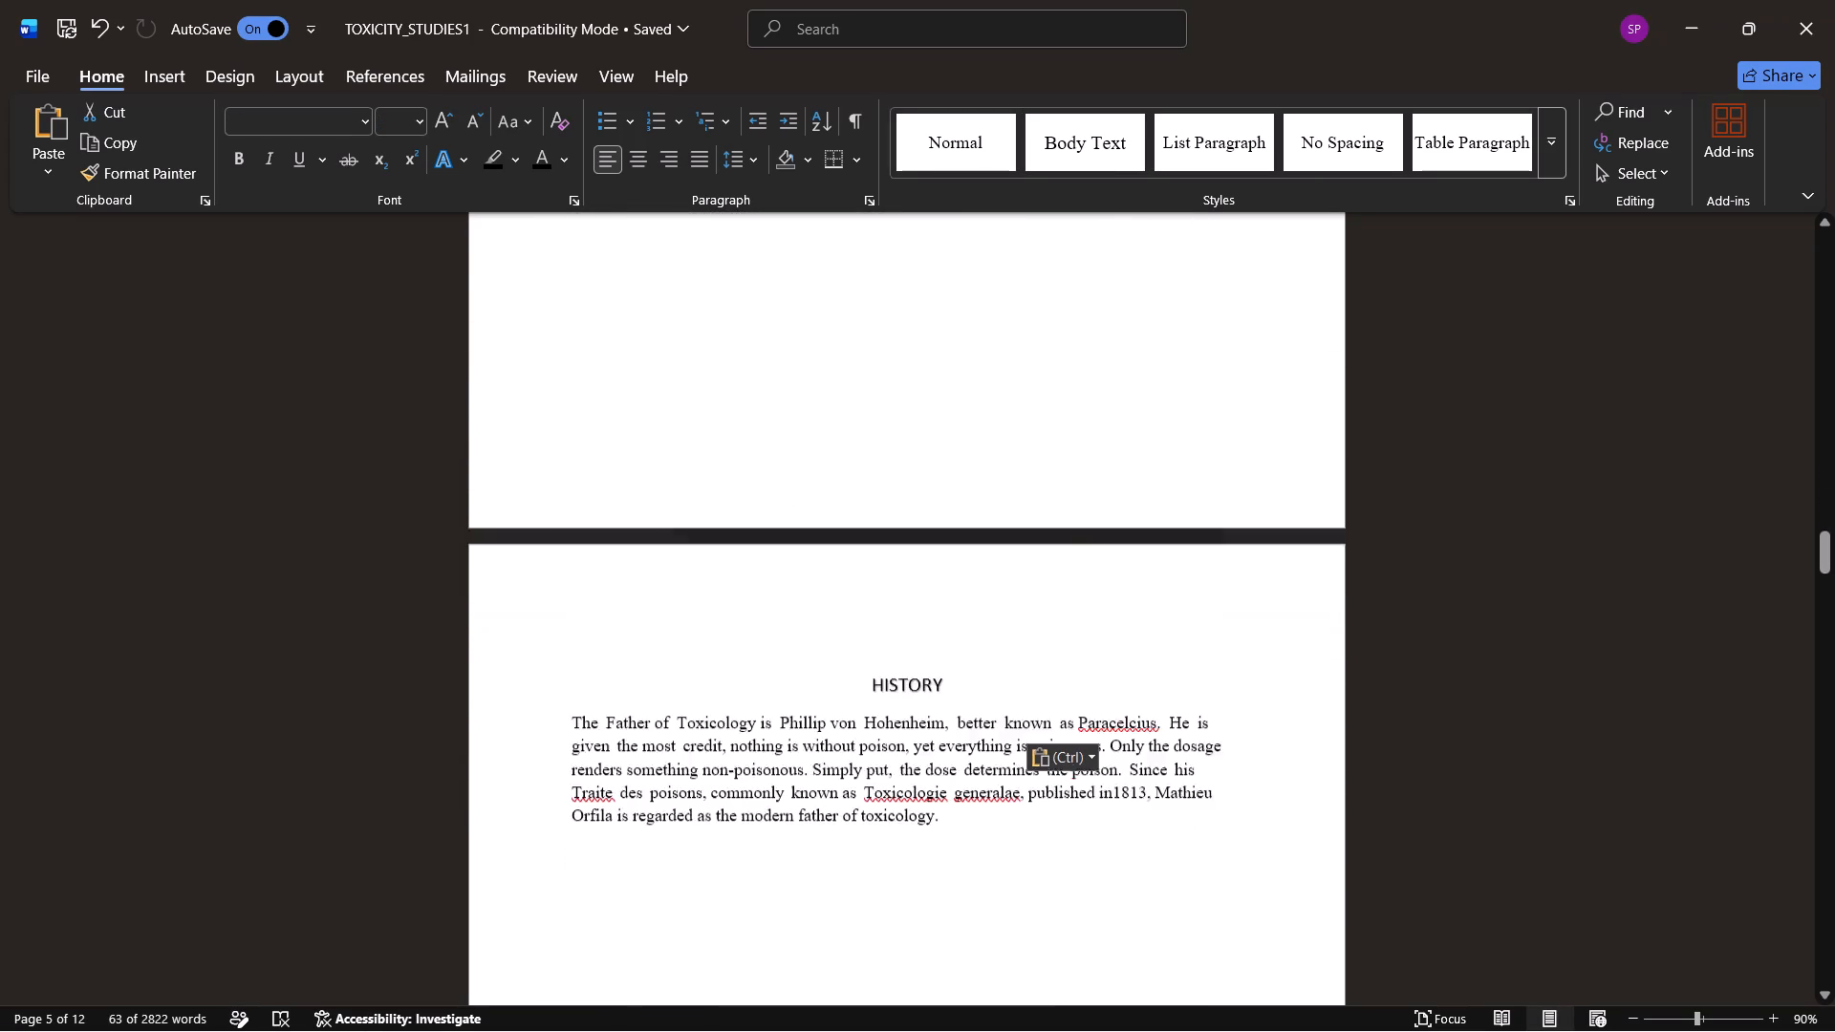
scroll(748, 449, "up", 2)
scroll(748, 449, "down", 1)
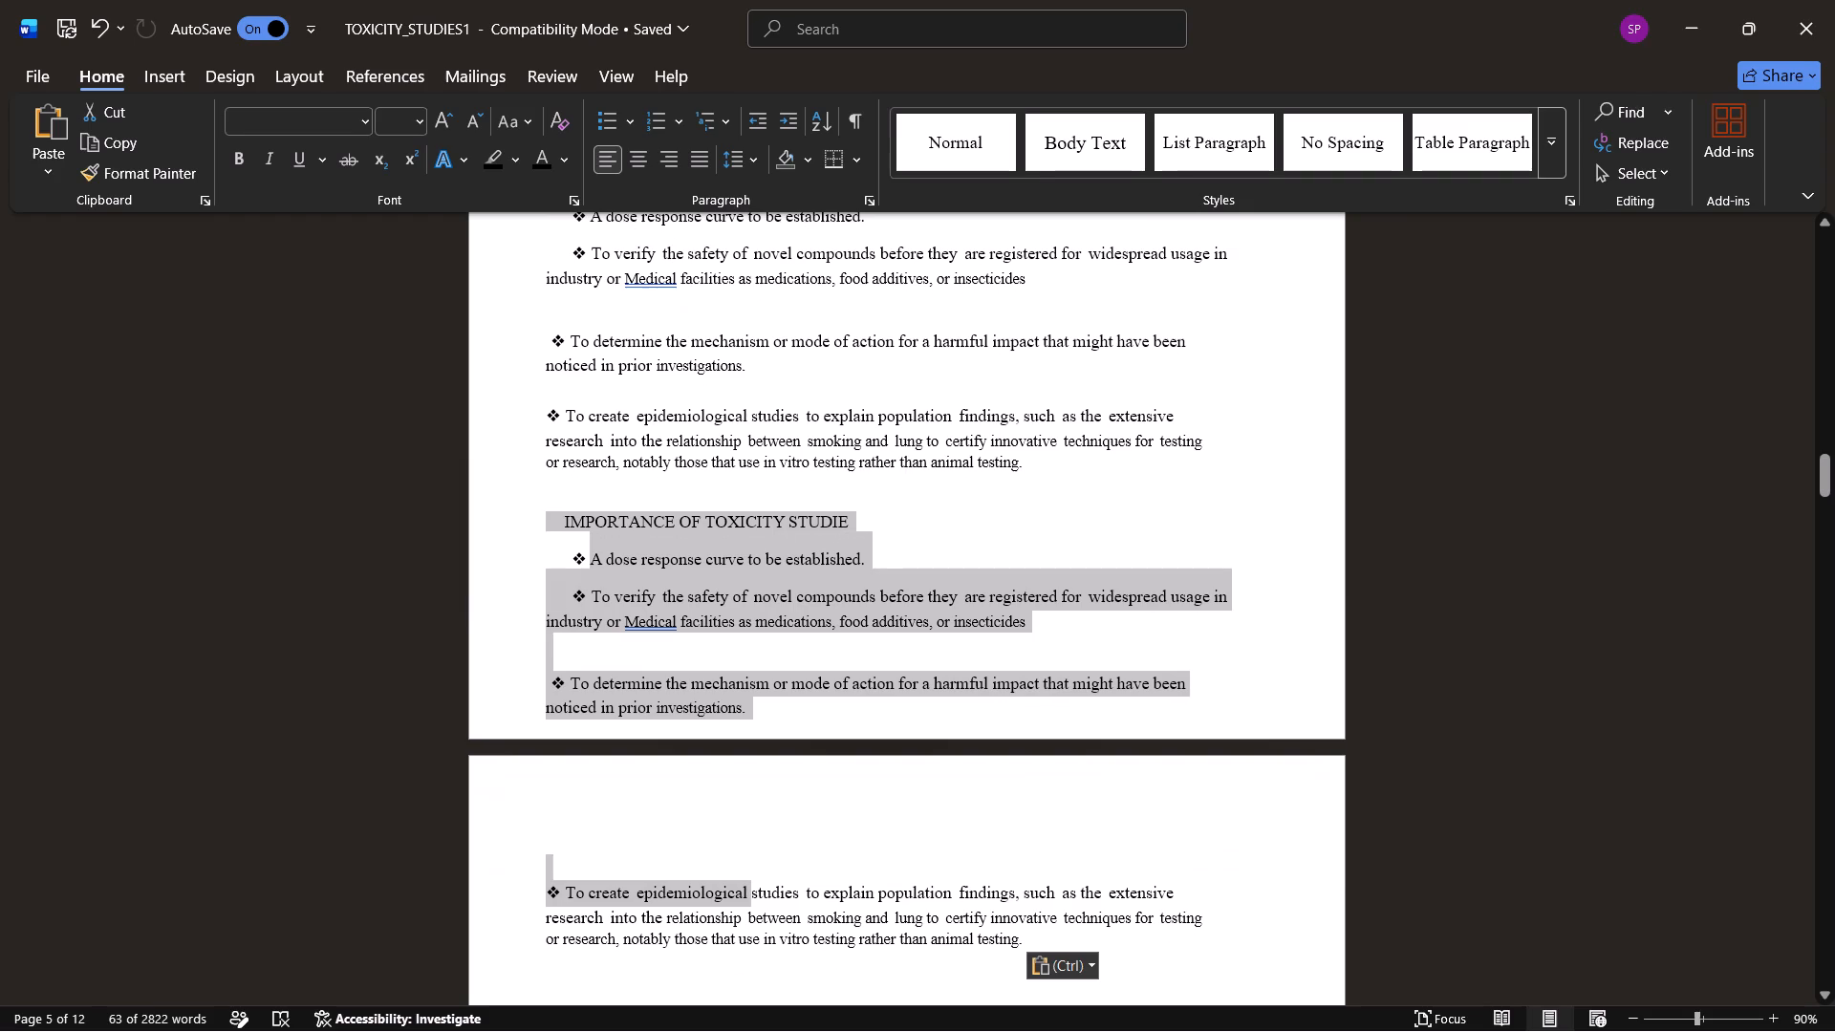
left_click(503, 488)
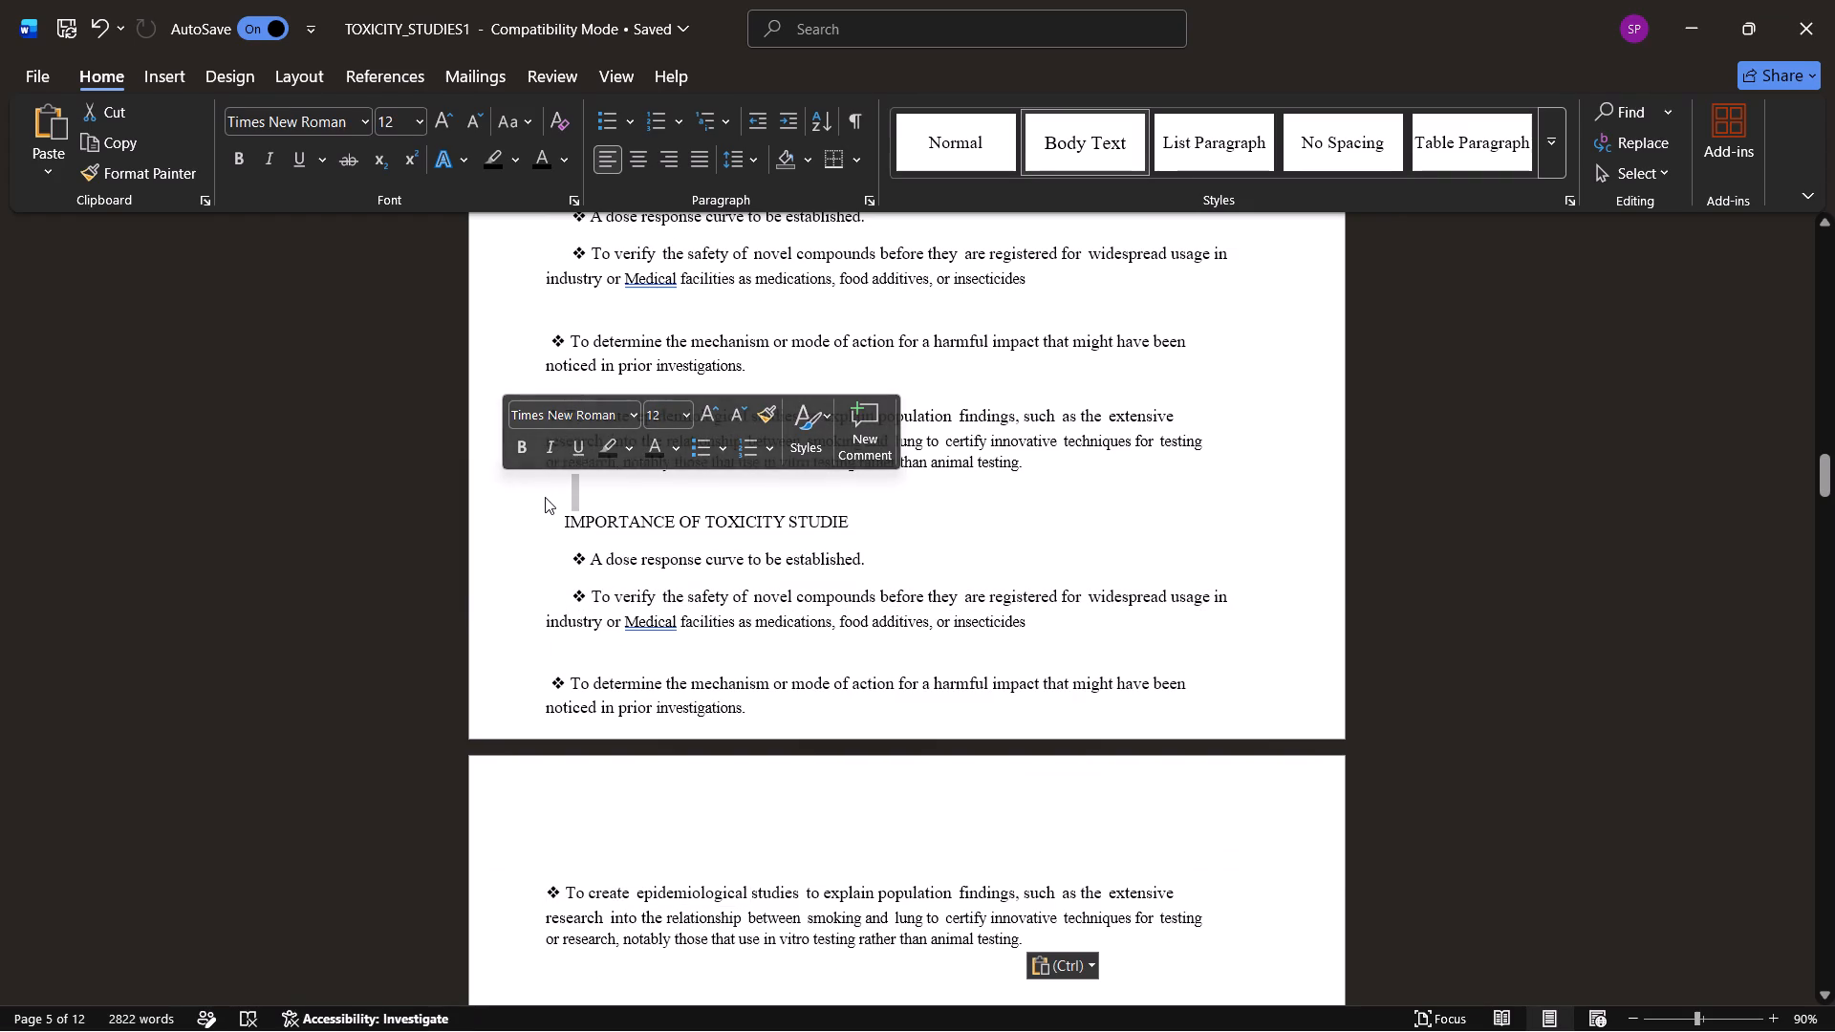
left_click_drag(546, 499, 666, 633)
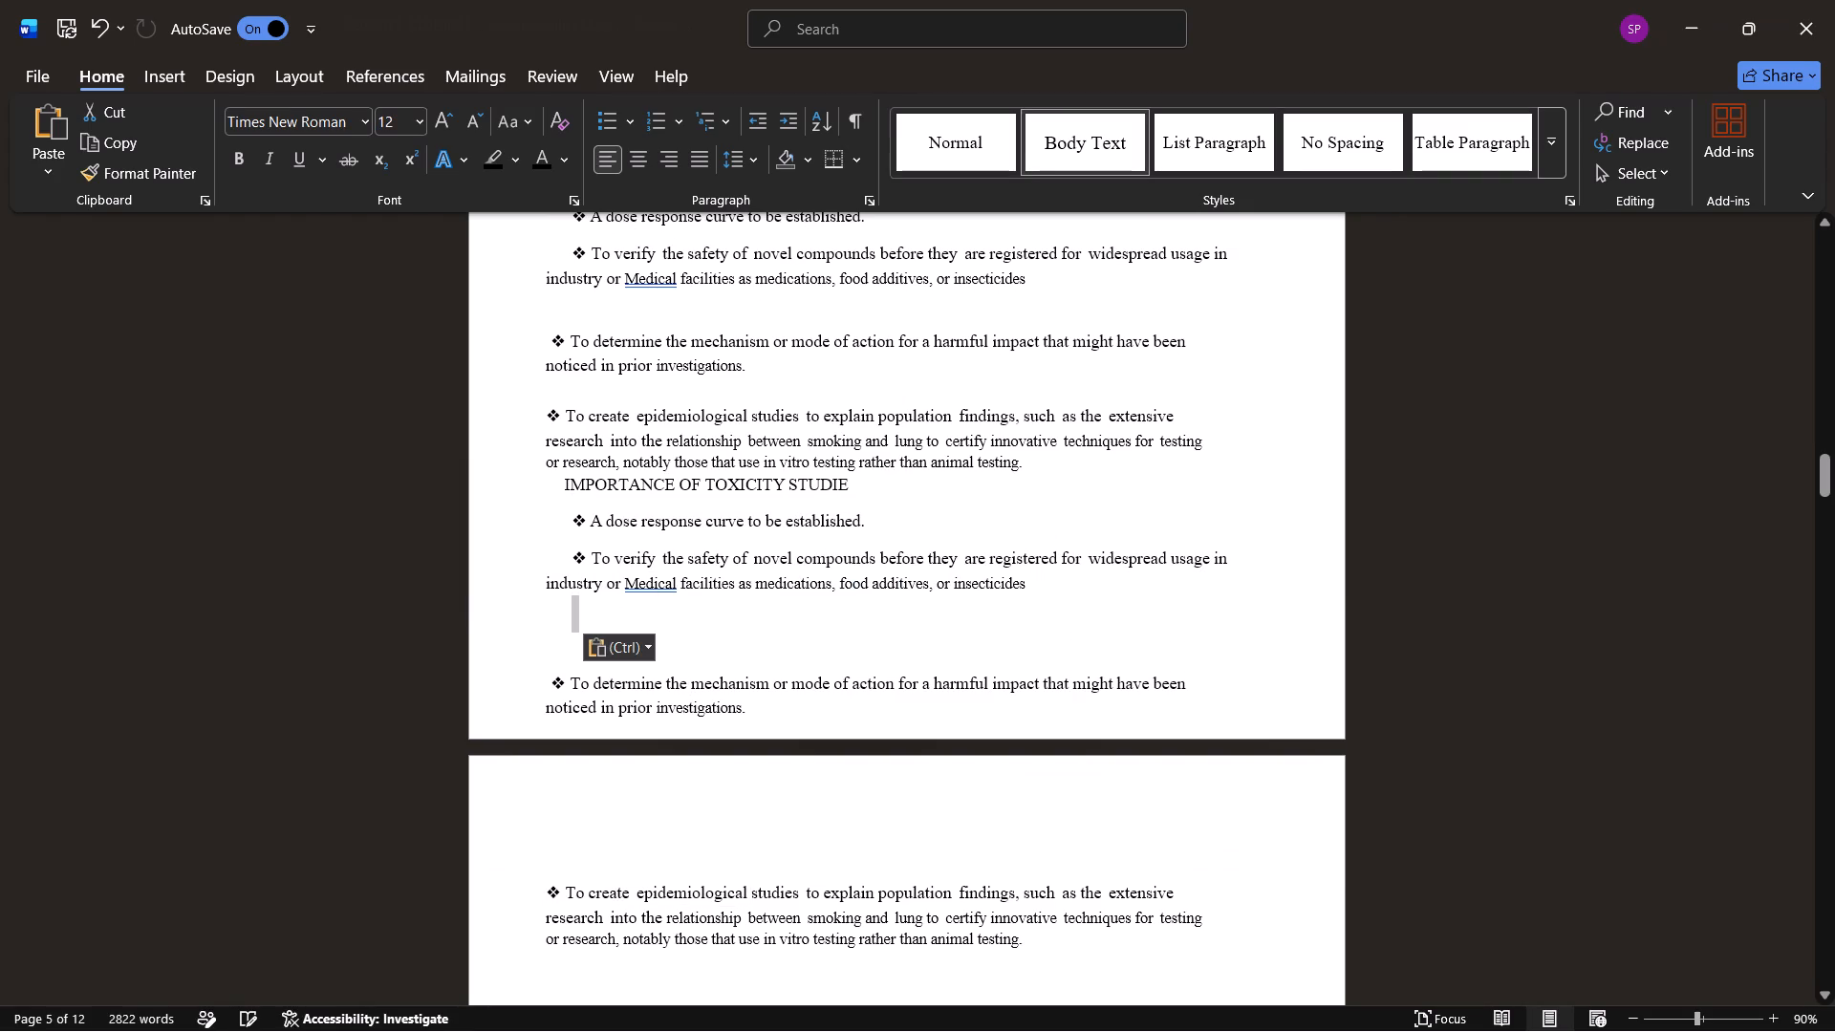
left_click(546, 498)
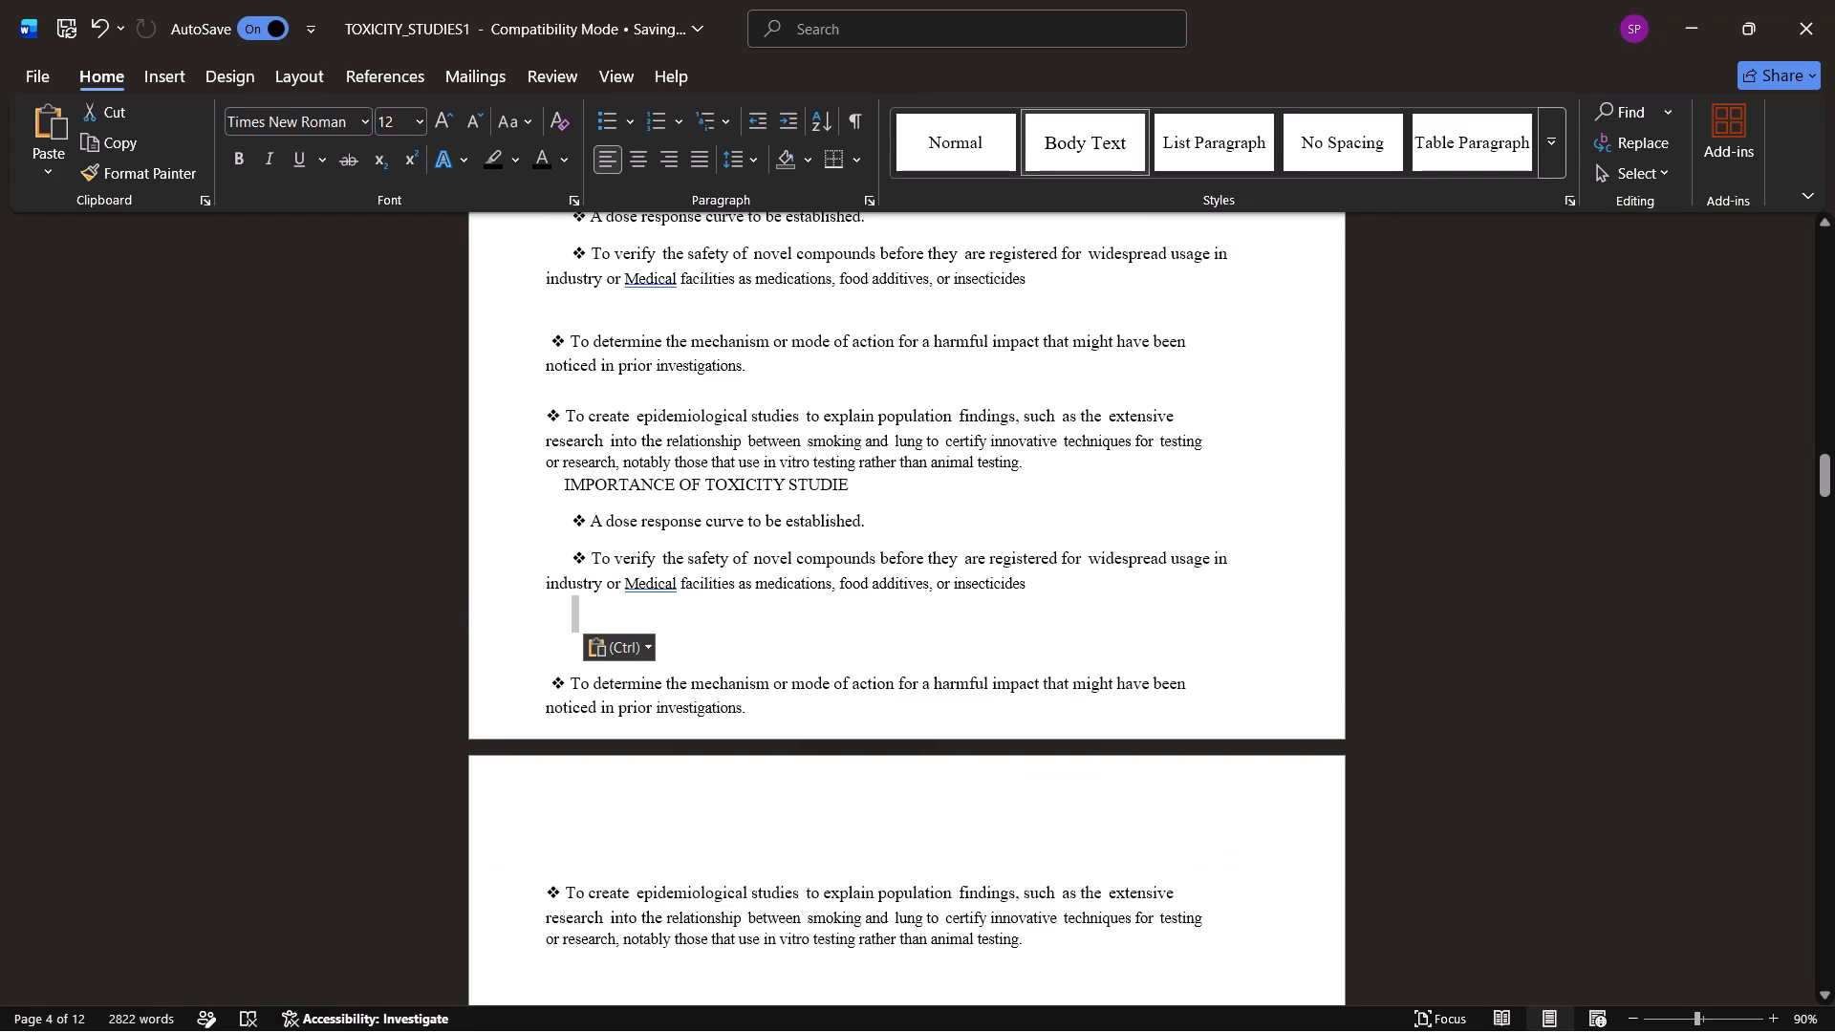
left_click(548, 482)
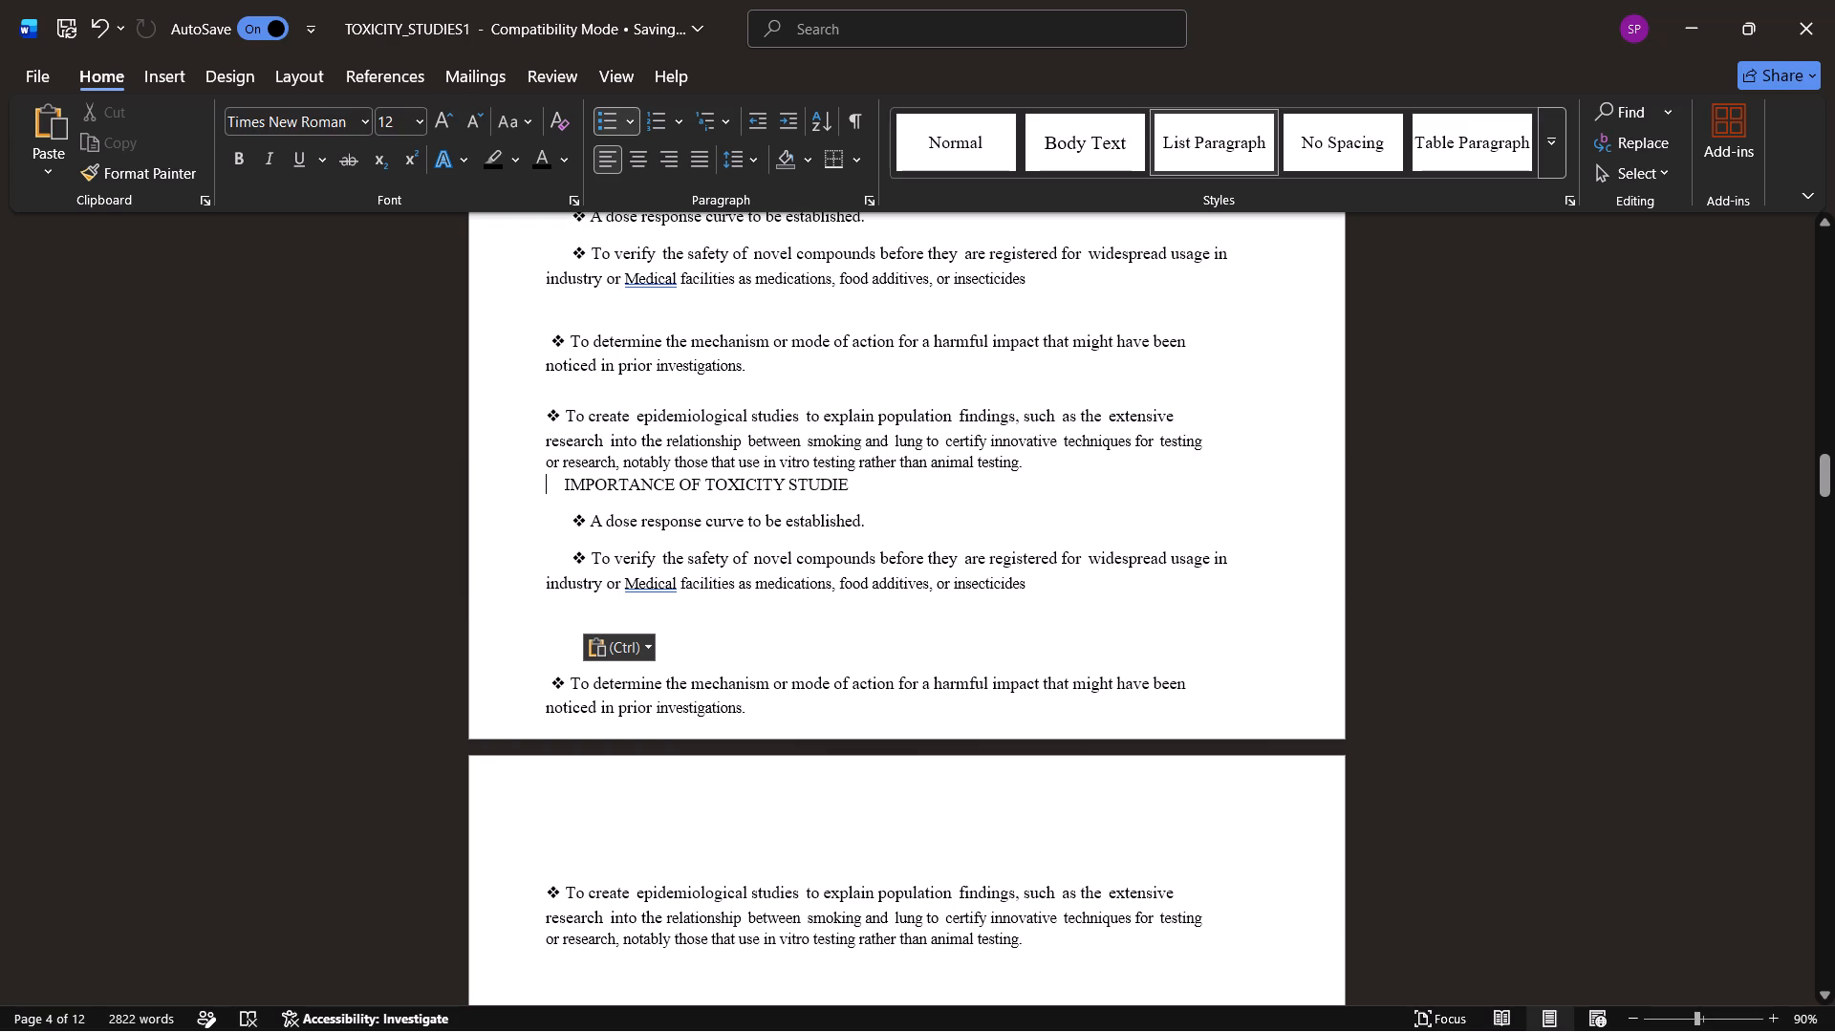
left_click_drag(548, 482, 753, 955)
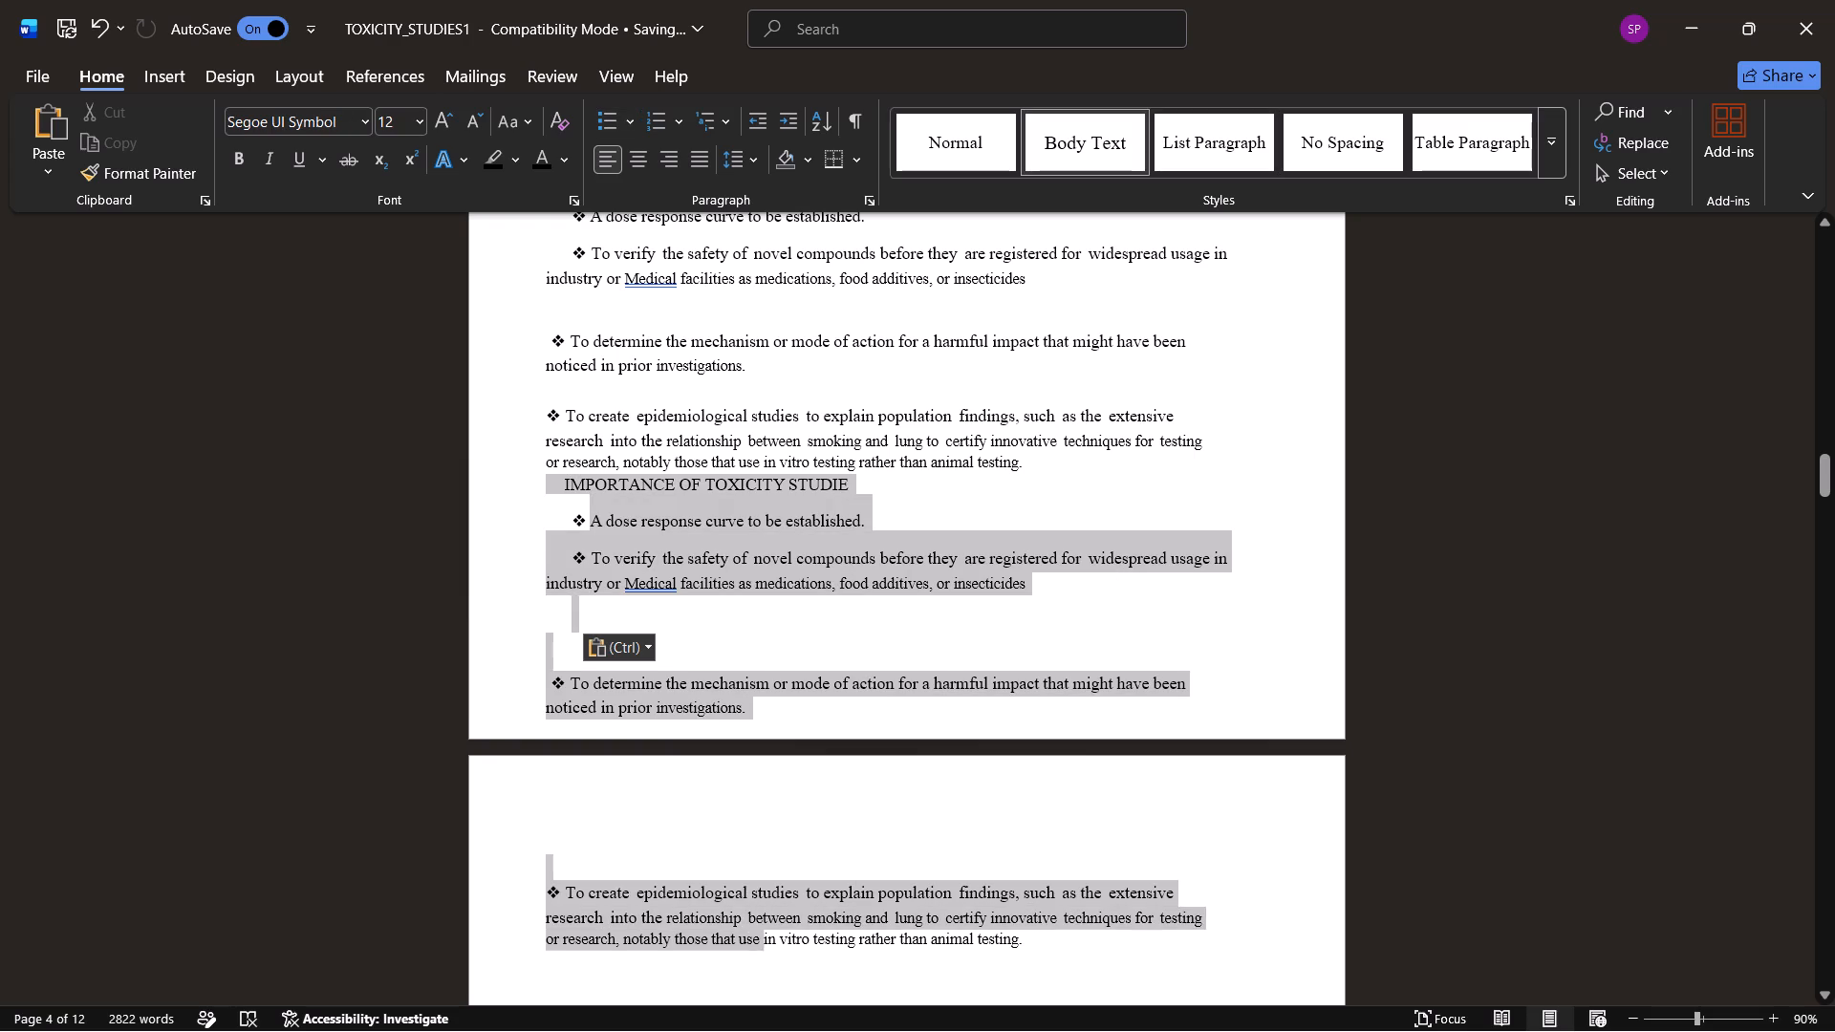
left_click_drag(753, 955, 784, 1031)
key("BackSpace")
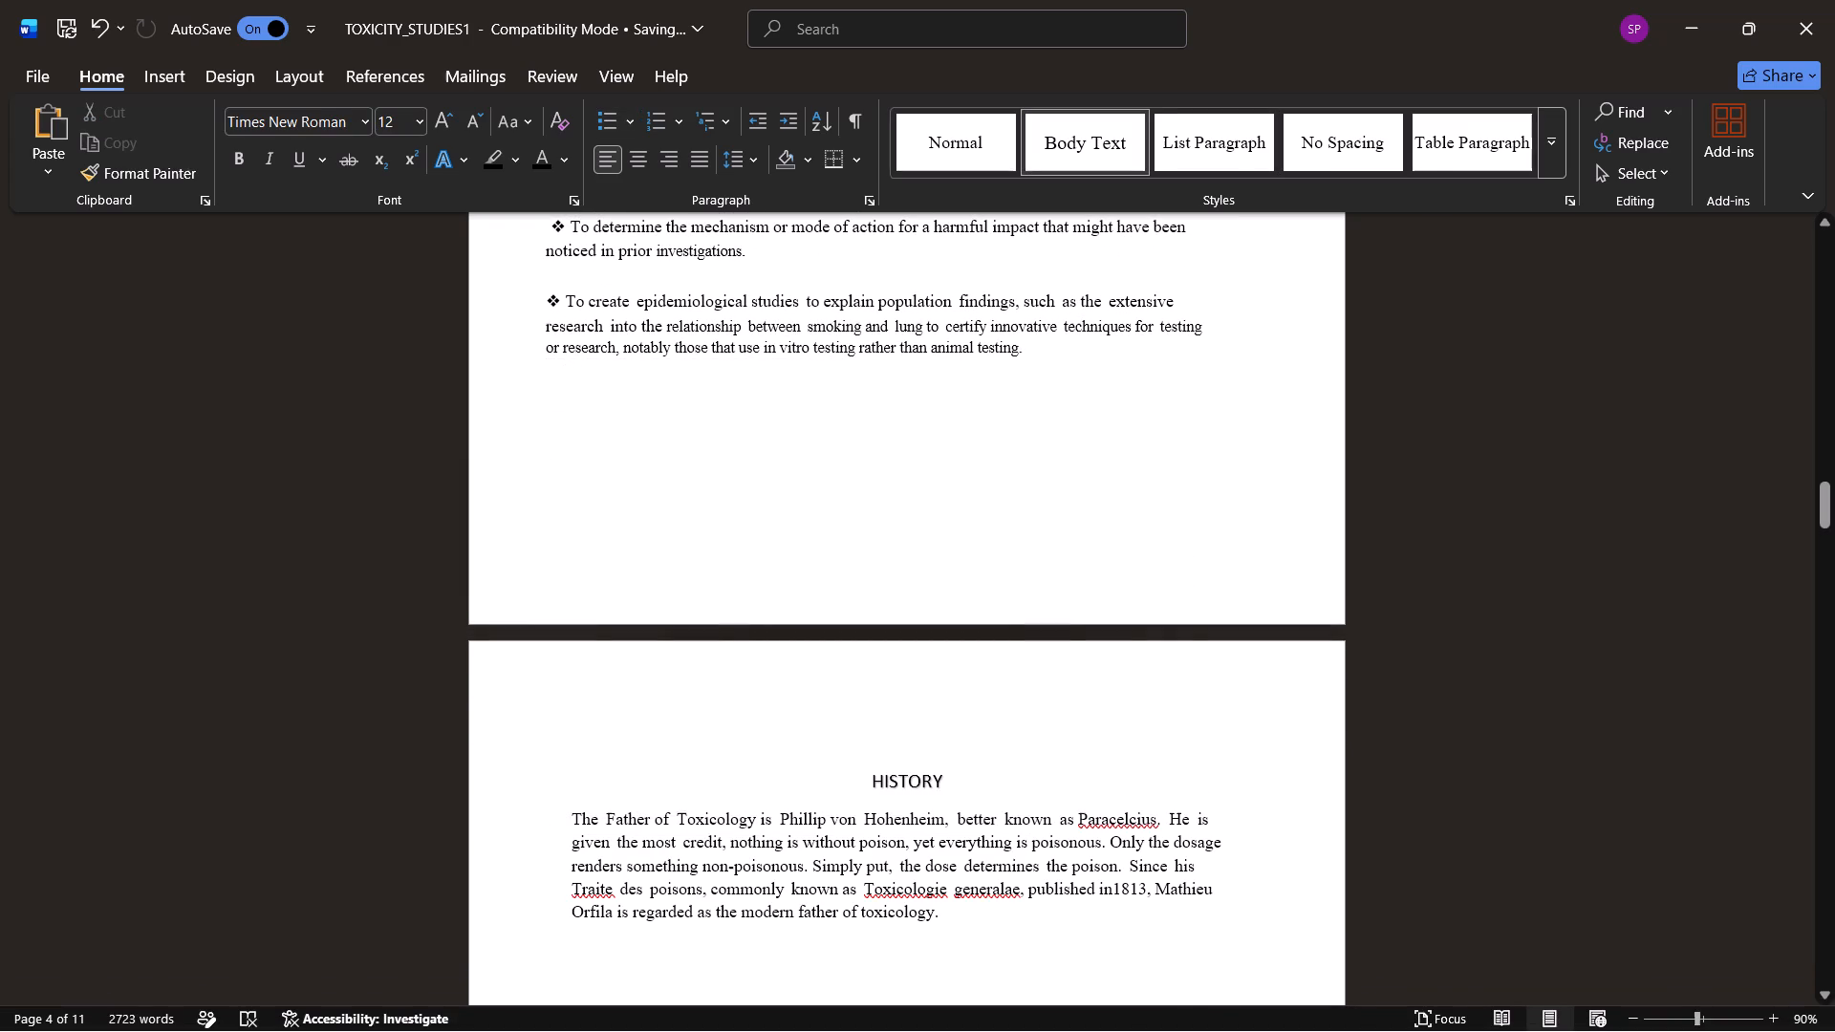
Review the page layout from the Regulatory Toxicology section through HISTORY to the TYPES OF TOXICOLOGY table.
scroll(565, 412, "up", 3)
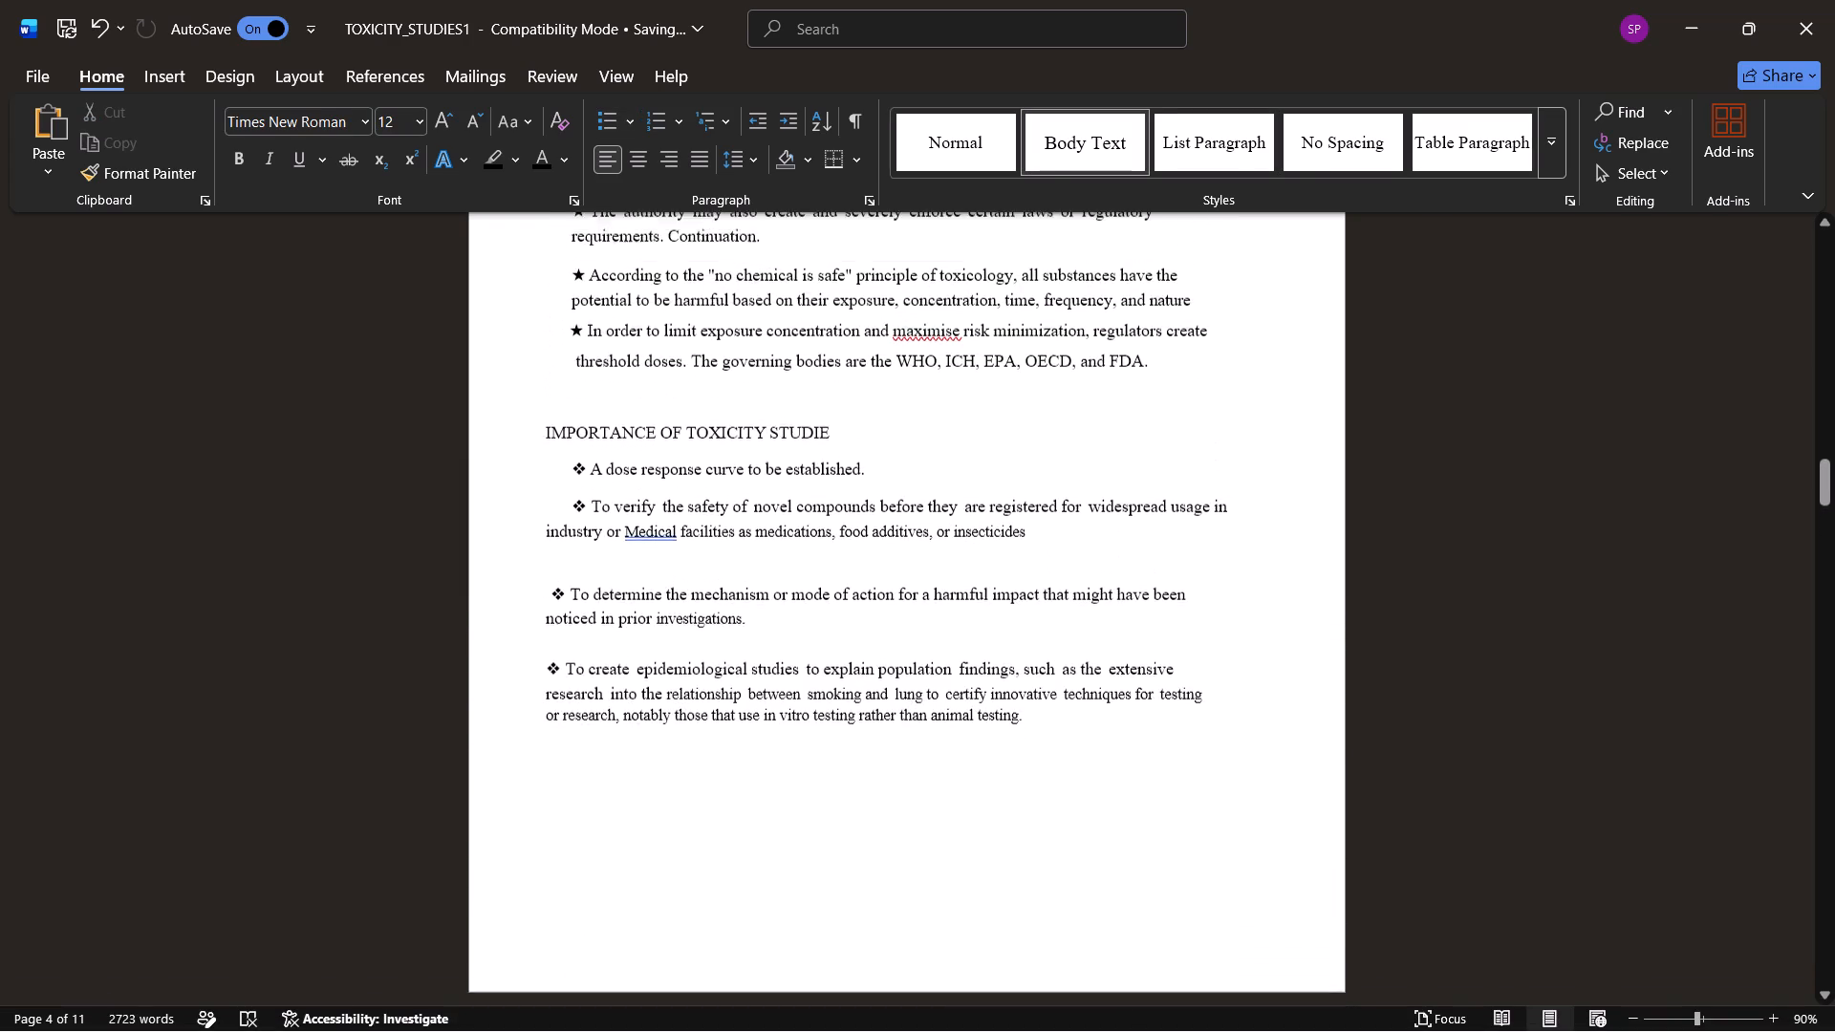
scroll(565, 412, "up", 1)
scroll(565, 412, "down", 2)
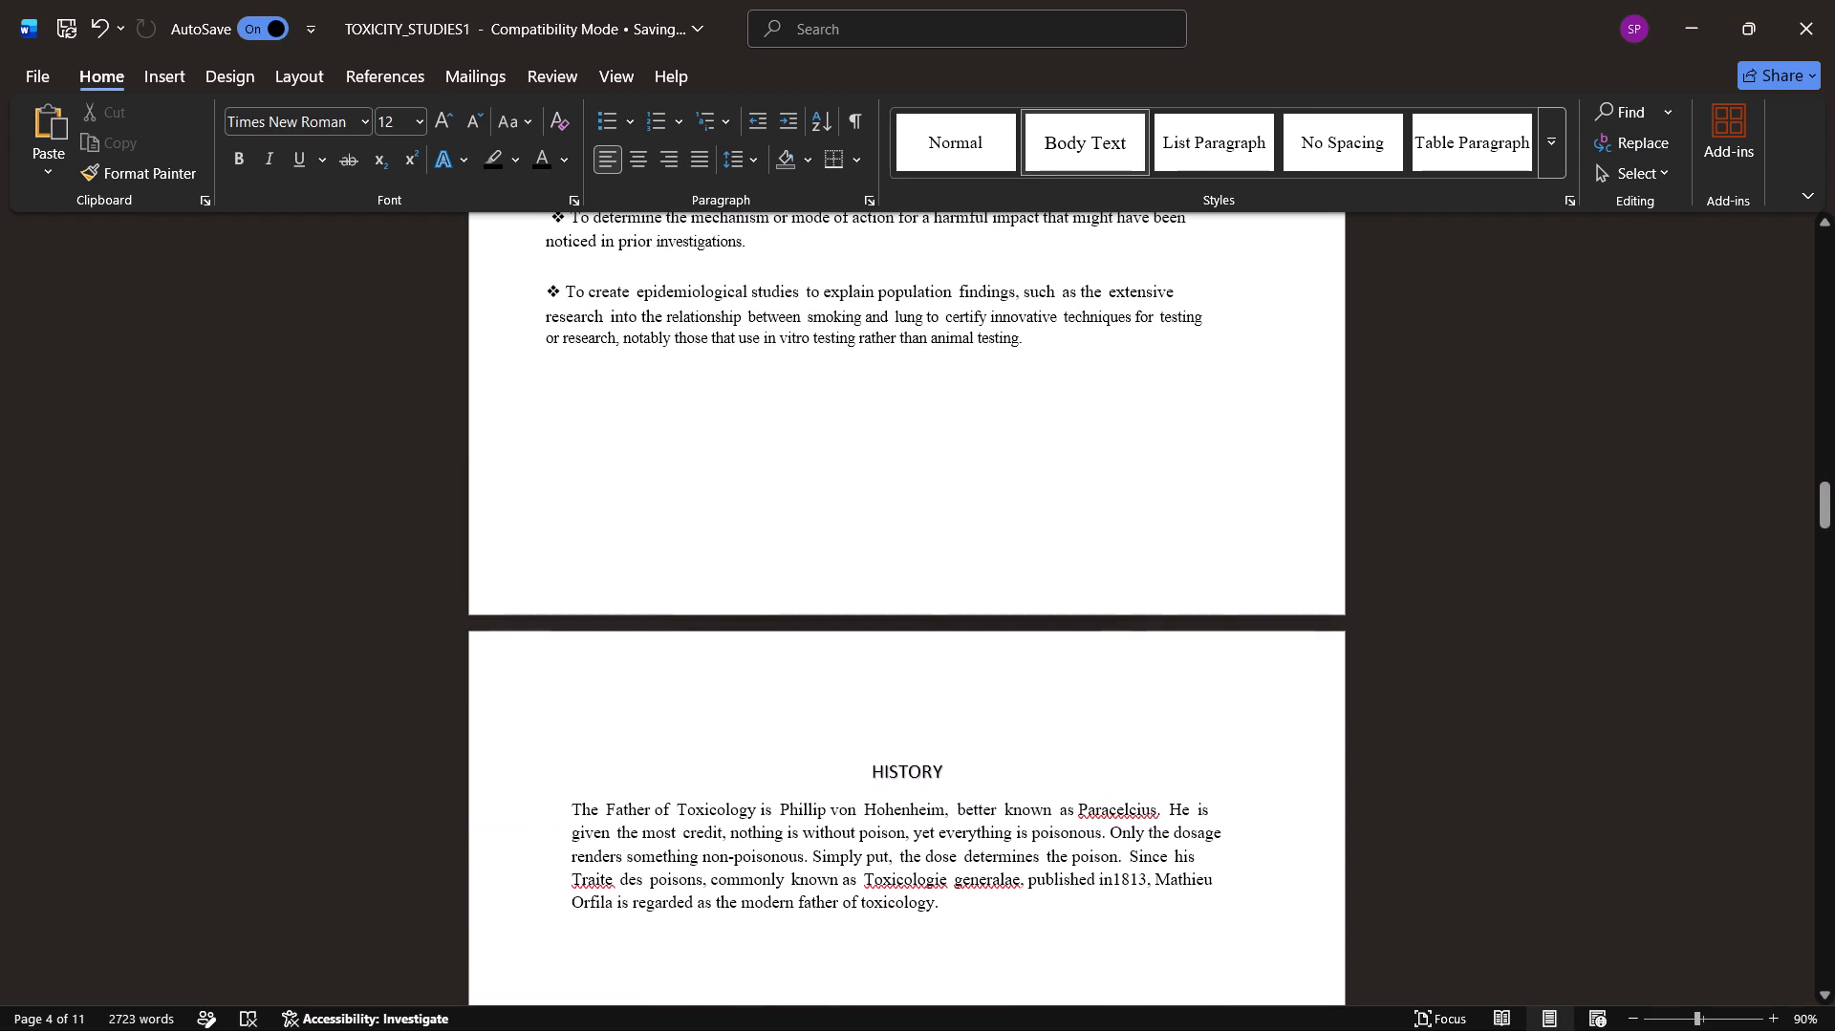
left_click(657, 766)
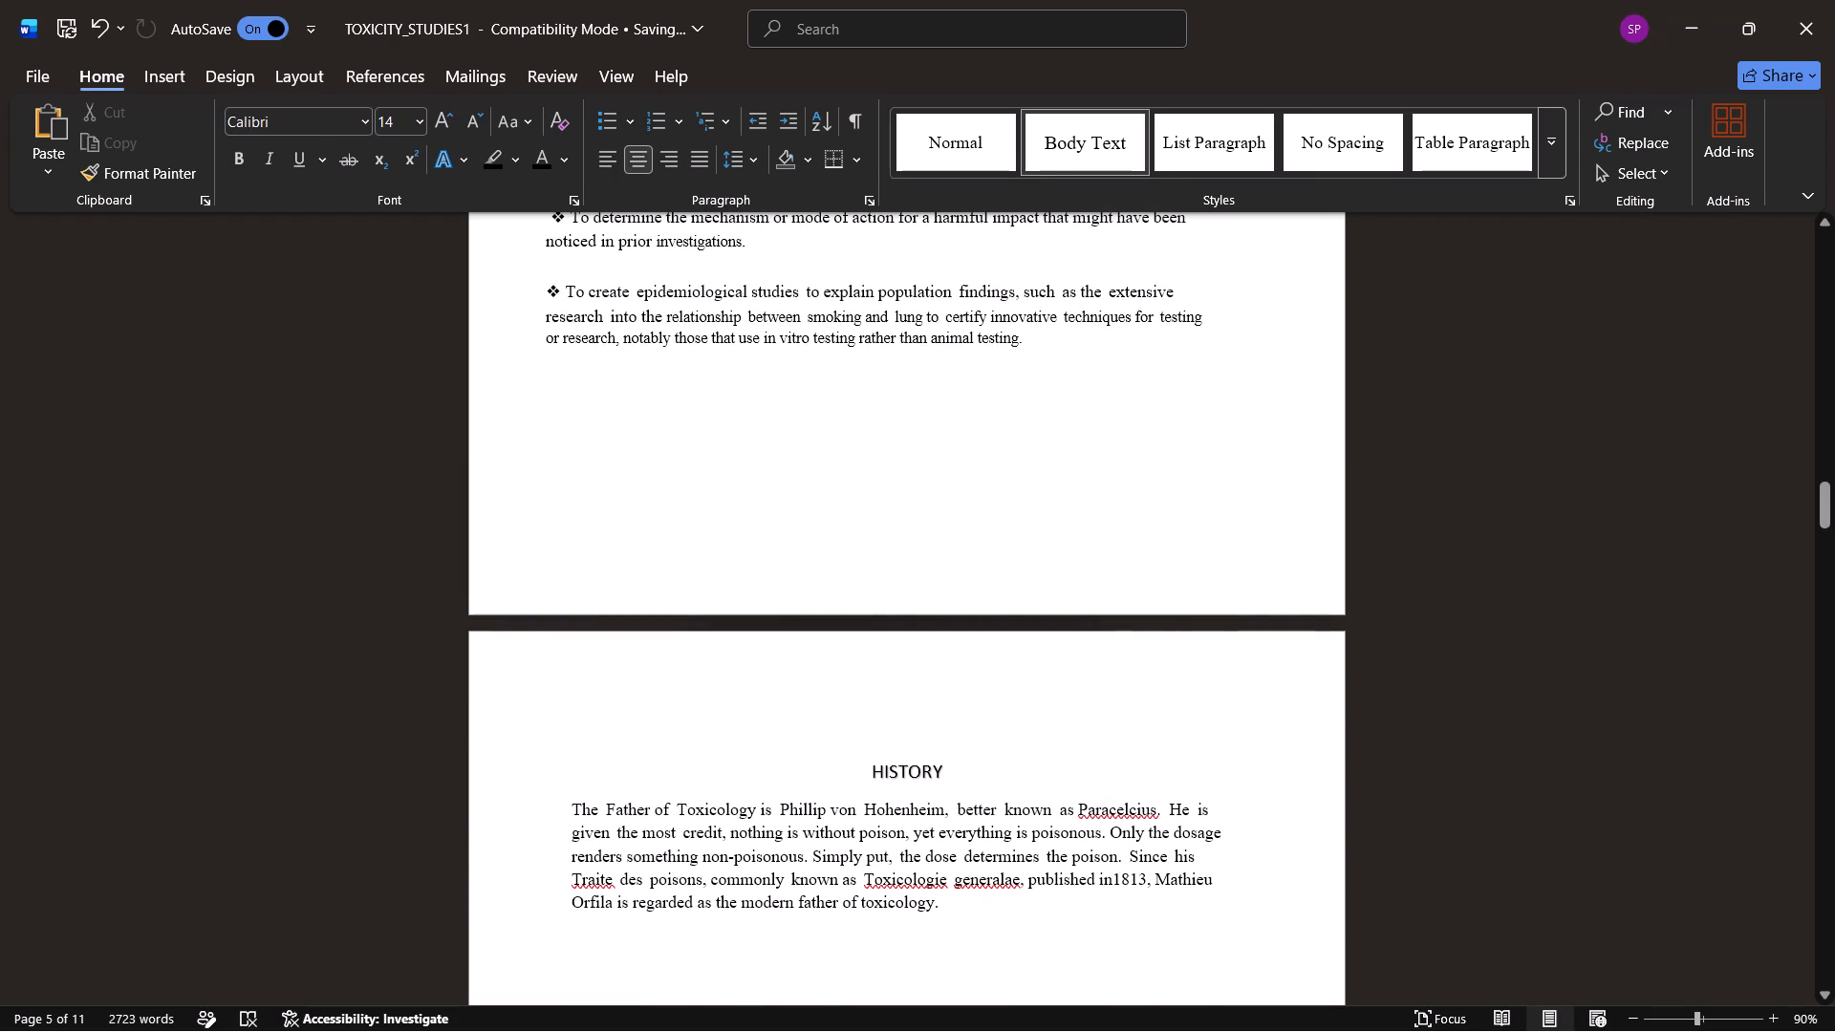
scroll(986, 368, "up", 4)
scroll(986, 368, "down", 1)
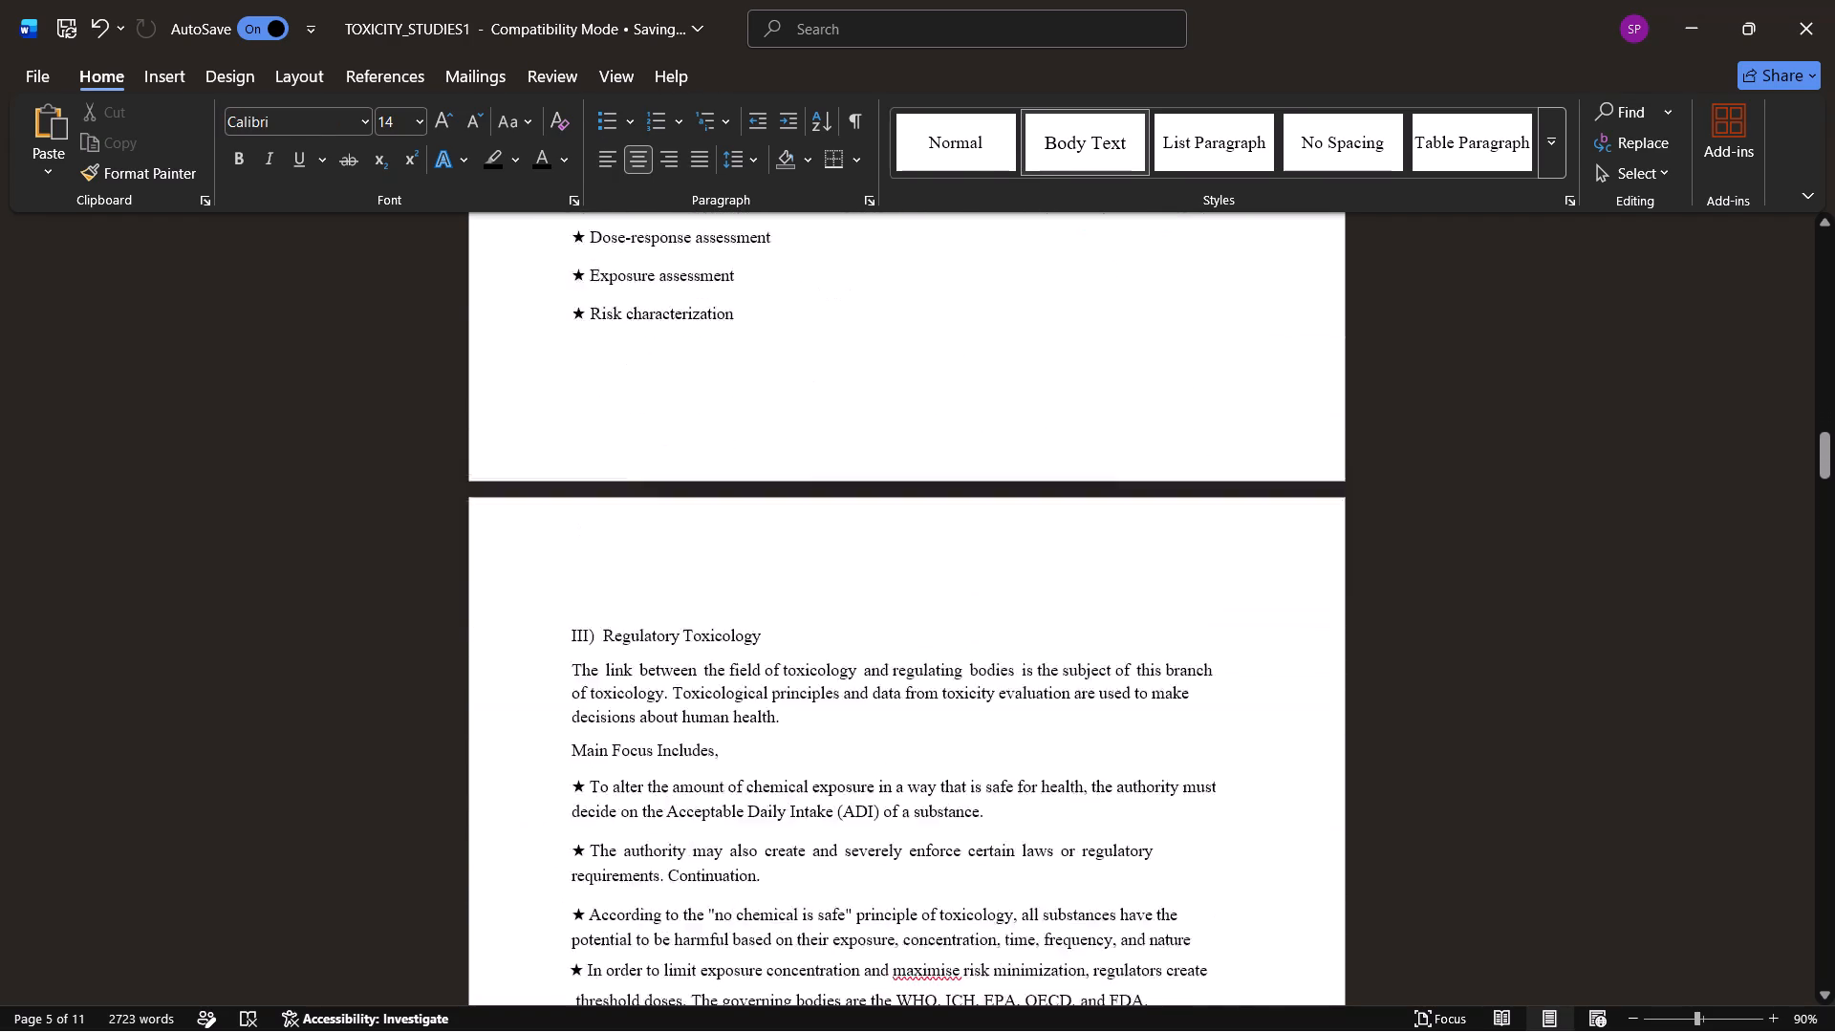
scroll(986, 368, "down", 3)
scroll(986, 368, "up", 1)
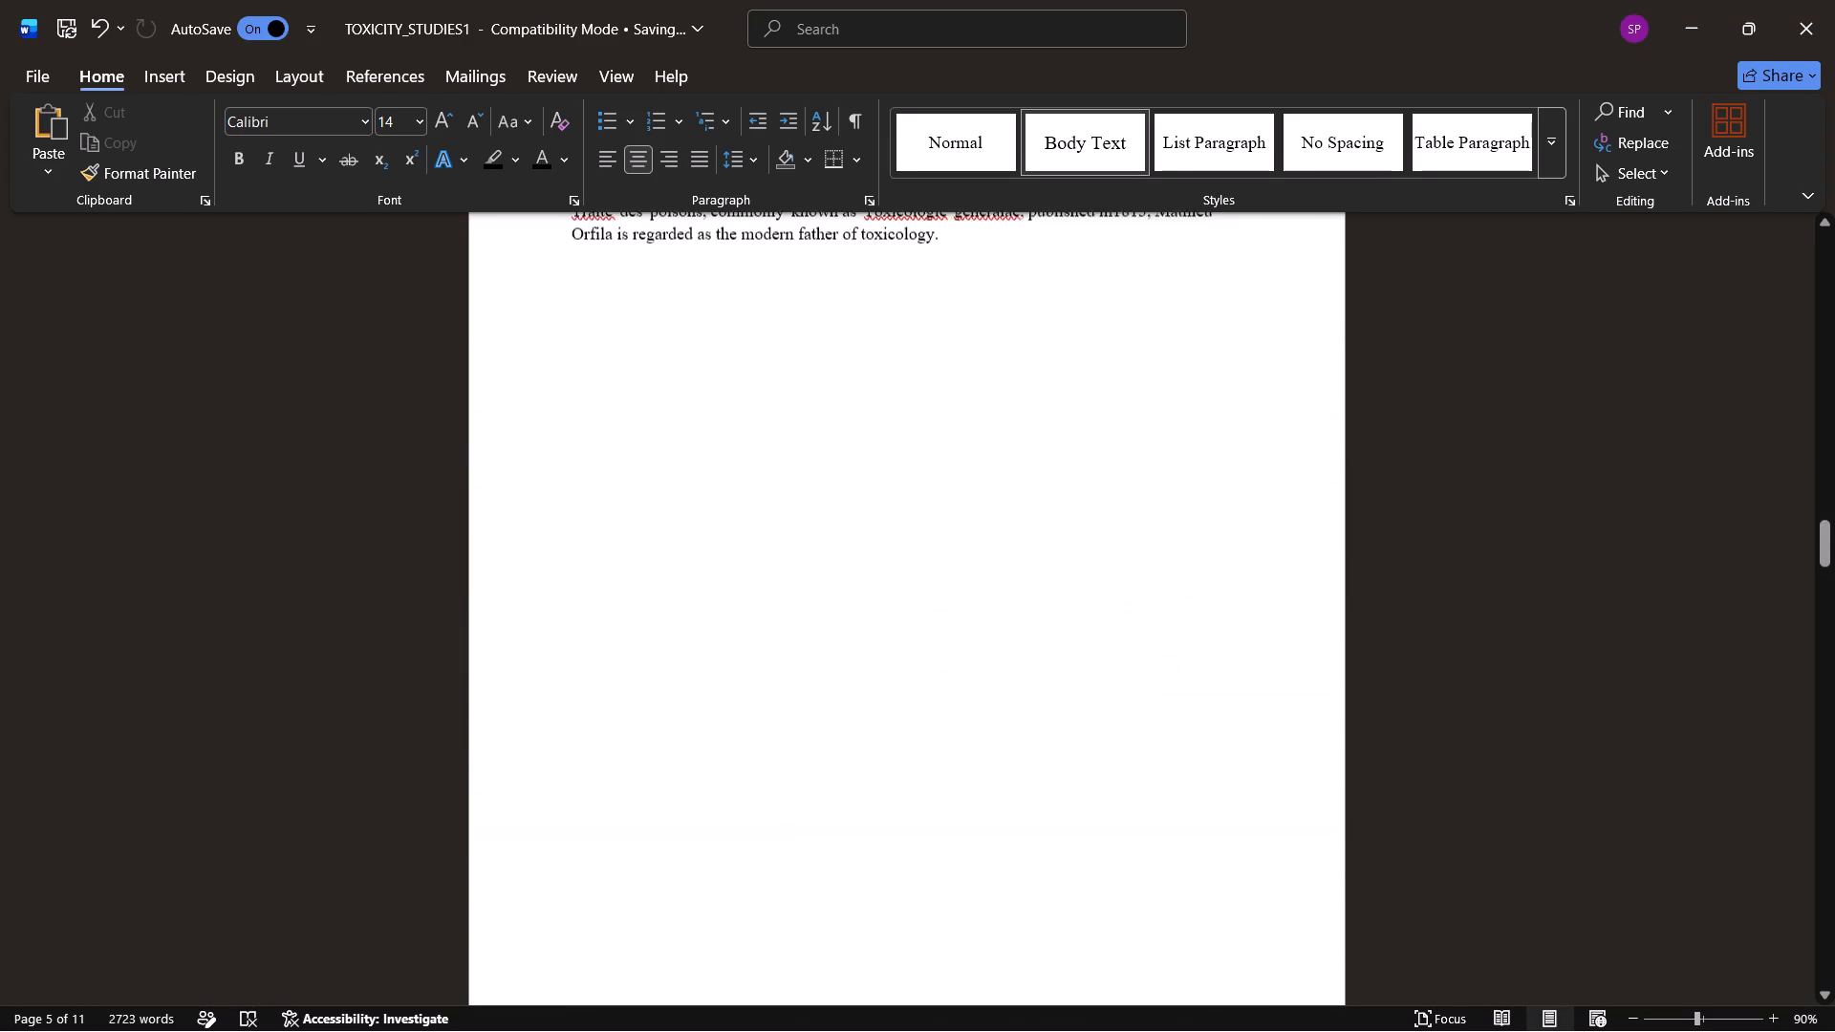
scroll(986, 368, "up", 2)
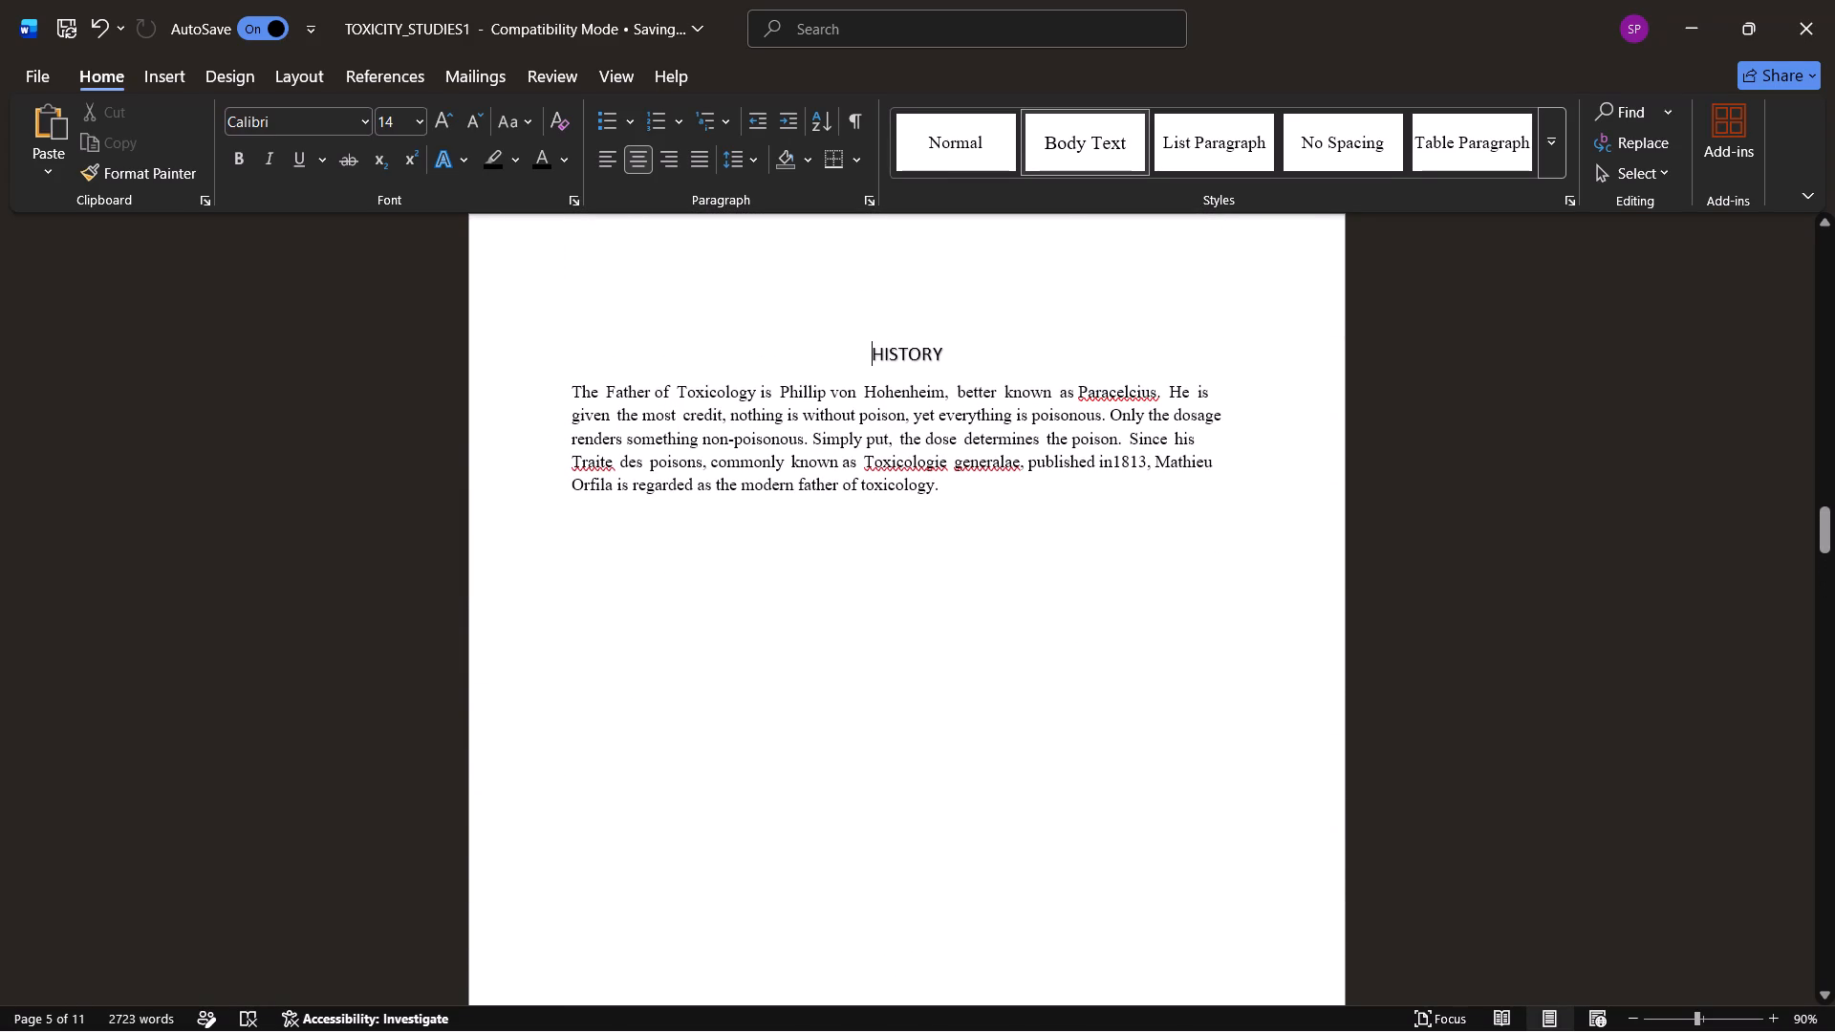
scroll(729, 667, "down", 4)
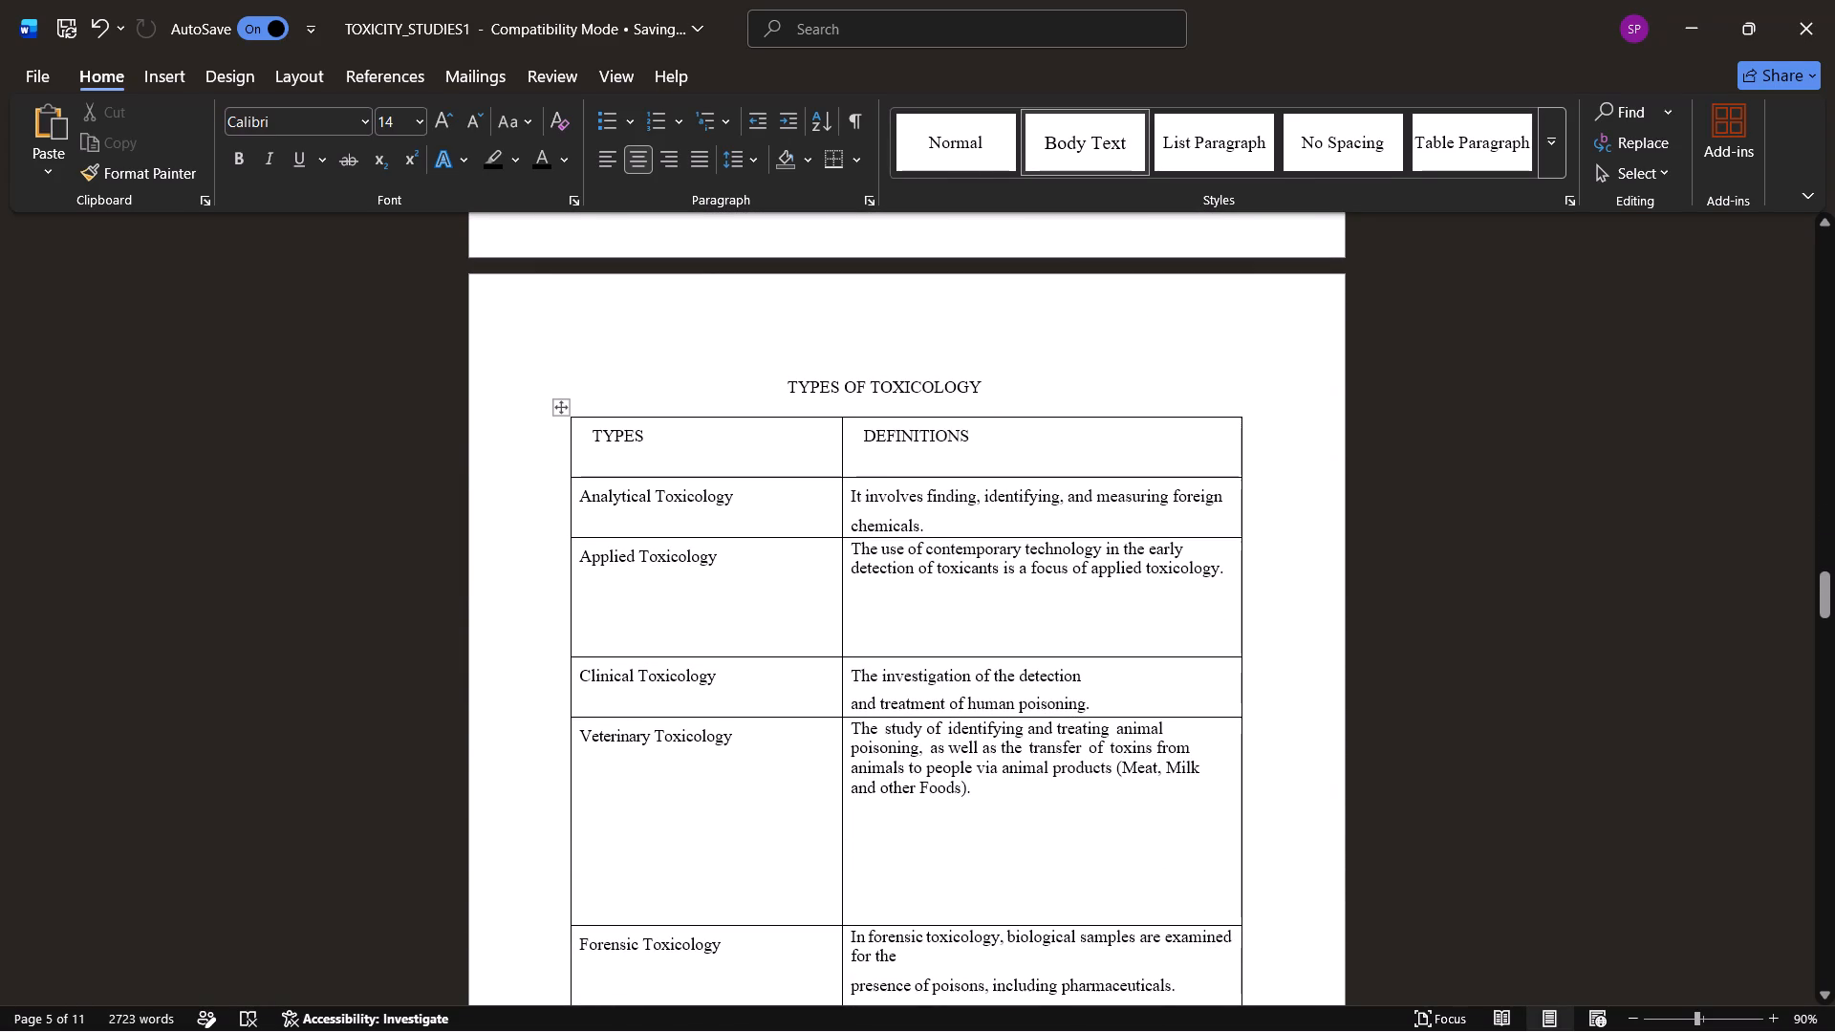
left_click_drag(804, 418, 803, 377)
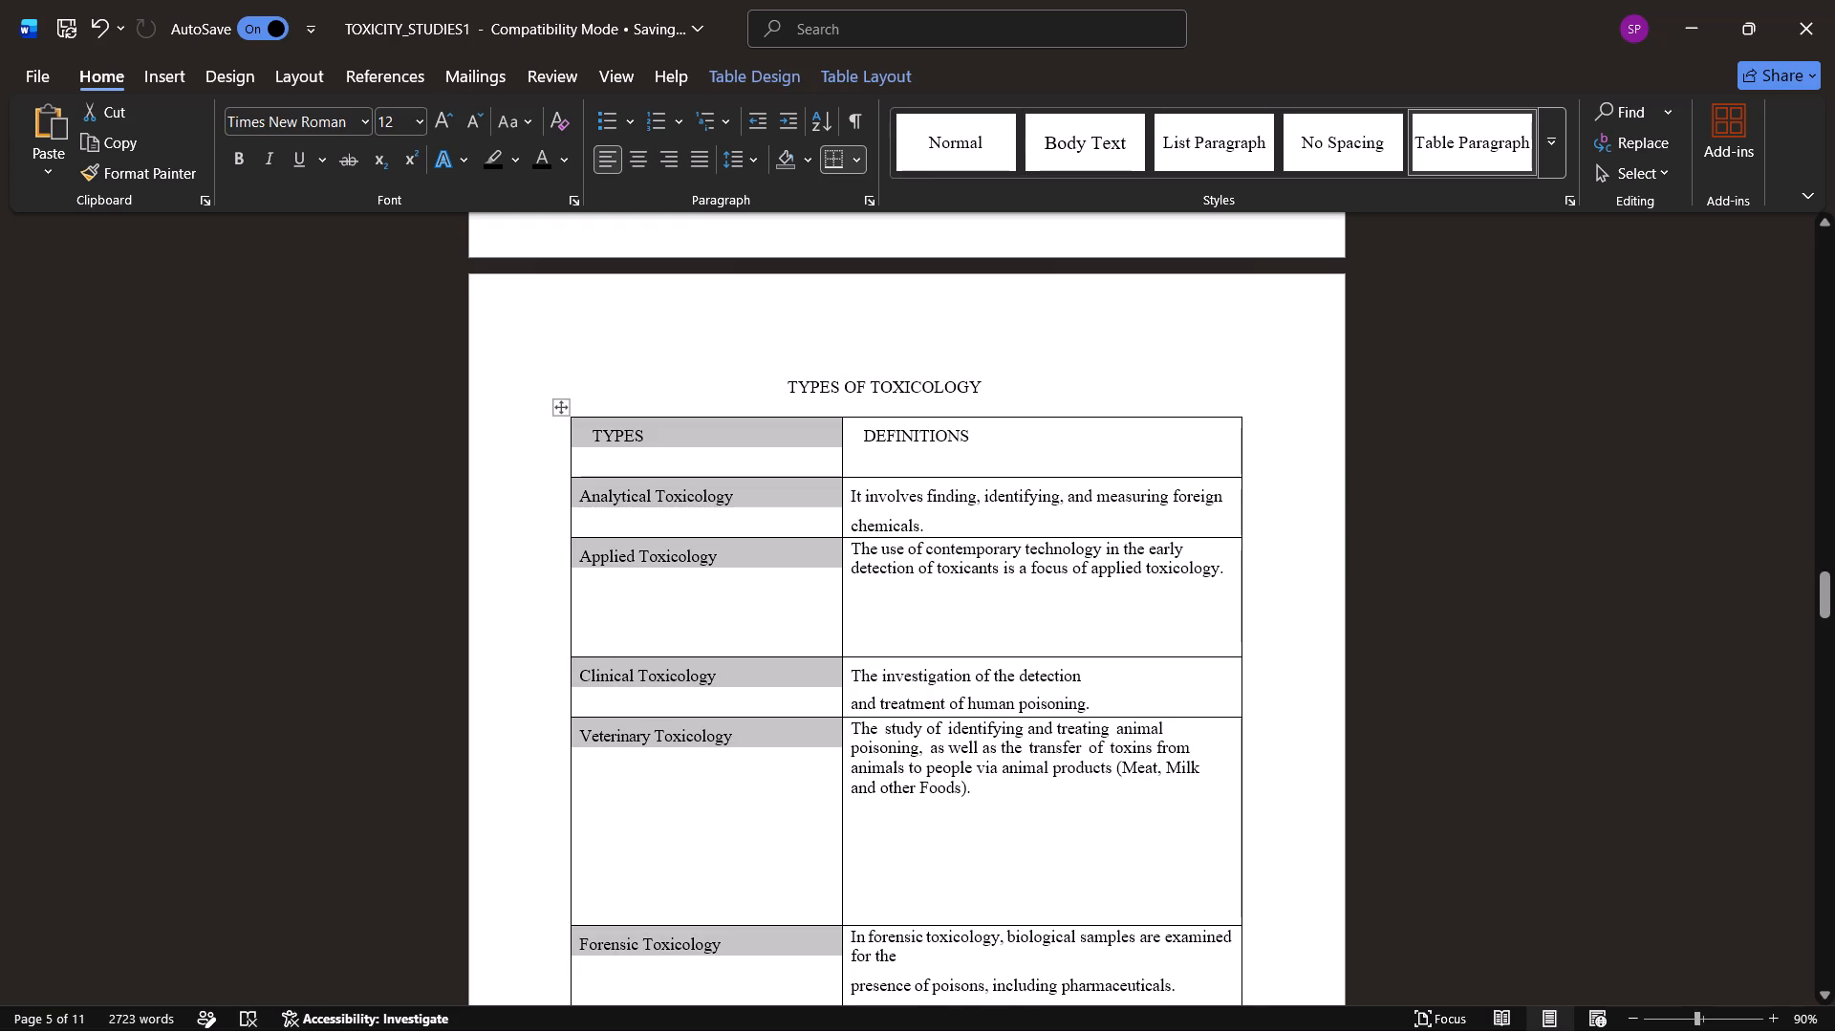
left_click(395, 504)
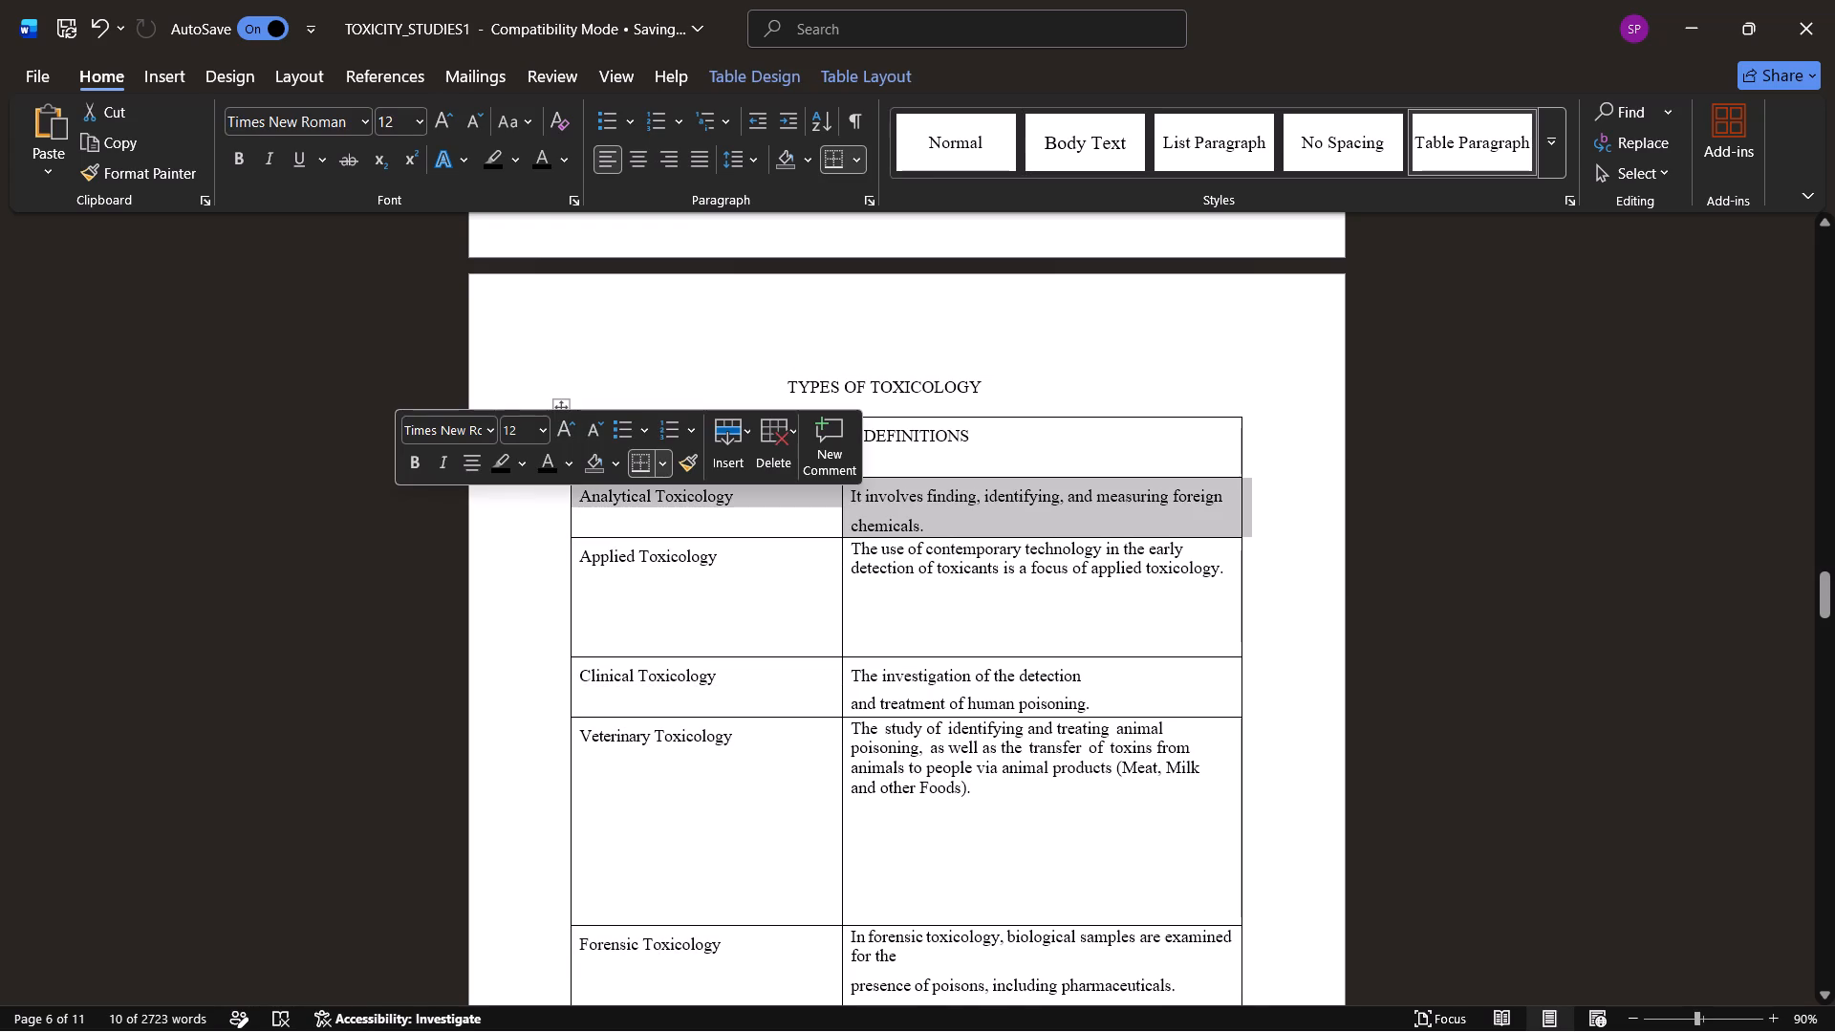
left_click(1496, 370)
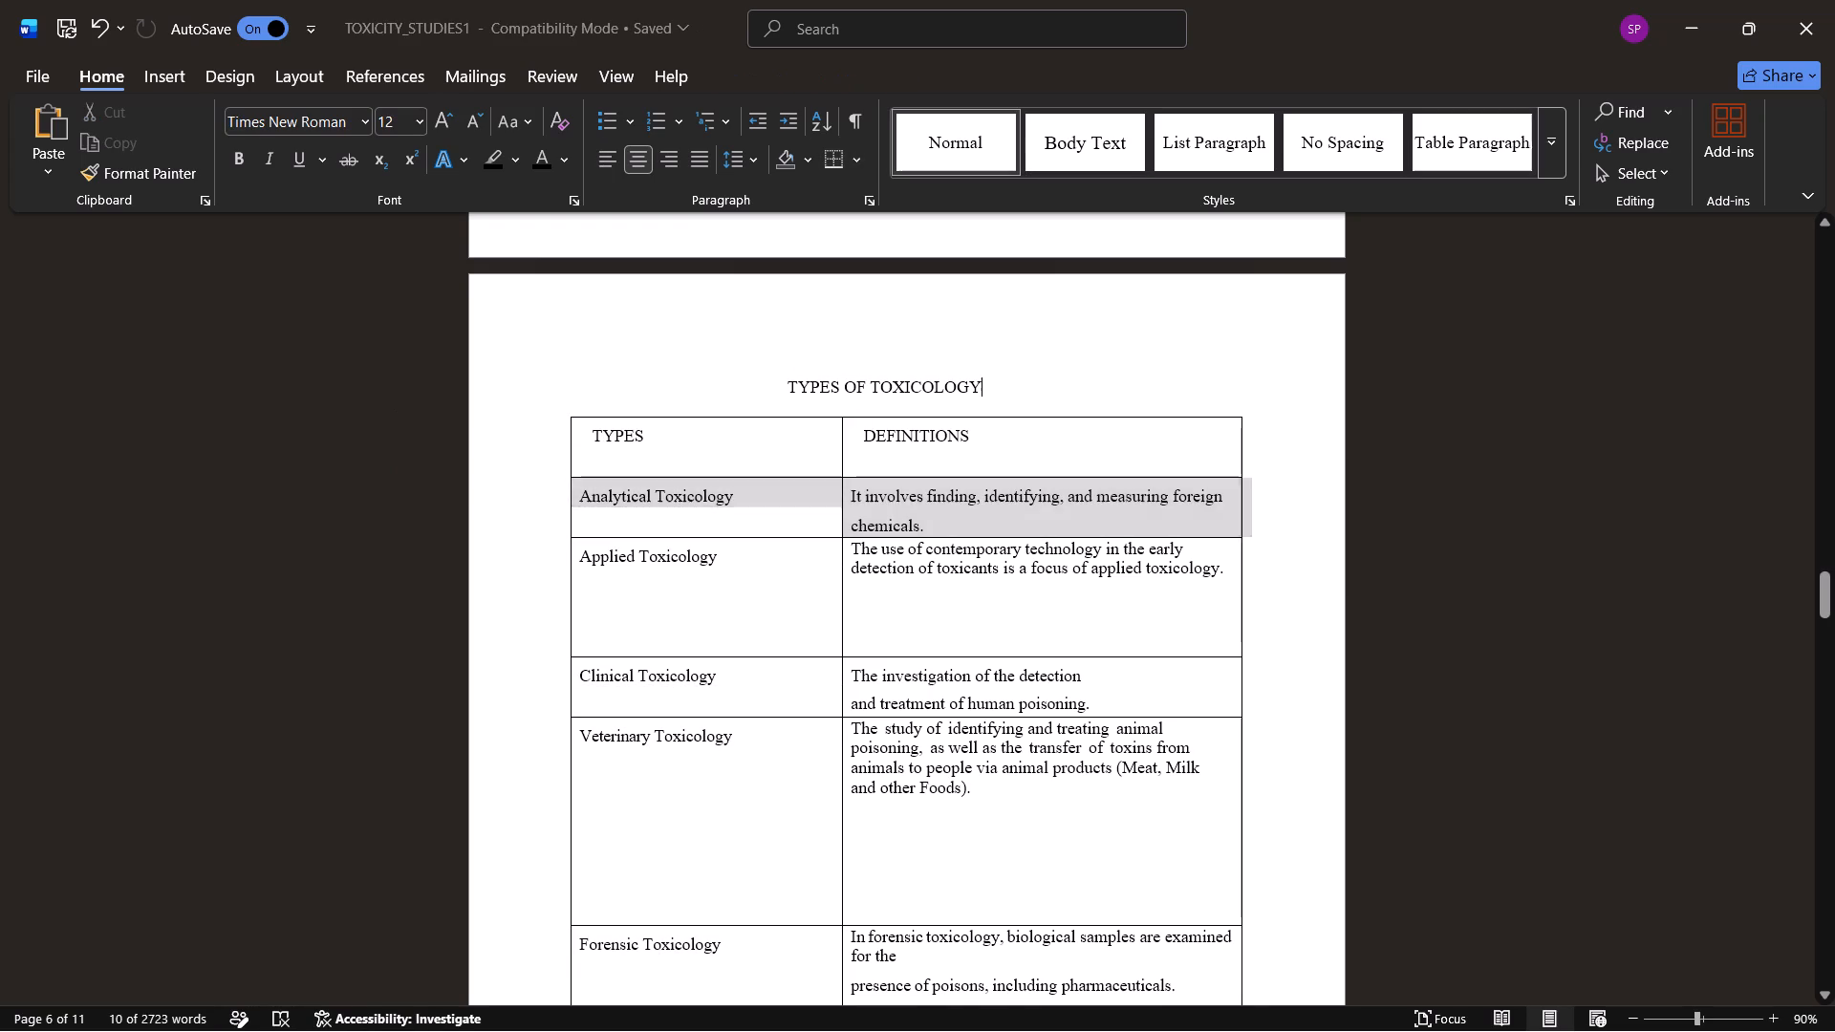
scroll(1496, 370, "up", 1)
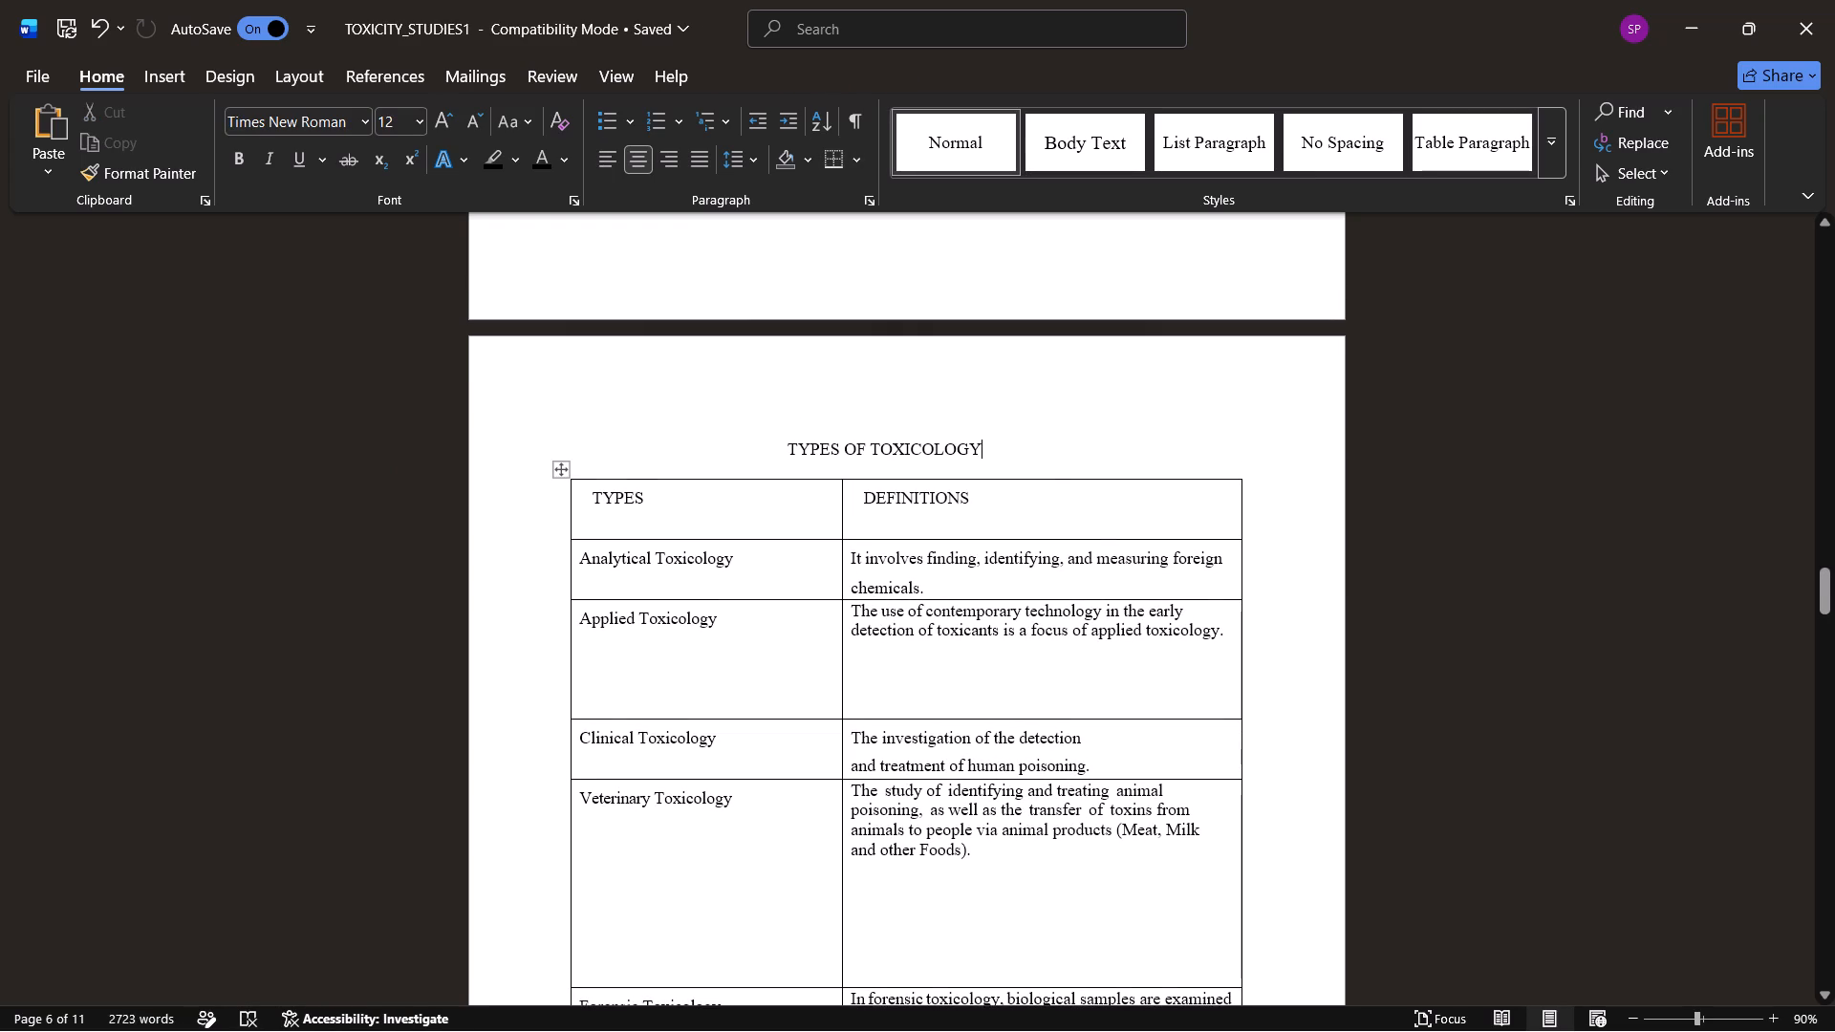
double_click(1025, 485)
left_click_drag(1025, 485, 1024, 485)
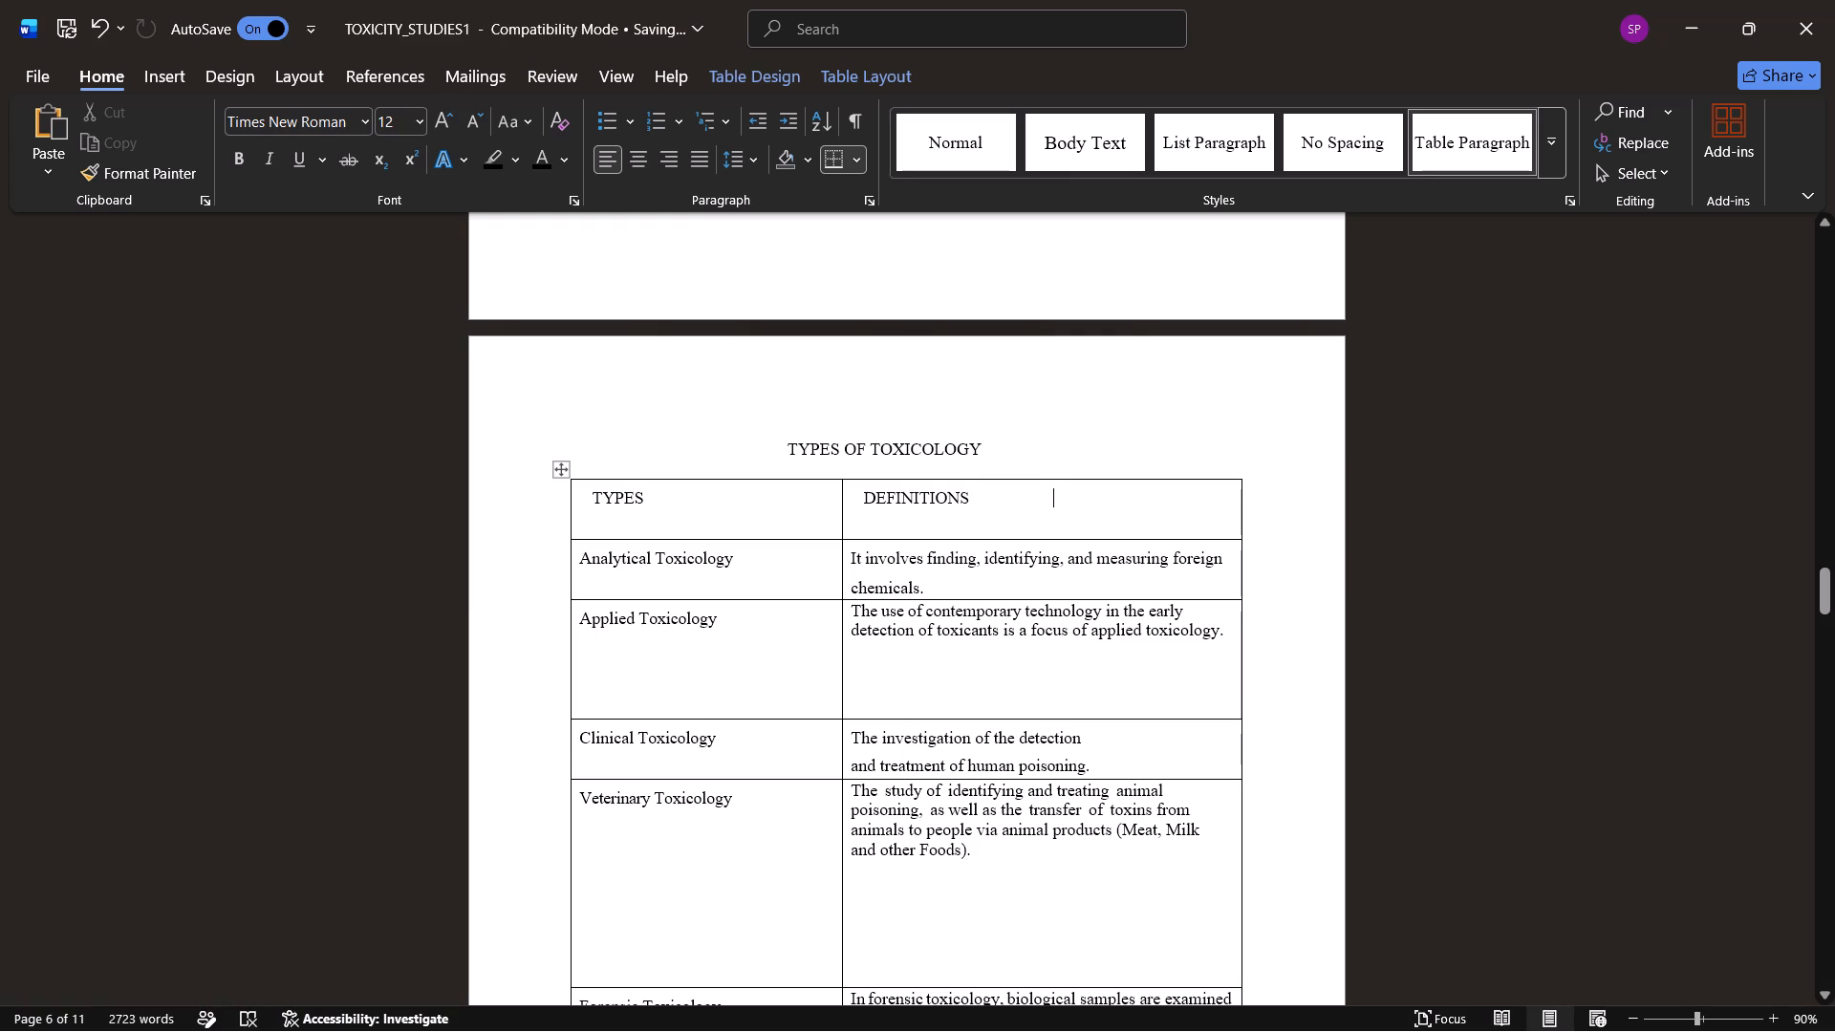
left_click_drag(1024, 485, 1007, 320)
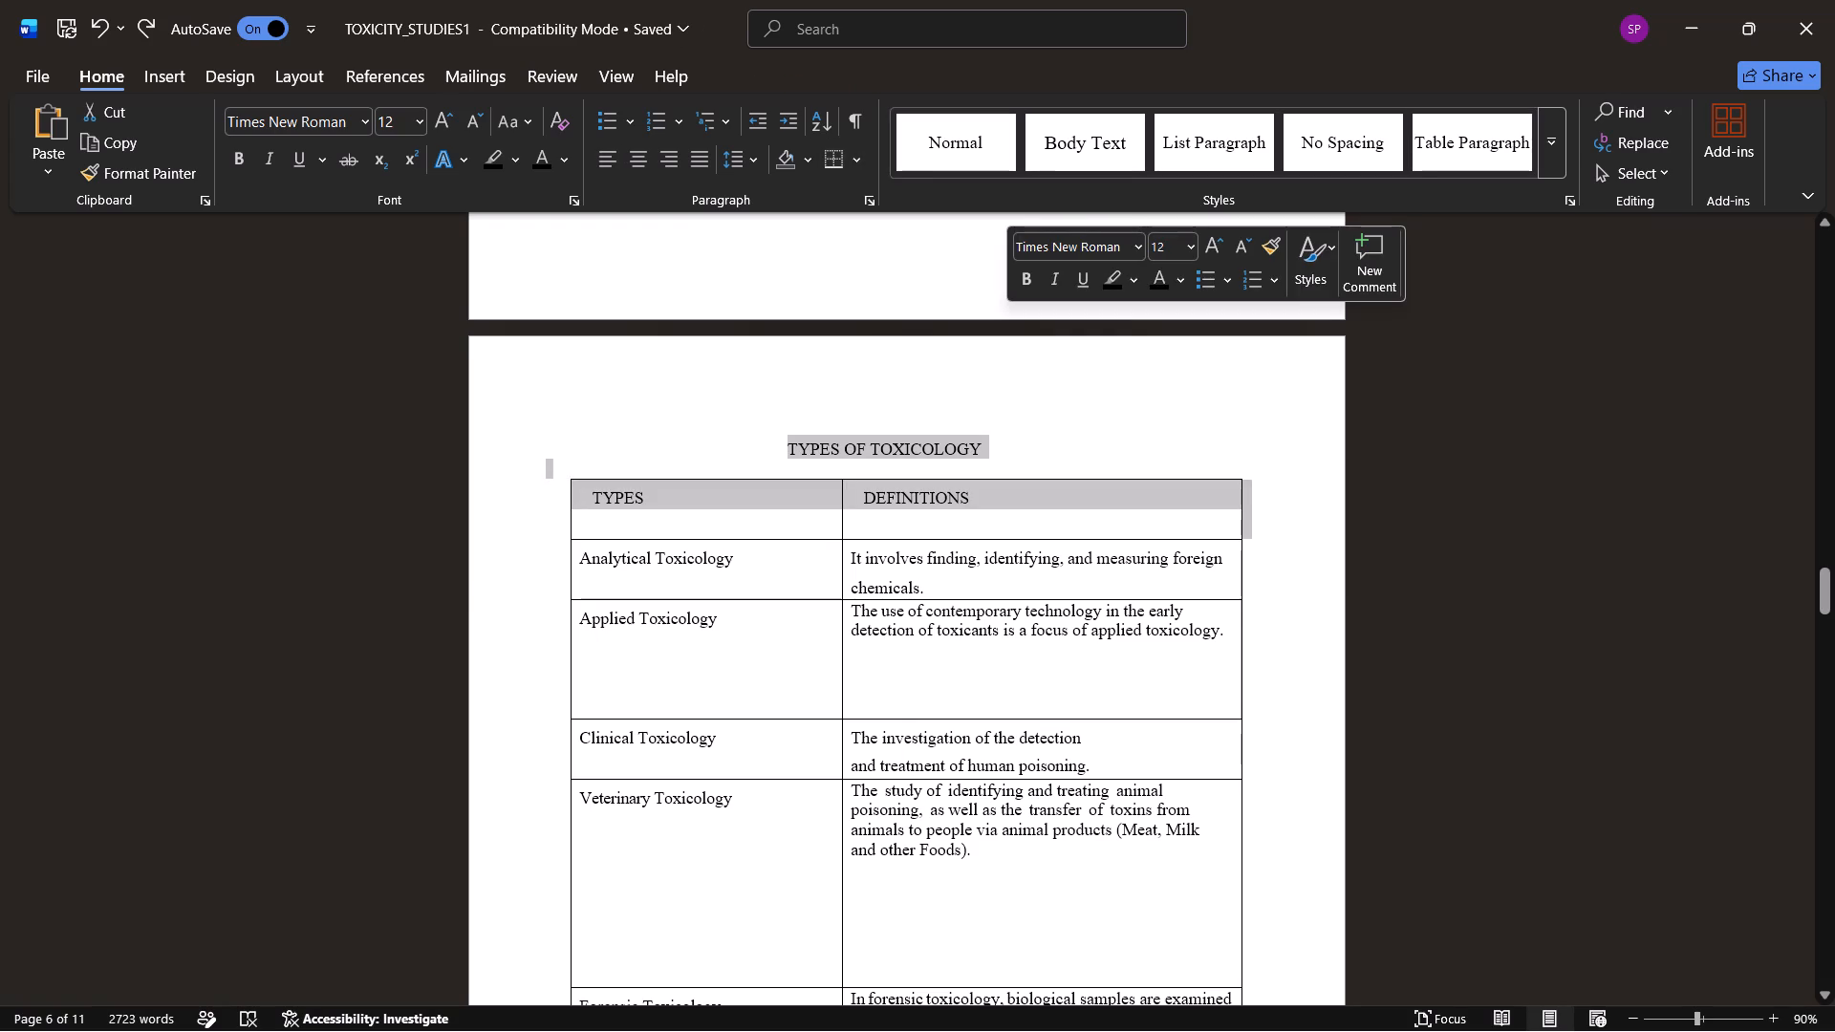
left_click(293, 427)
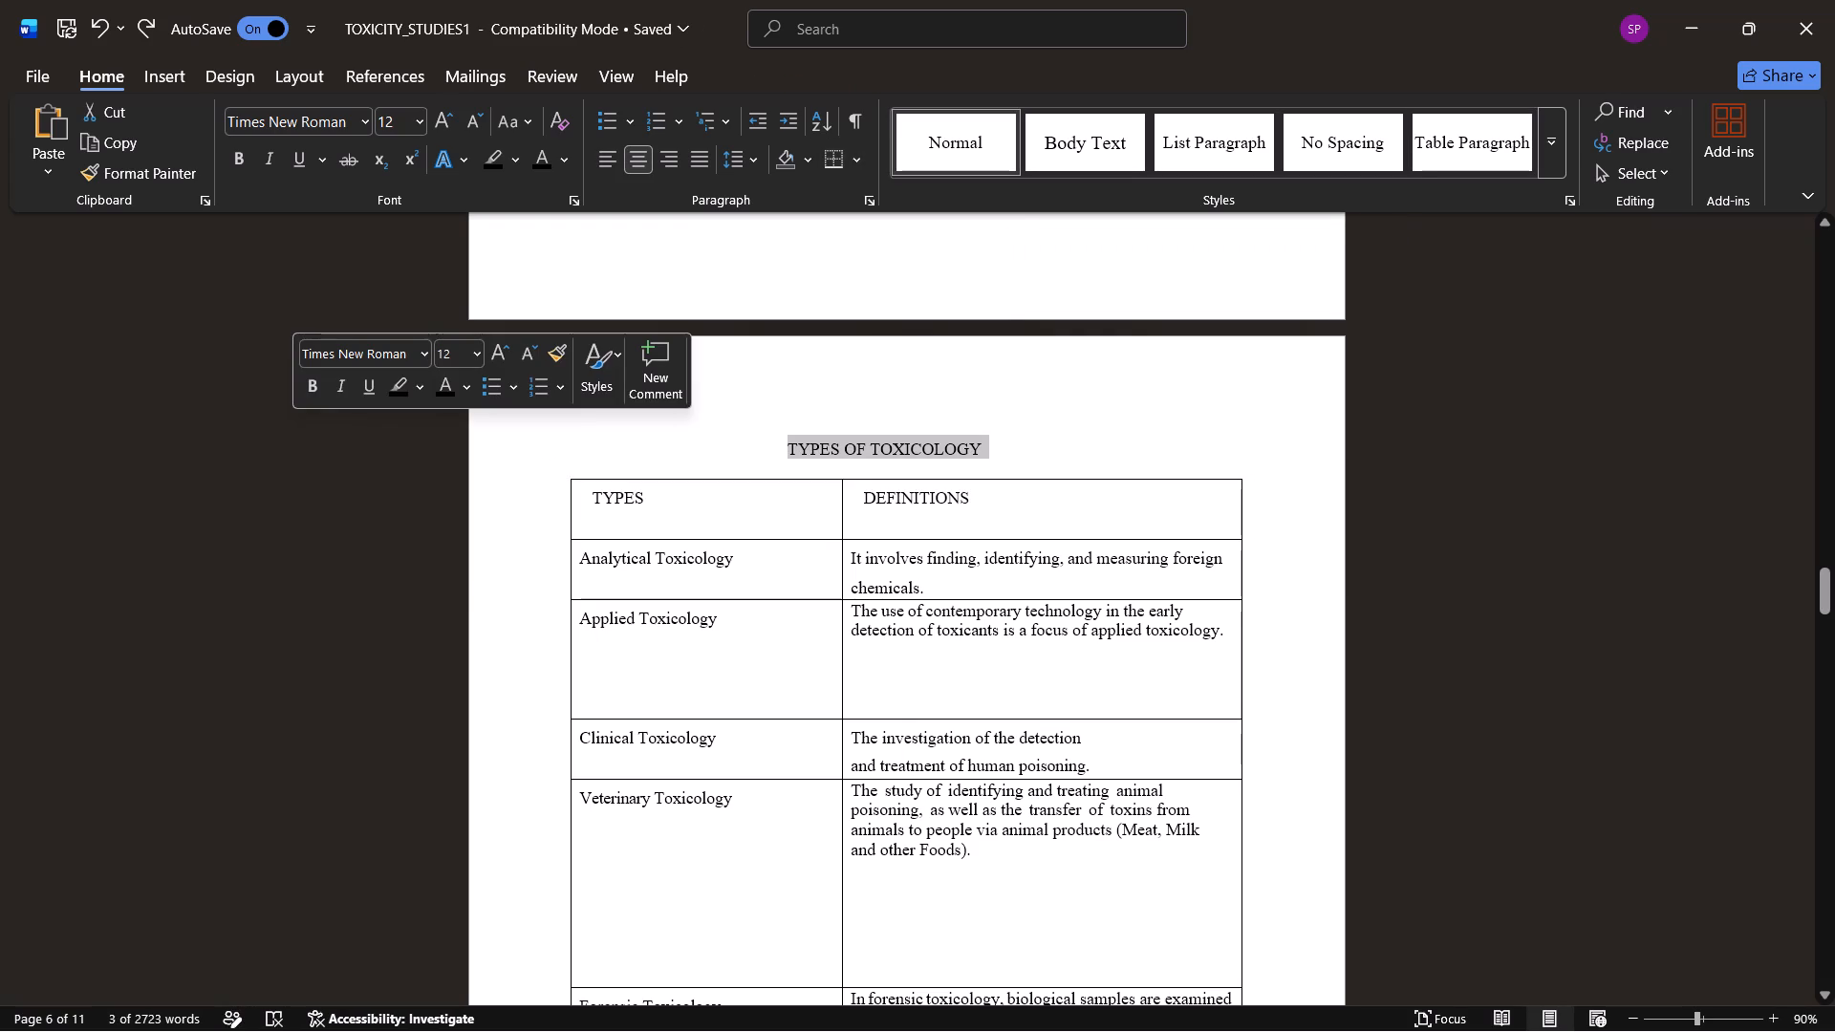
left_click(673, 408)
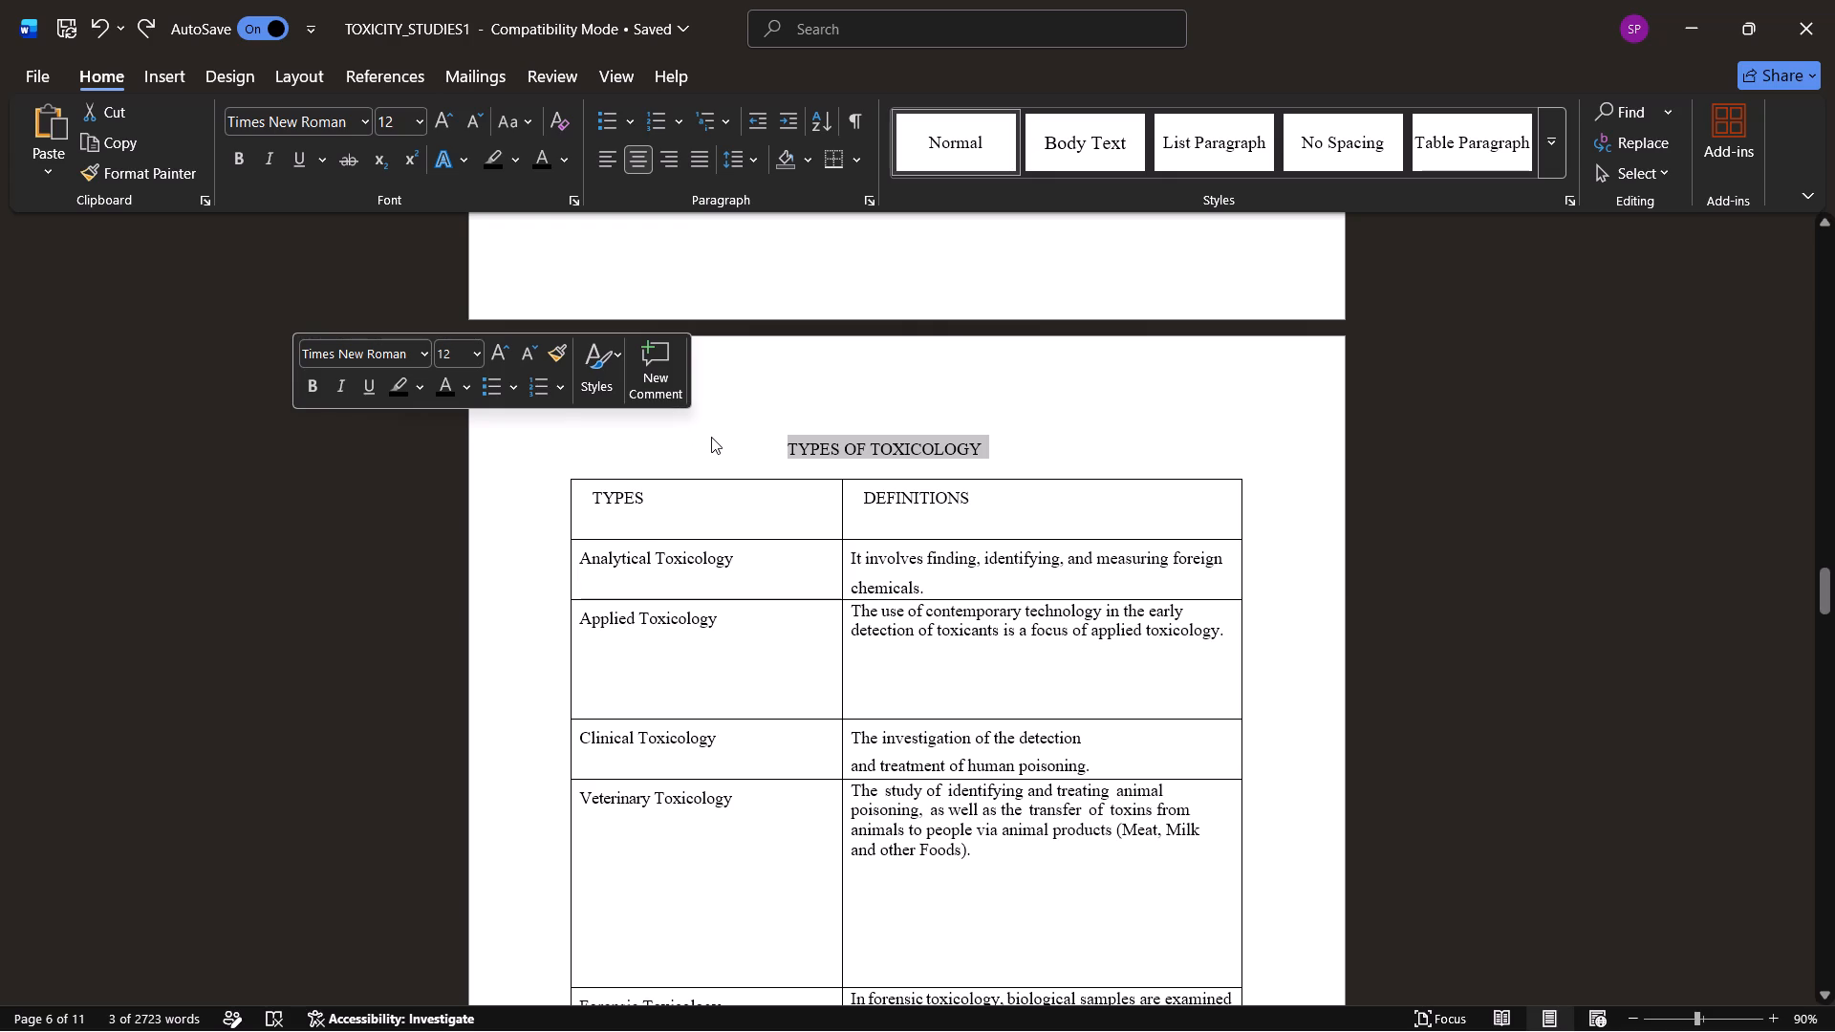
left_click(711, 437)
Review the page layout from the Regulatory Toxicology section through HISTORY to the TYPES OF TOXICOLOGY table.
scroll(711, 437, "up", 5)
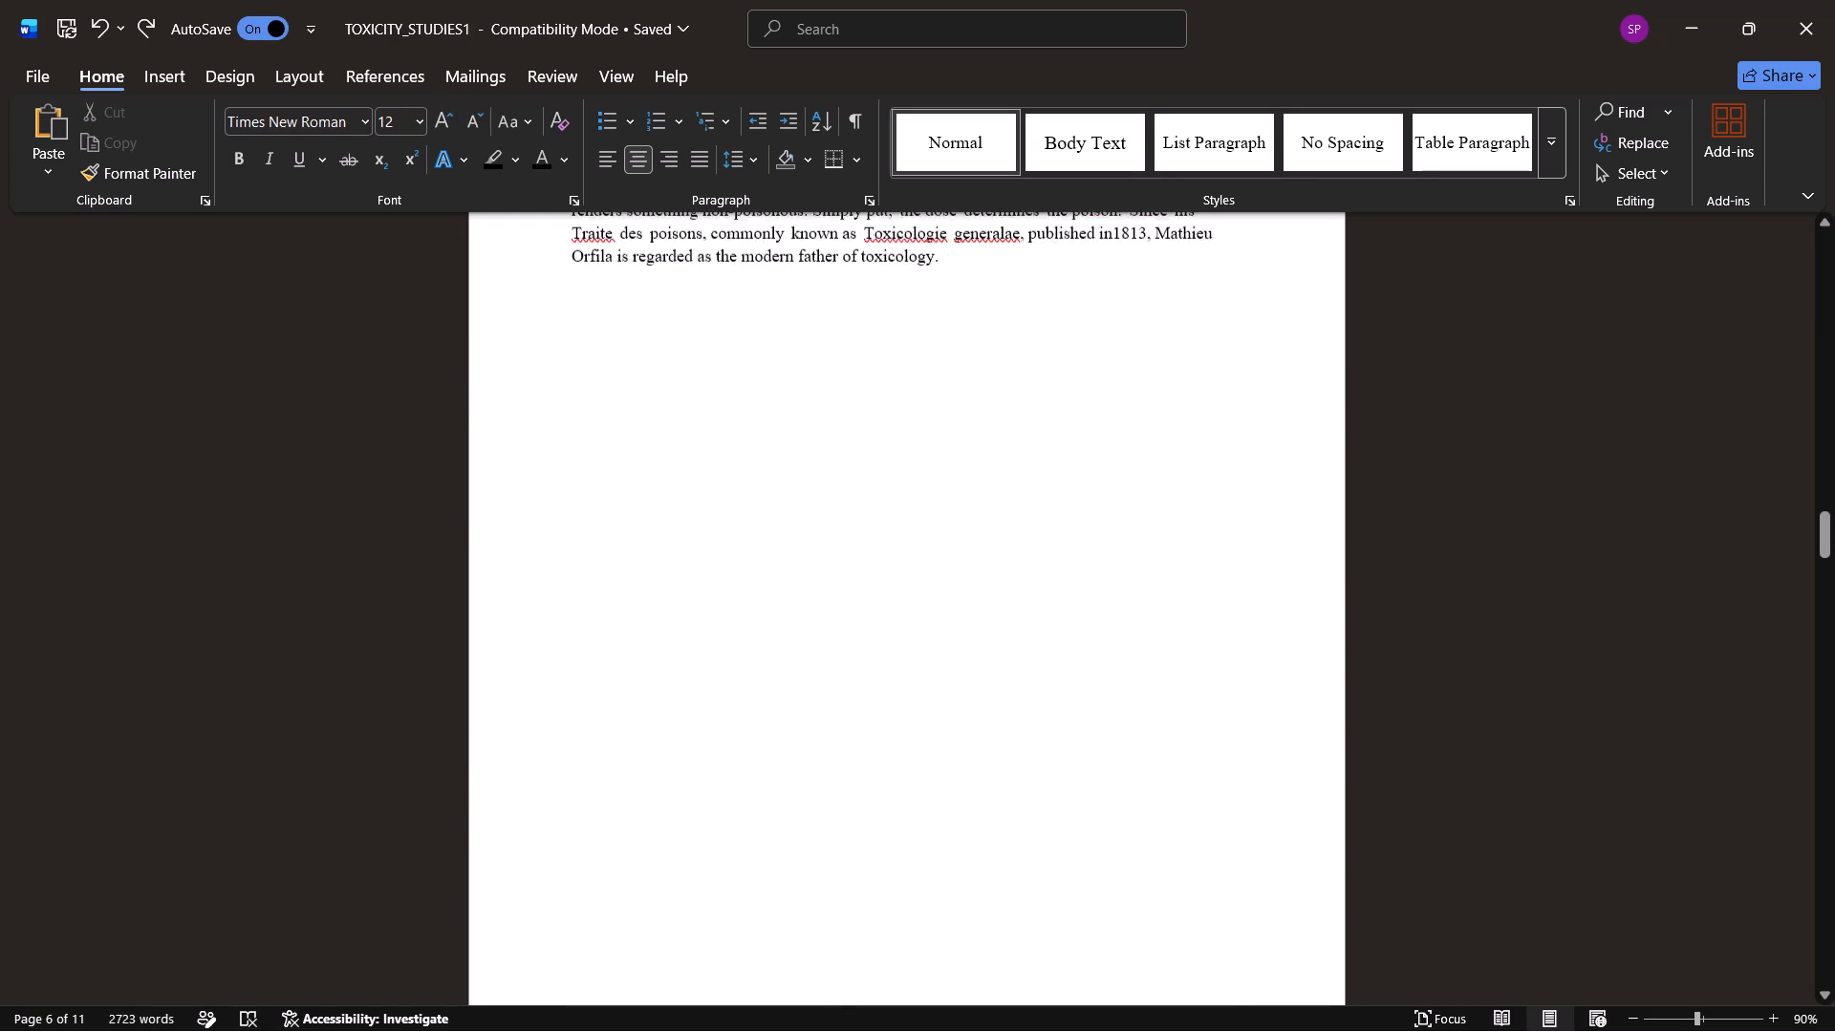
scroll(711, 437, "up", 1)
scroll(711, 437, "right", 1)
scroll(711, 437, "up", 2)
scroll(711, 437, "right", 1)
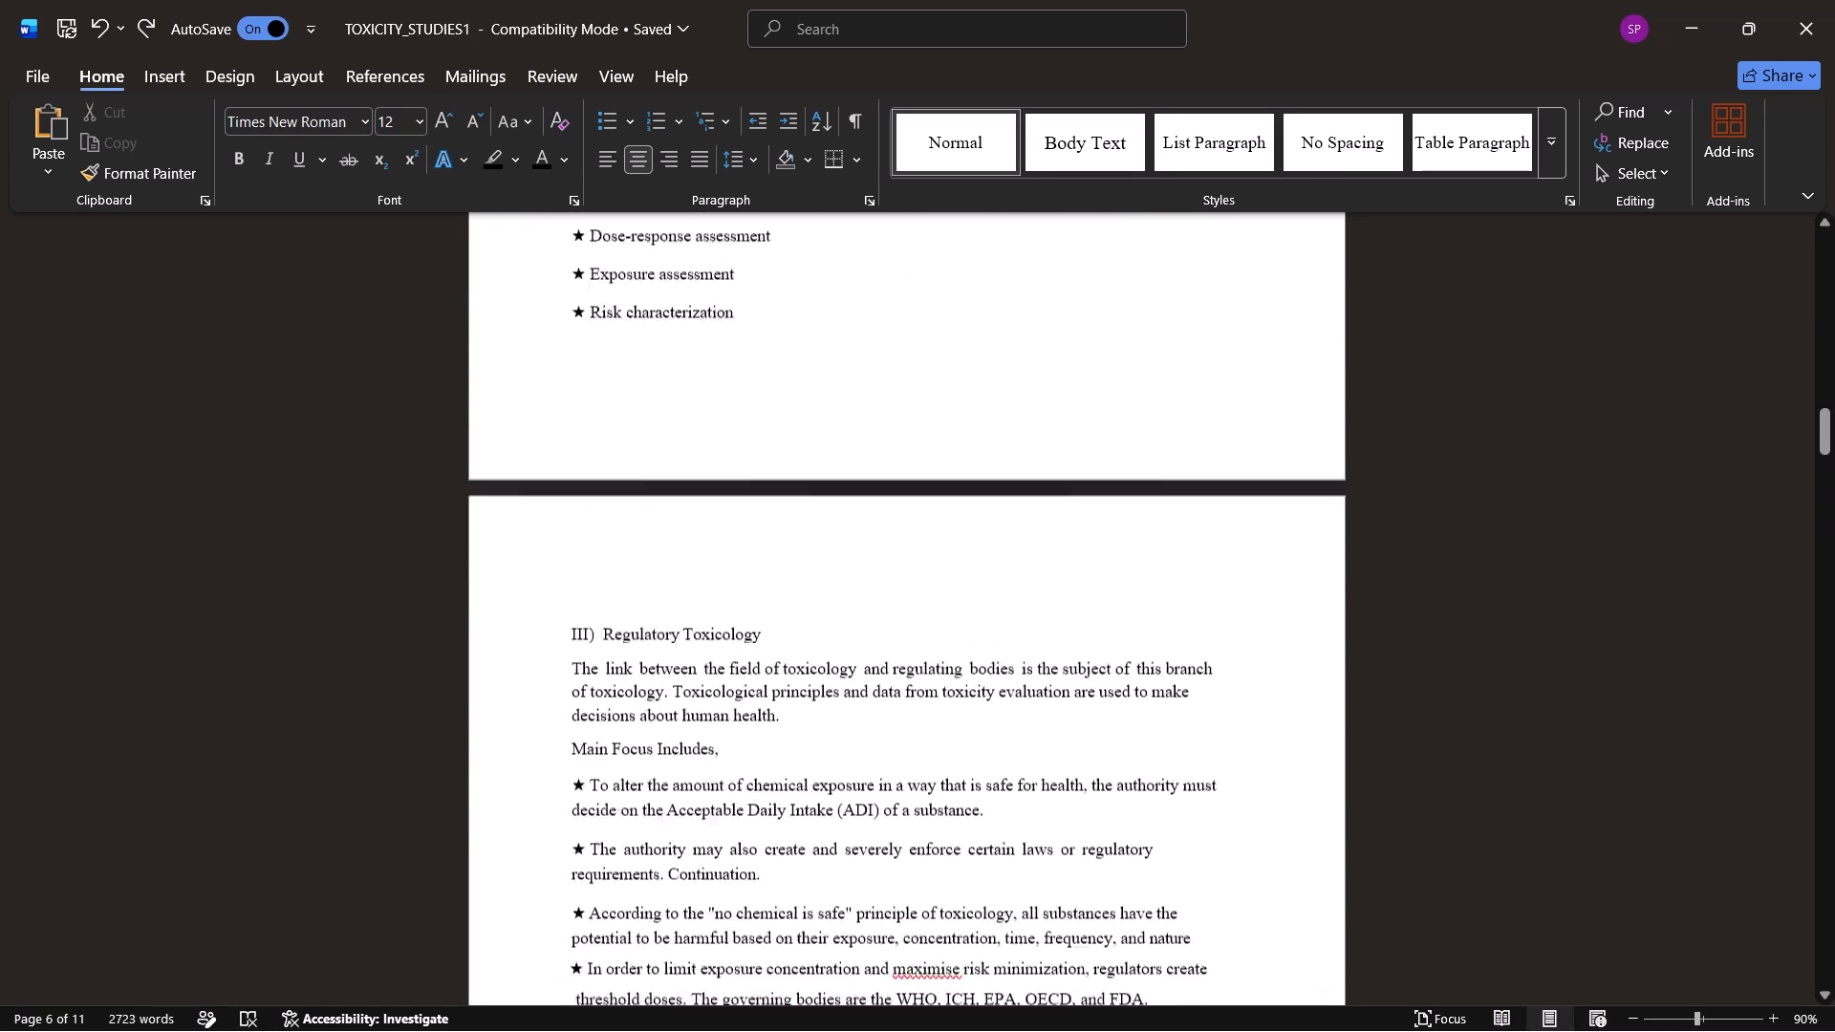
scroll(711, 437, "right", 1)
scroll(711, 437, "down", 3)
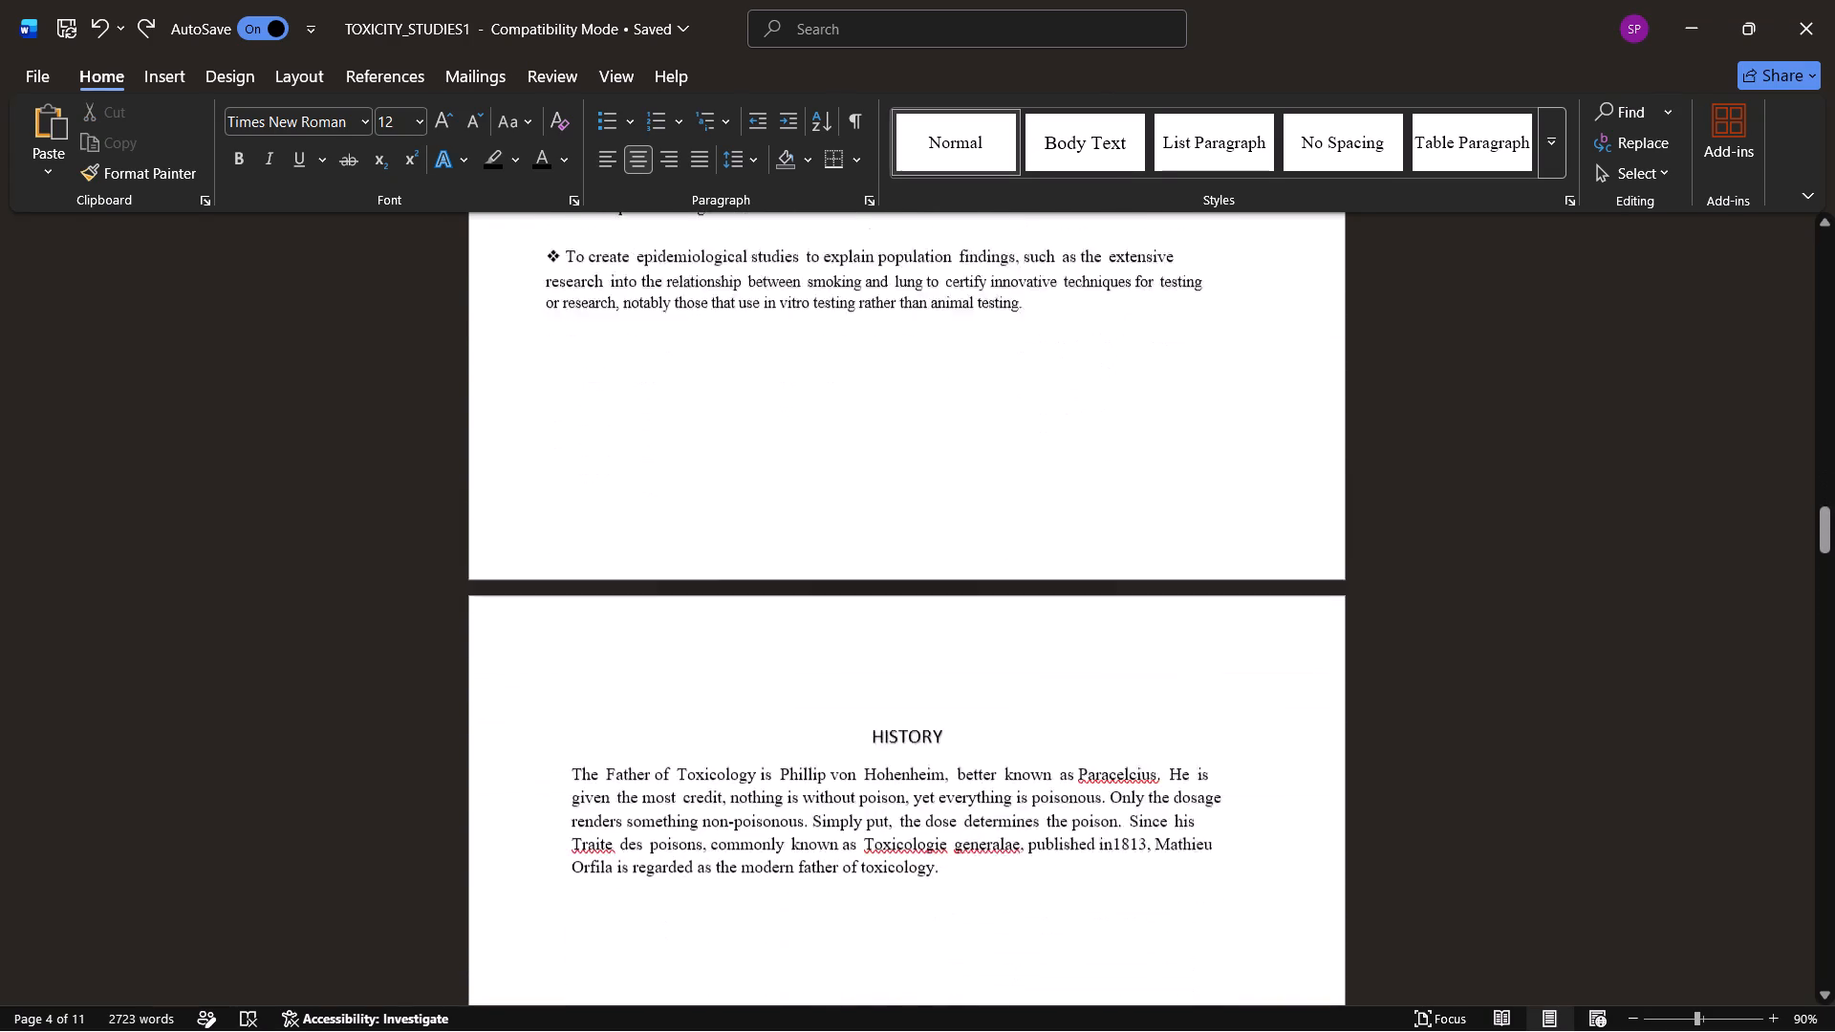
scroll(711, 437, "down", 1)
scroll(711, 437, "up", 2)
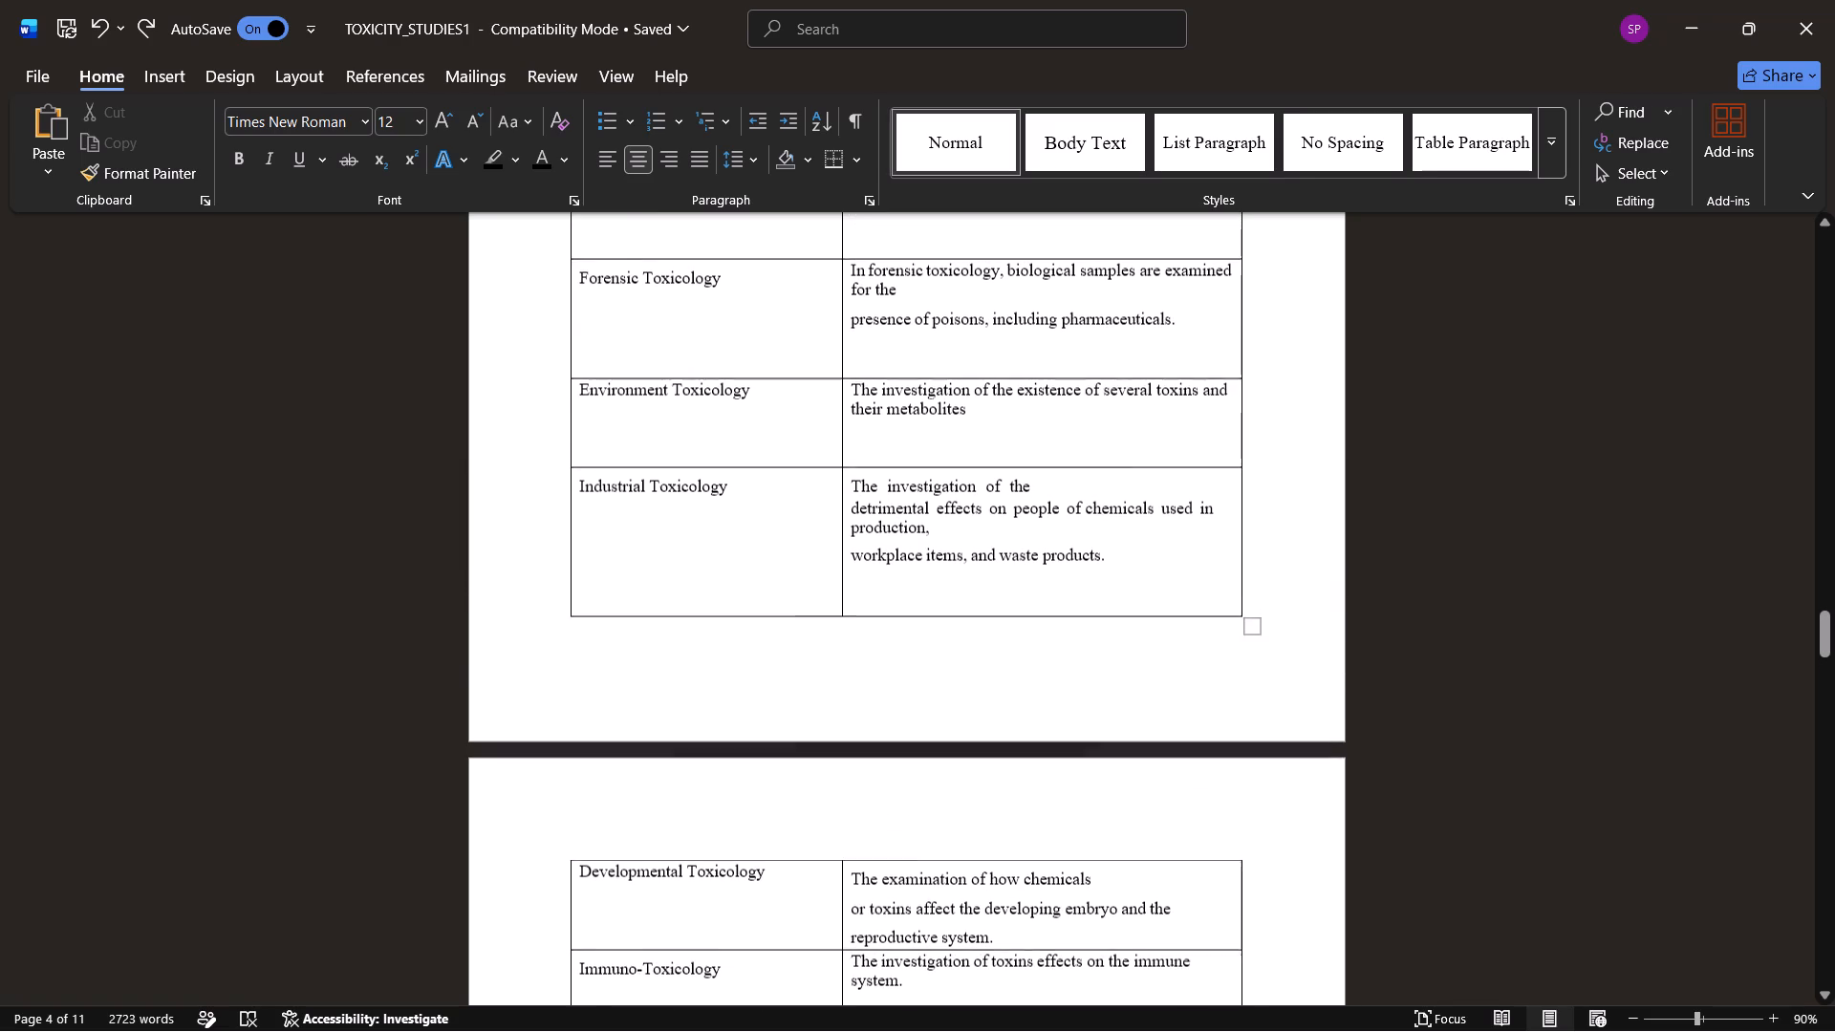
scroll(1044, 501, "up", 2)
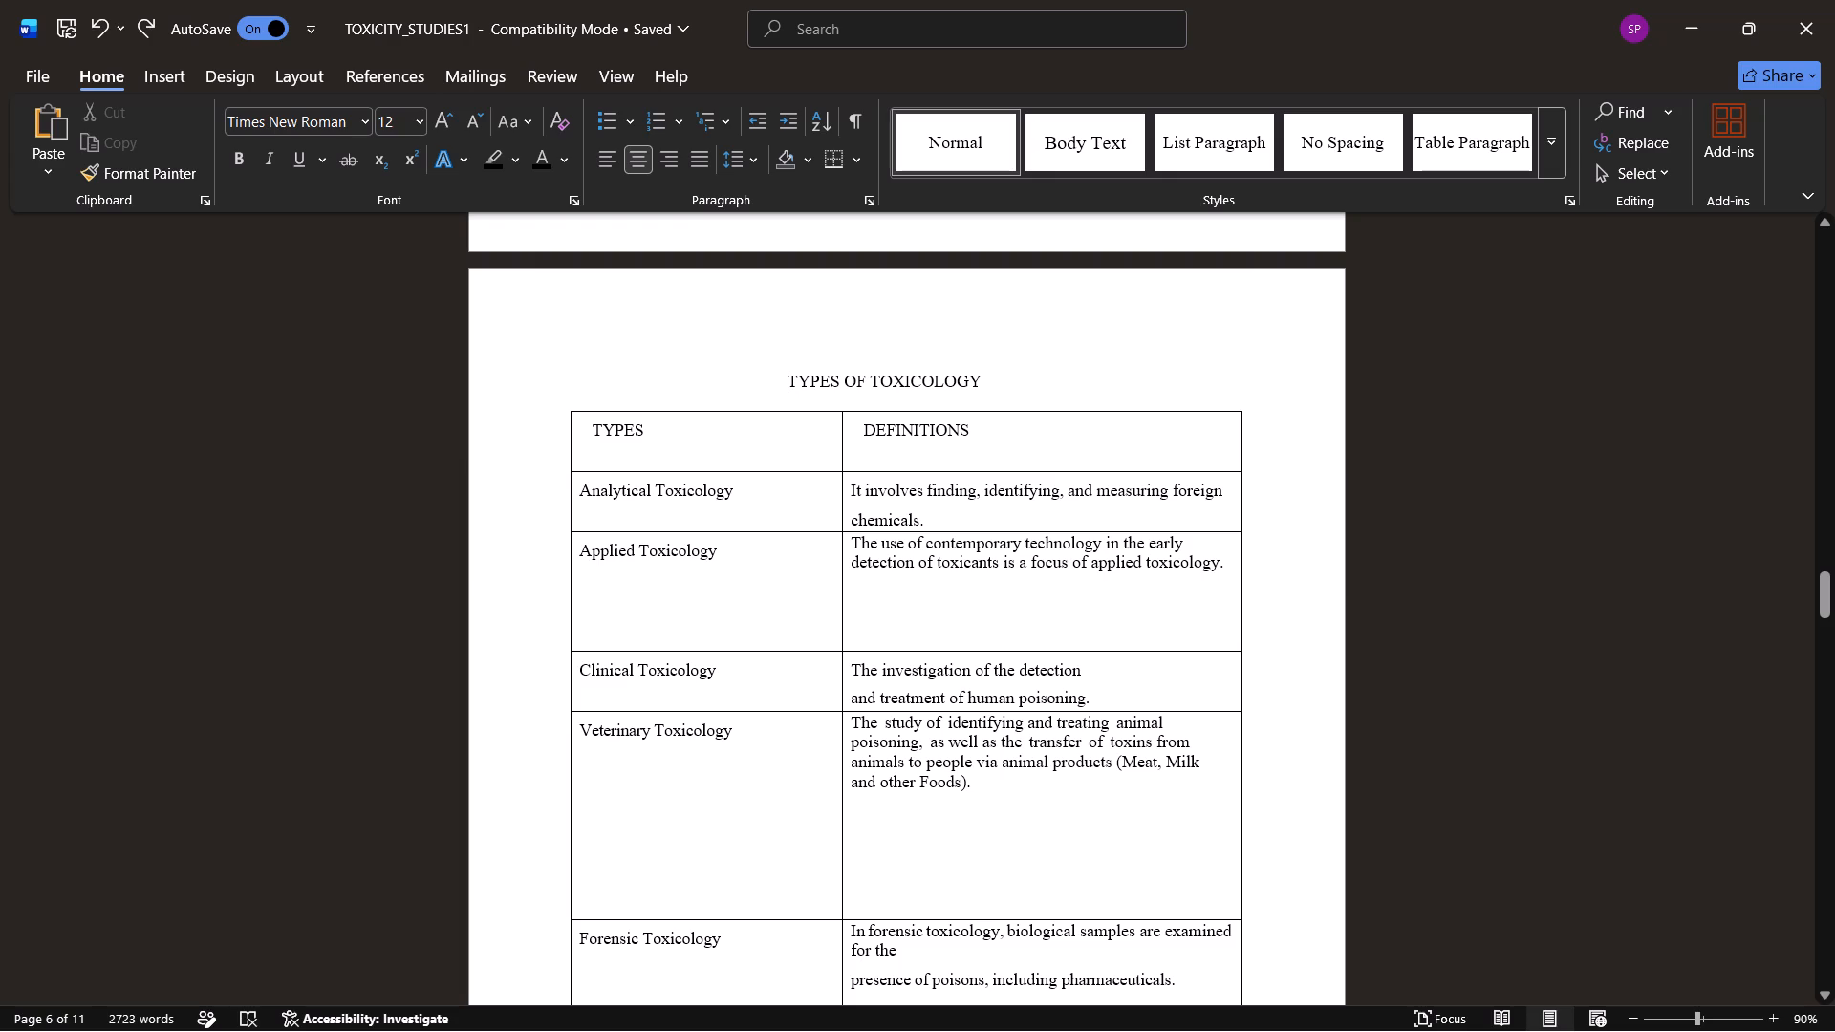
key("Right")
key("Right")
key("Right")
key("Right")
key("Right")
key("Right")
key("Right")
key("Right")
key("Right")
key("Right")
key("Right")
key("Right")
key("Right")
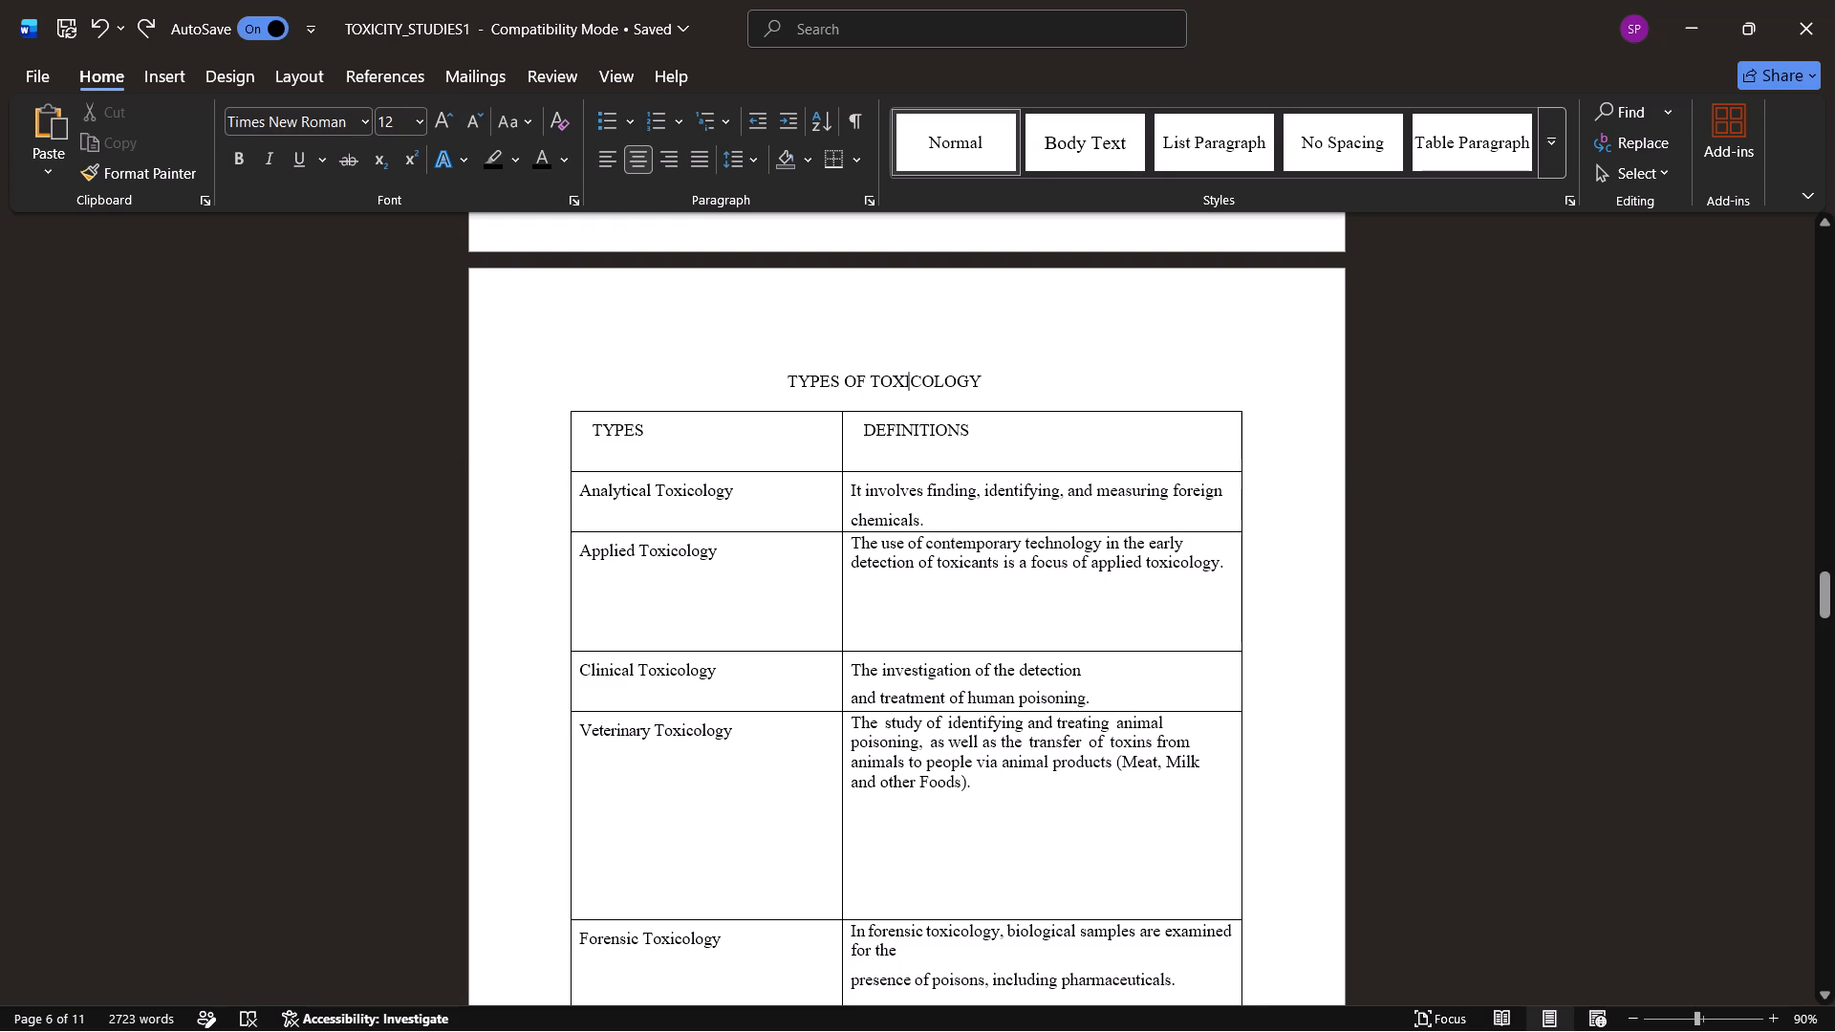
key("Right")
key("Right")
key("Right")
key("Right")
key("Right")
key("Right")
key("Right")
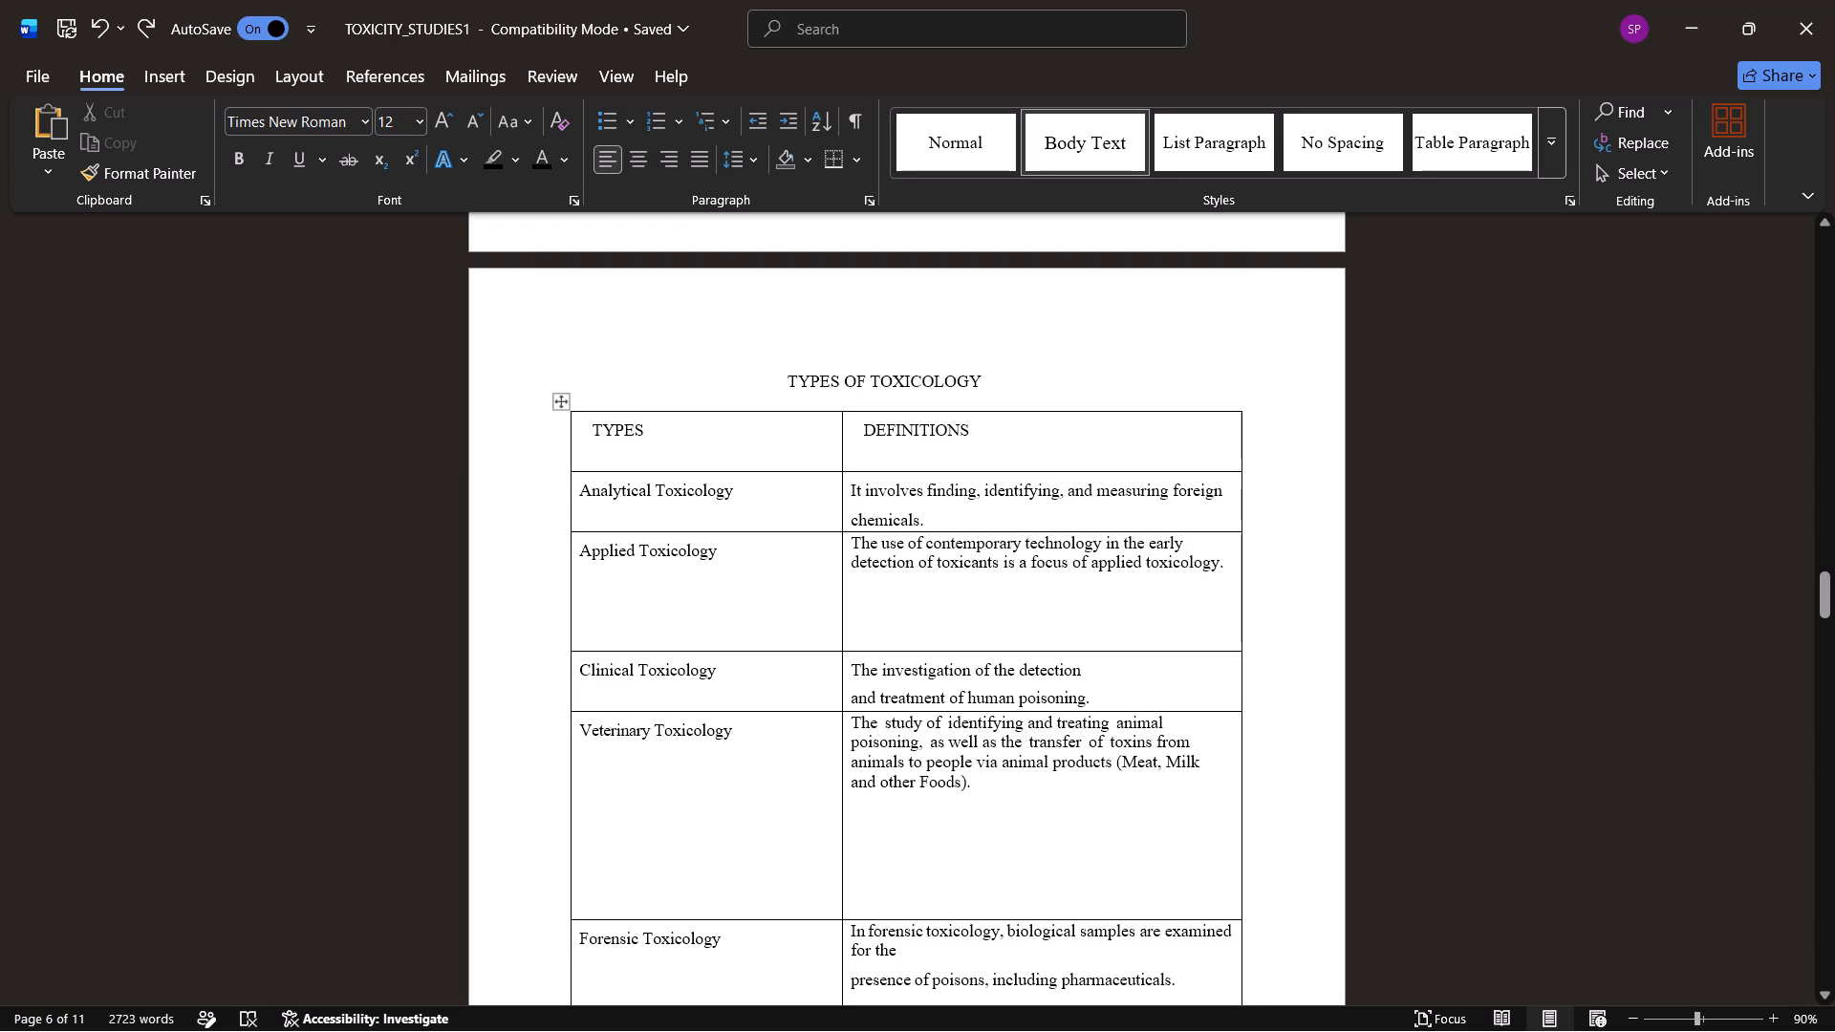
Move the toxicology types and definitions table up to the preceding page, within the HISTORY section.
left_click_drag(563, 398, 574, 304)
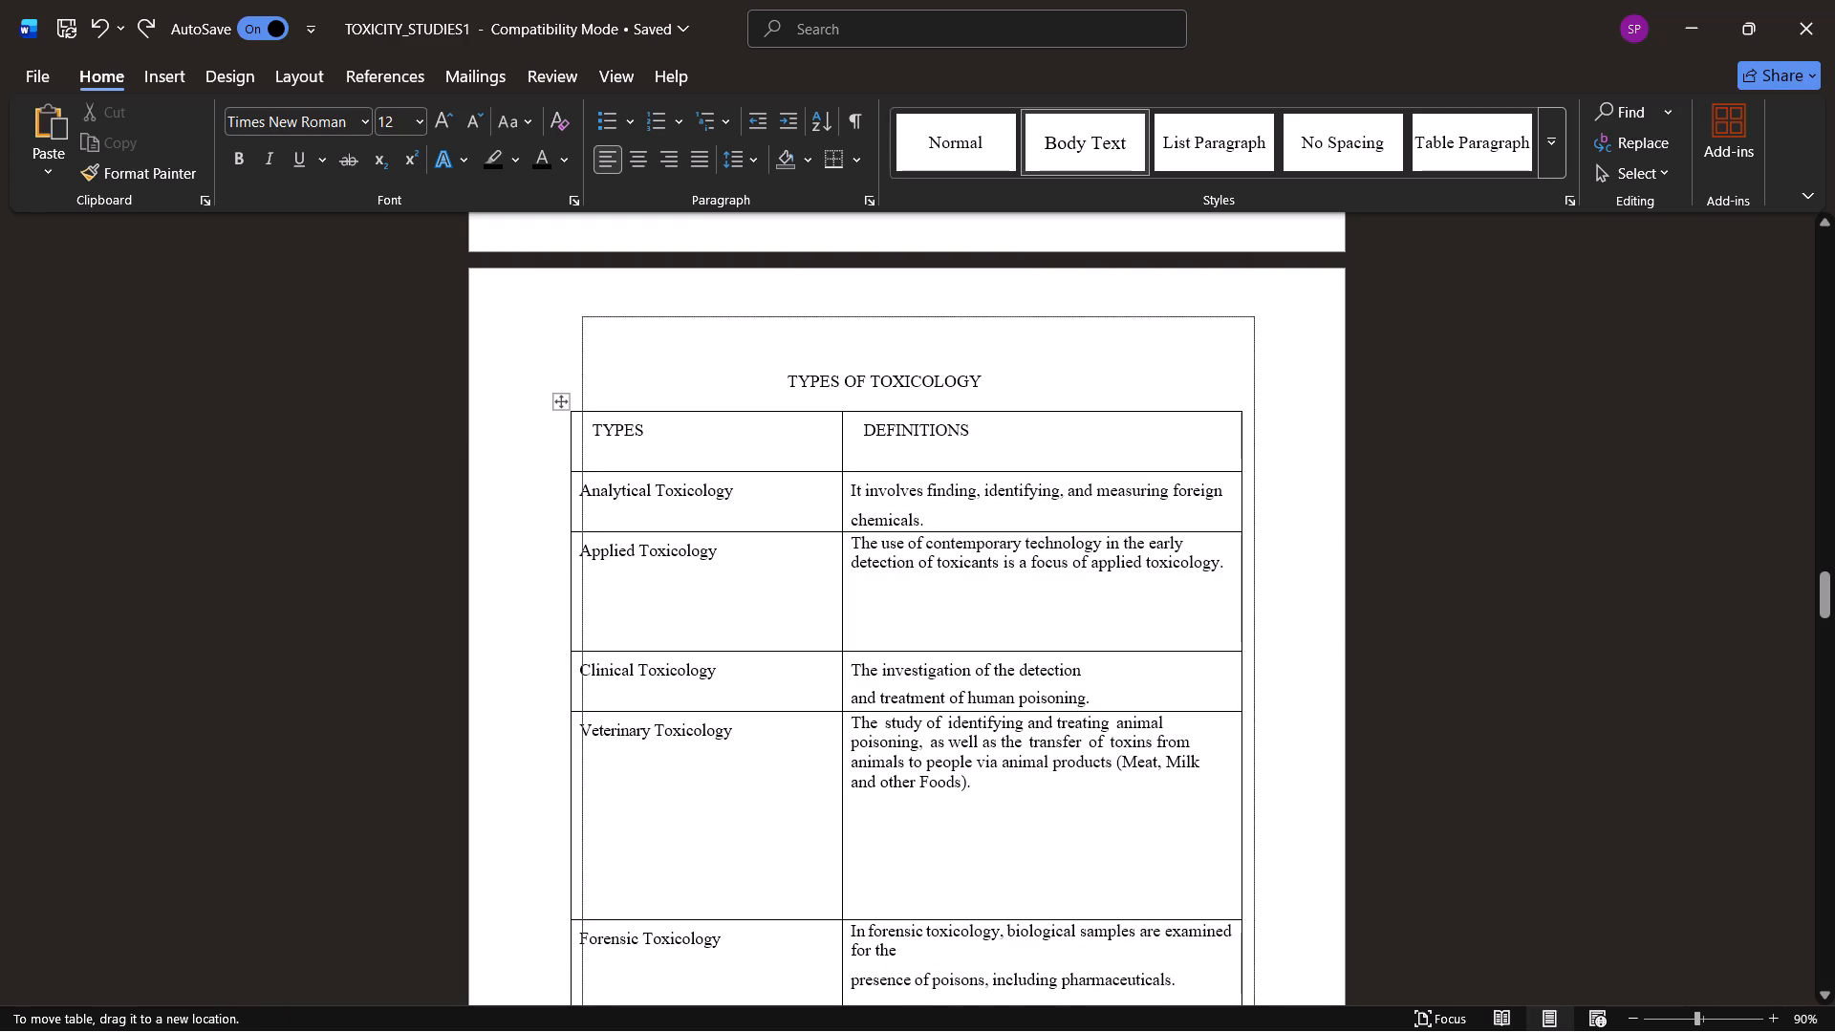
left_click_drag(574, 304, 572, 262)
double_click(572, 262)
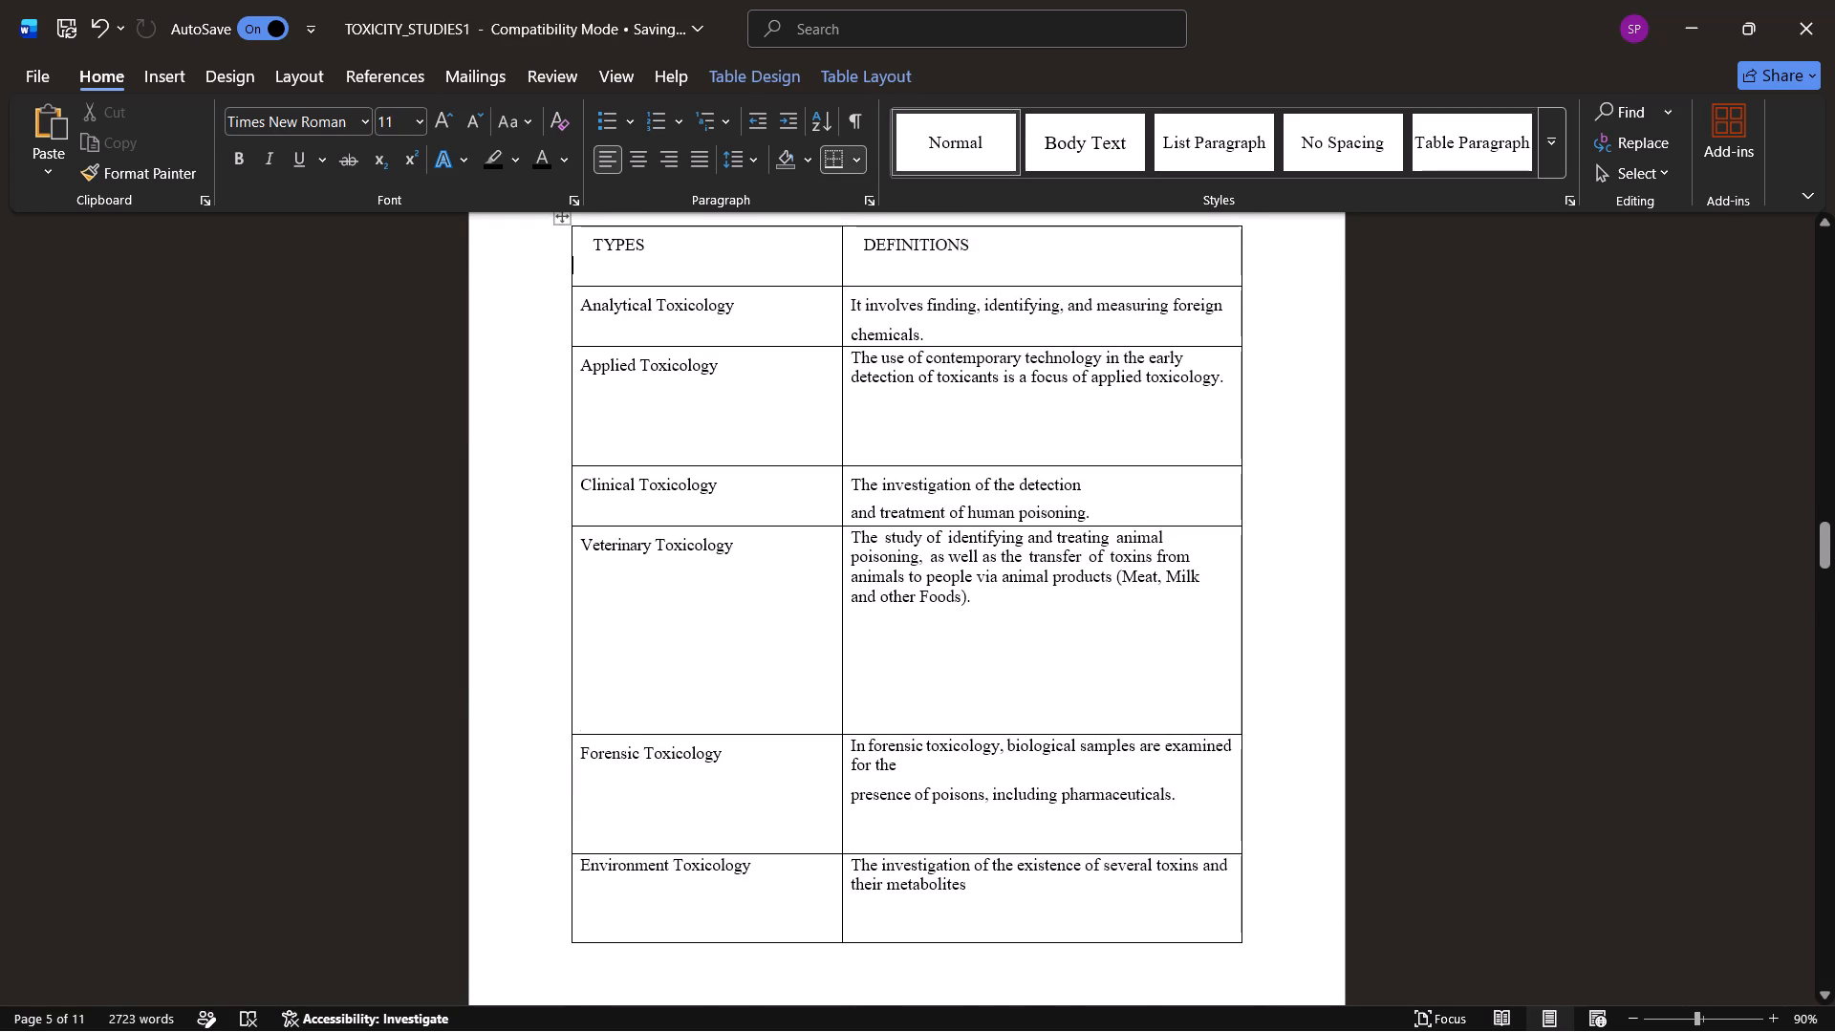
Examine how the moved table sits within the HISTORY paragraph and how its rows break across the pages.
scroll(513, 578, "up", 1)
scroll(513, 578, "down", 1)
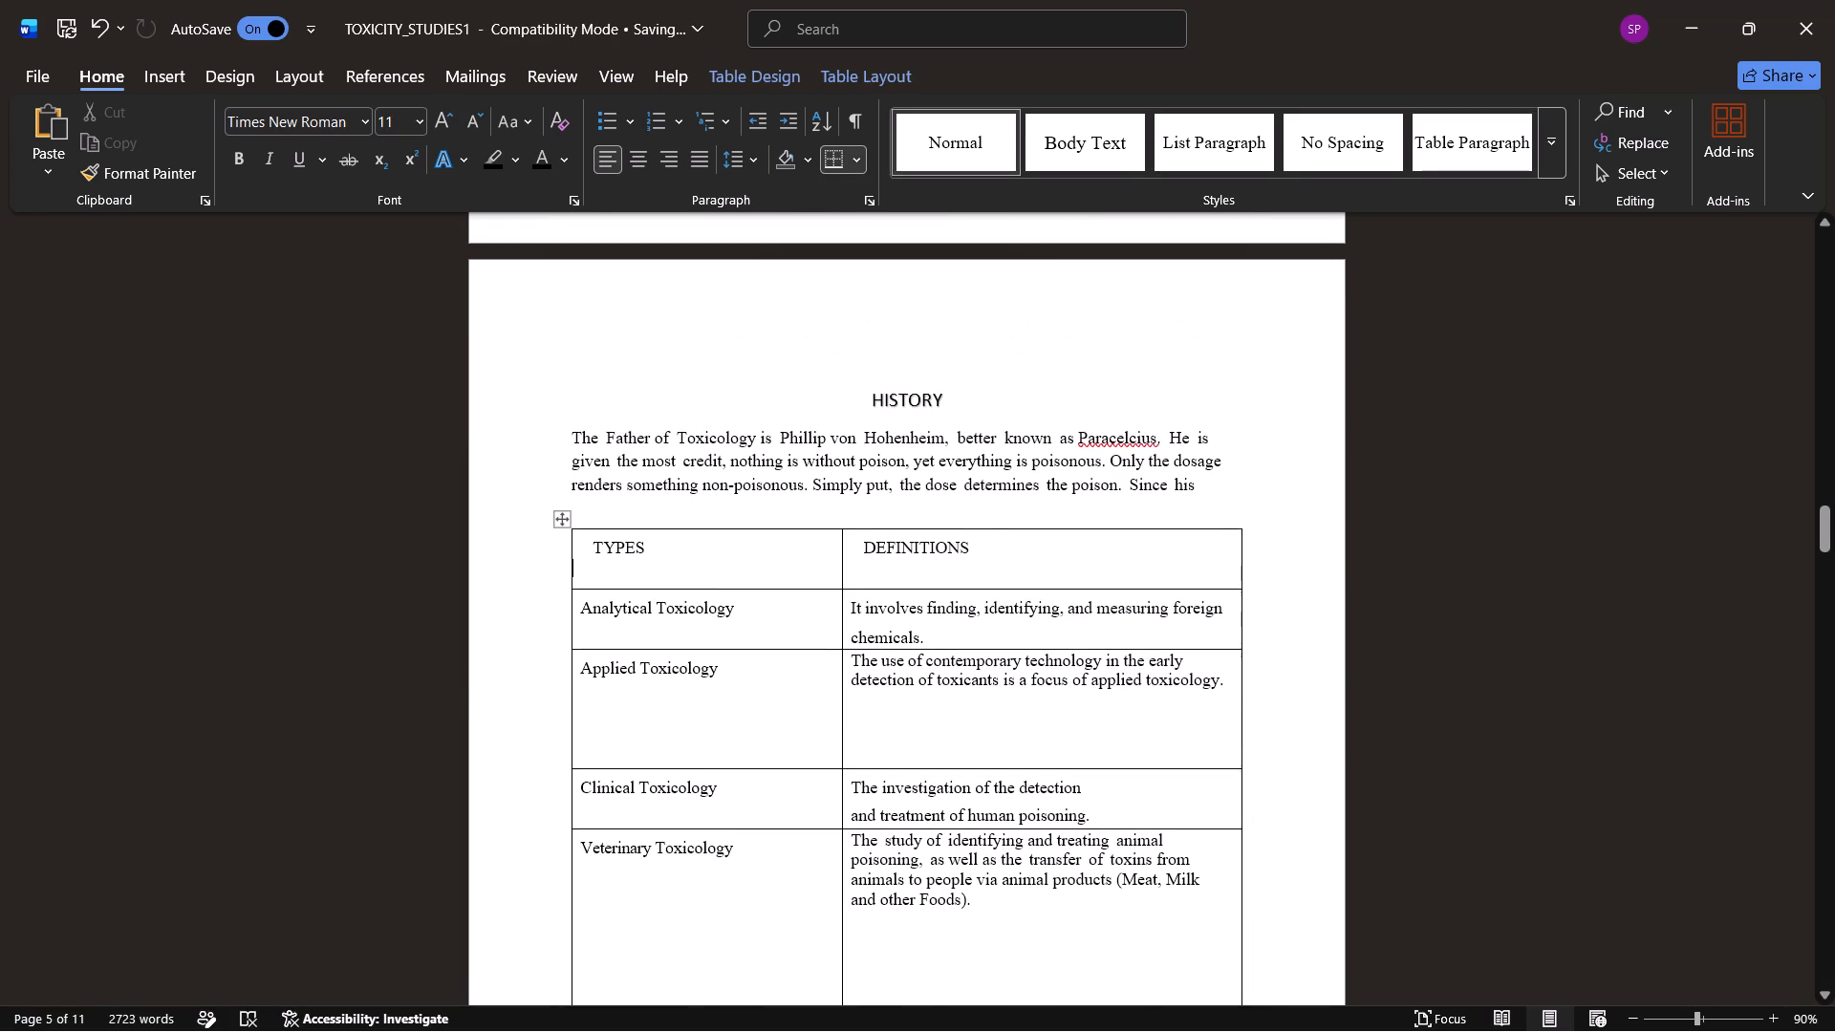
scroll(513, 578, "down", 3)
scroll(513, 578, "right", 1)
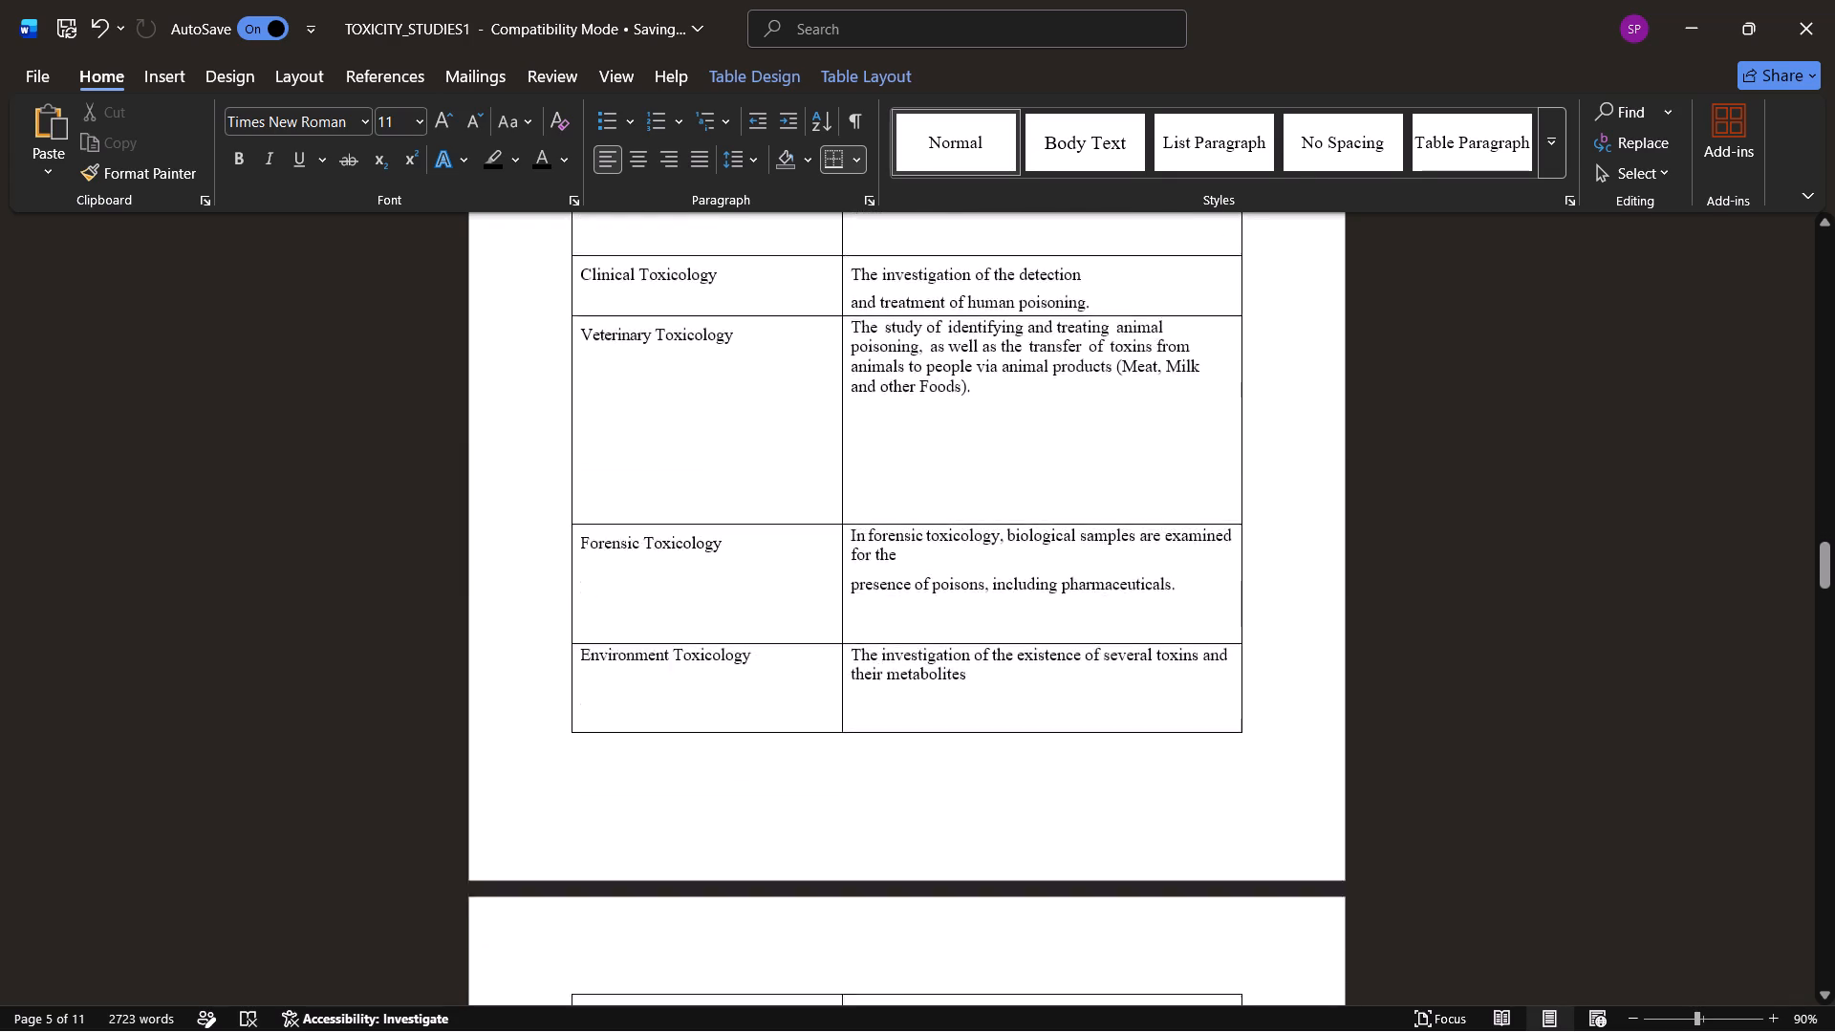
scroll(513, 578, "right", 2)
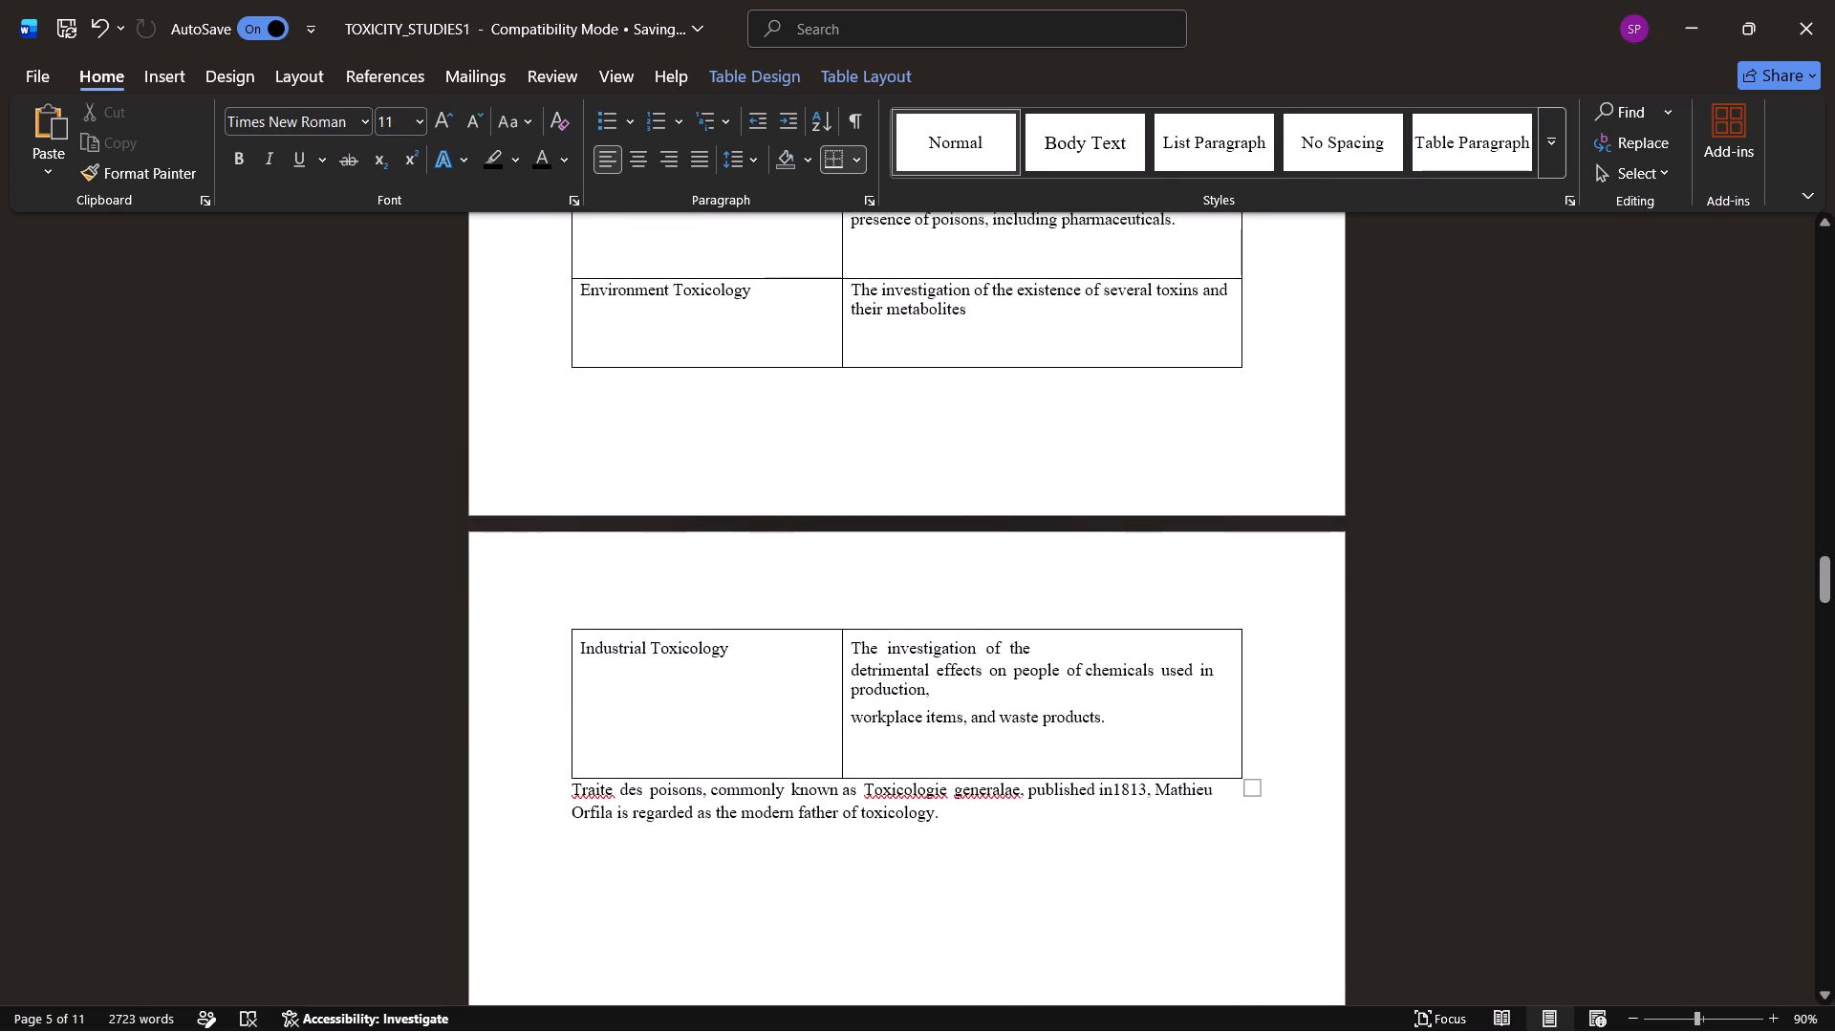
scroll(513, 578, "up", 1)
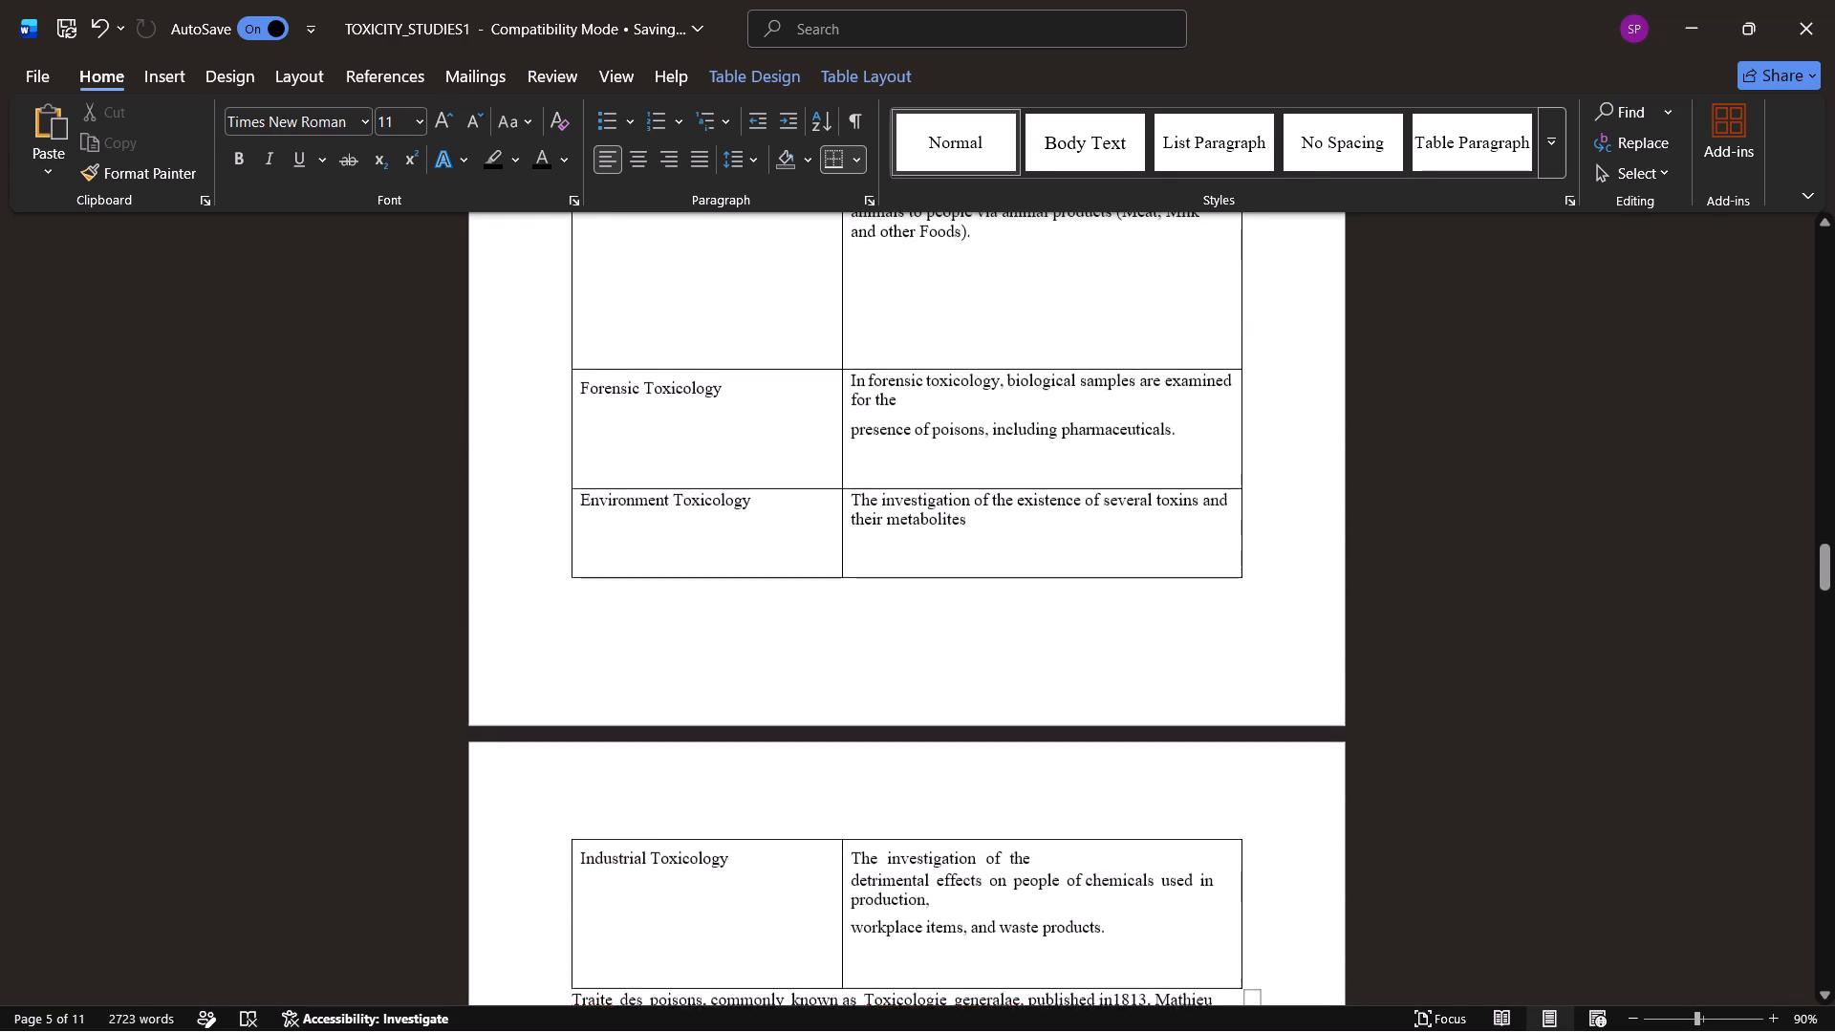
scroll(513, 578, "up", 2)
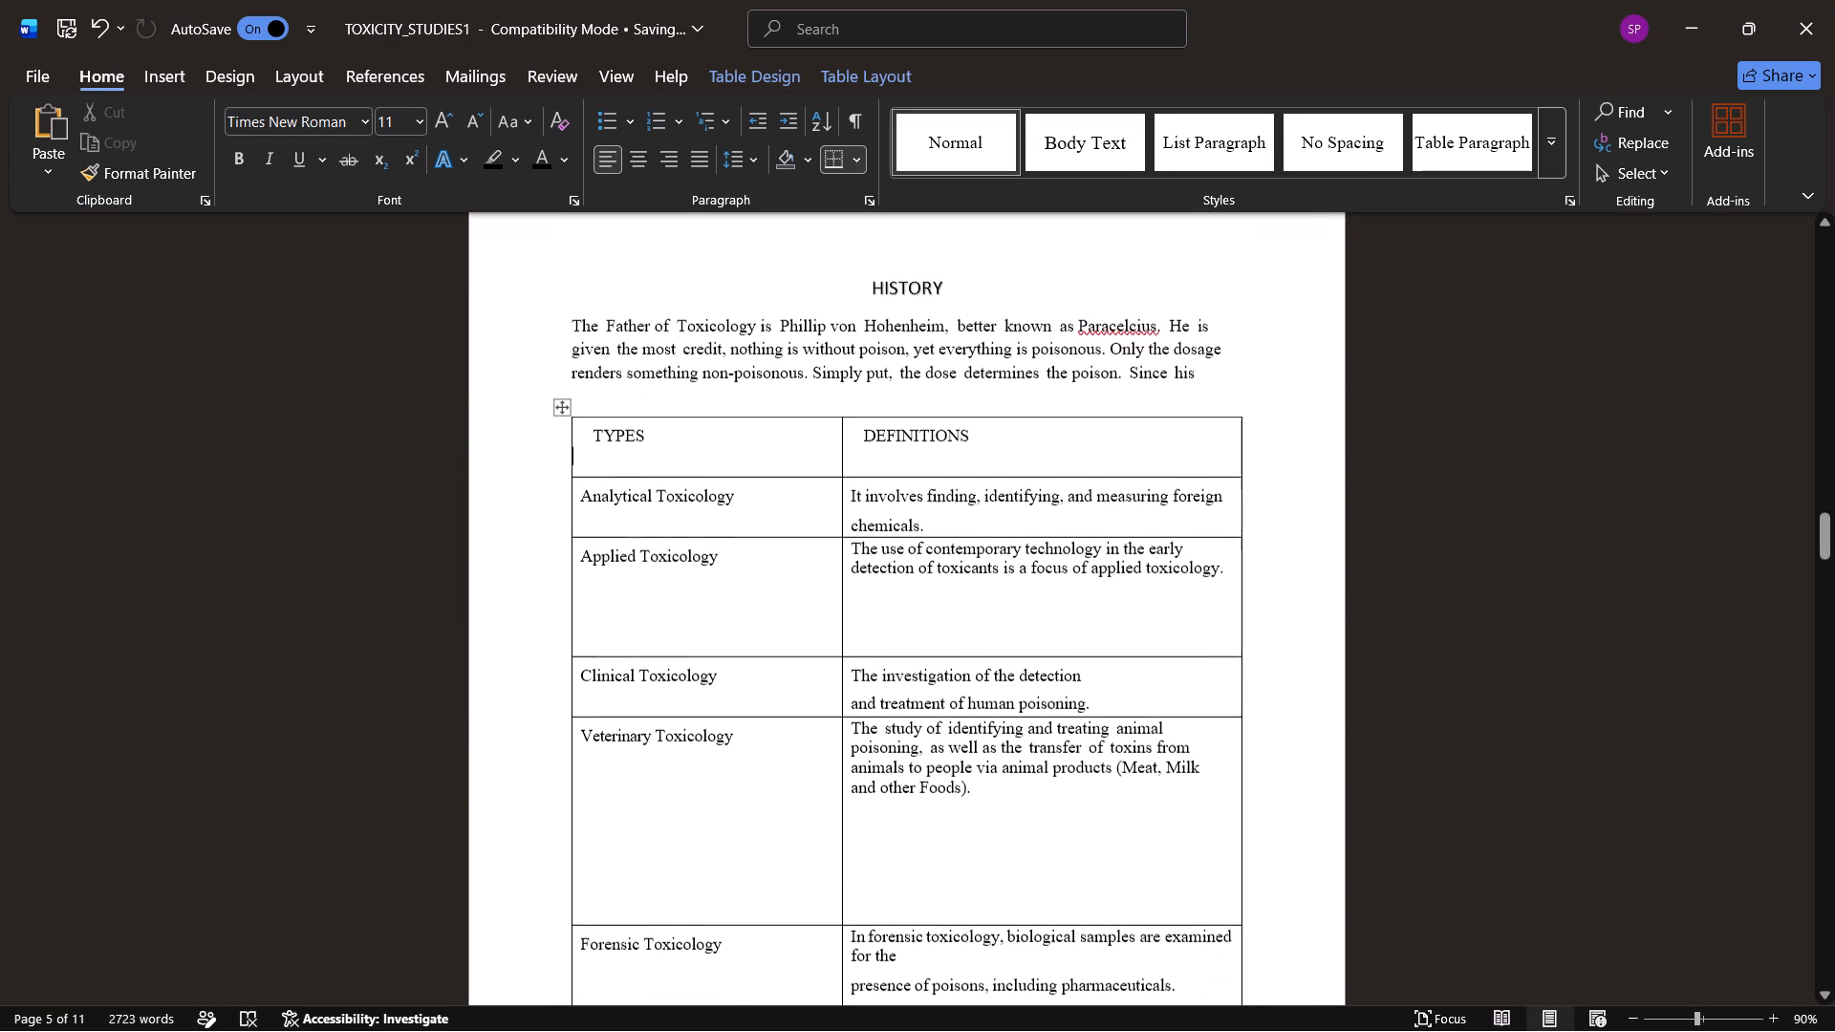
scroll(513, 578, "down", 4)
scroll(513, 578, "up", 1)
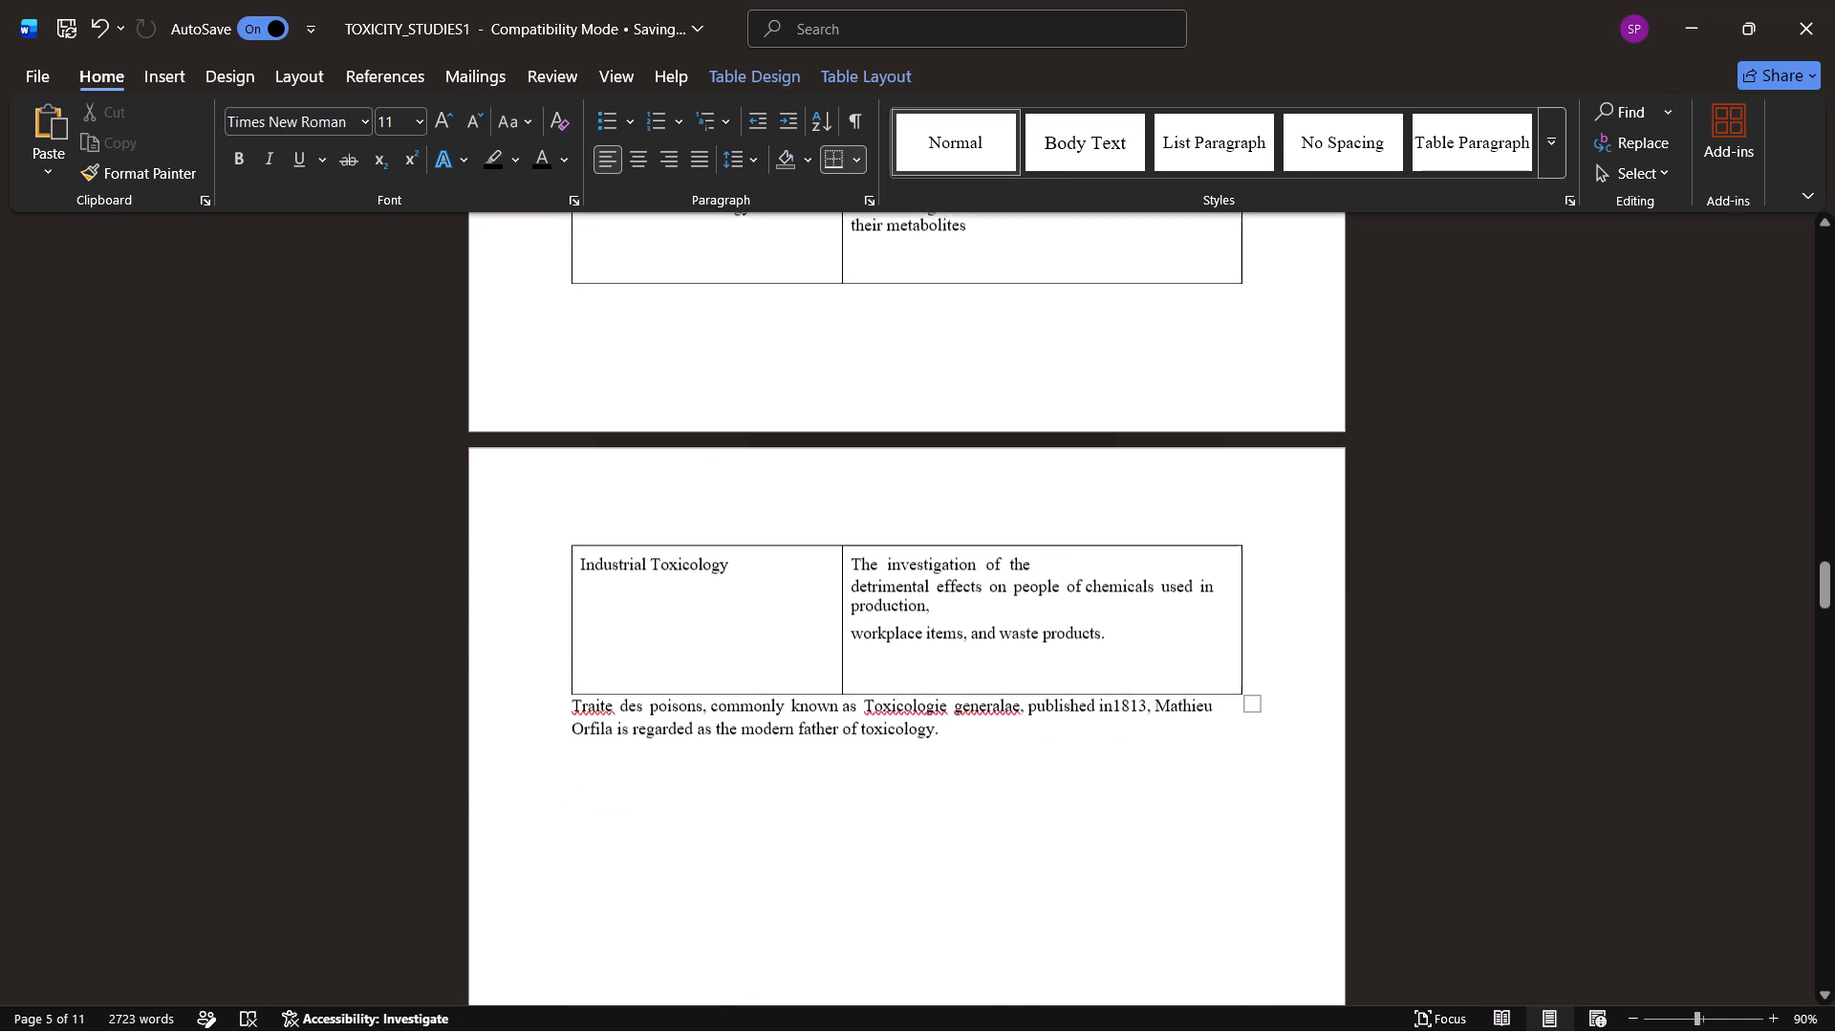
scroll(513, 578, "up", 2)
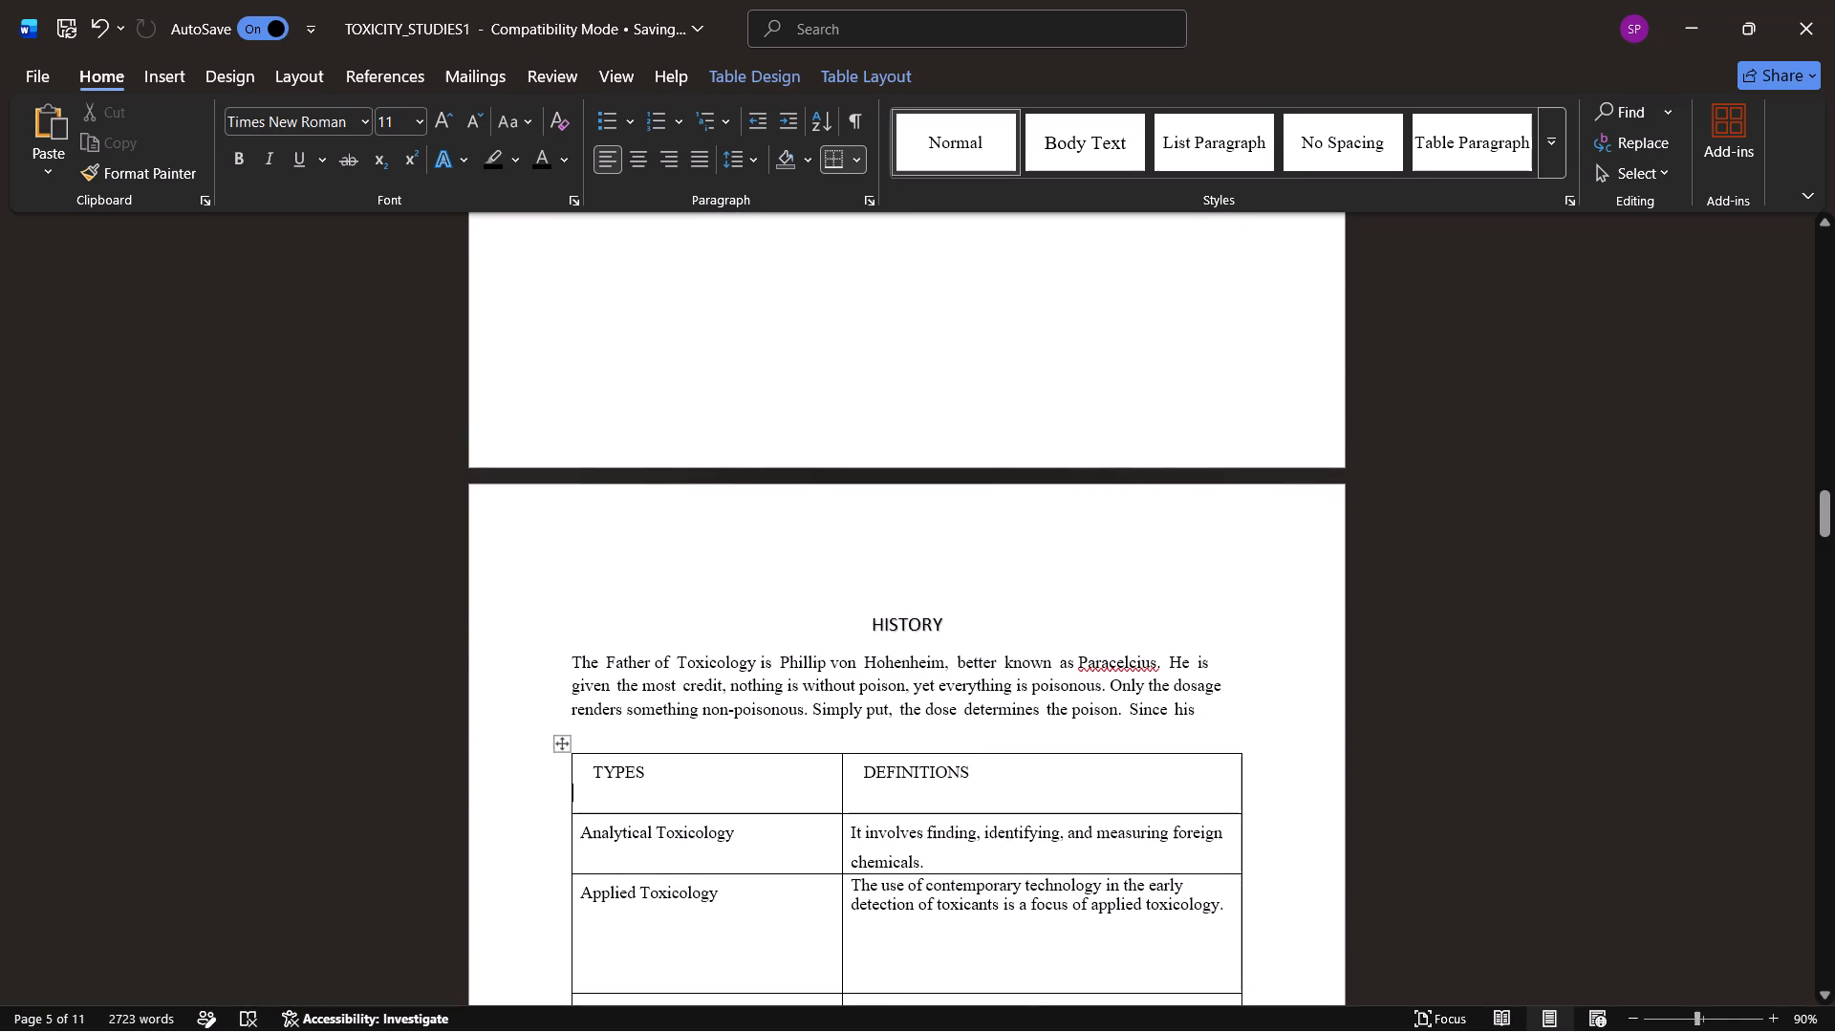
scroll(830, 578, "up", 2)
scroll(830, 578, "down", 3)
scroll(830, 578, "right", 1)
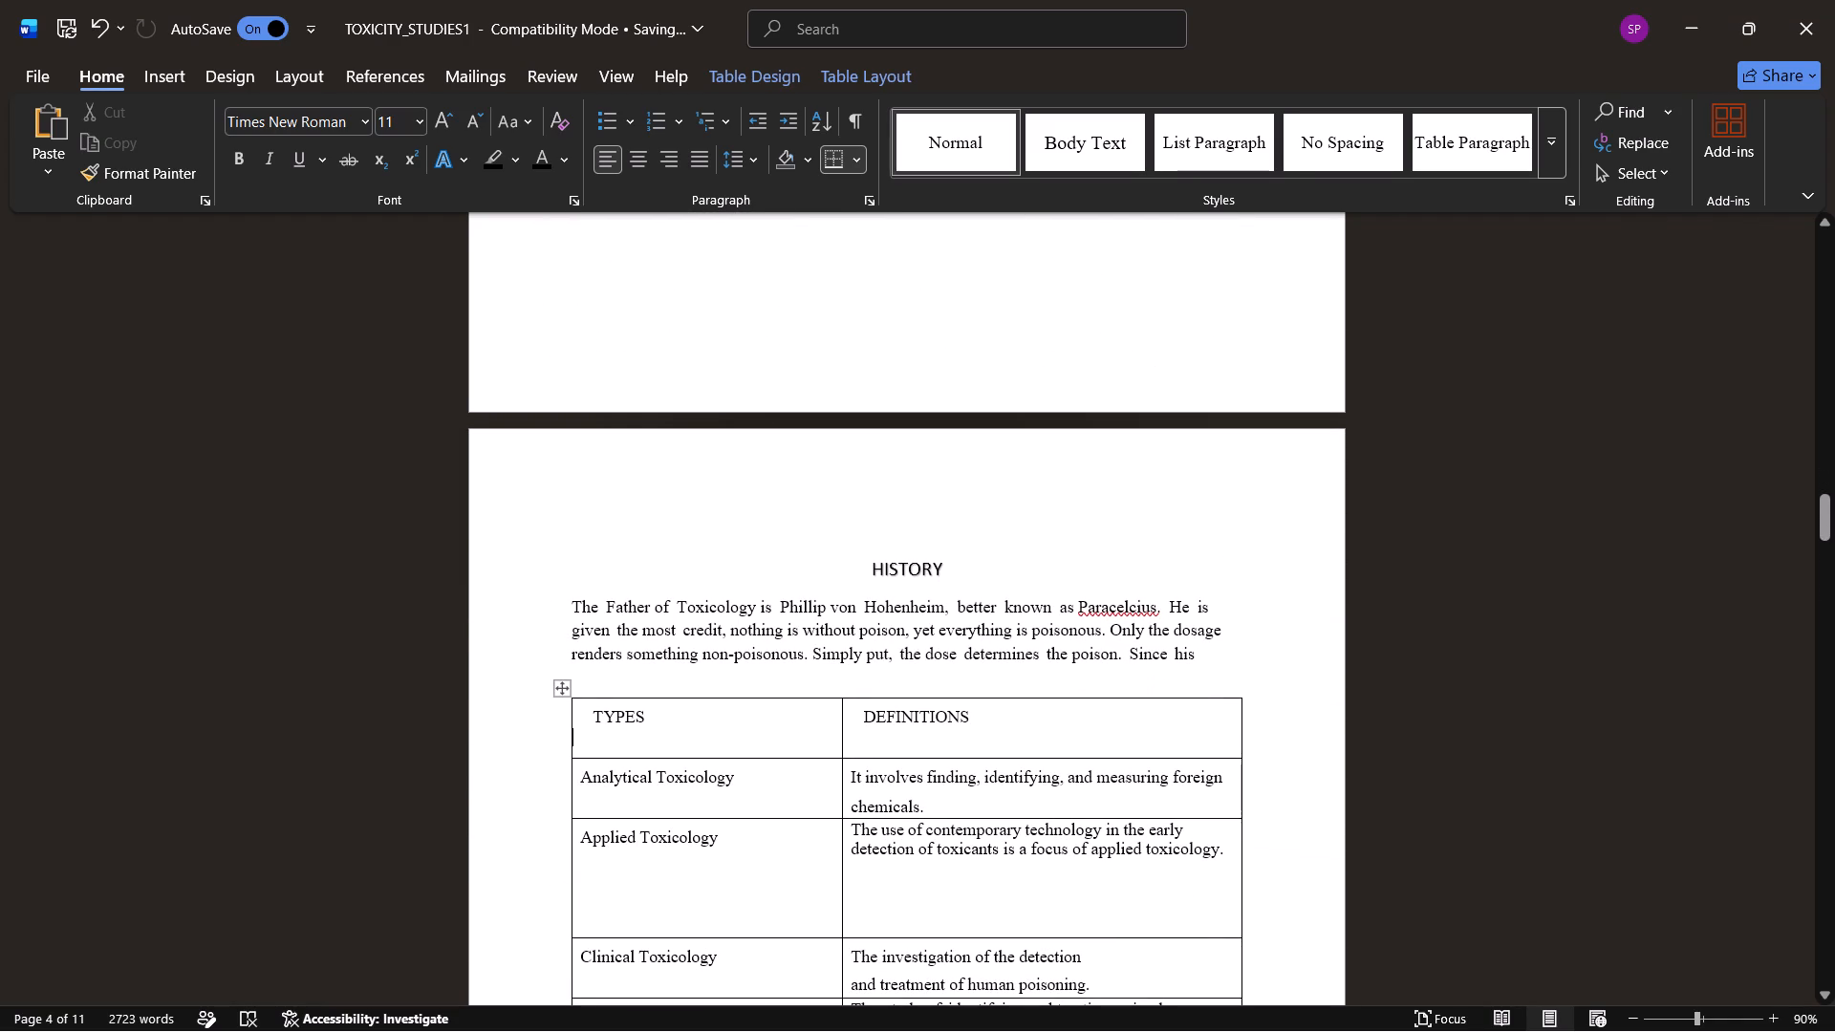
left_click(786, 689)
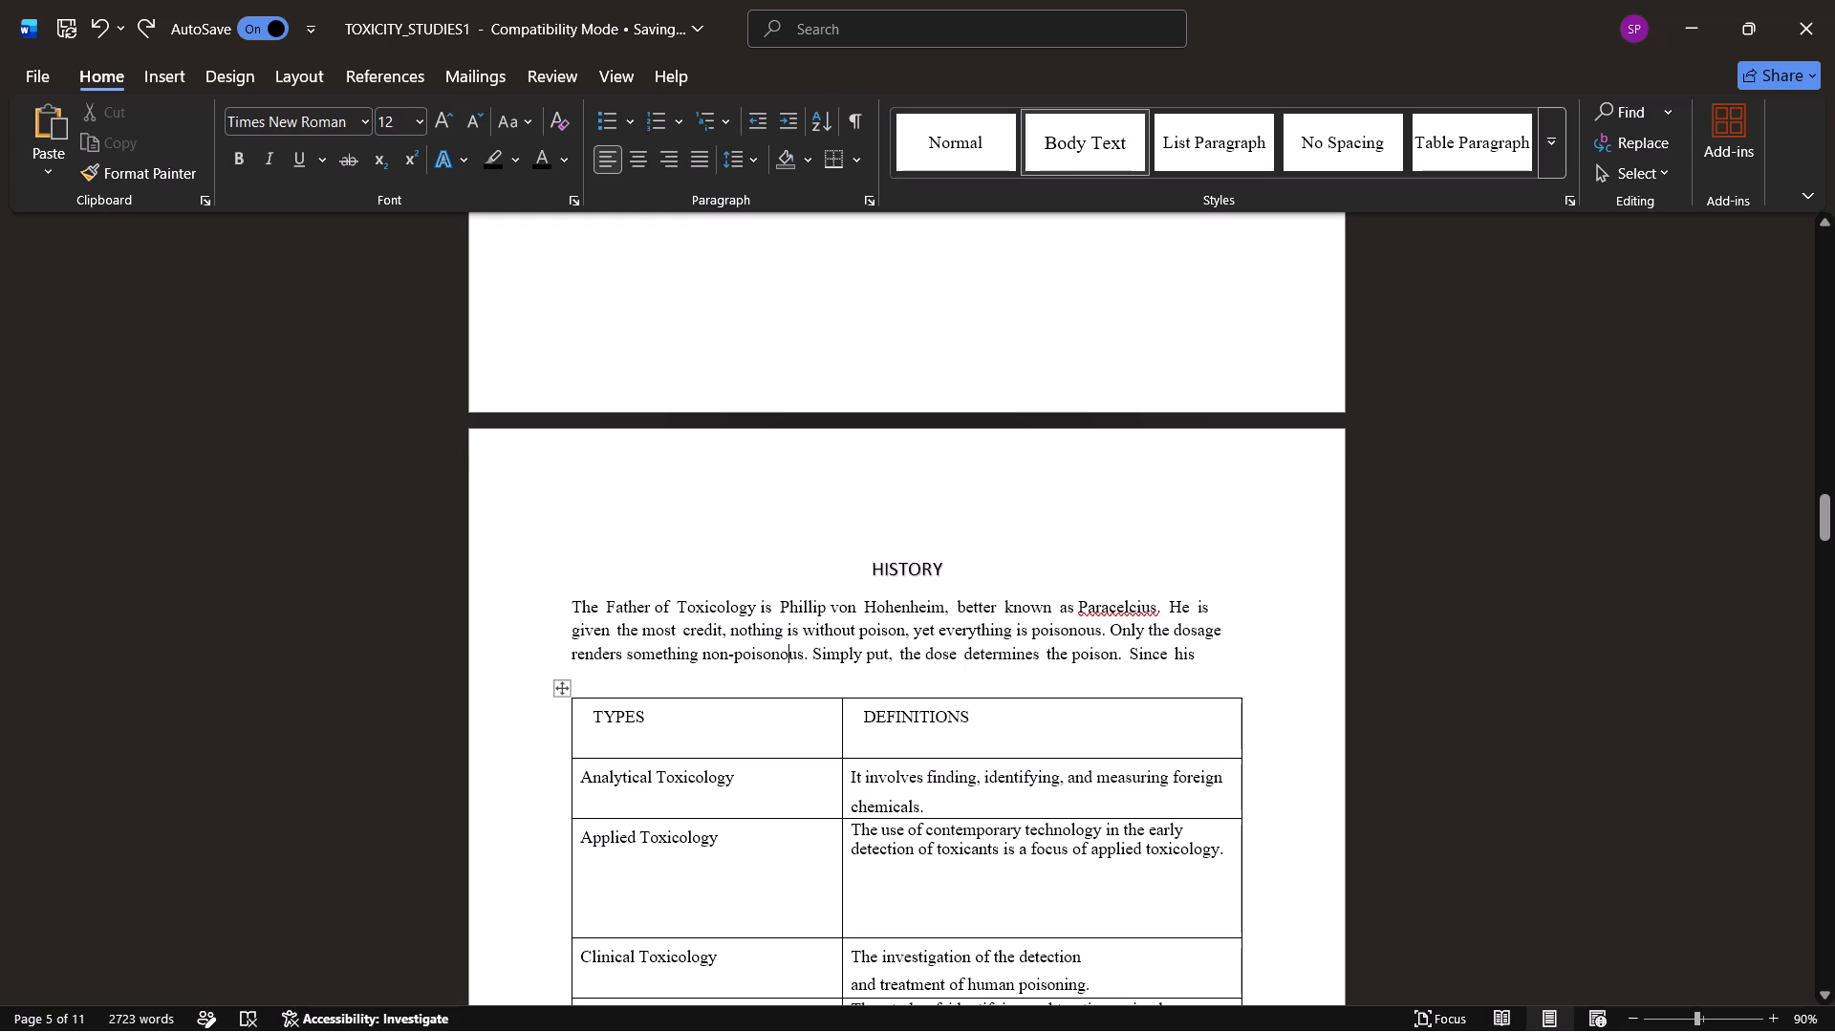
scroll(1153, 675, "down", 3)
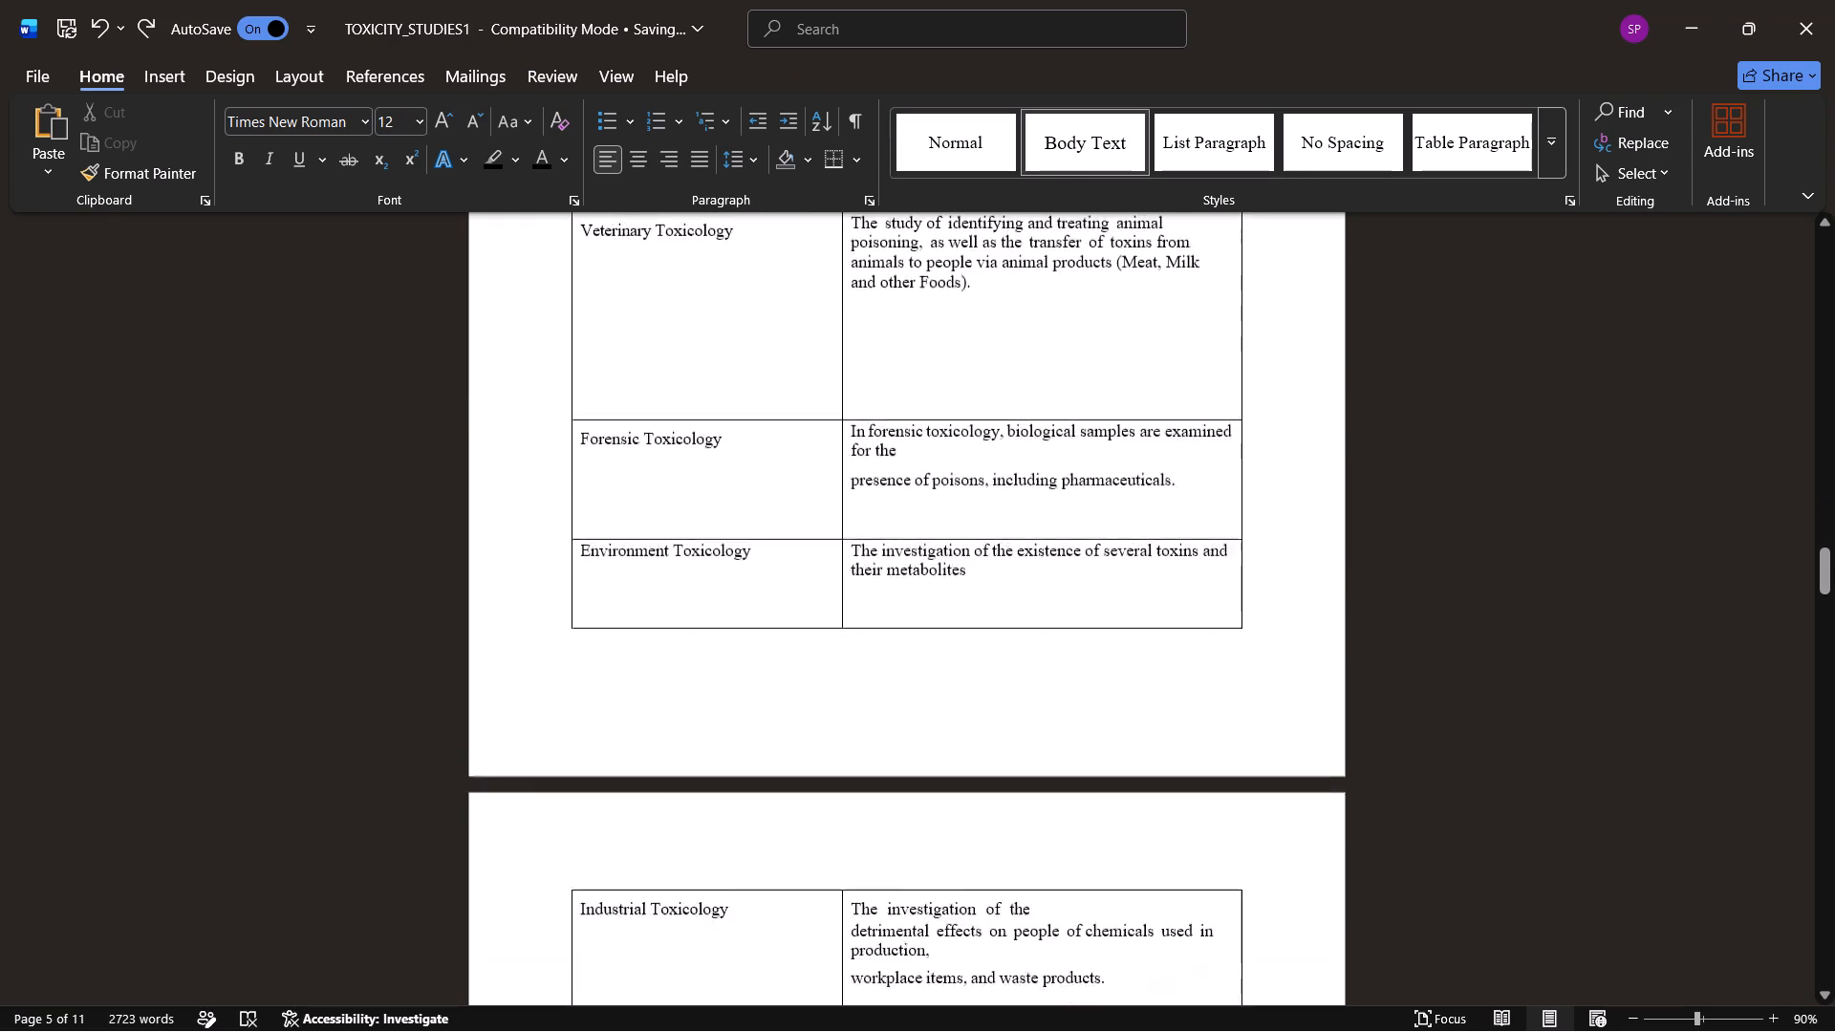
scroll(1153, 675, "down", 1)
scroll(1153, 675, "up", 2)
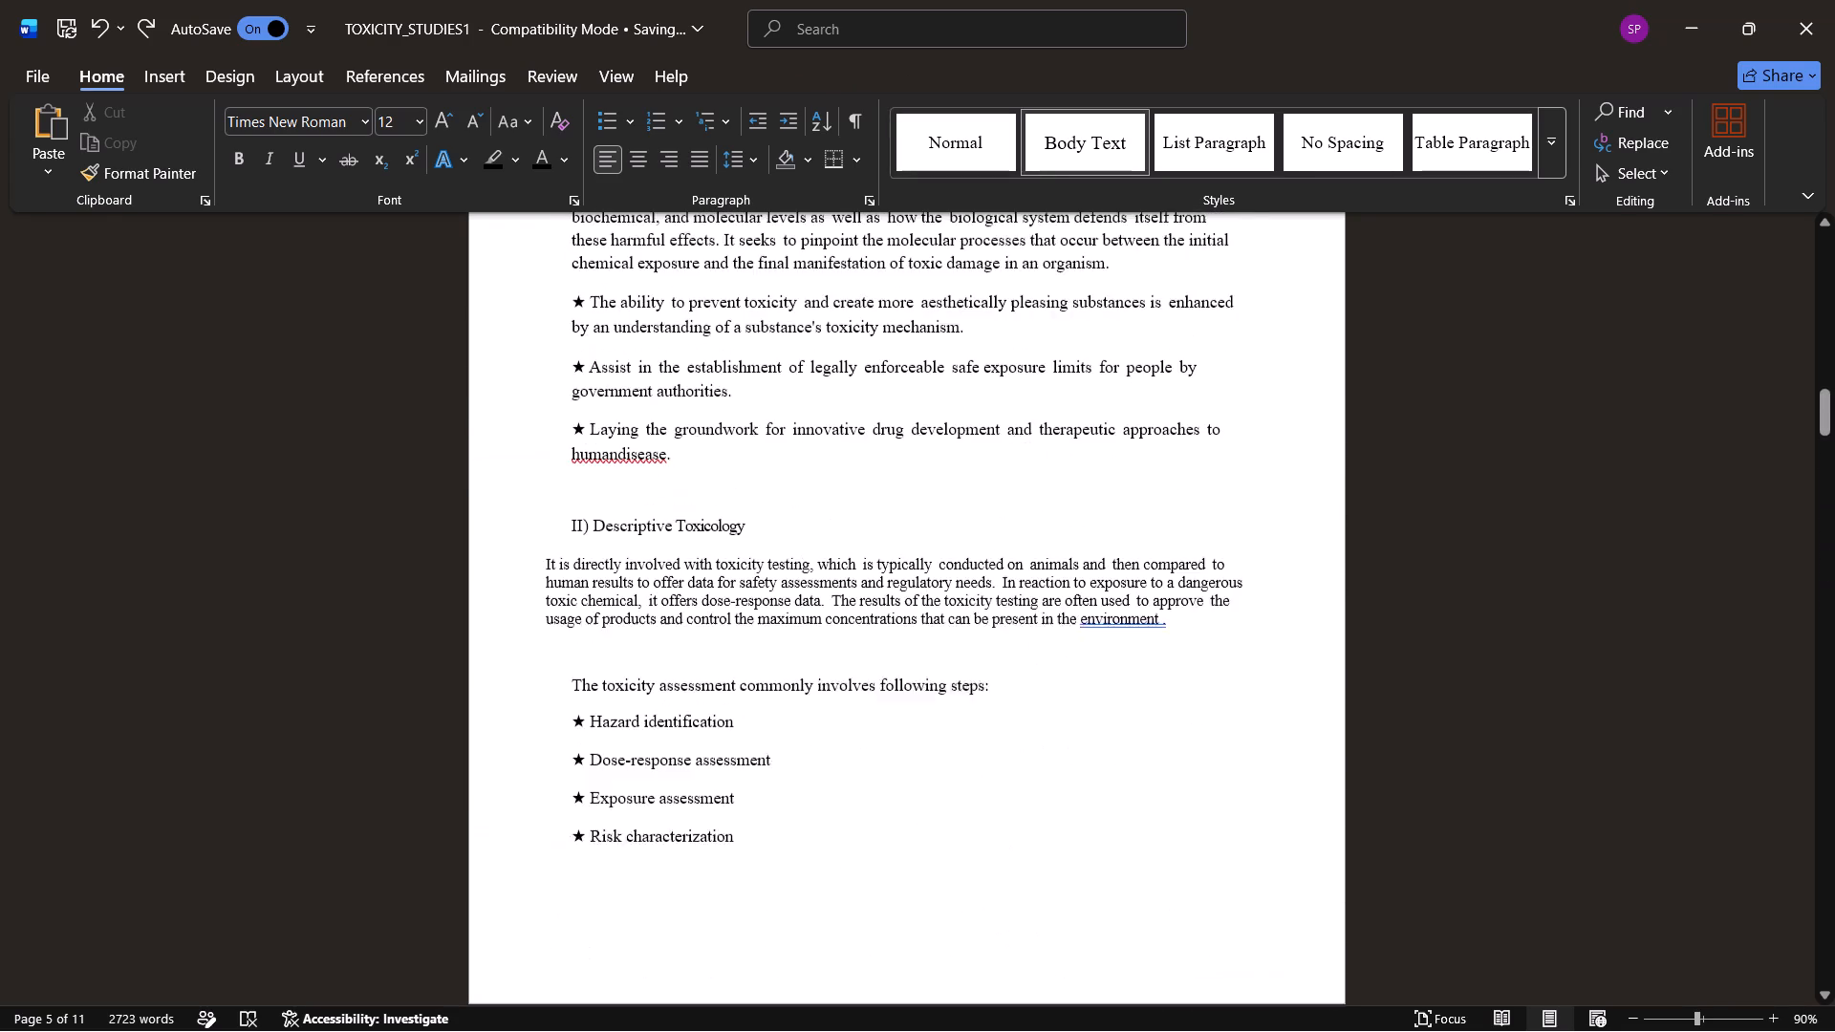
scroll(1153, 675, "down", 6)
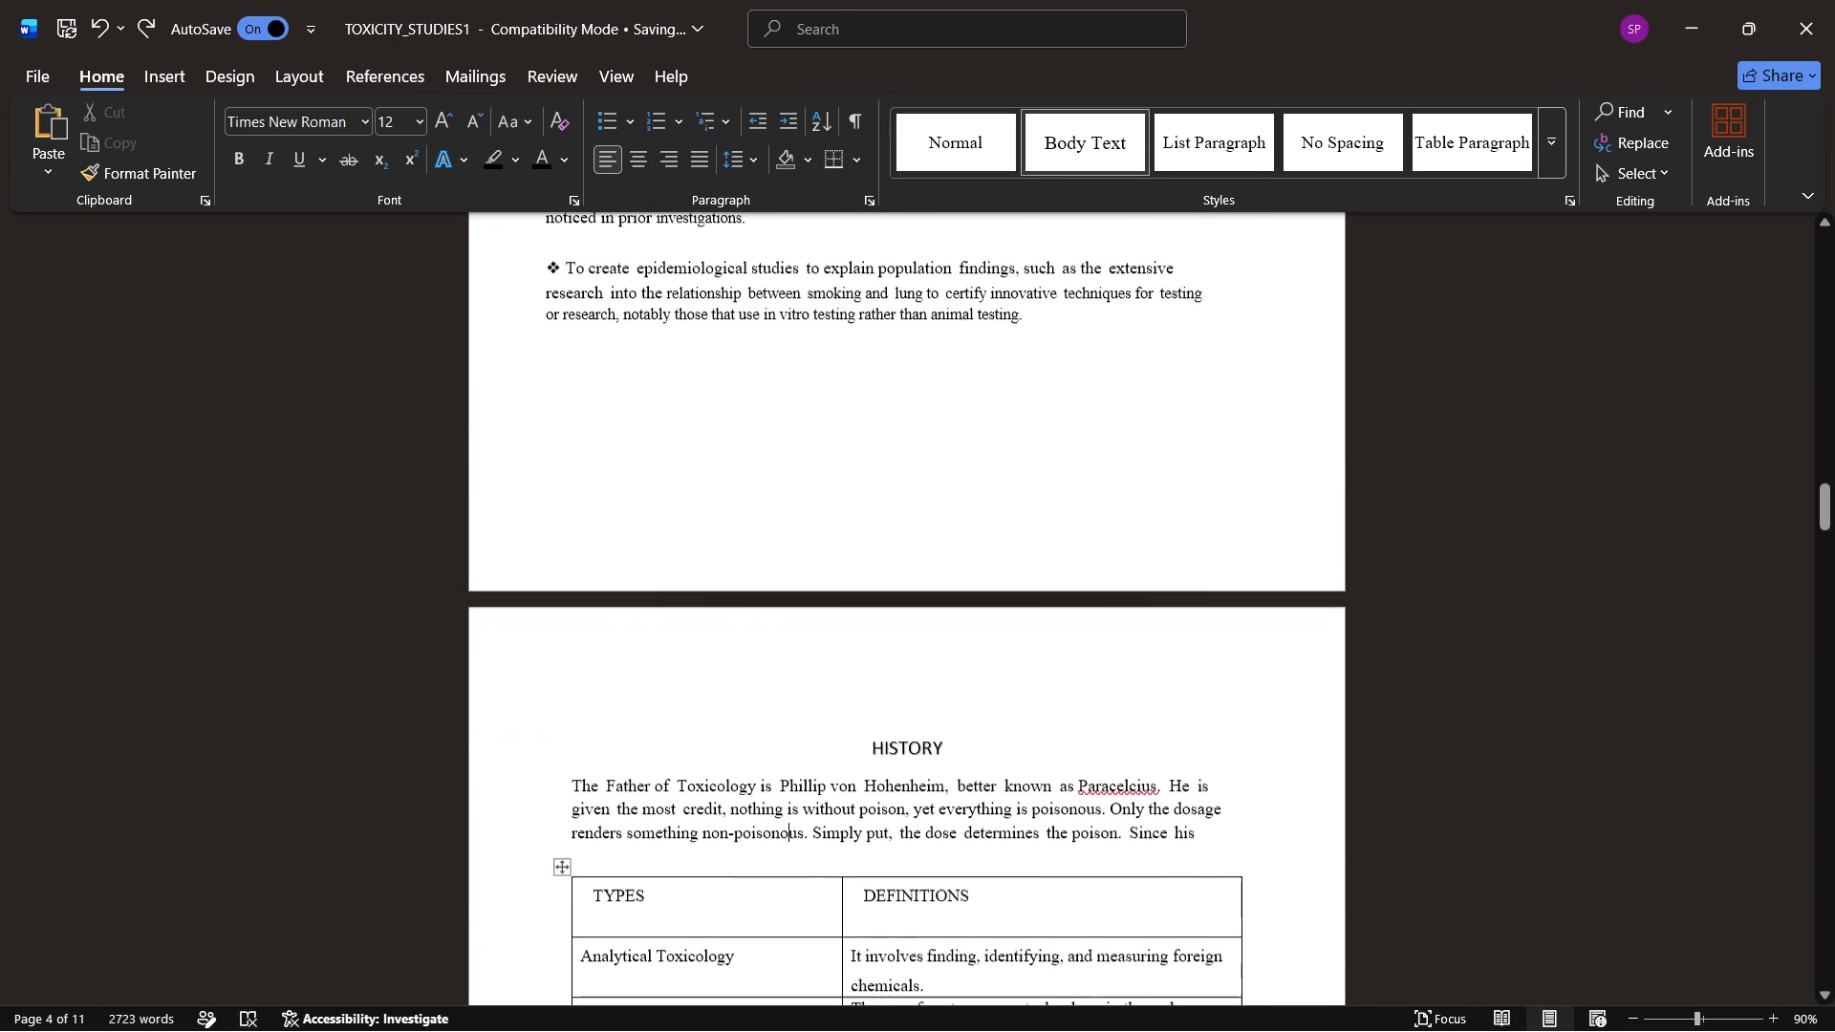
scroll(1153, 675, "down", 1)
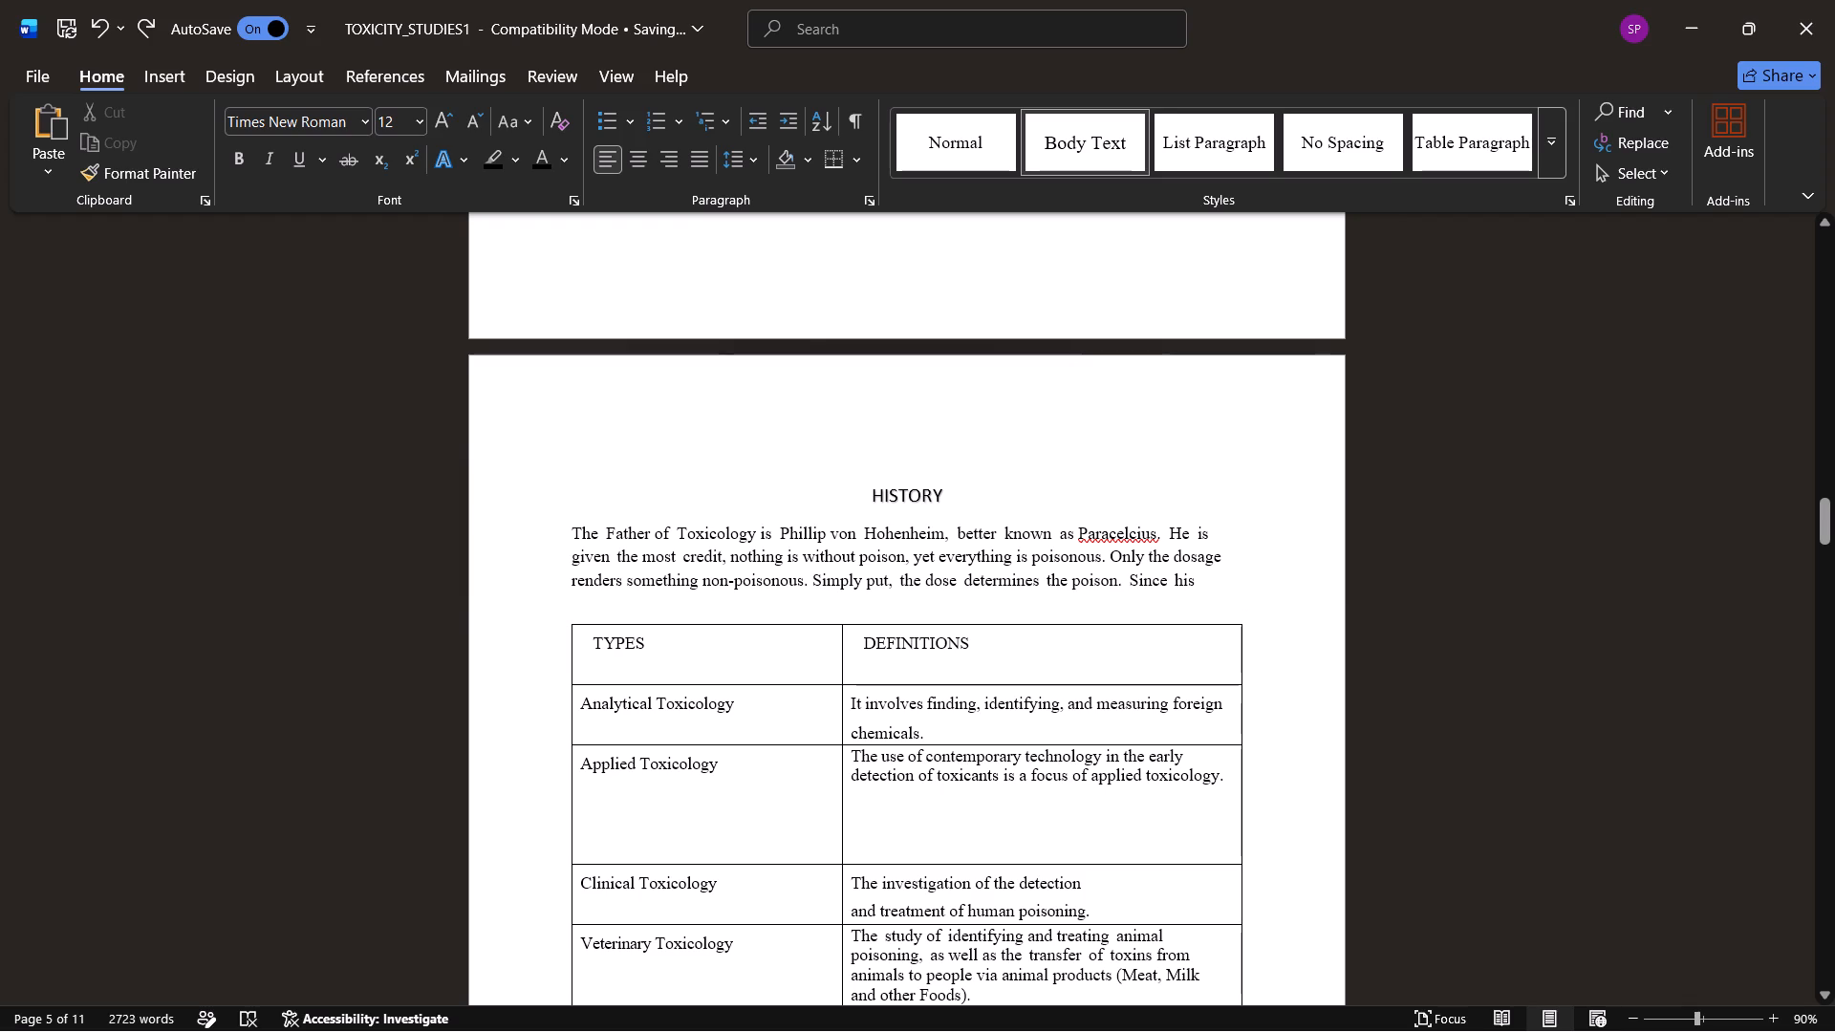
Insert two line breaks after "Since his" in the HISTORY paragraph, making blank space above the table.
left_click(1206, 580)
key("Return")
key("Return")
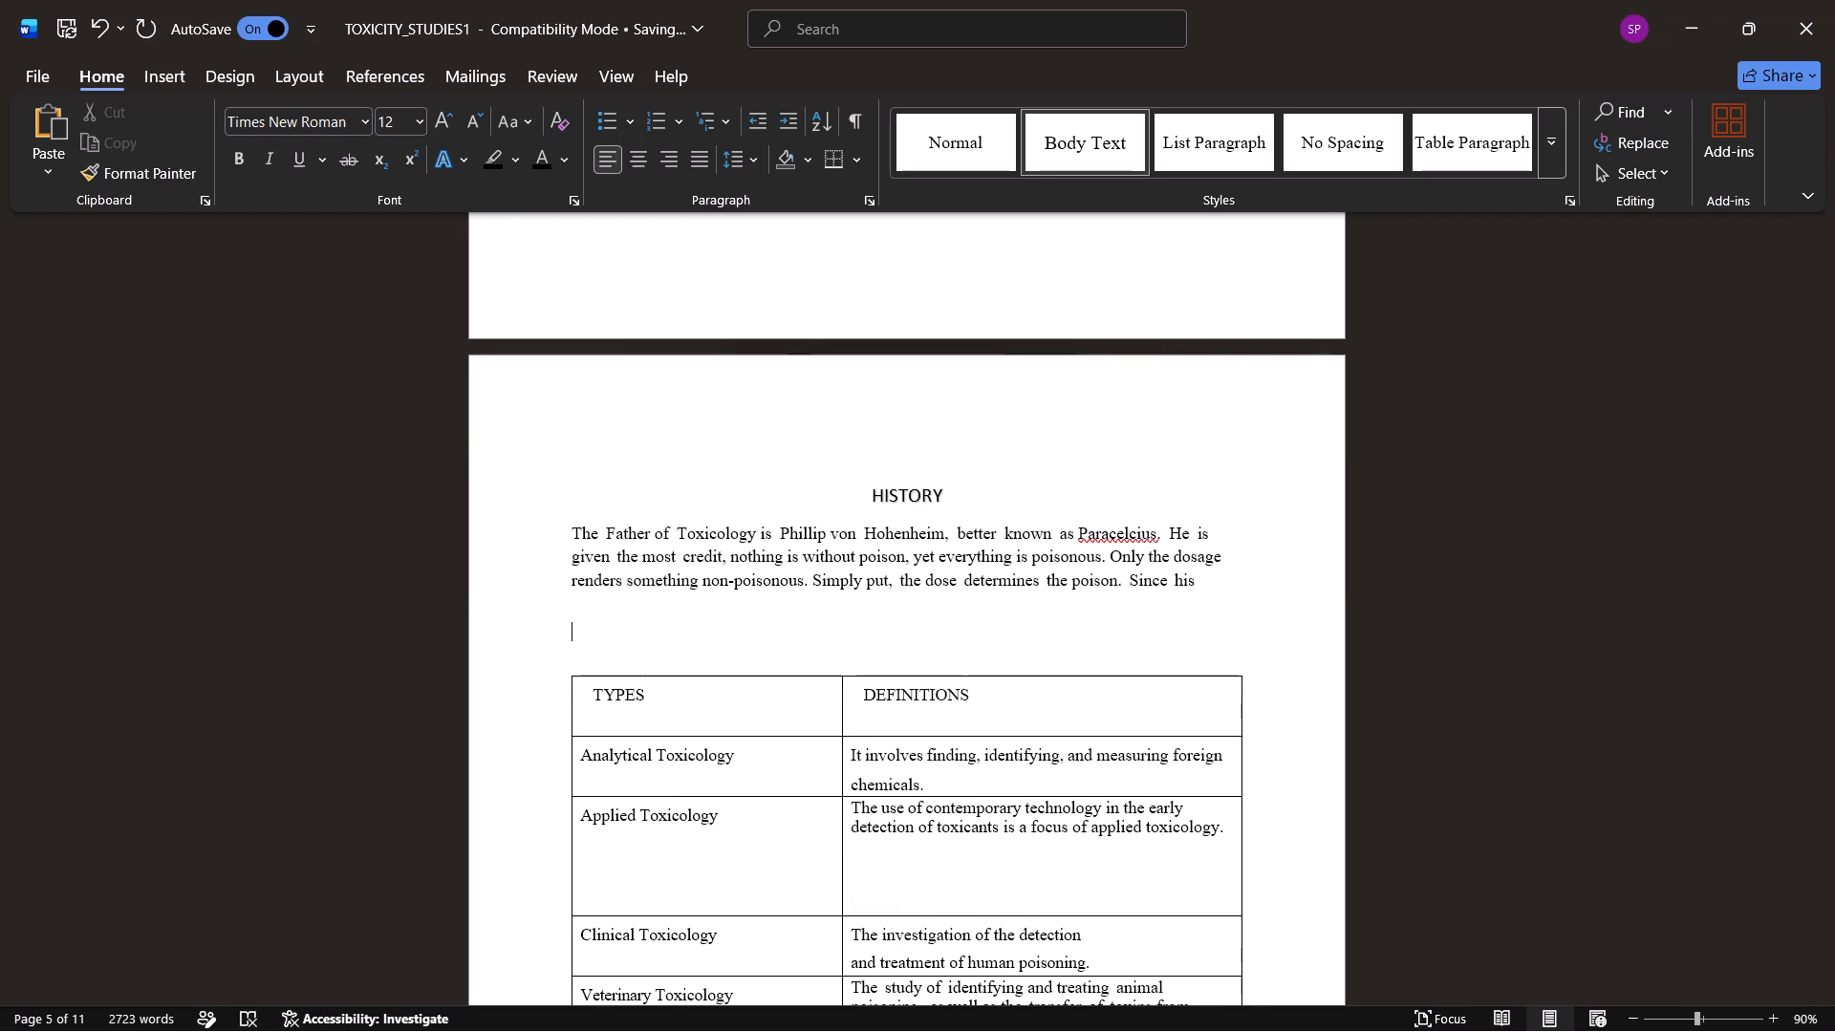
key("Down")
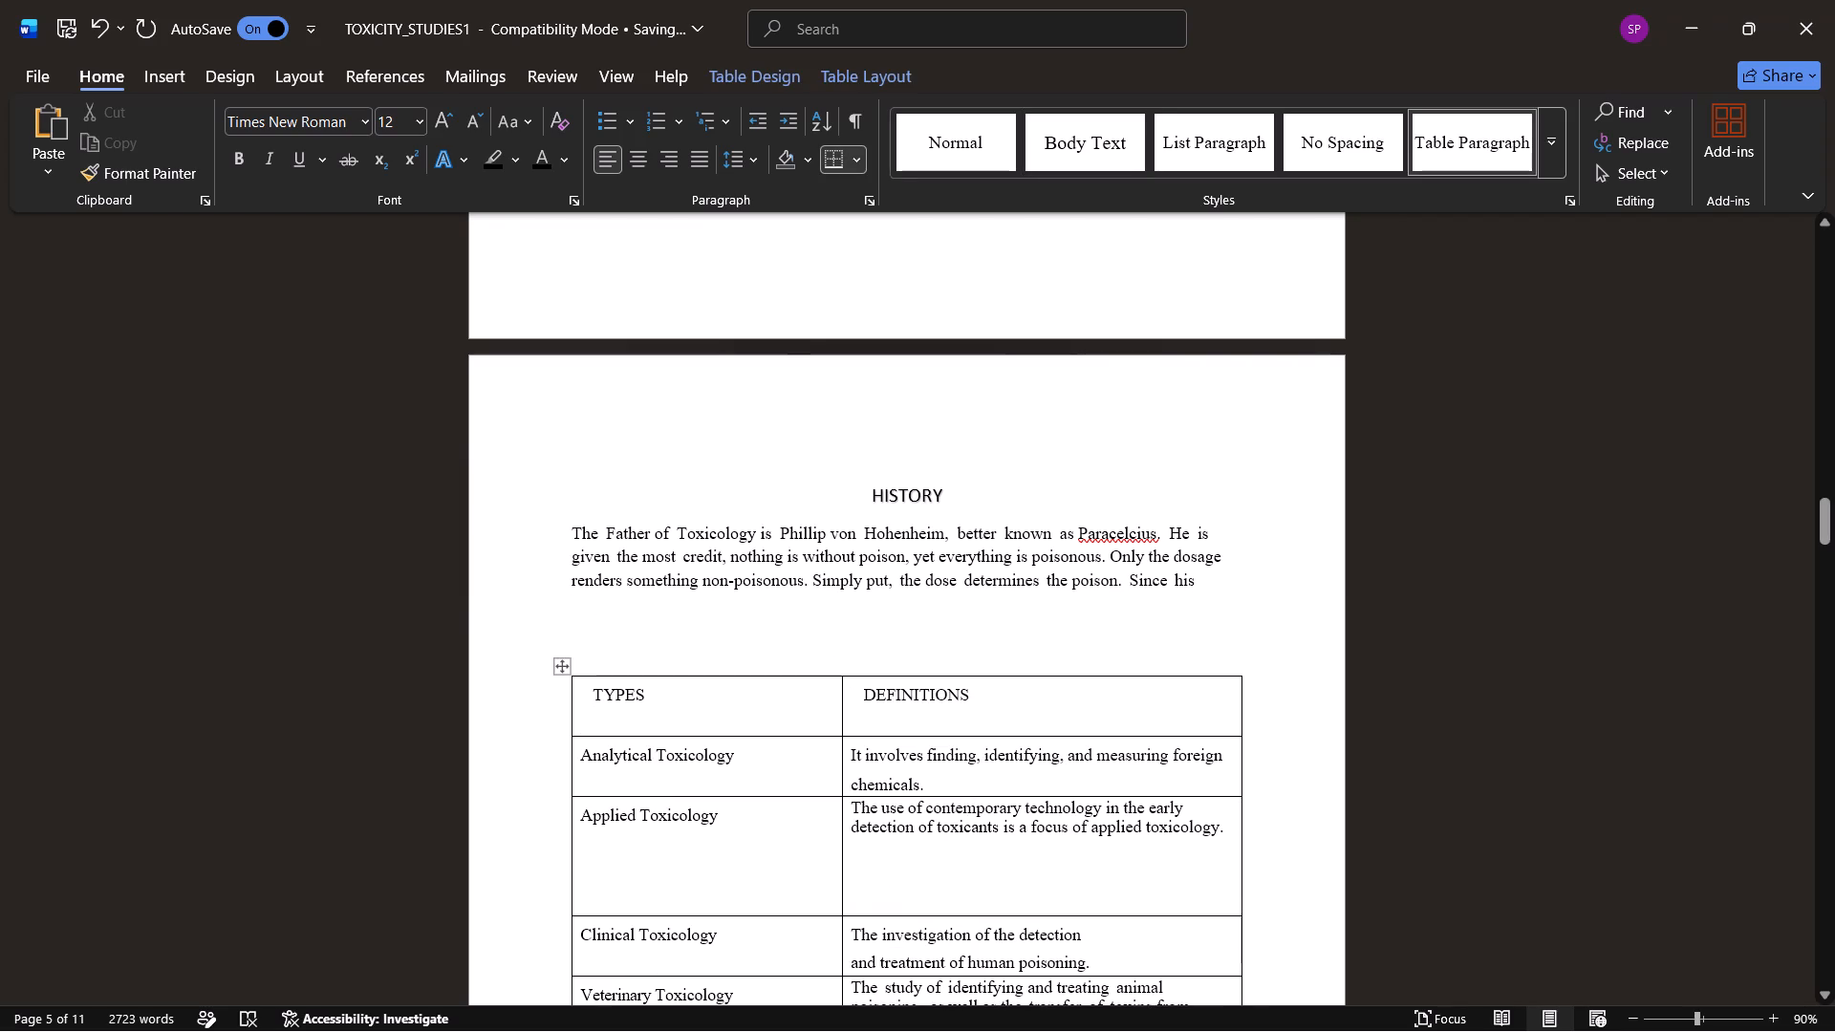
left_click(801, 651)
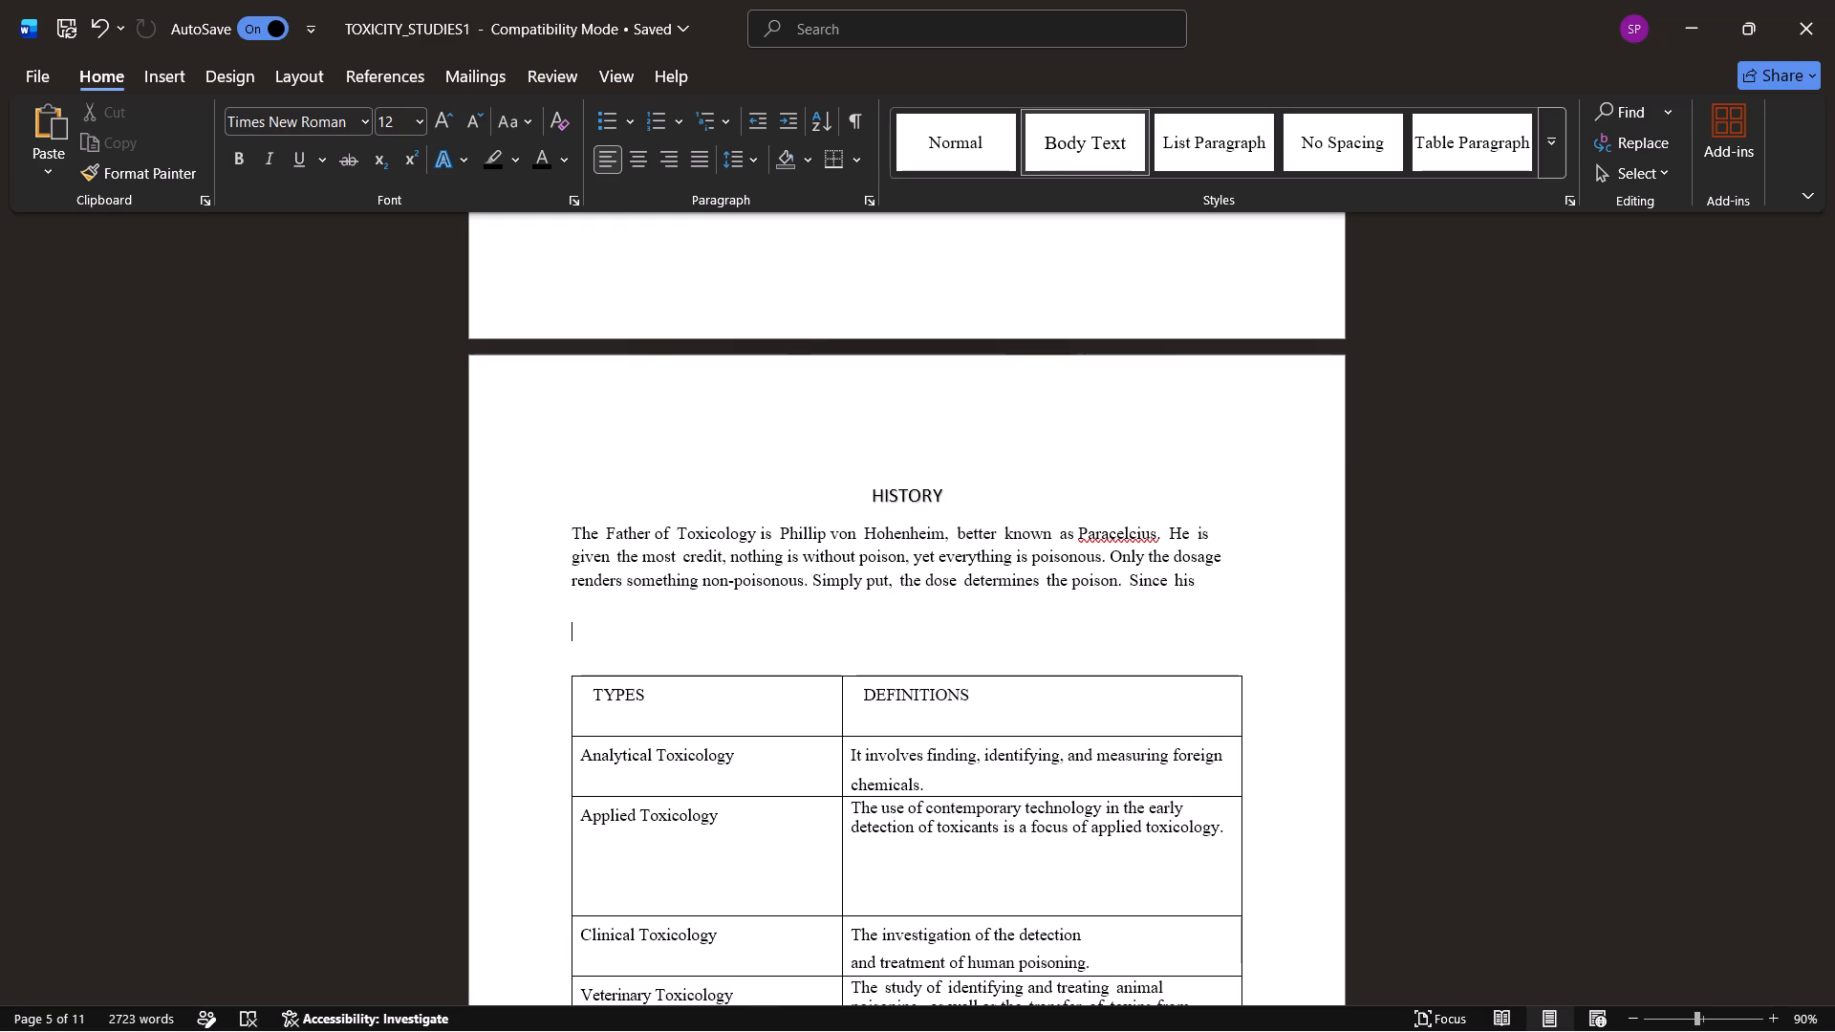
Compare the table under HISTORY with the remaining rows under TYPES OF TOXICOLOGY, checking page breaks and the HISTORY text placed after the table.
scroll(809, 658, "up", 4)
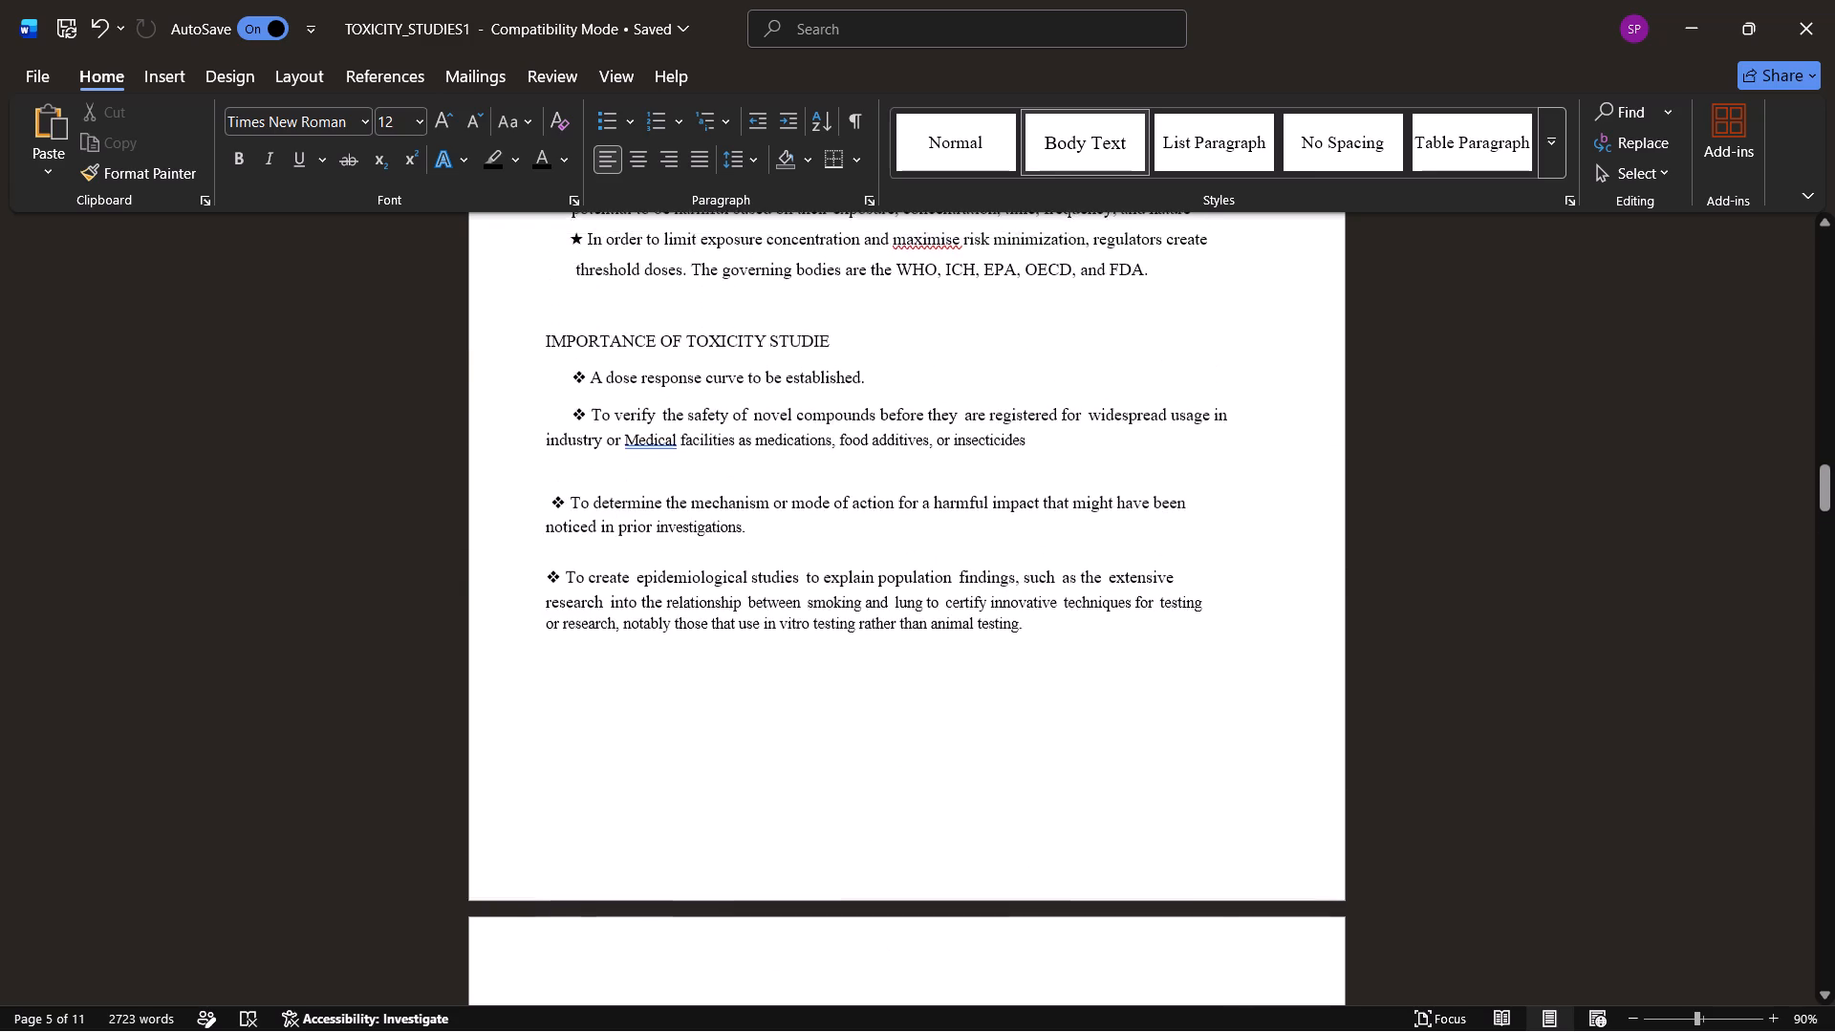
scroll(809, 658, "down", 5)
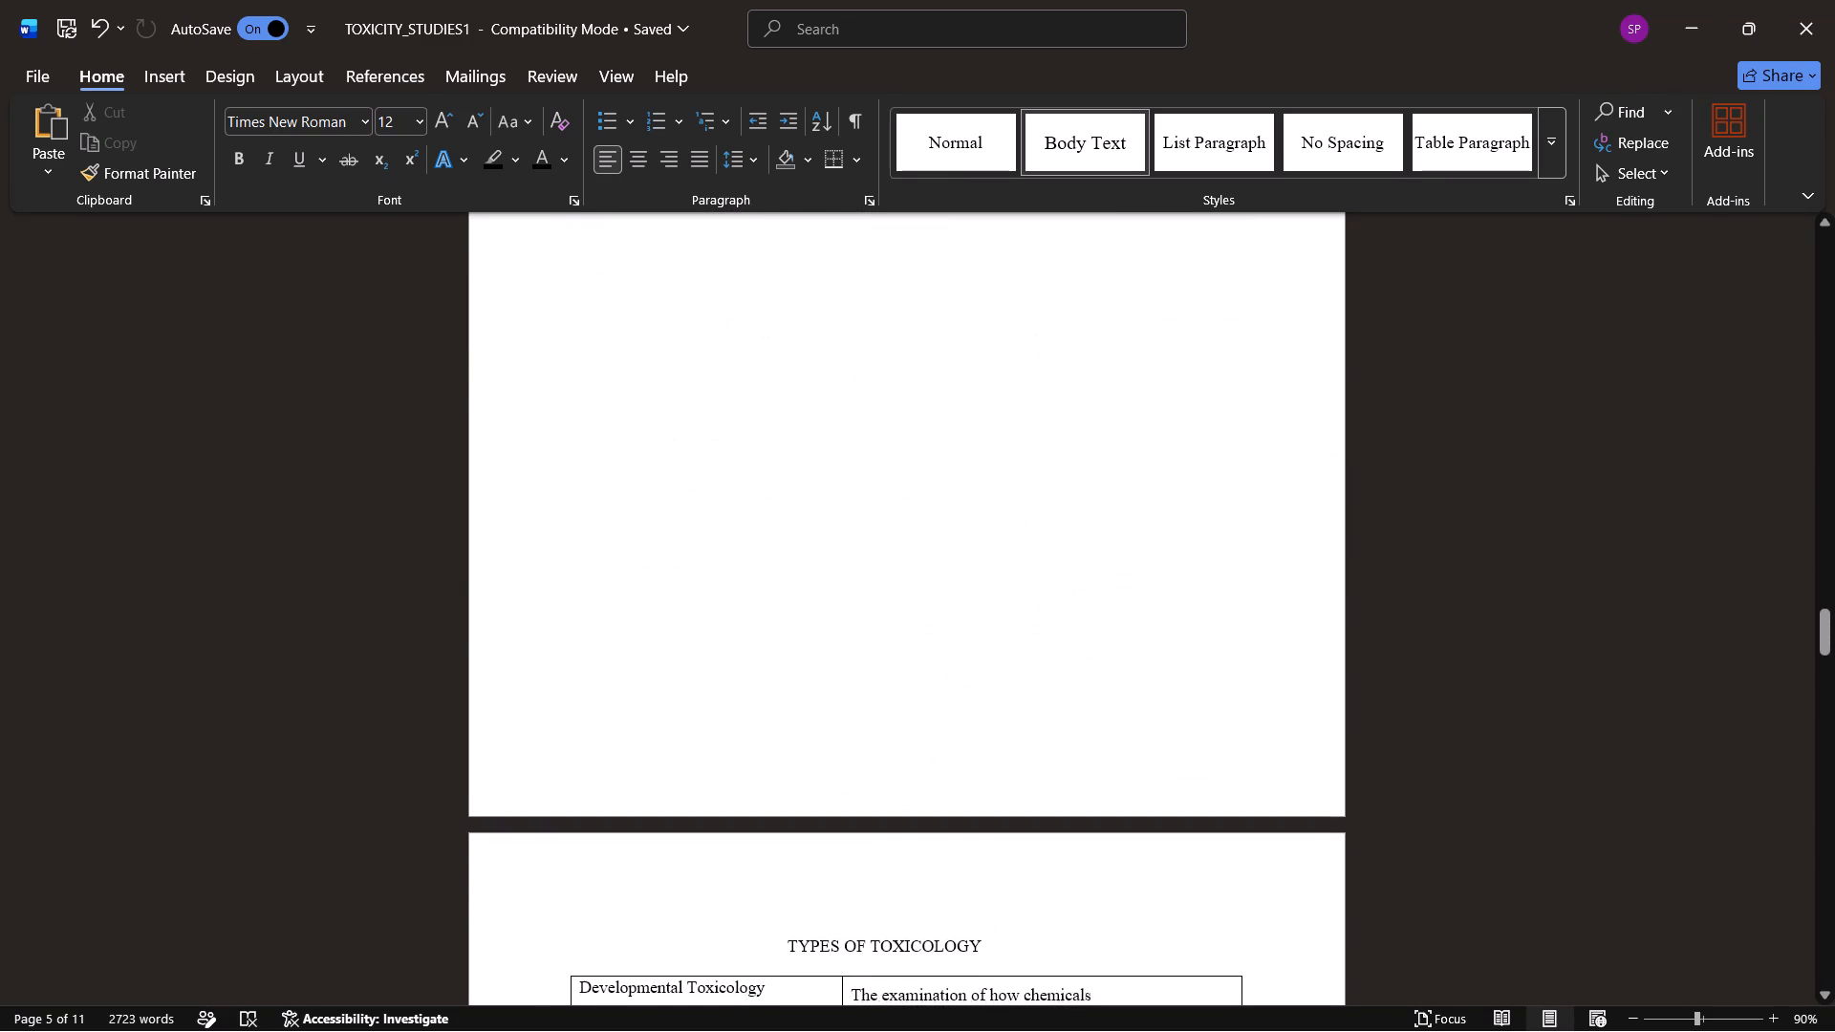
scroll(809, 658, "down", 1)
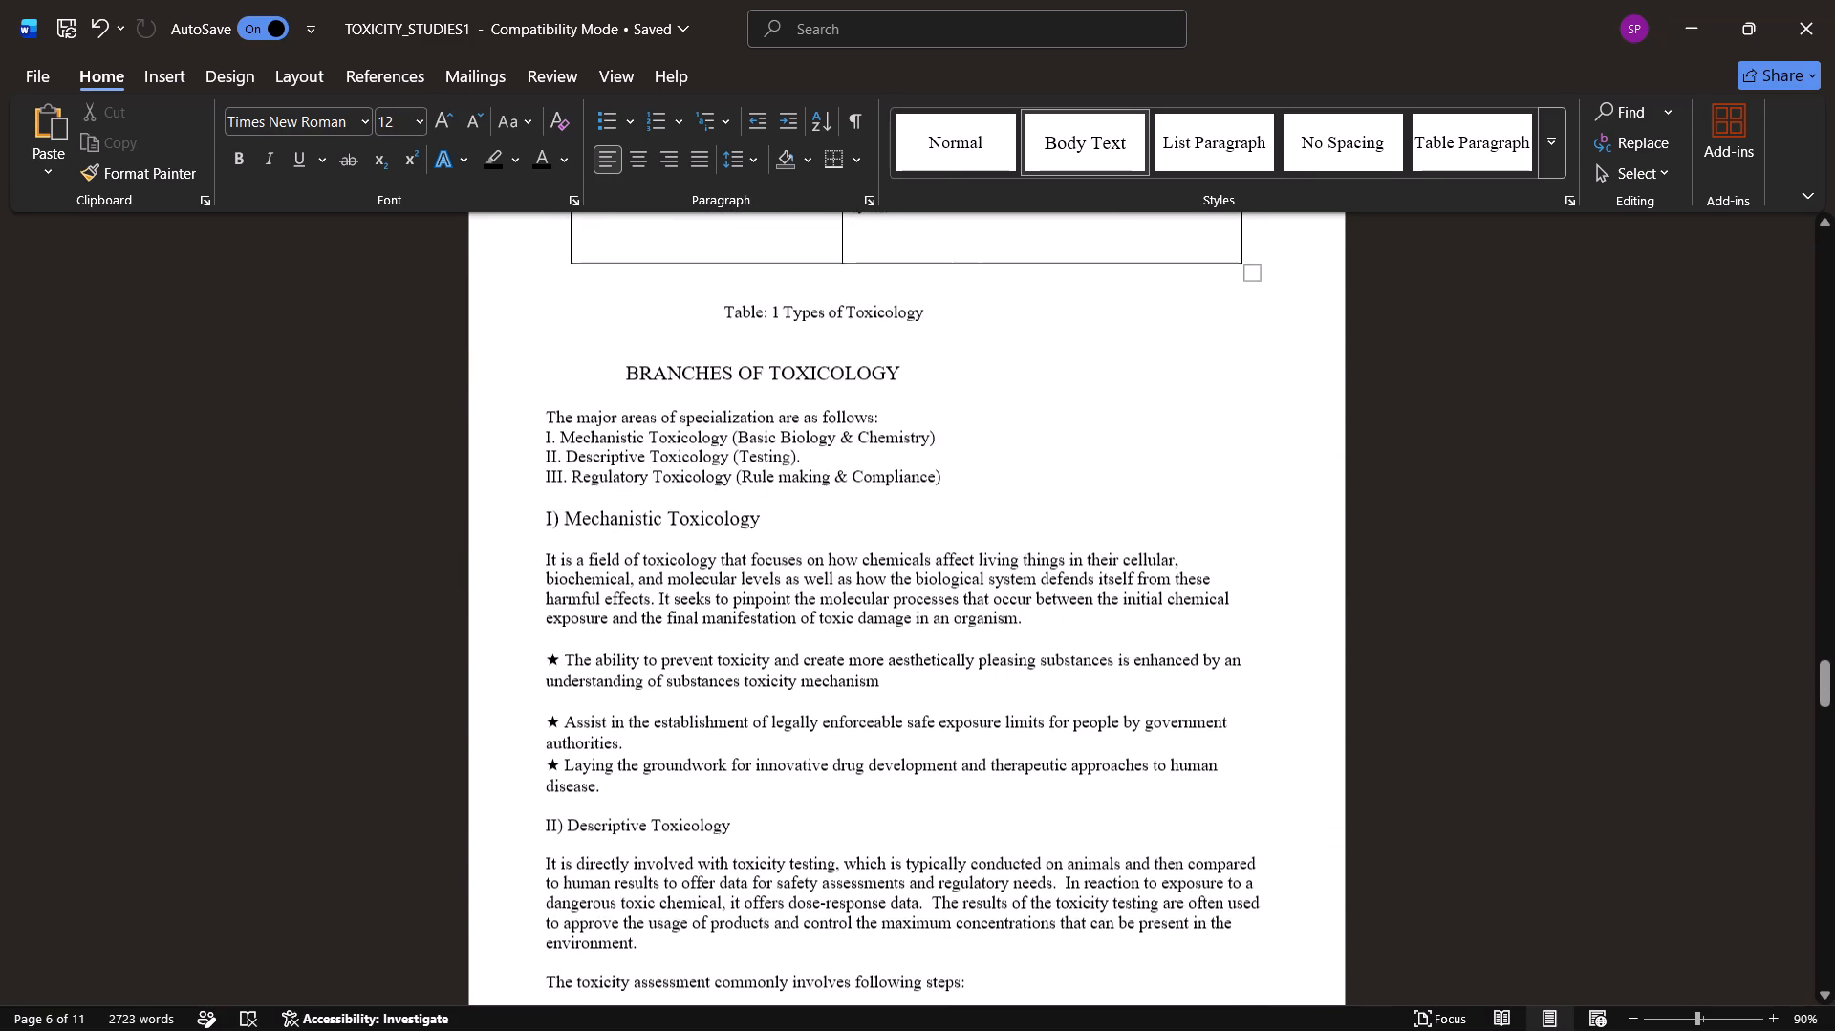
scroll(809, 658, "up", 2)
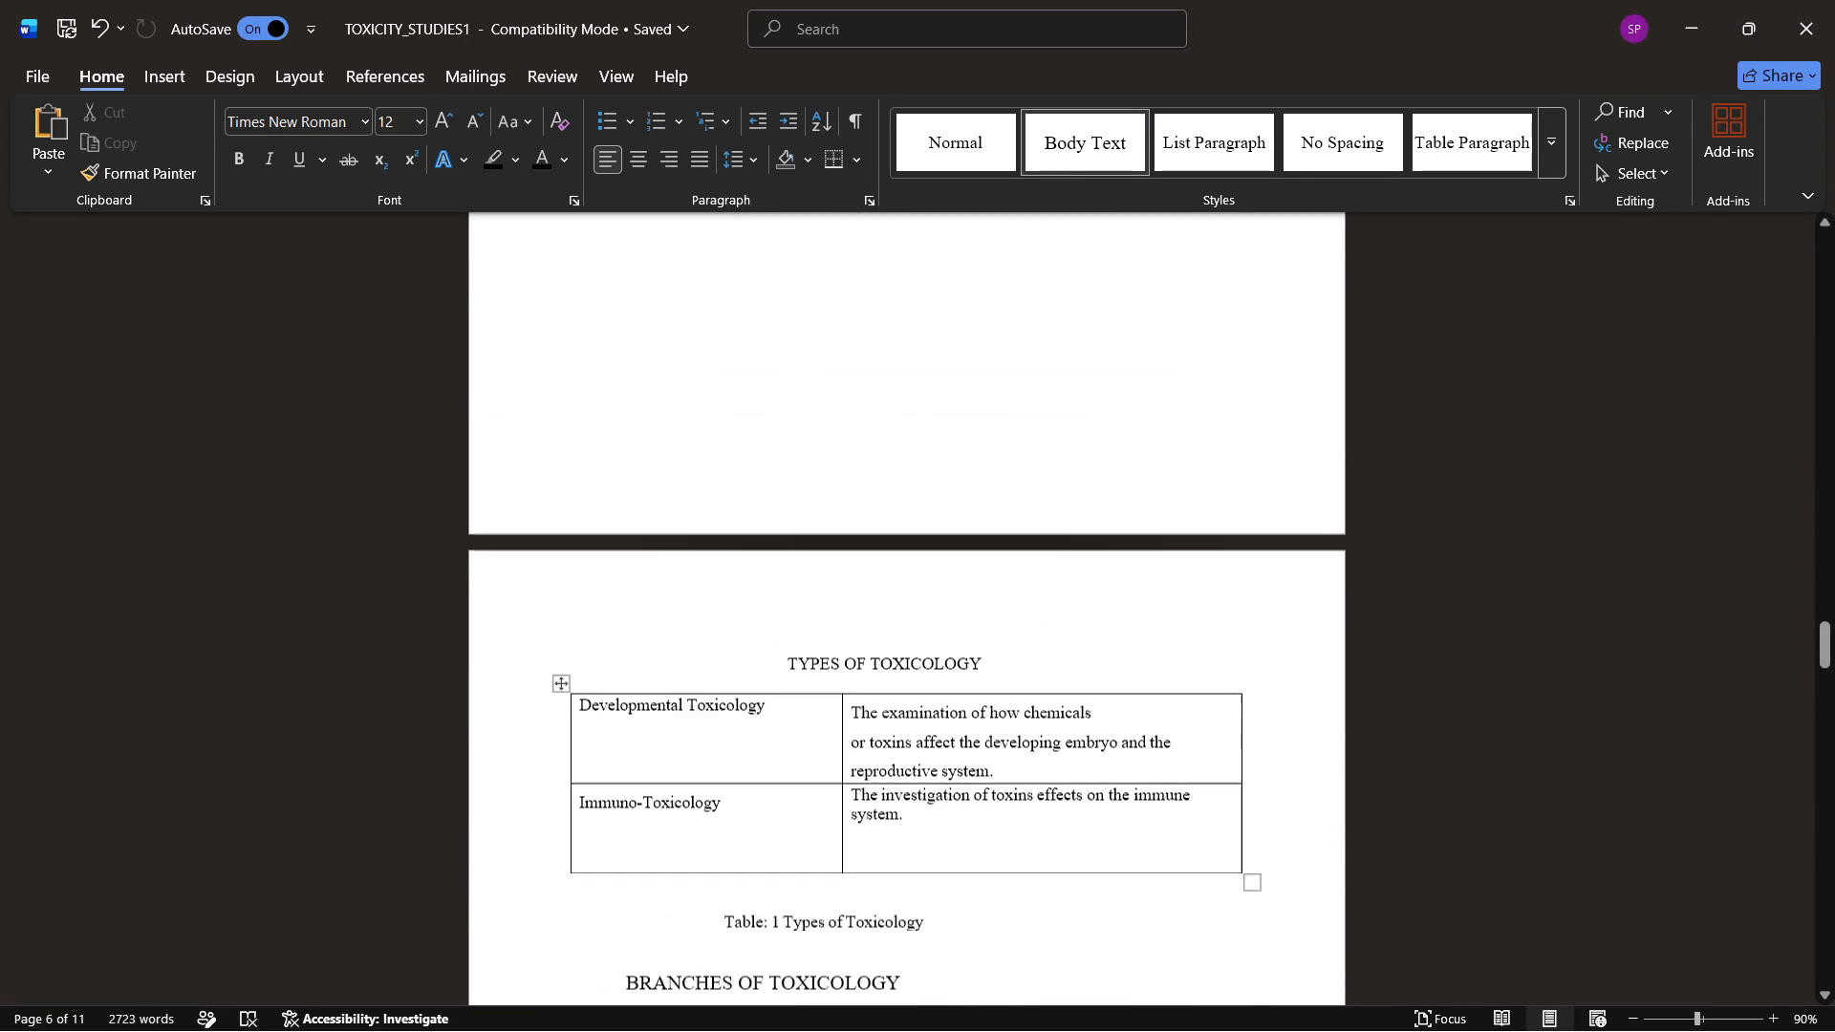
scroll(809, 658, "up", 2)
scroll(809, 658, "down", 2)
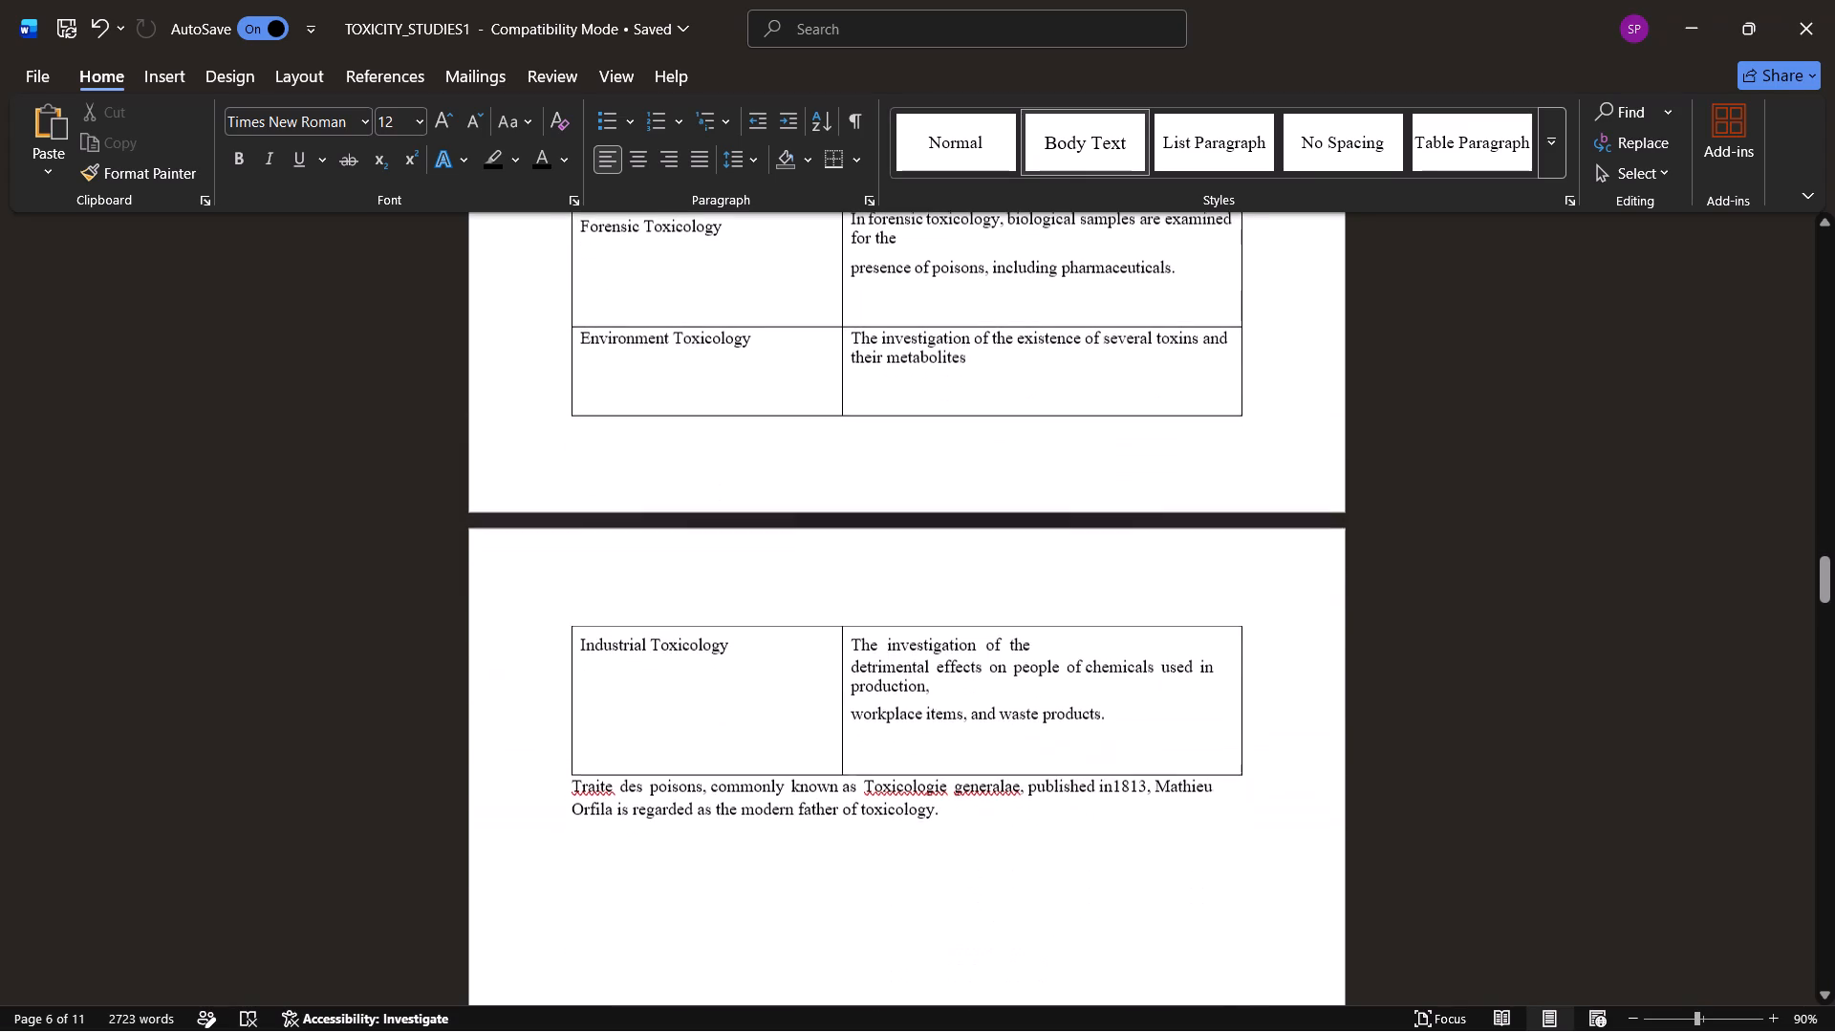
scroll(809, 658, "up", 1)
scroll(809, 658, "down", 1)
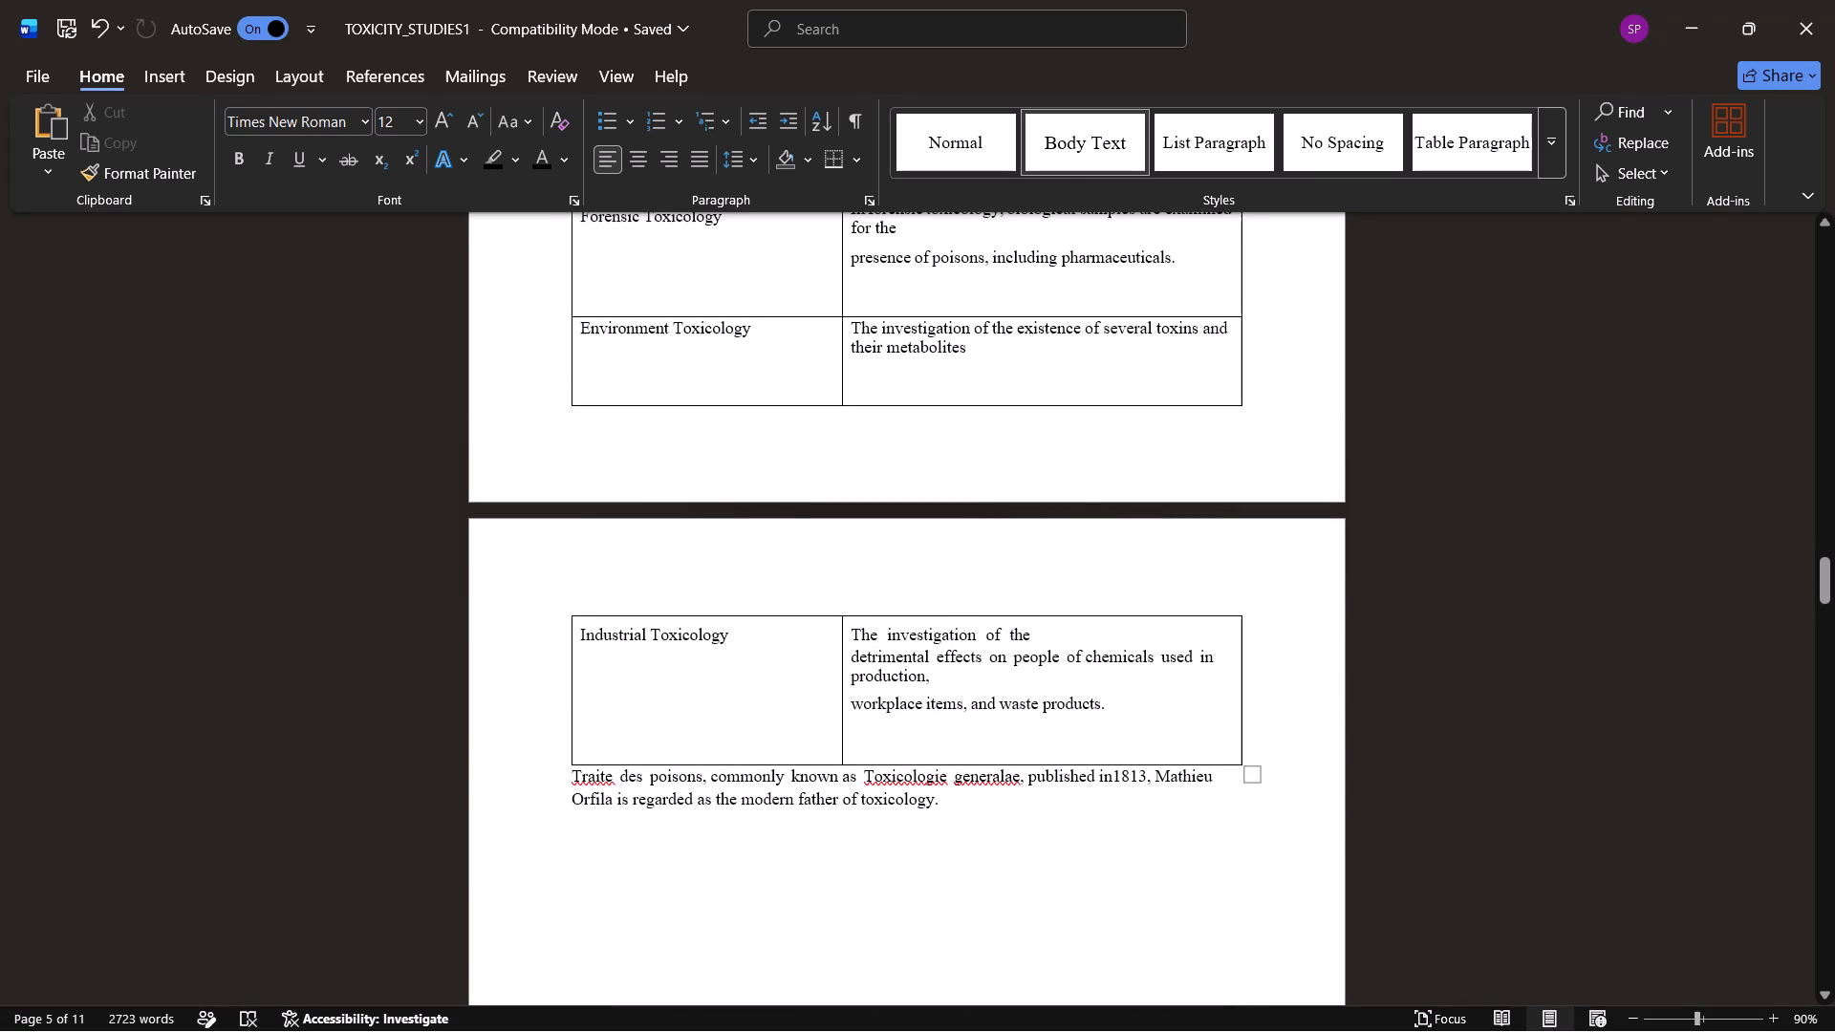
scroll(706, 809, "down", 4)
scroll(706, 809, "up", 1)
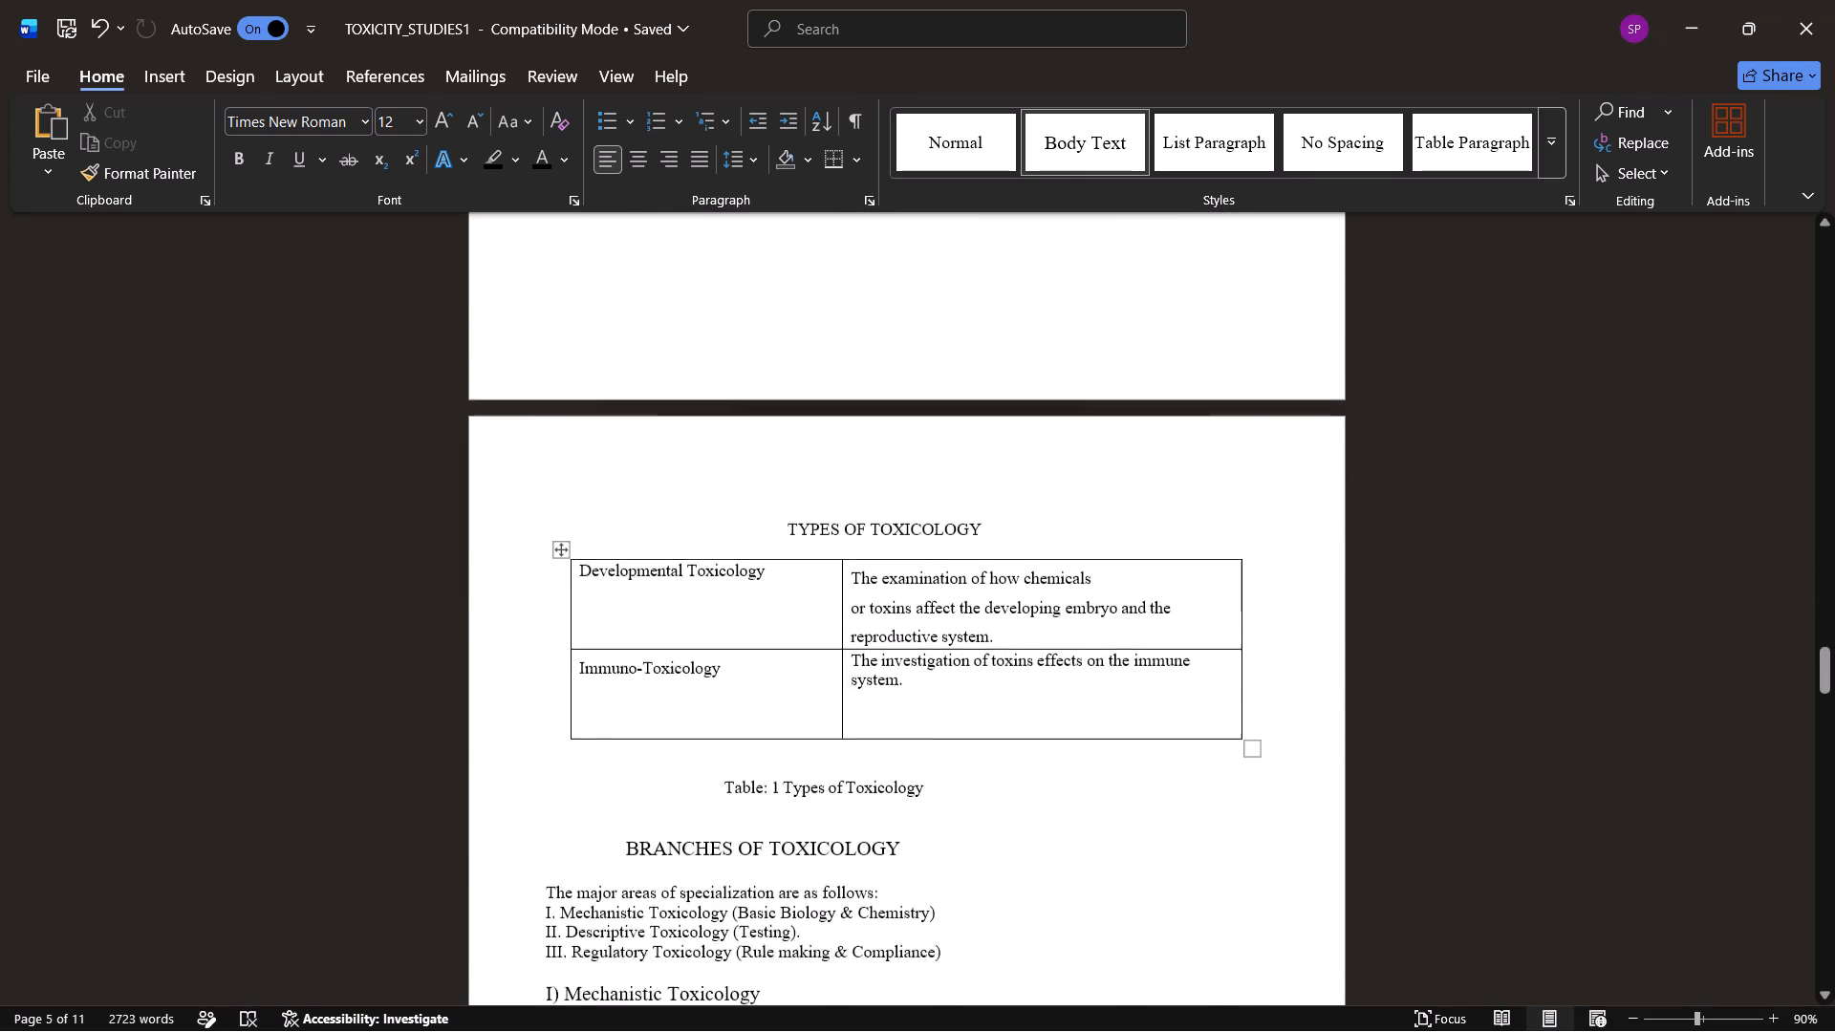
scroll(706, 809, "up", 2)
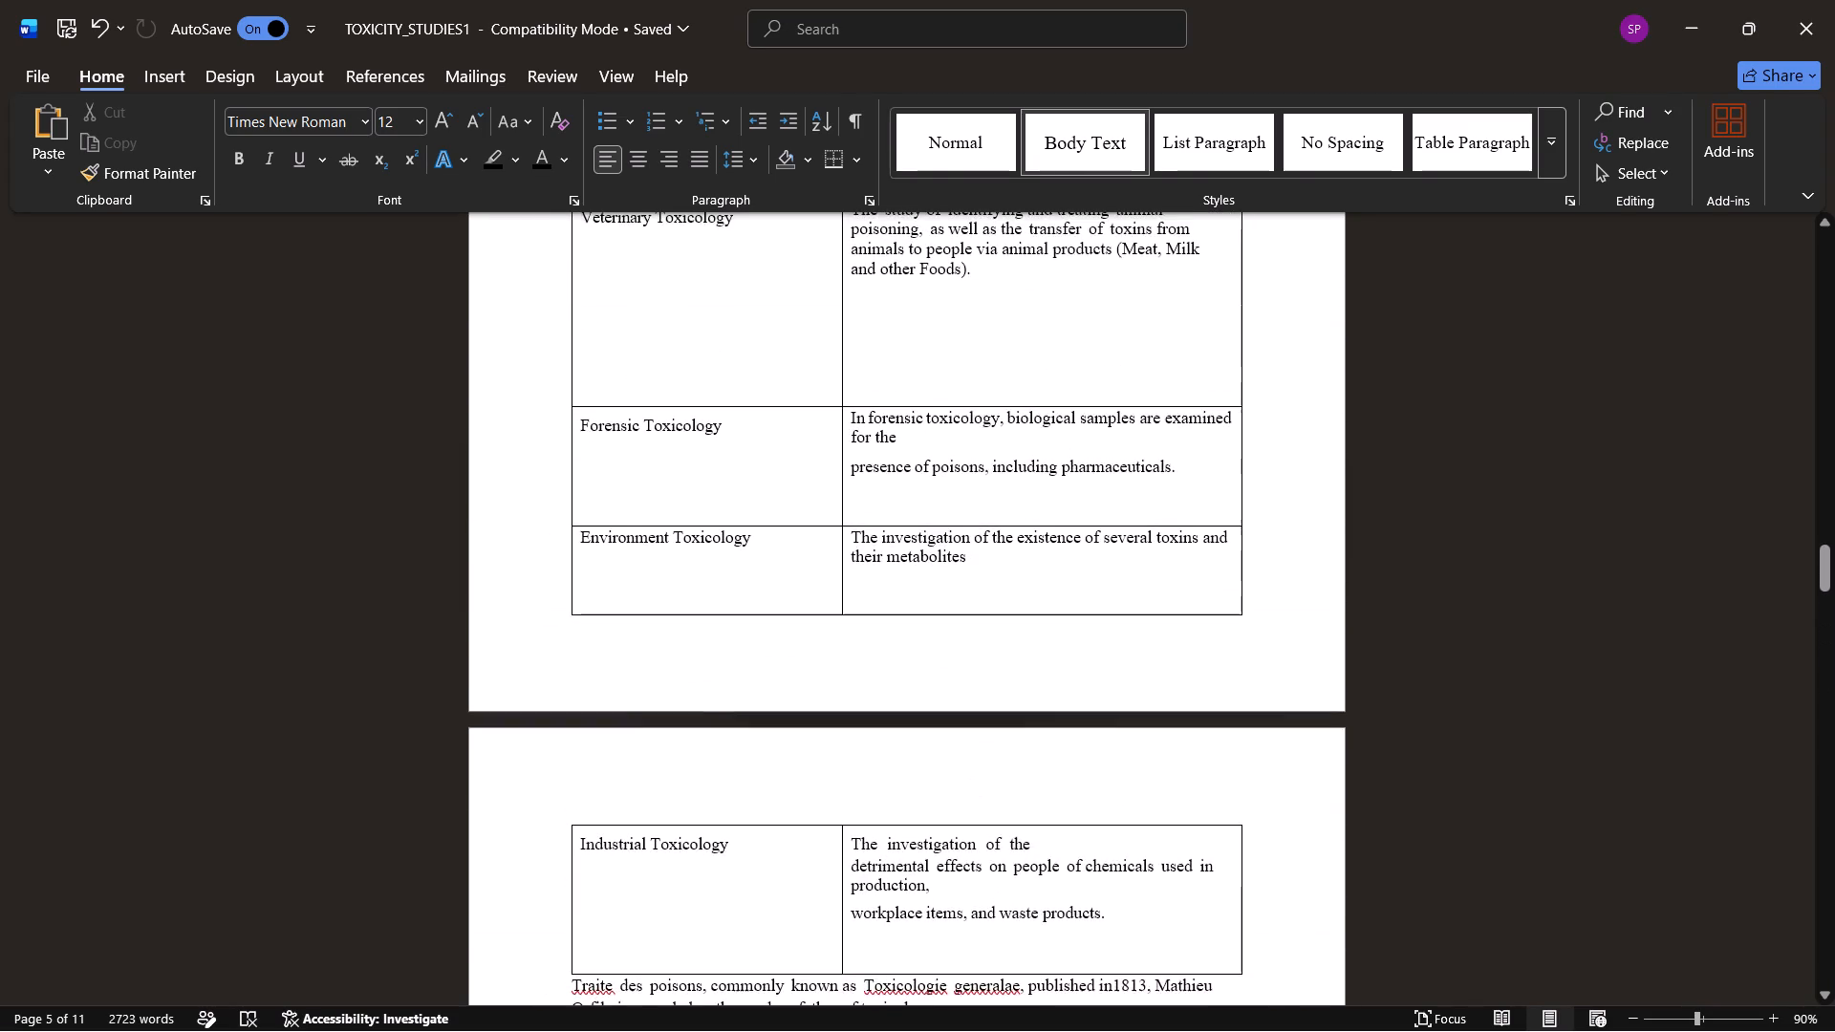
scroll(706, 809, "up", 4)
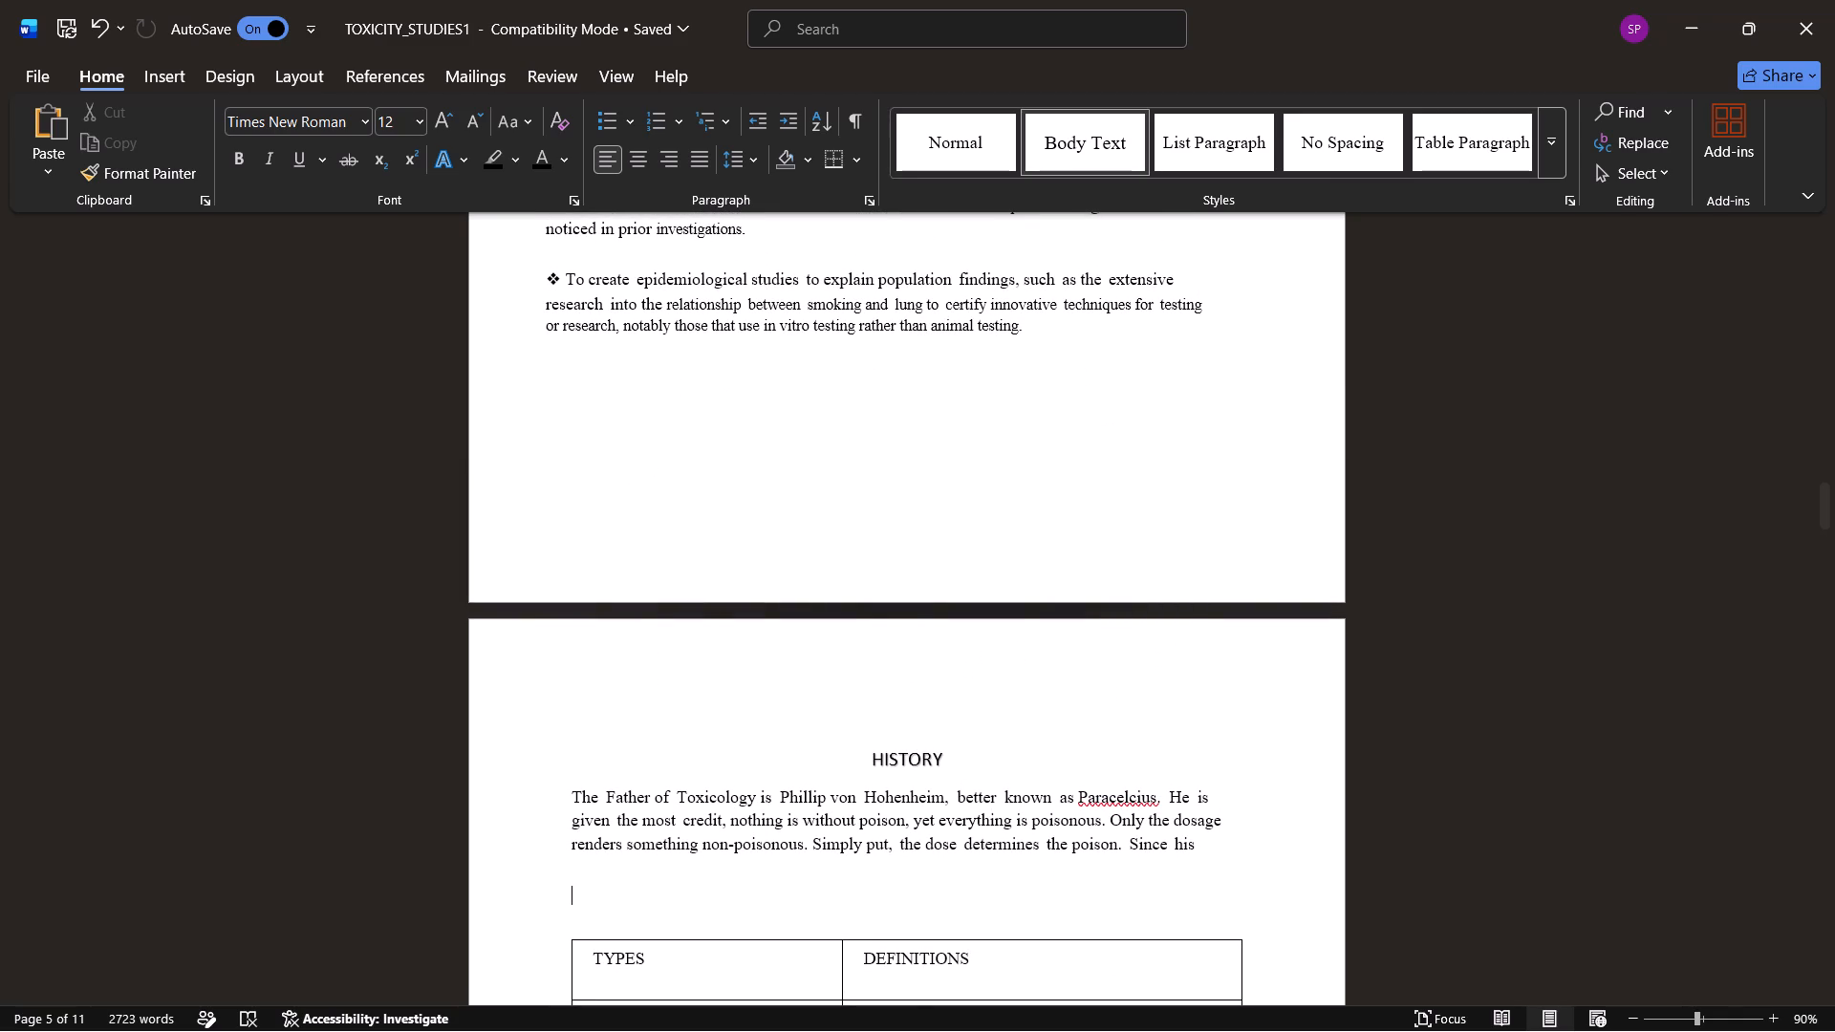
scroll(977, 914, "down", 4)
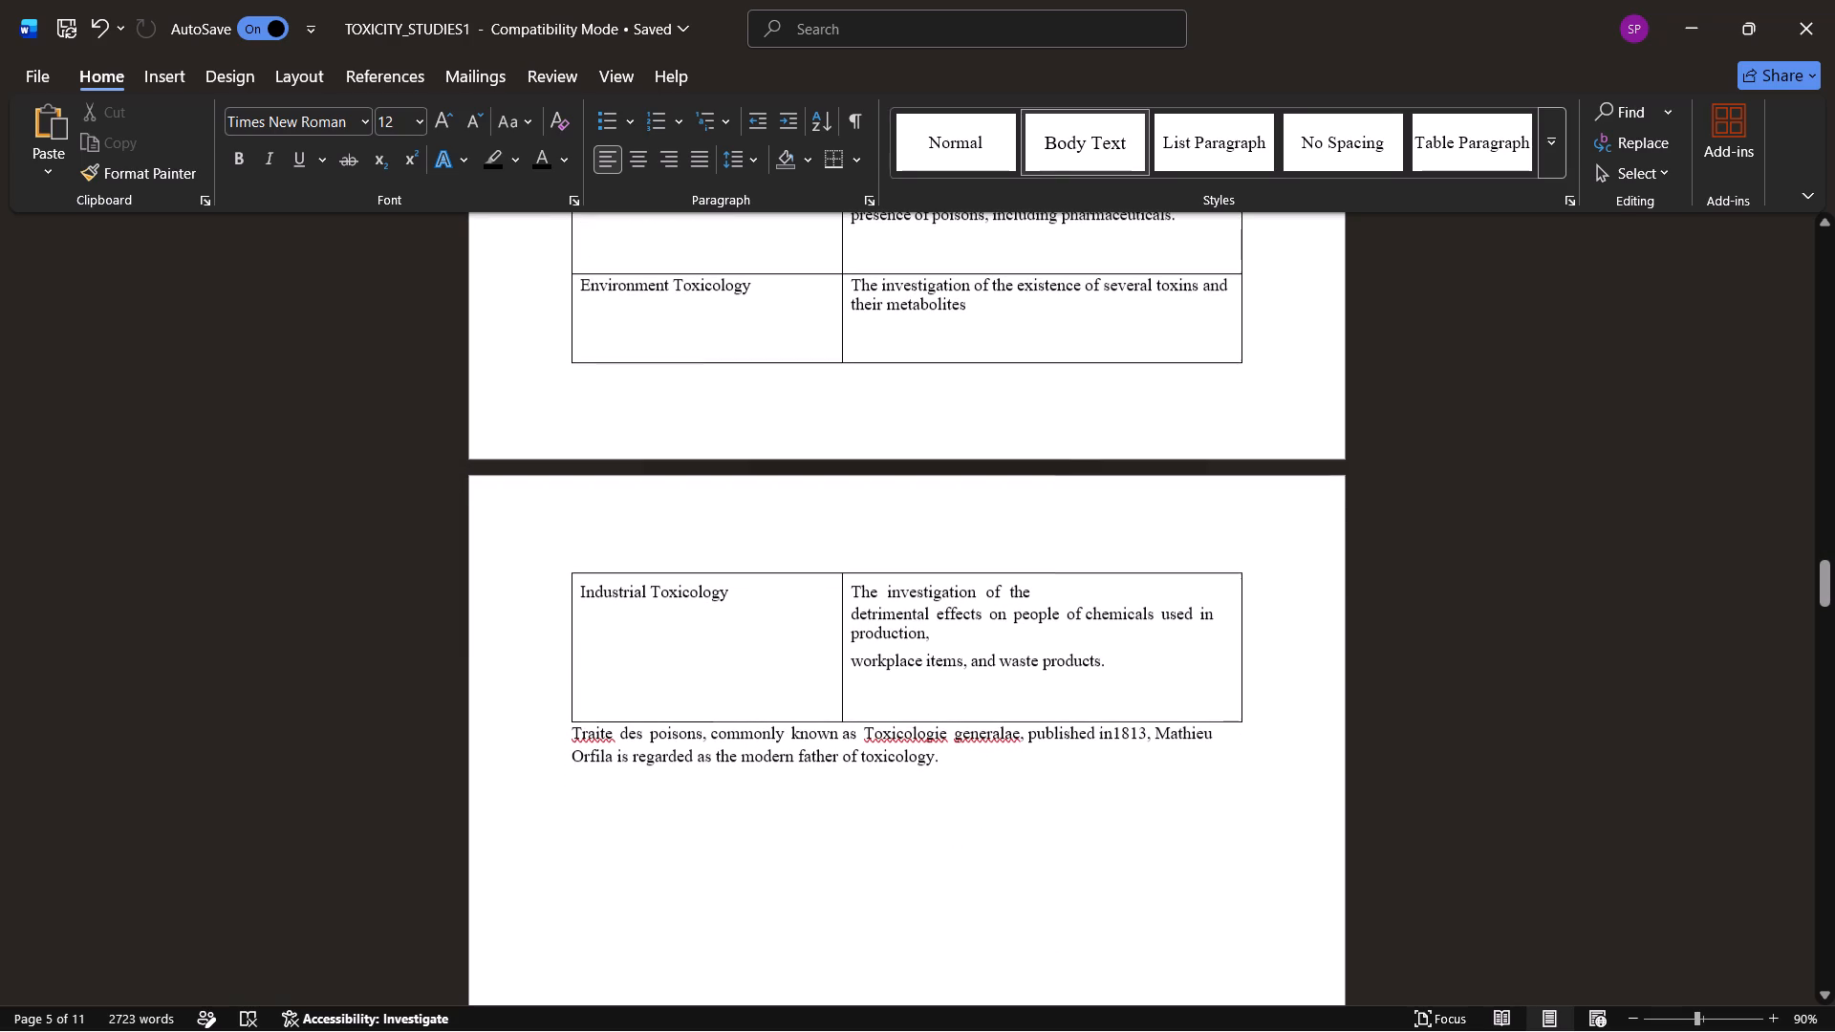
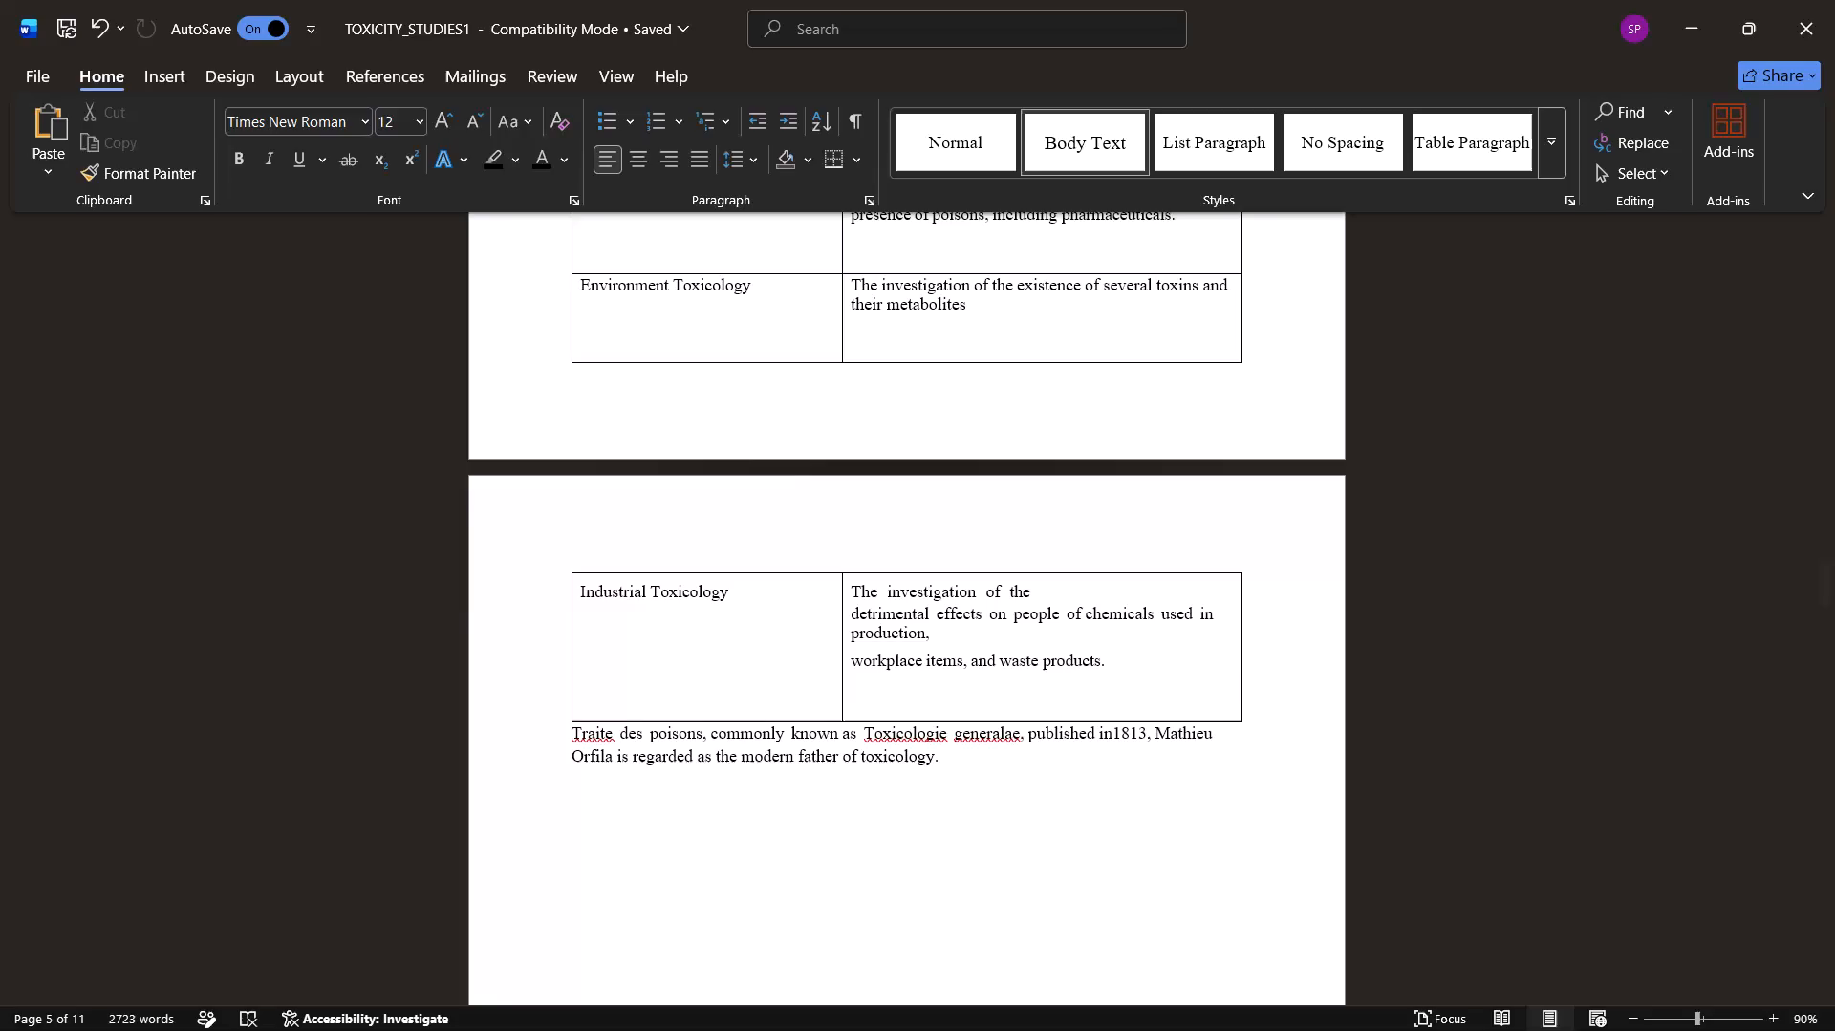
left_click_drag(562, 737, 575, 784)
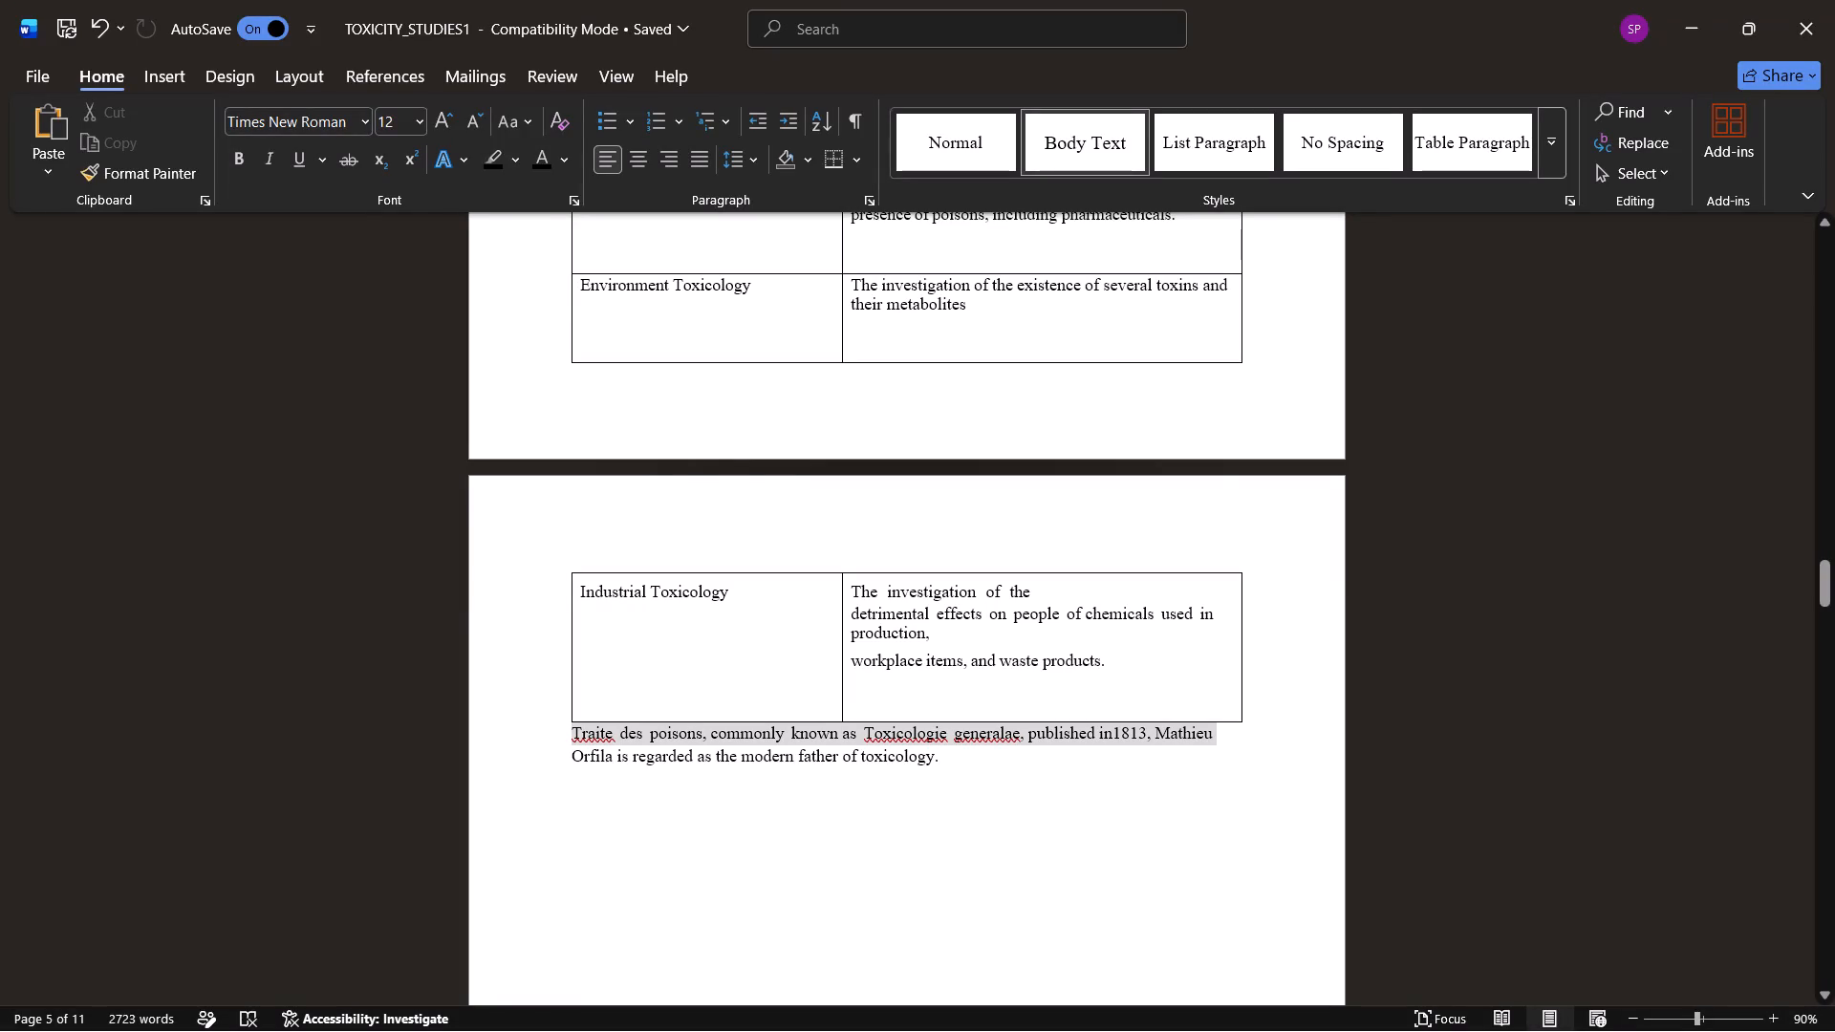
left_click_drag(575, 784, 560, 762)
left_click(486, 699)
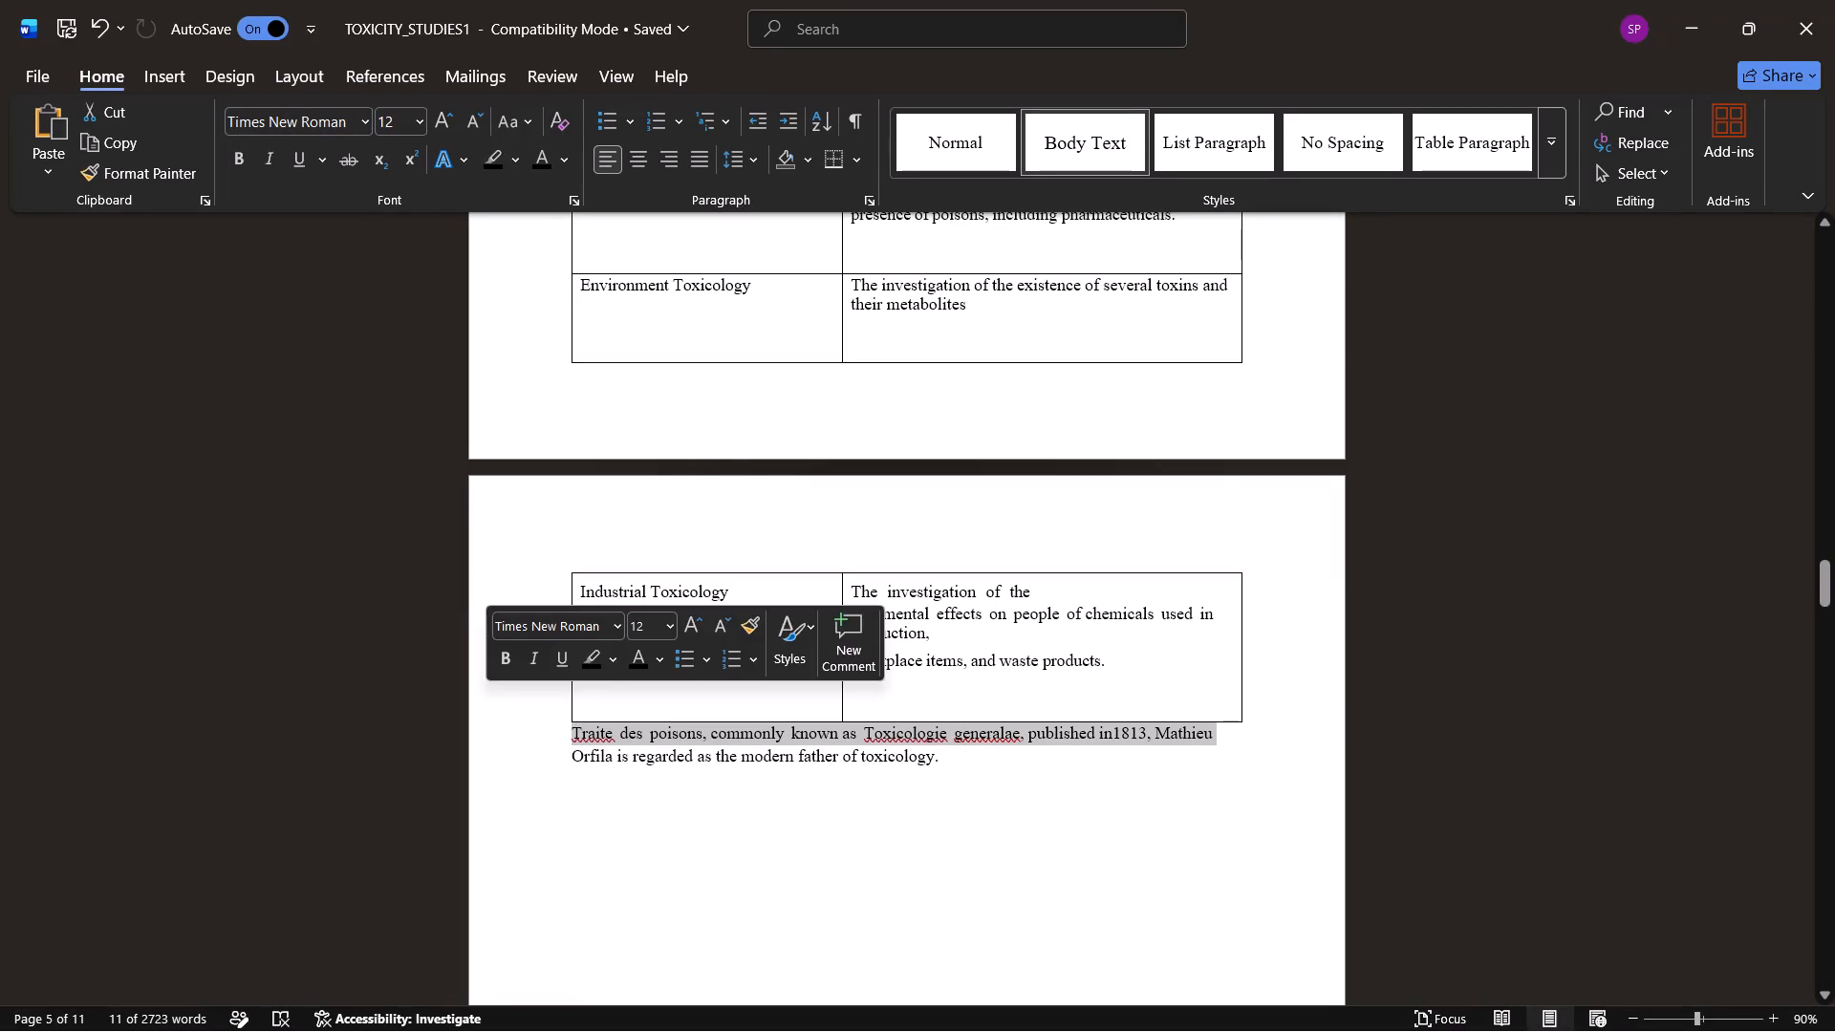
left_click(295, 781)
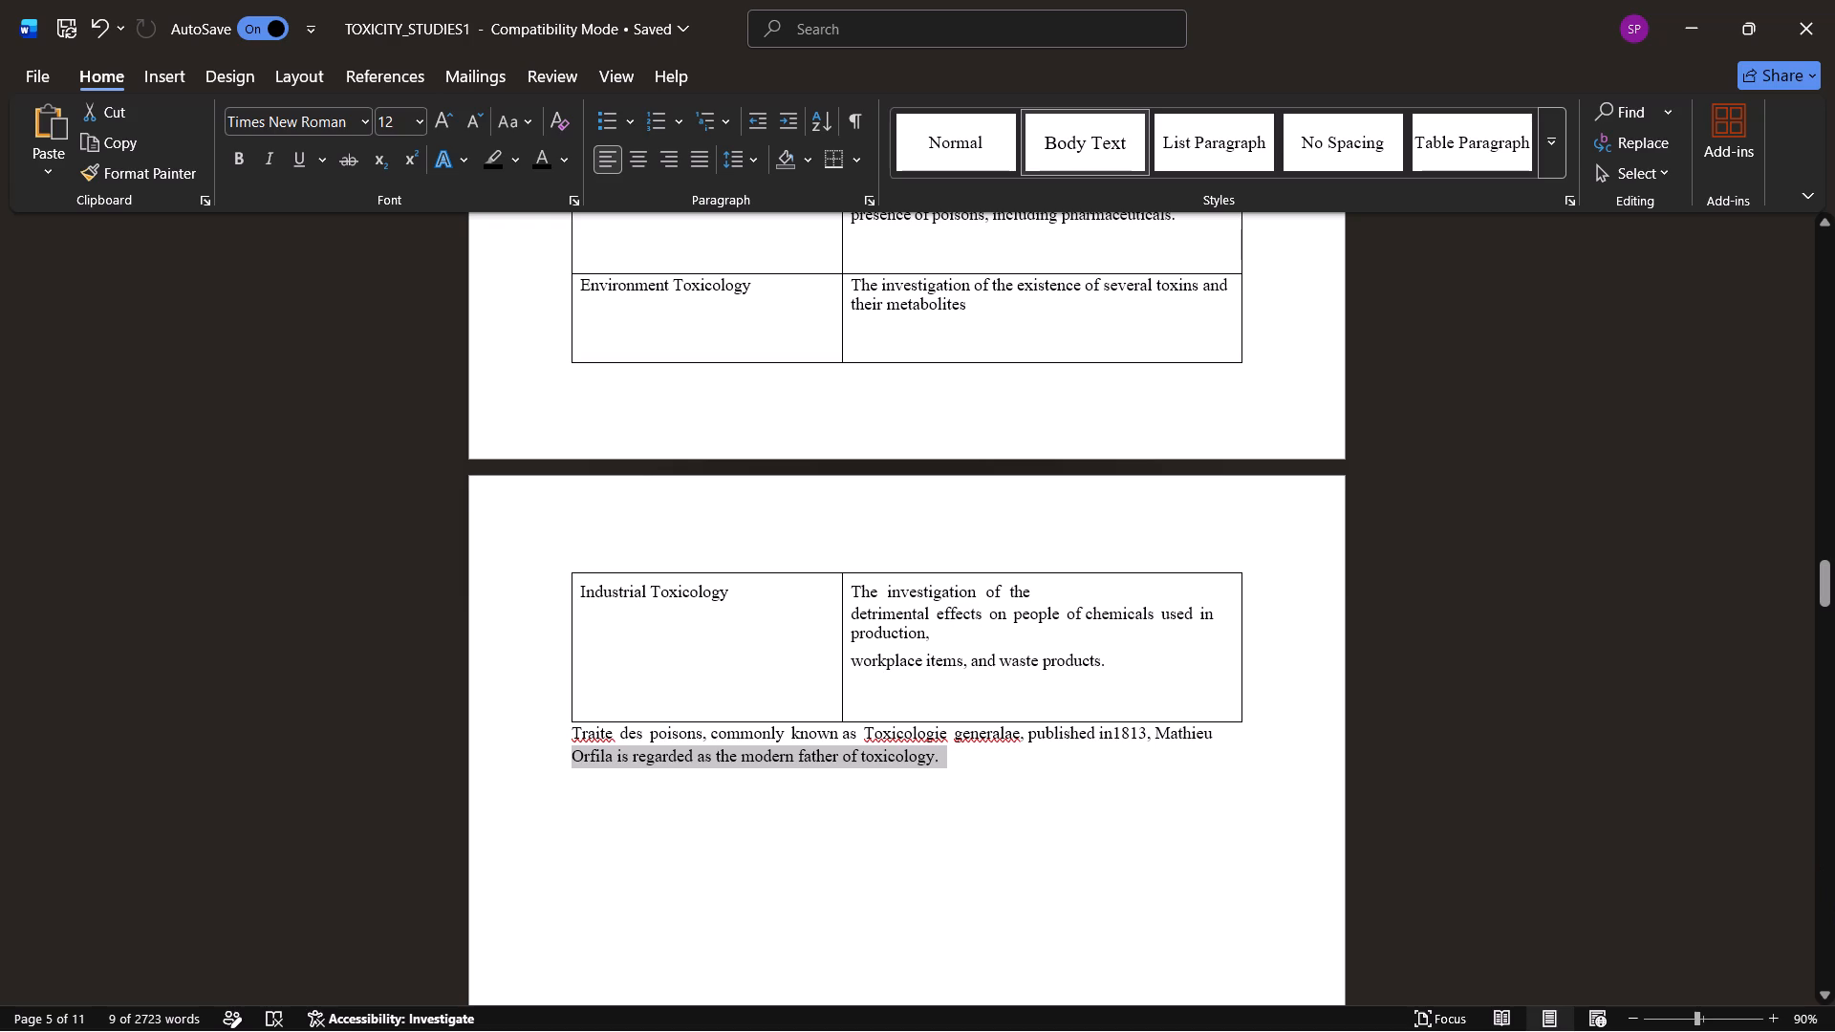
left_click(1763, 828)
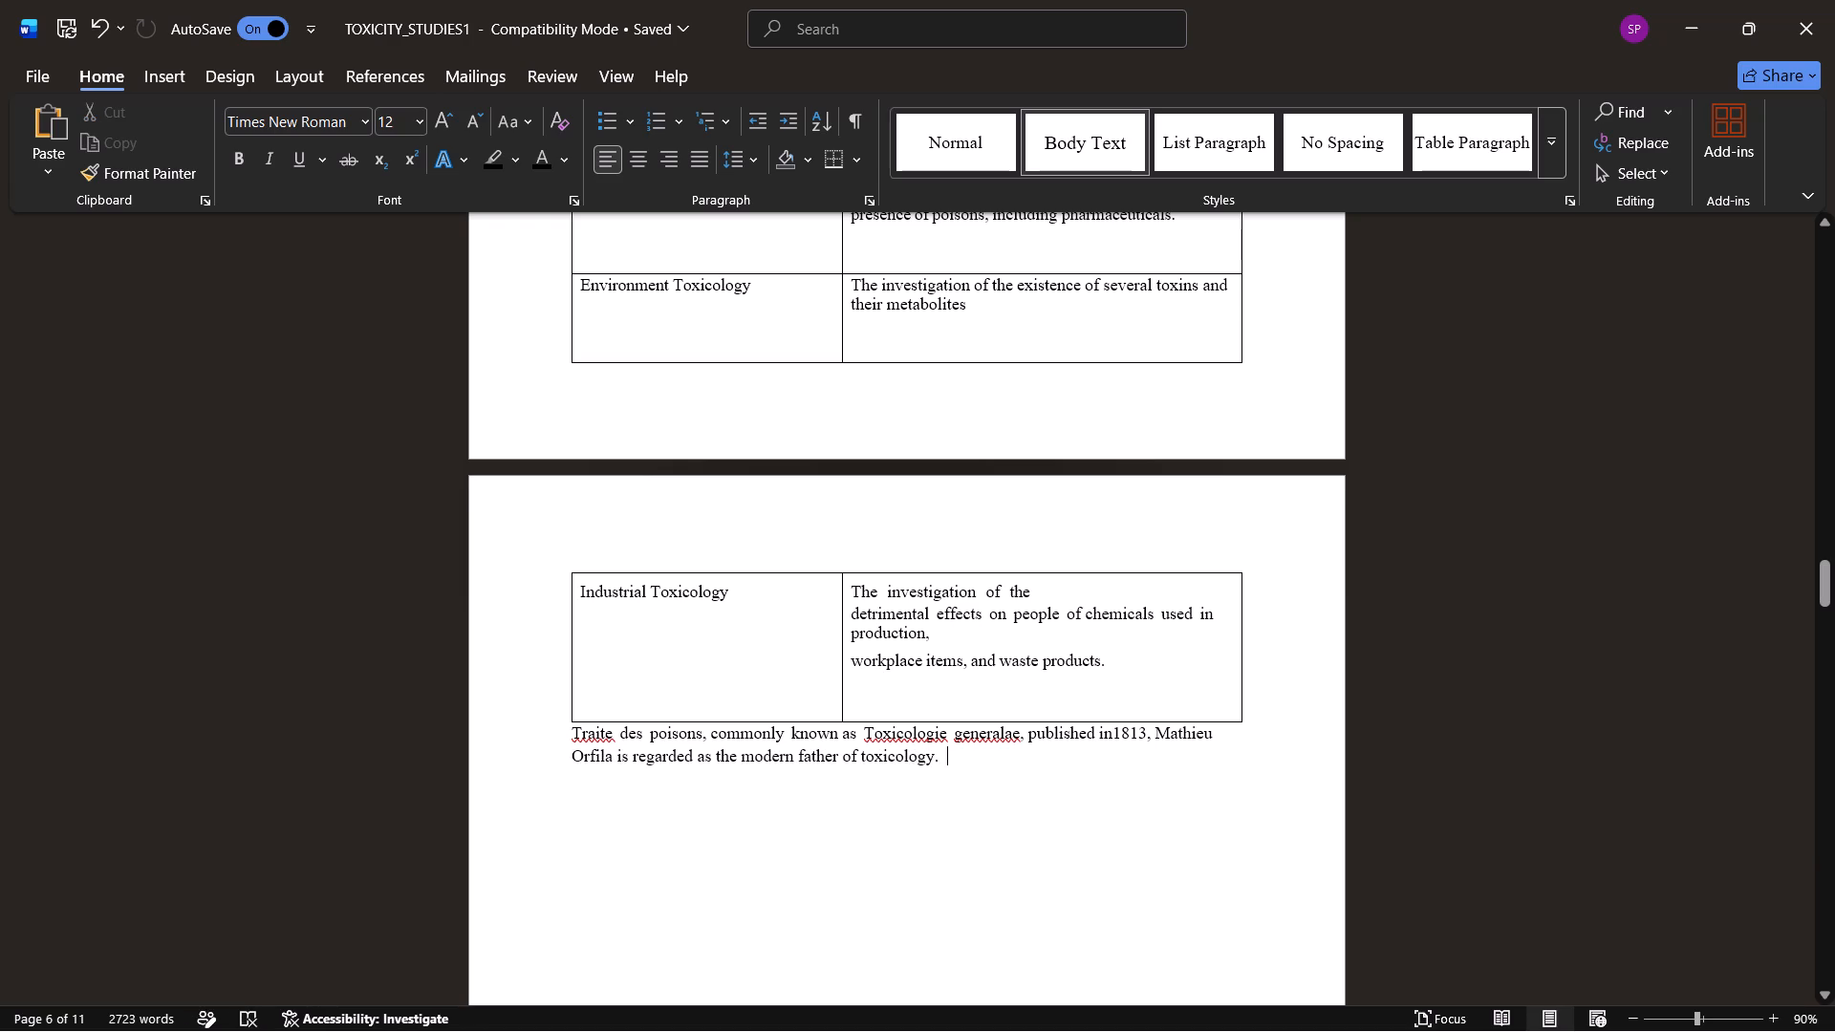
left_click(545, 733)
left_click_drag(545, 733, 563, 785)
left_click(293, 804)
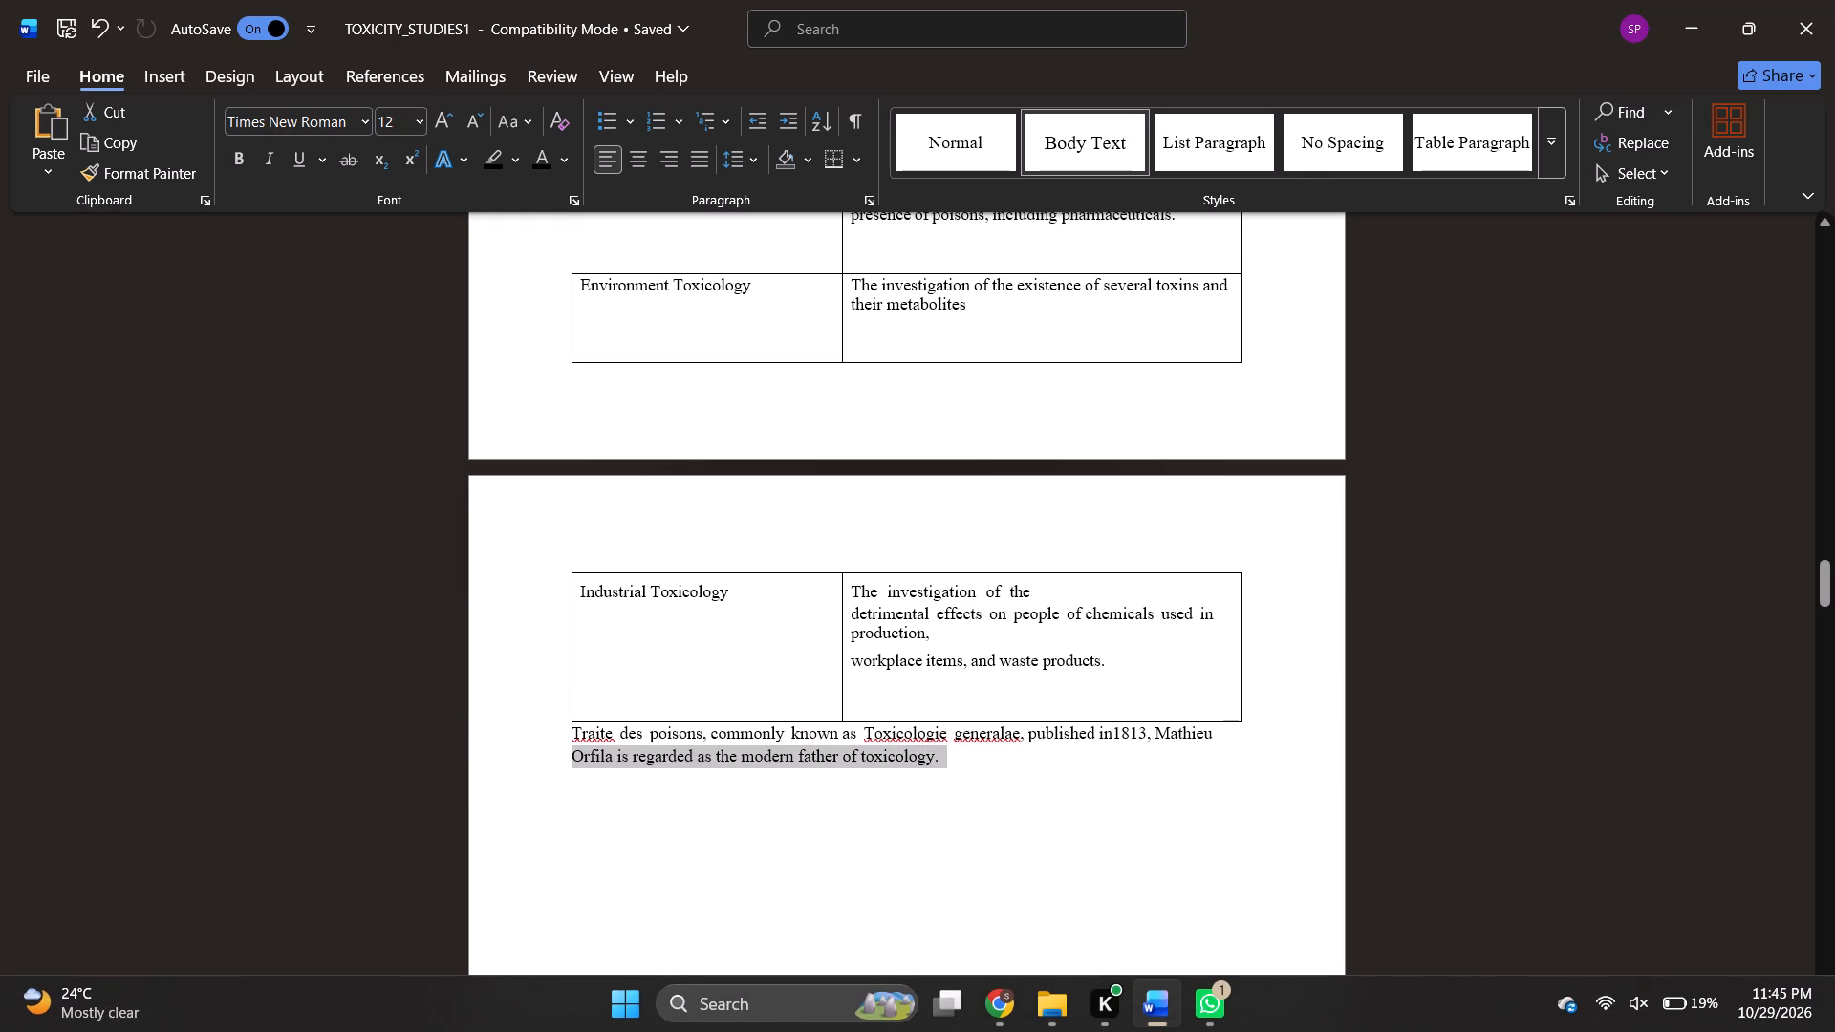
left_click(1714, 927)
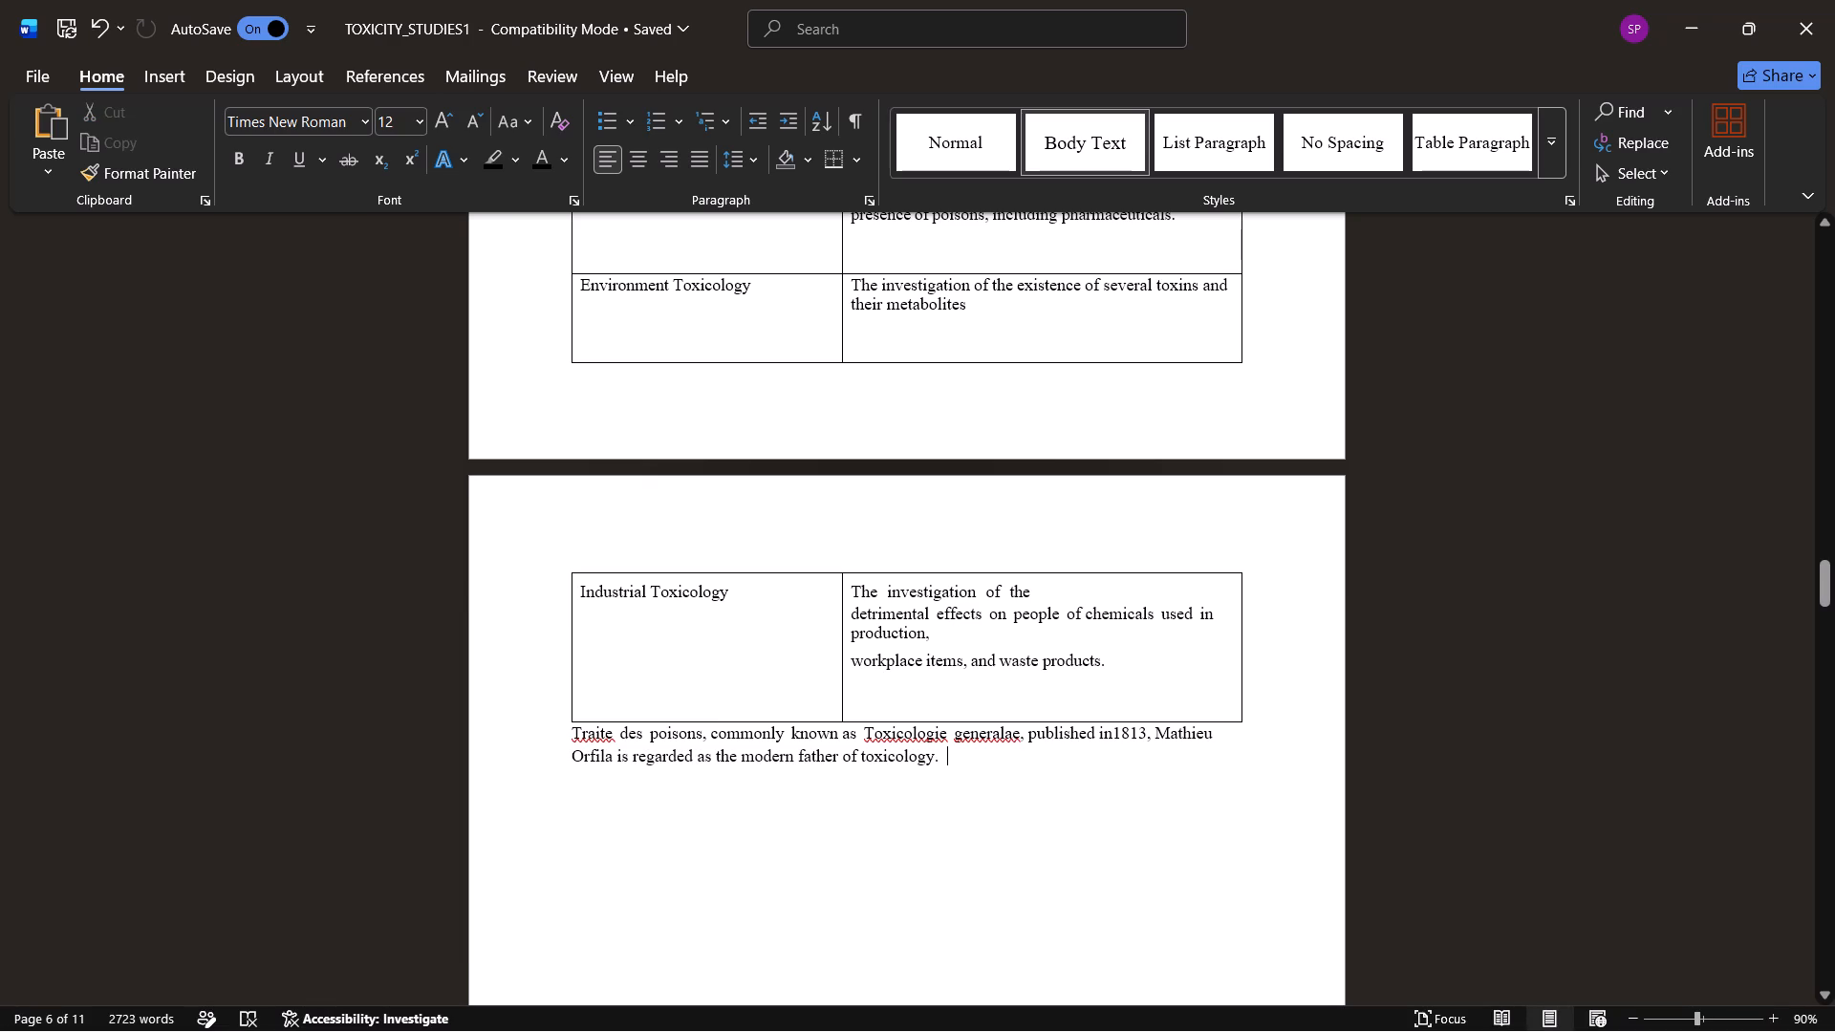
Copy the two-line text starting "Traite des poisons" below the Industrial Toxicology row and paste it after "Since his" in the HISTORY paragraph.
left_click_drag(570, 729, 983, 839)
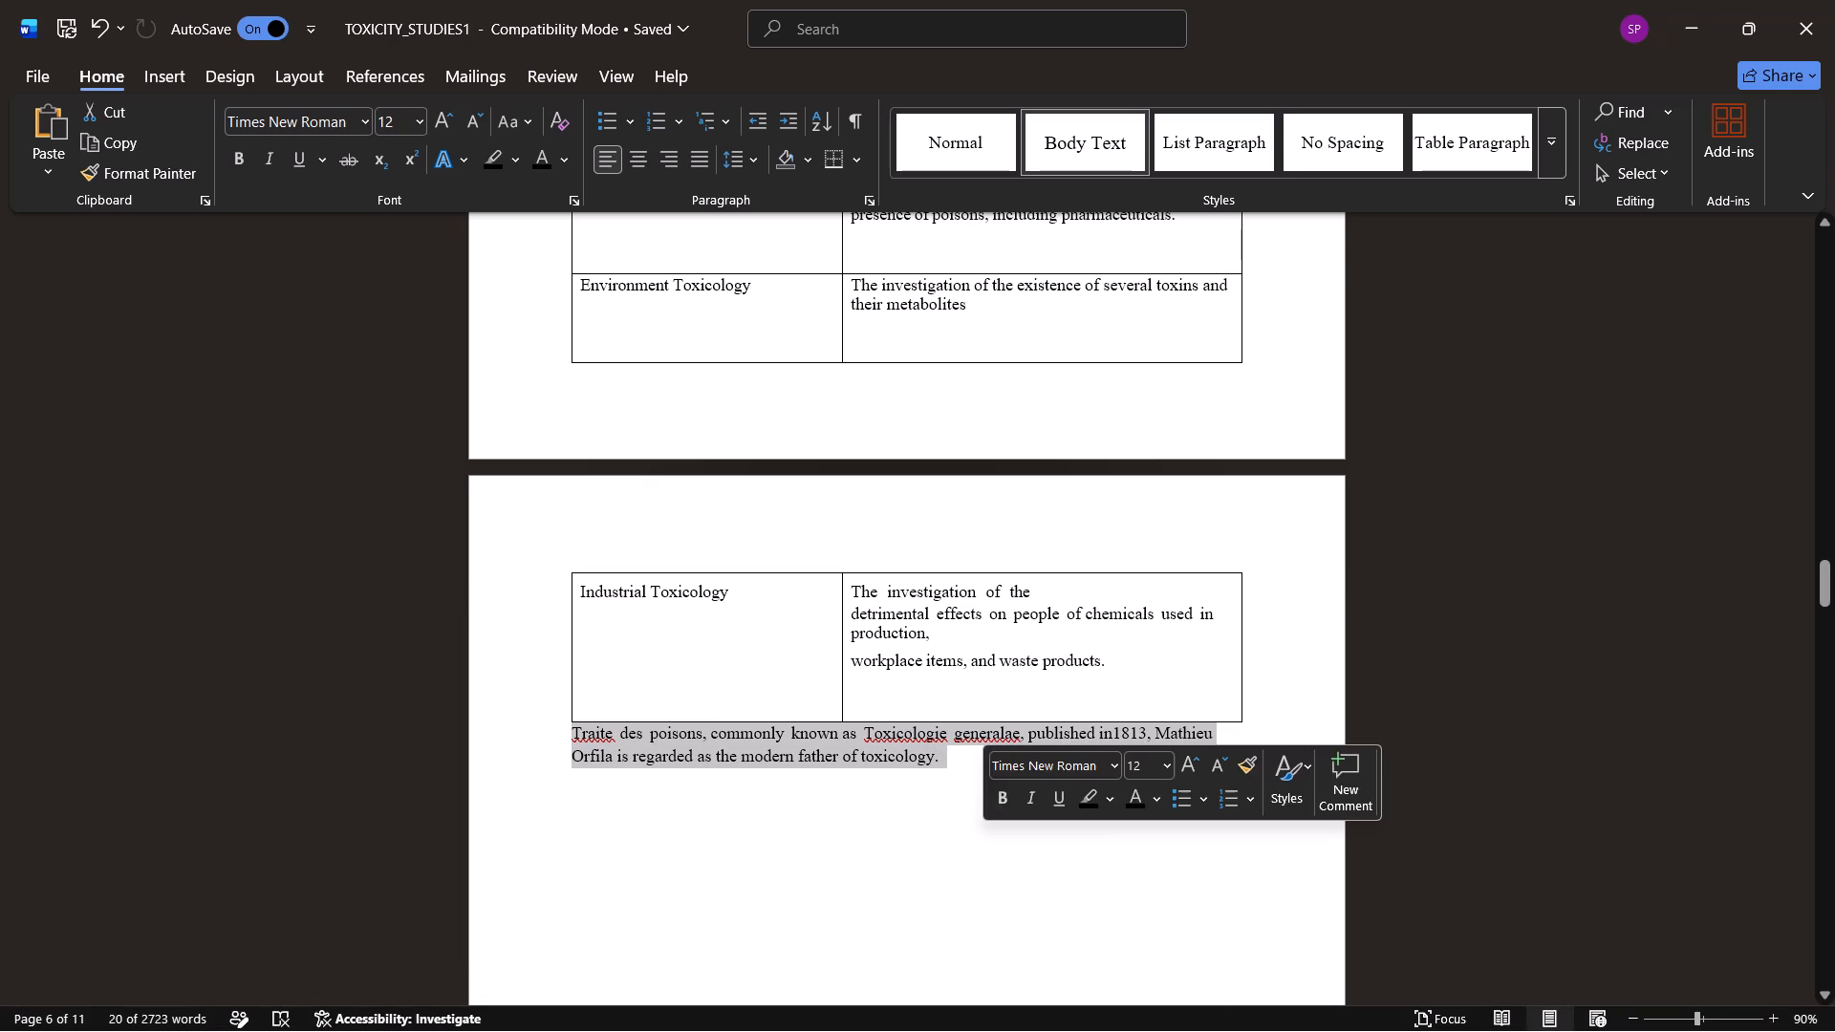
key("ctrl+c")
scroll(983, 839, "up", 4)
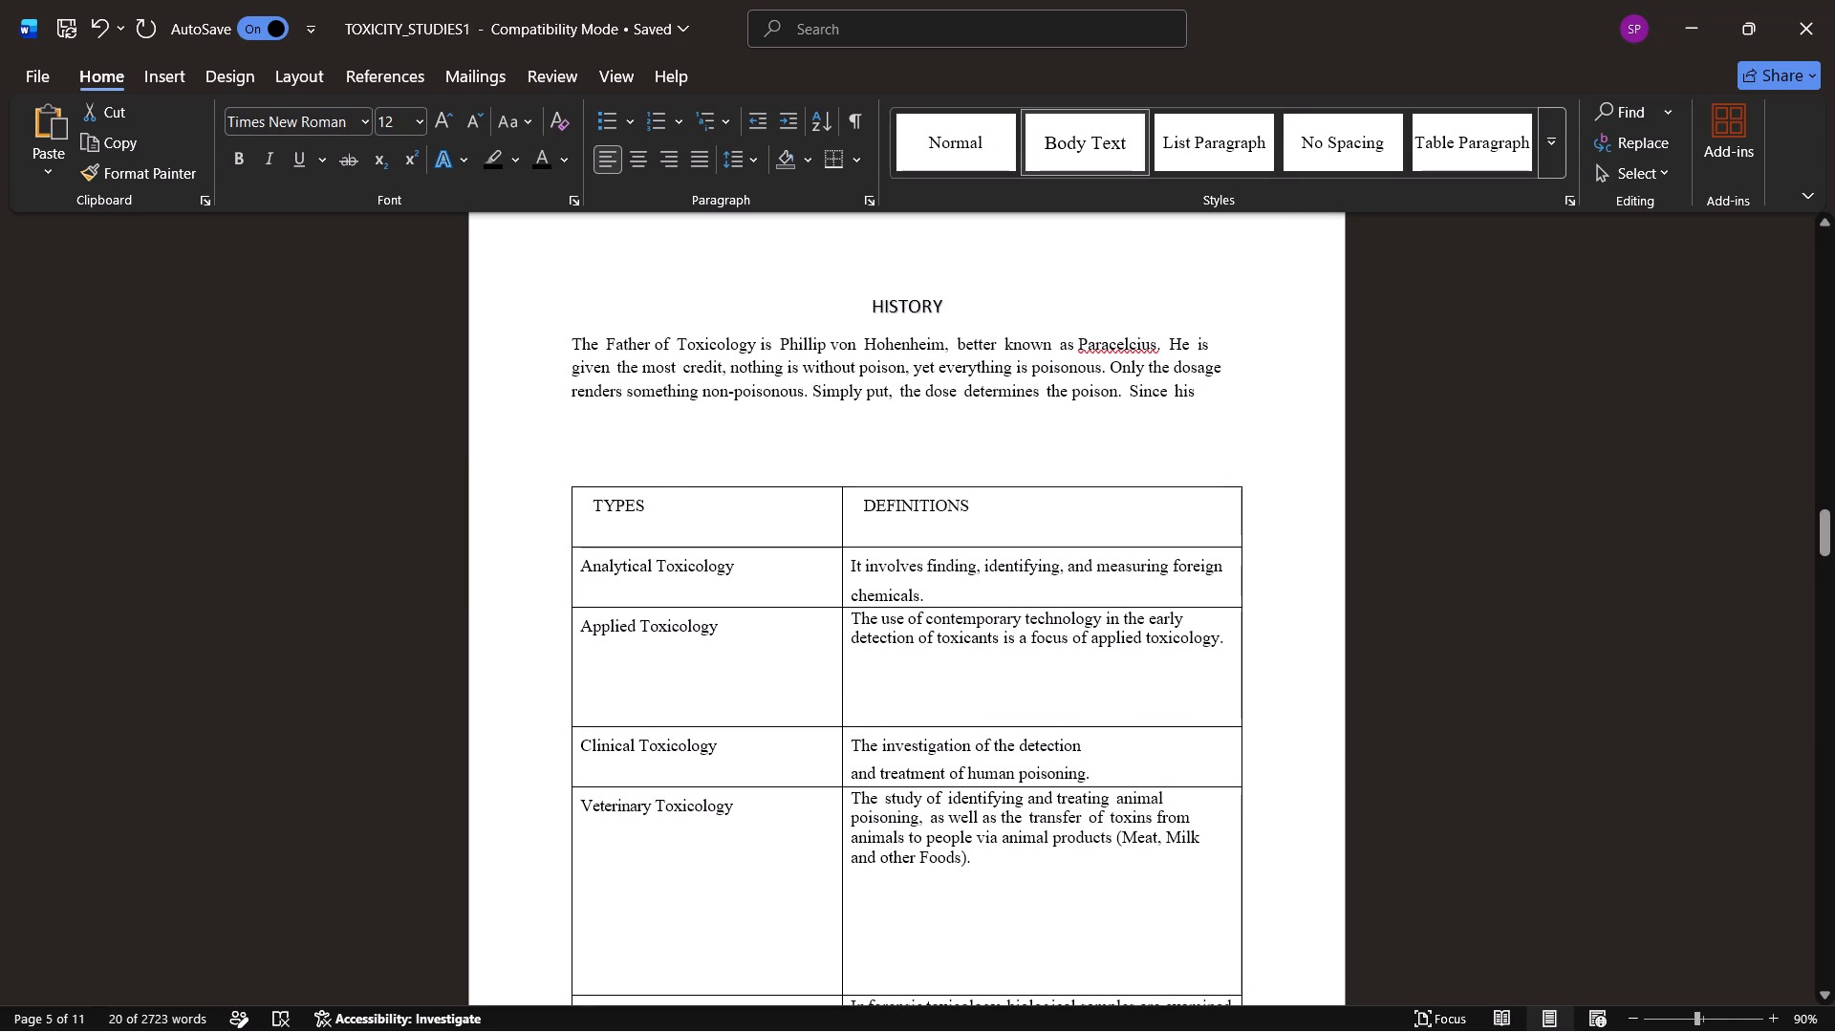
left_click(1202, 397)
key("space")
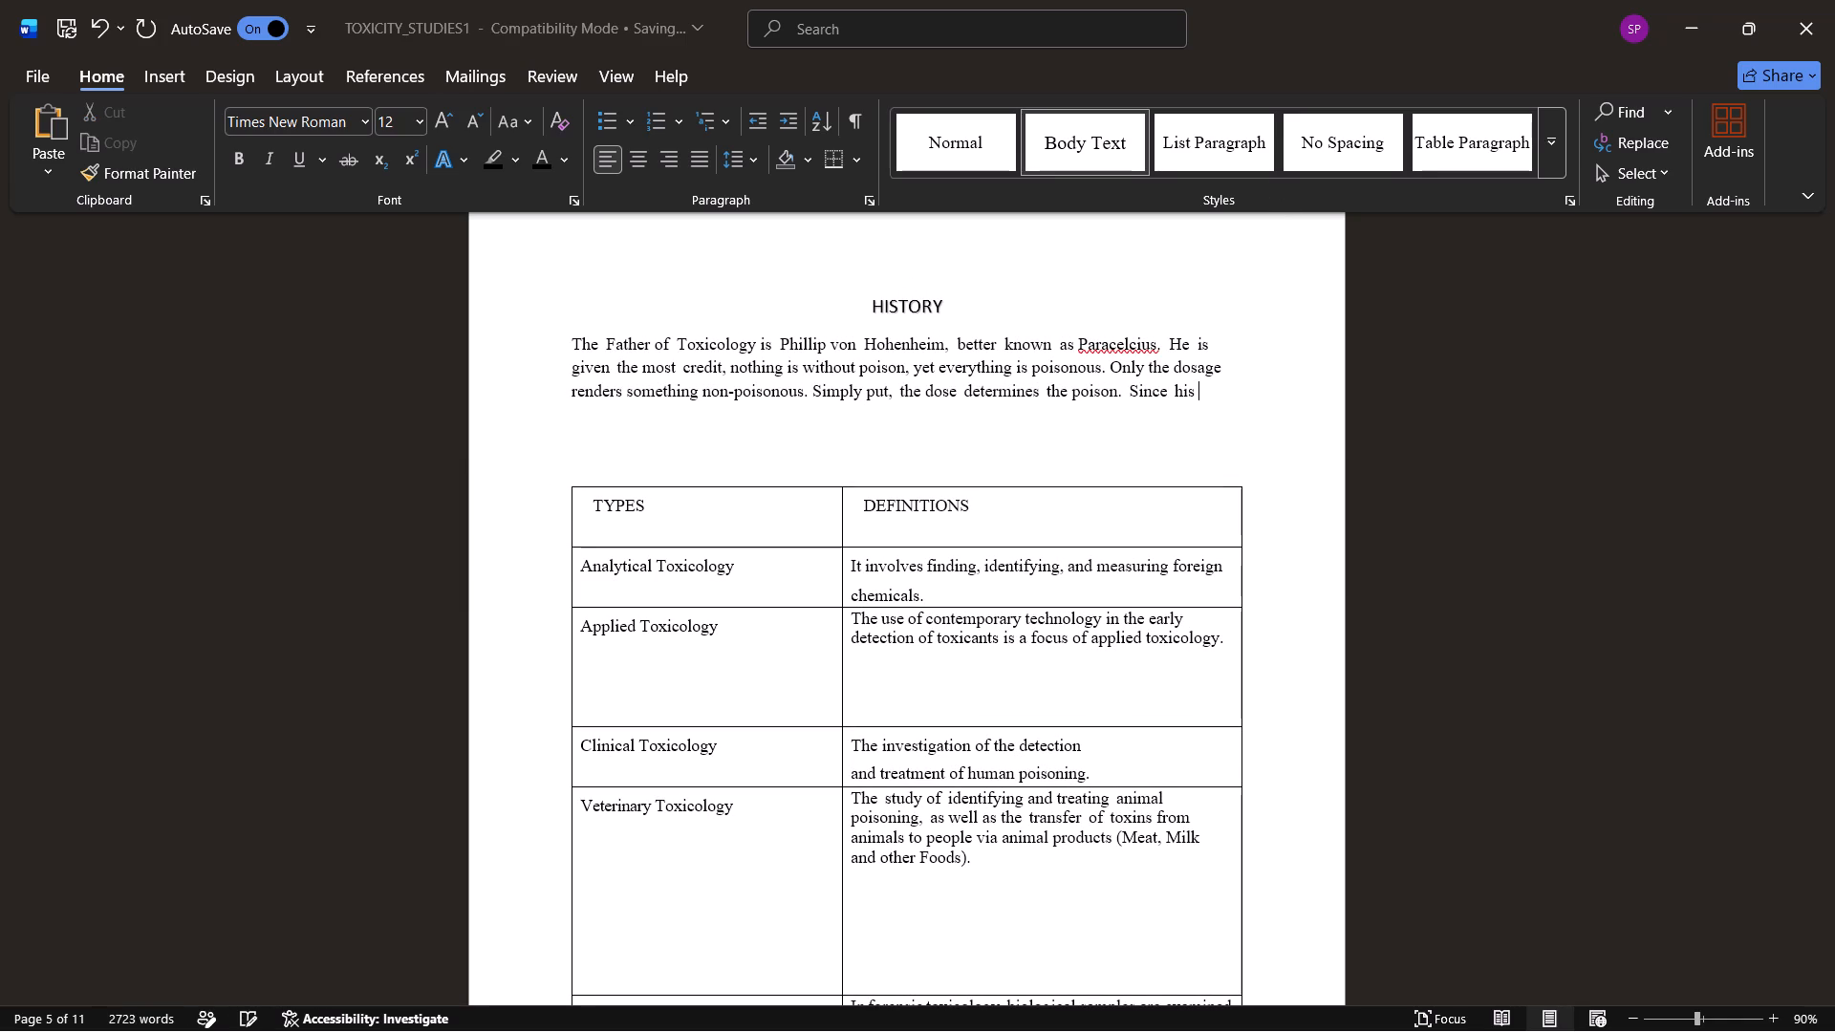
key("ctrl+v")
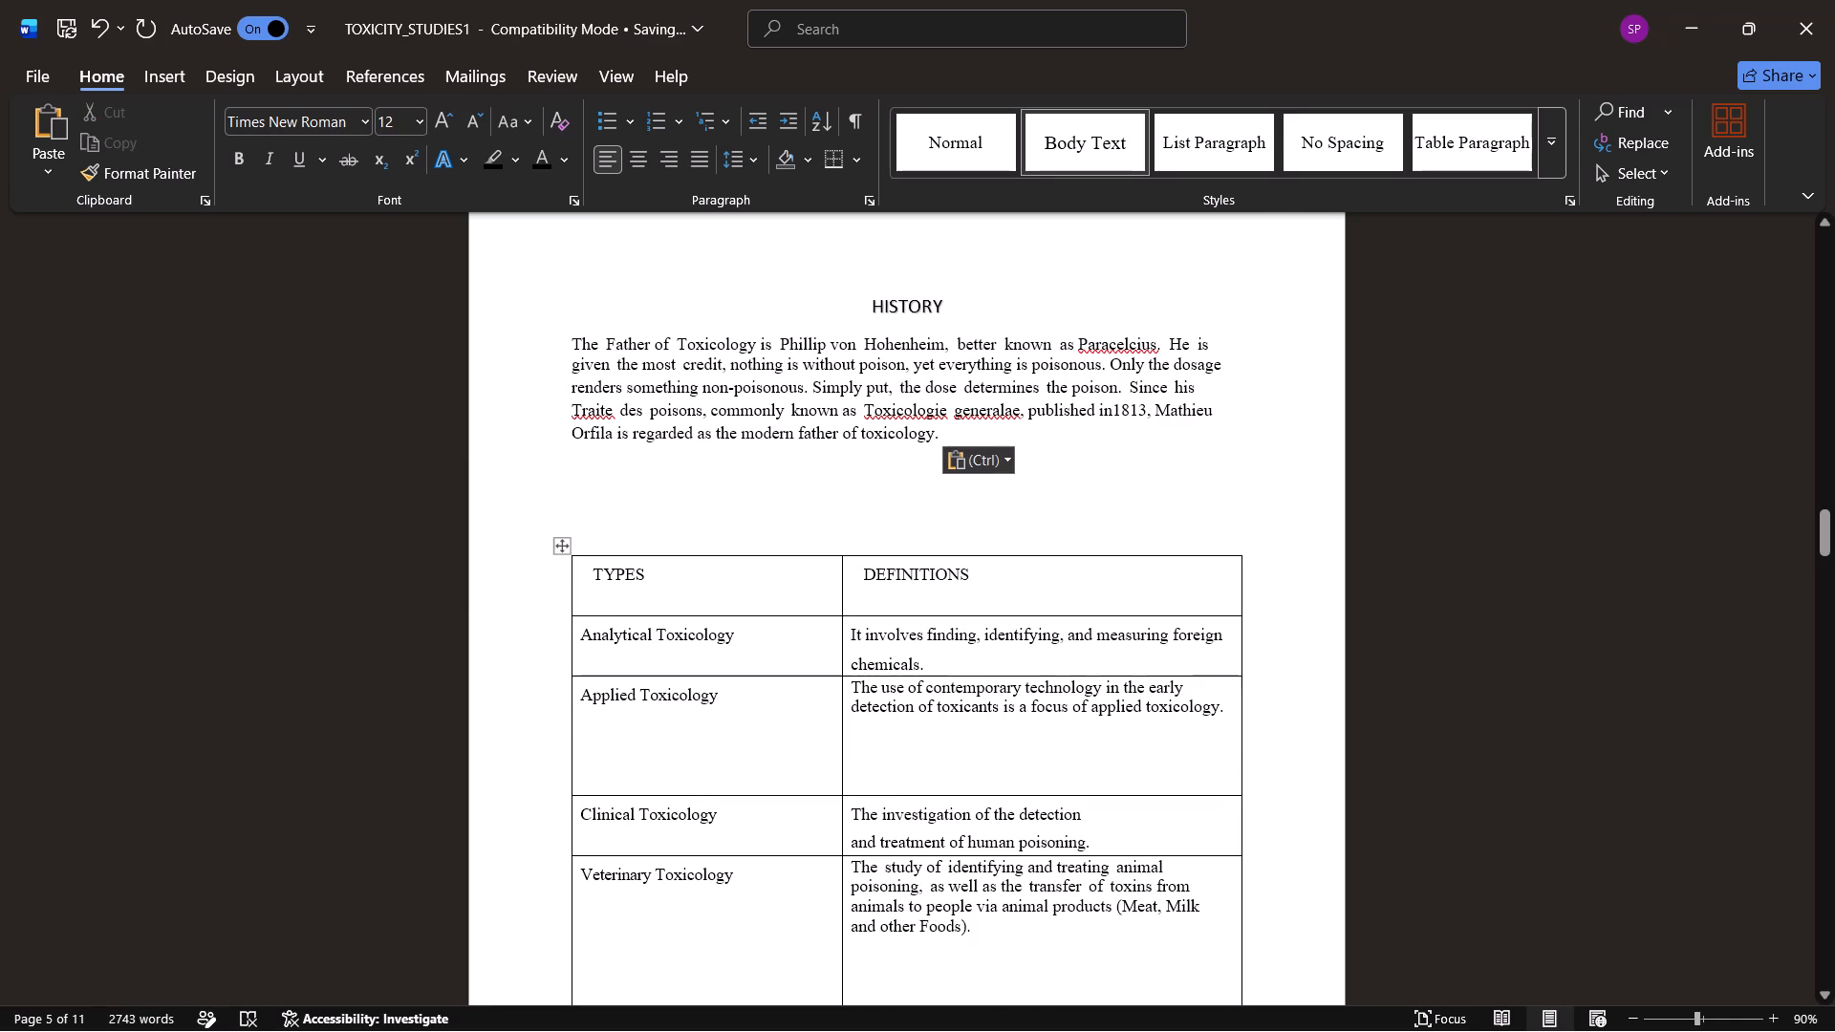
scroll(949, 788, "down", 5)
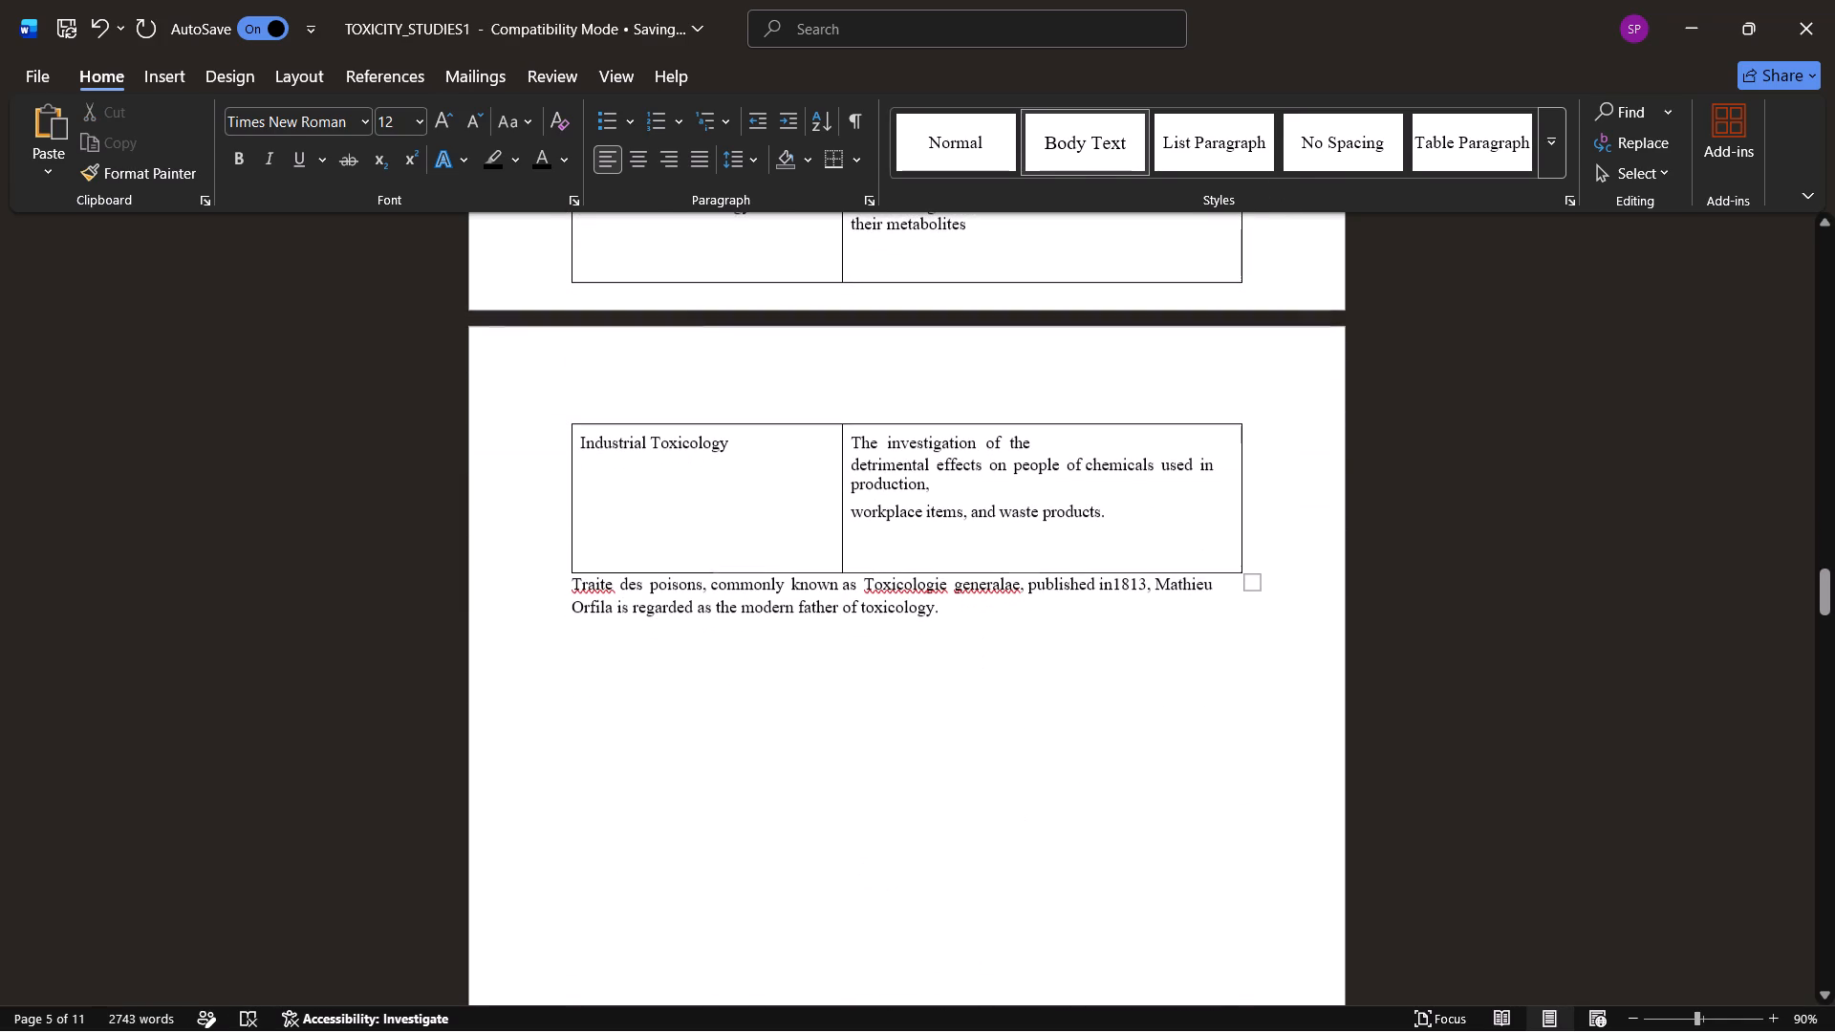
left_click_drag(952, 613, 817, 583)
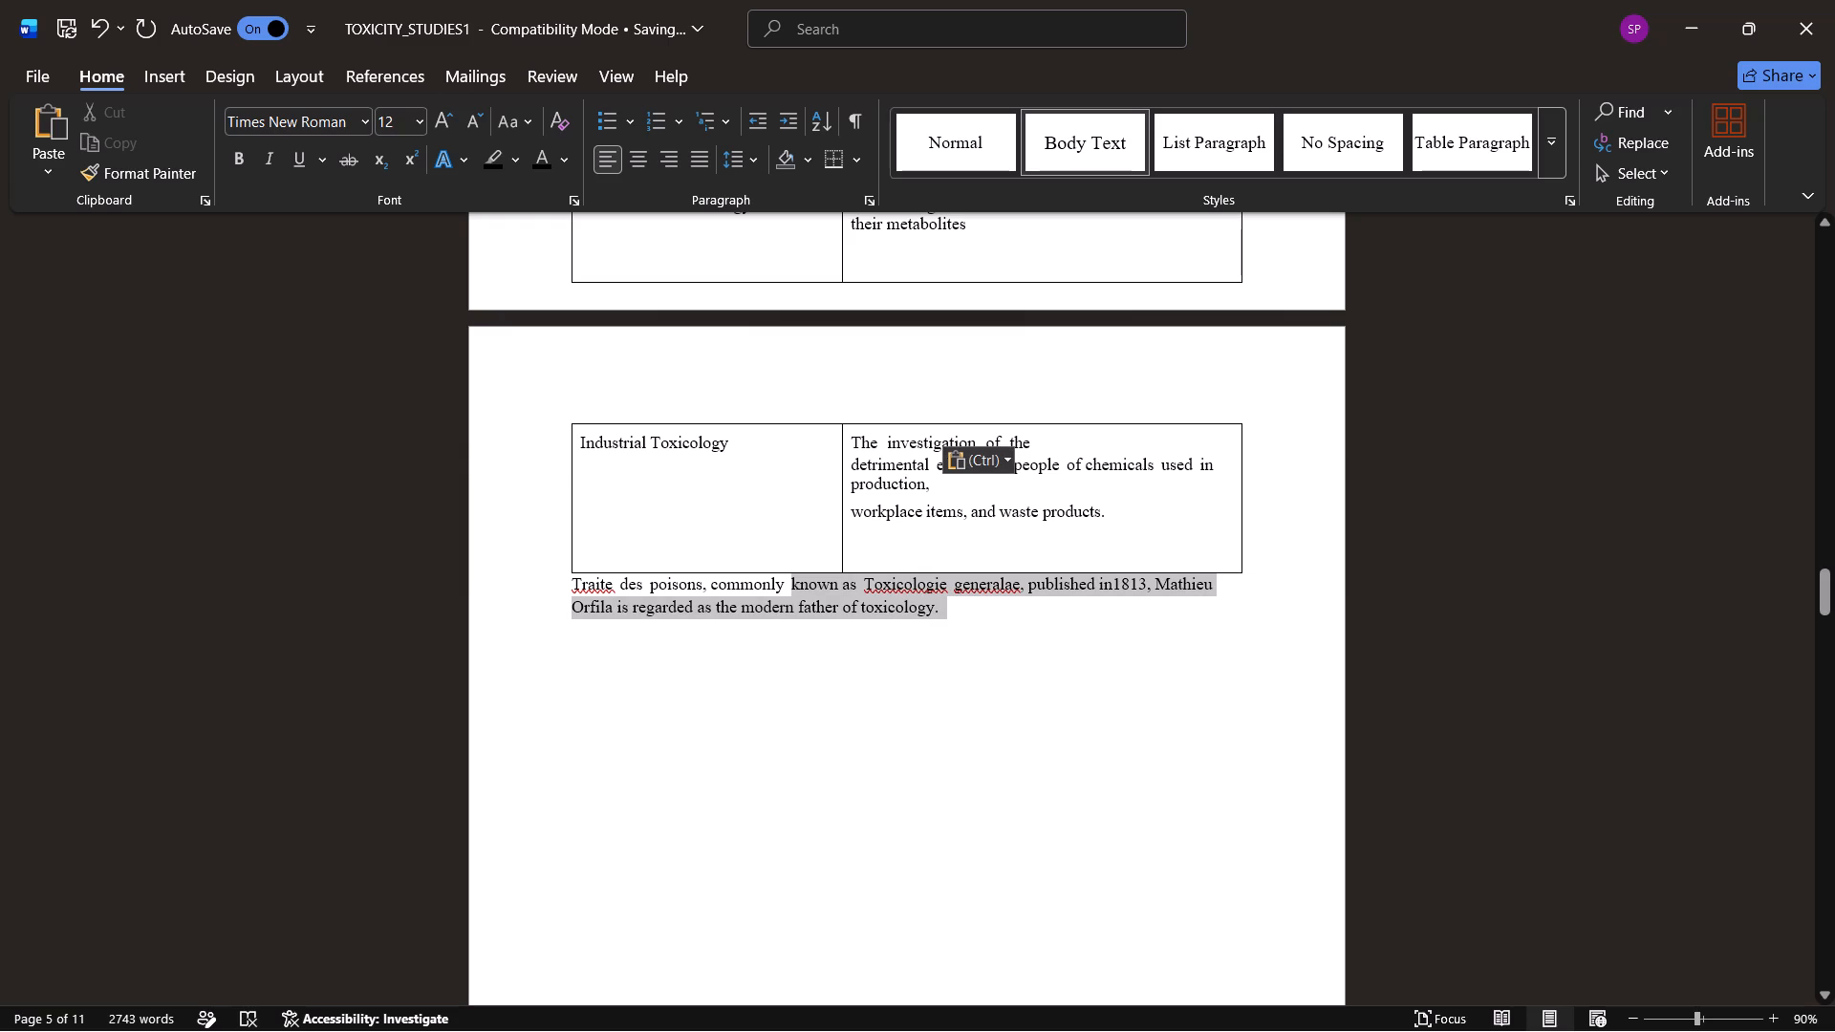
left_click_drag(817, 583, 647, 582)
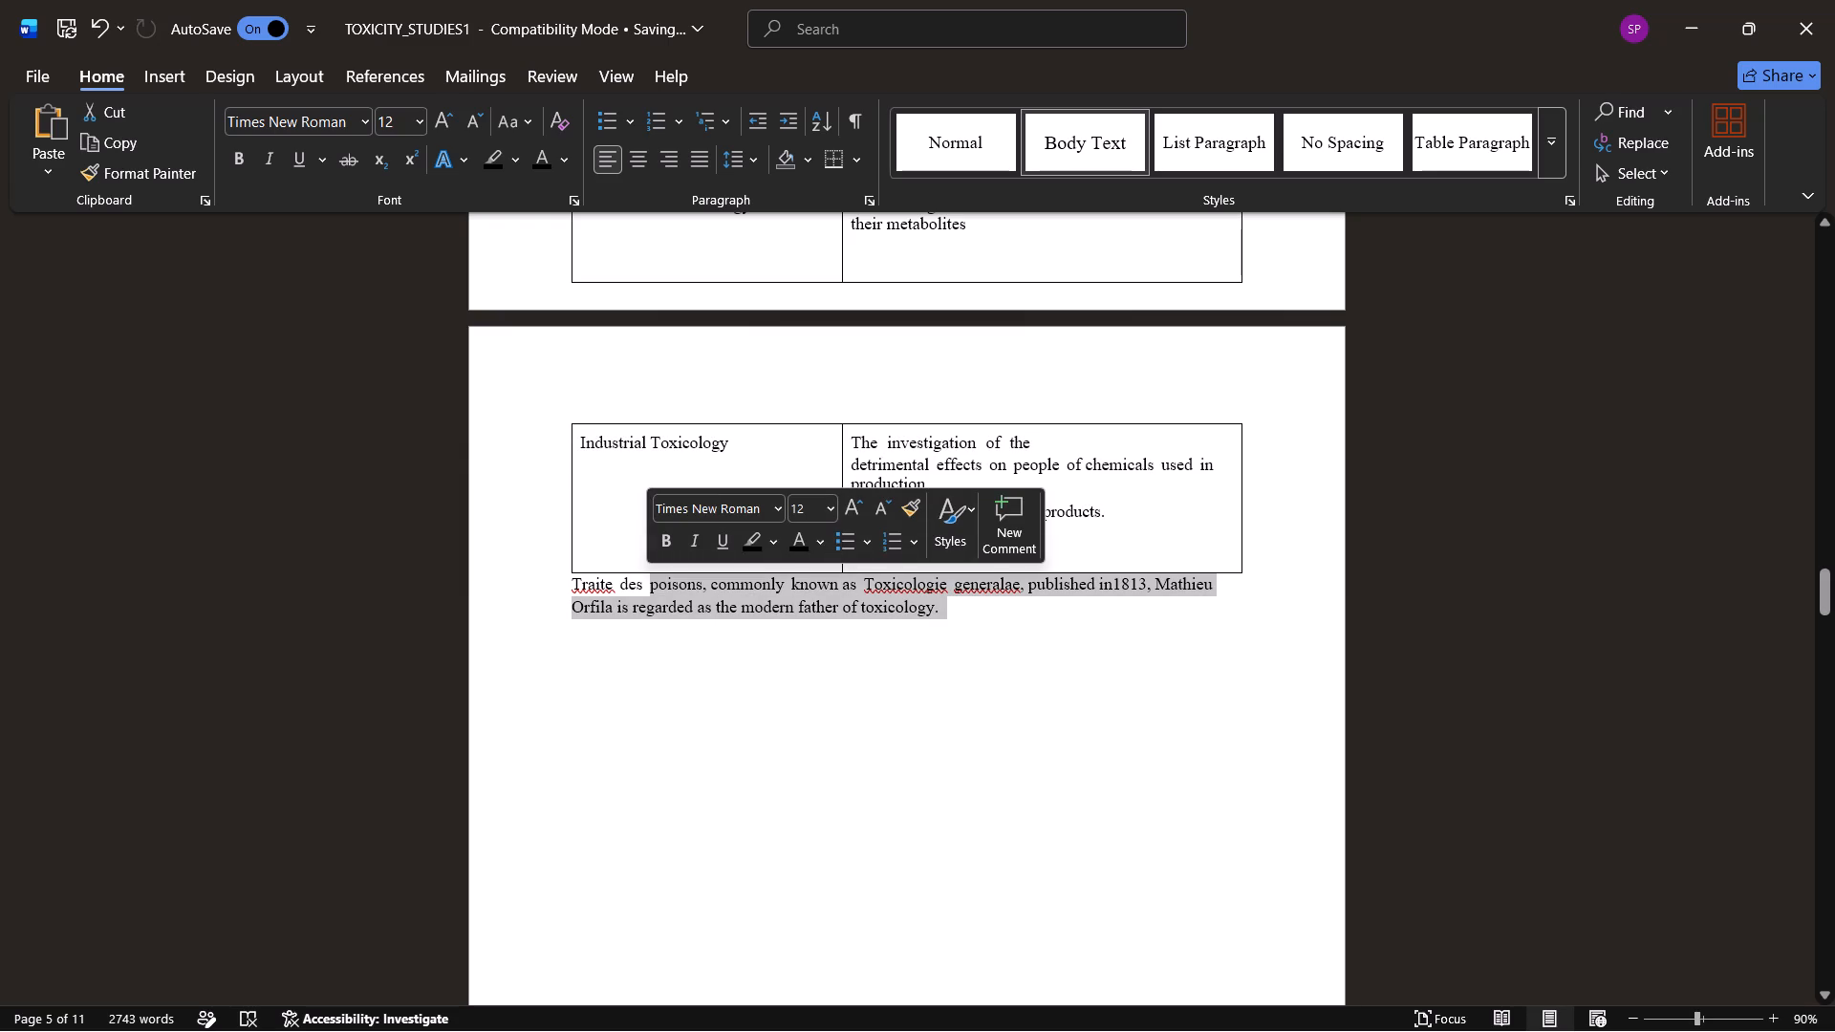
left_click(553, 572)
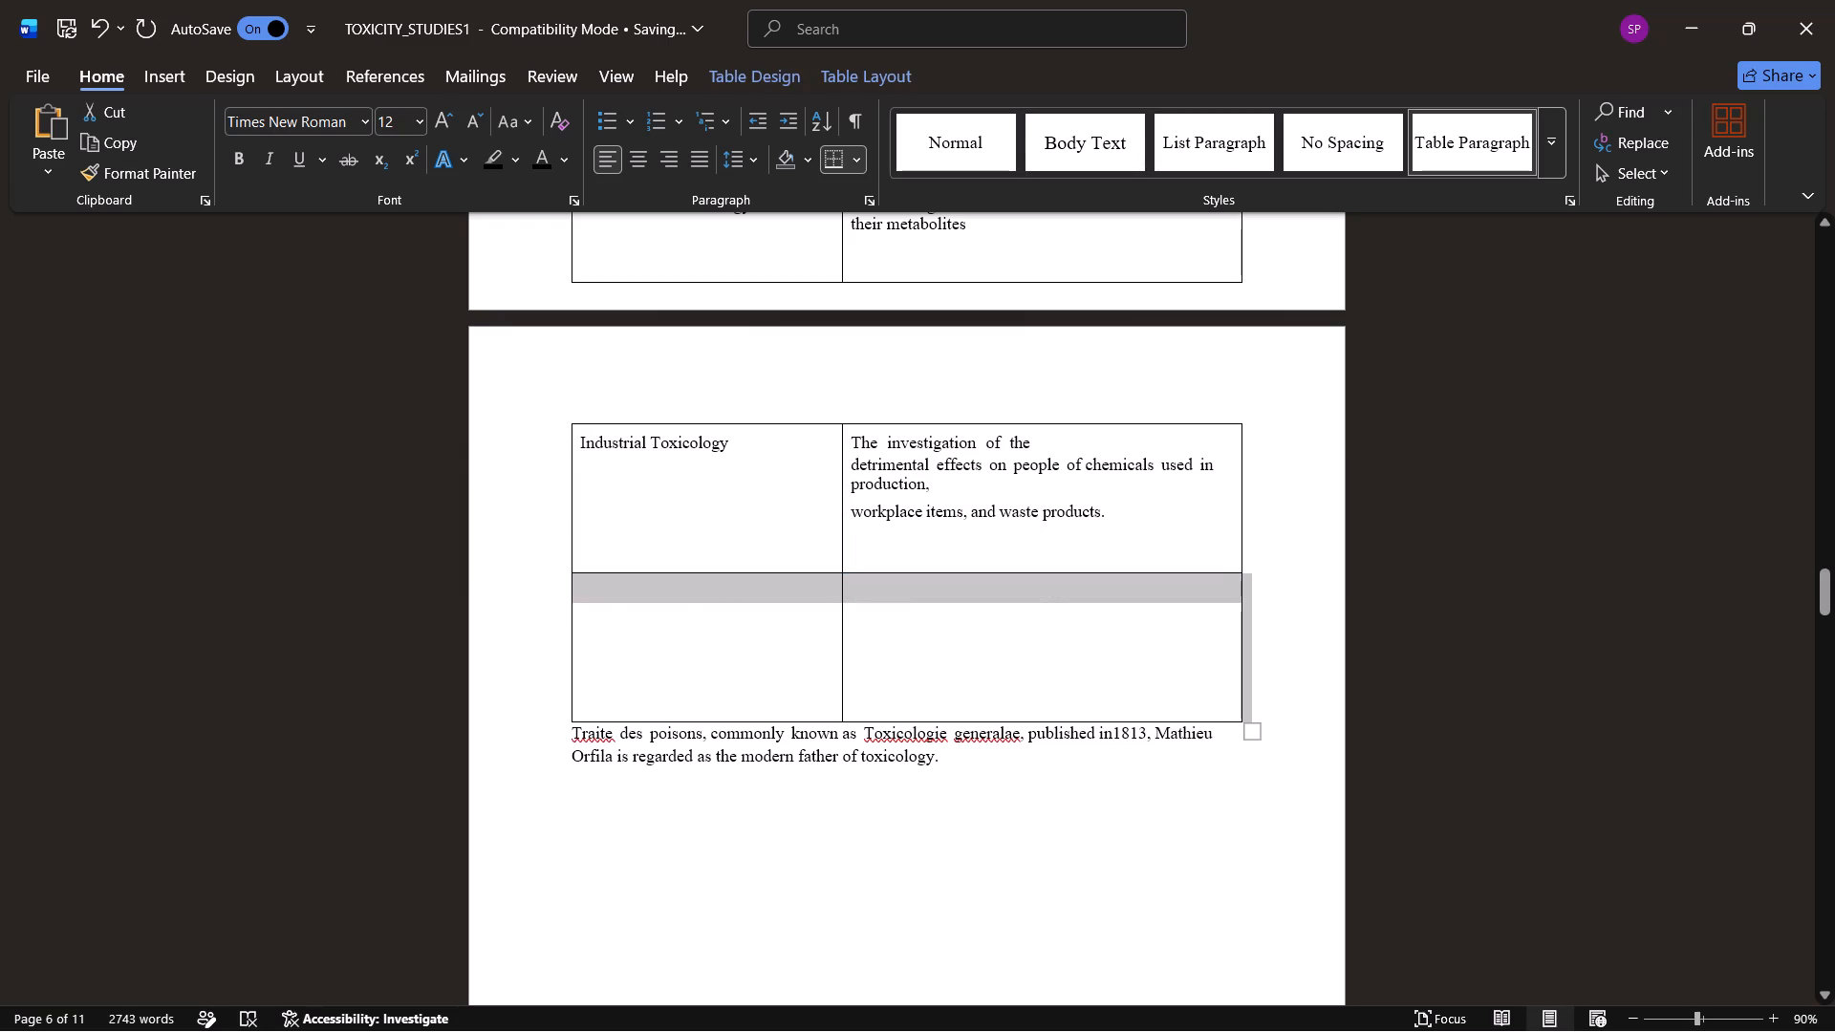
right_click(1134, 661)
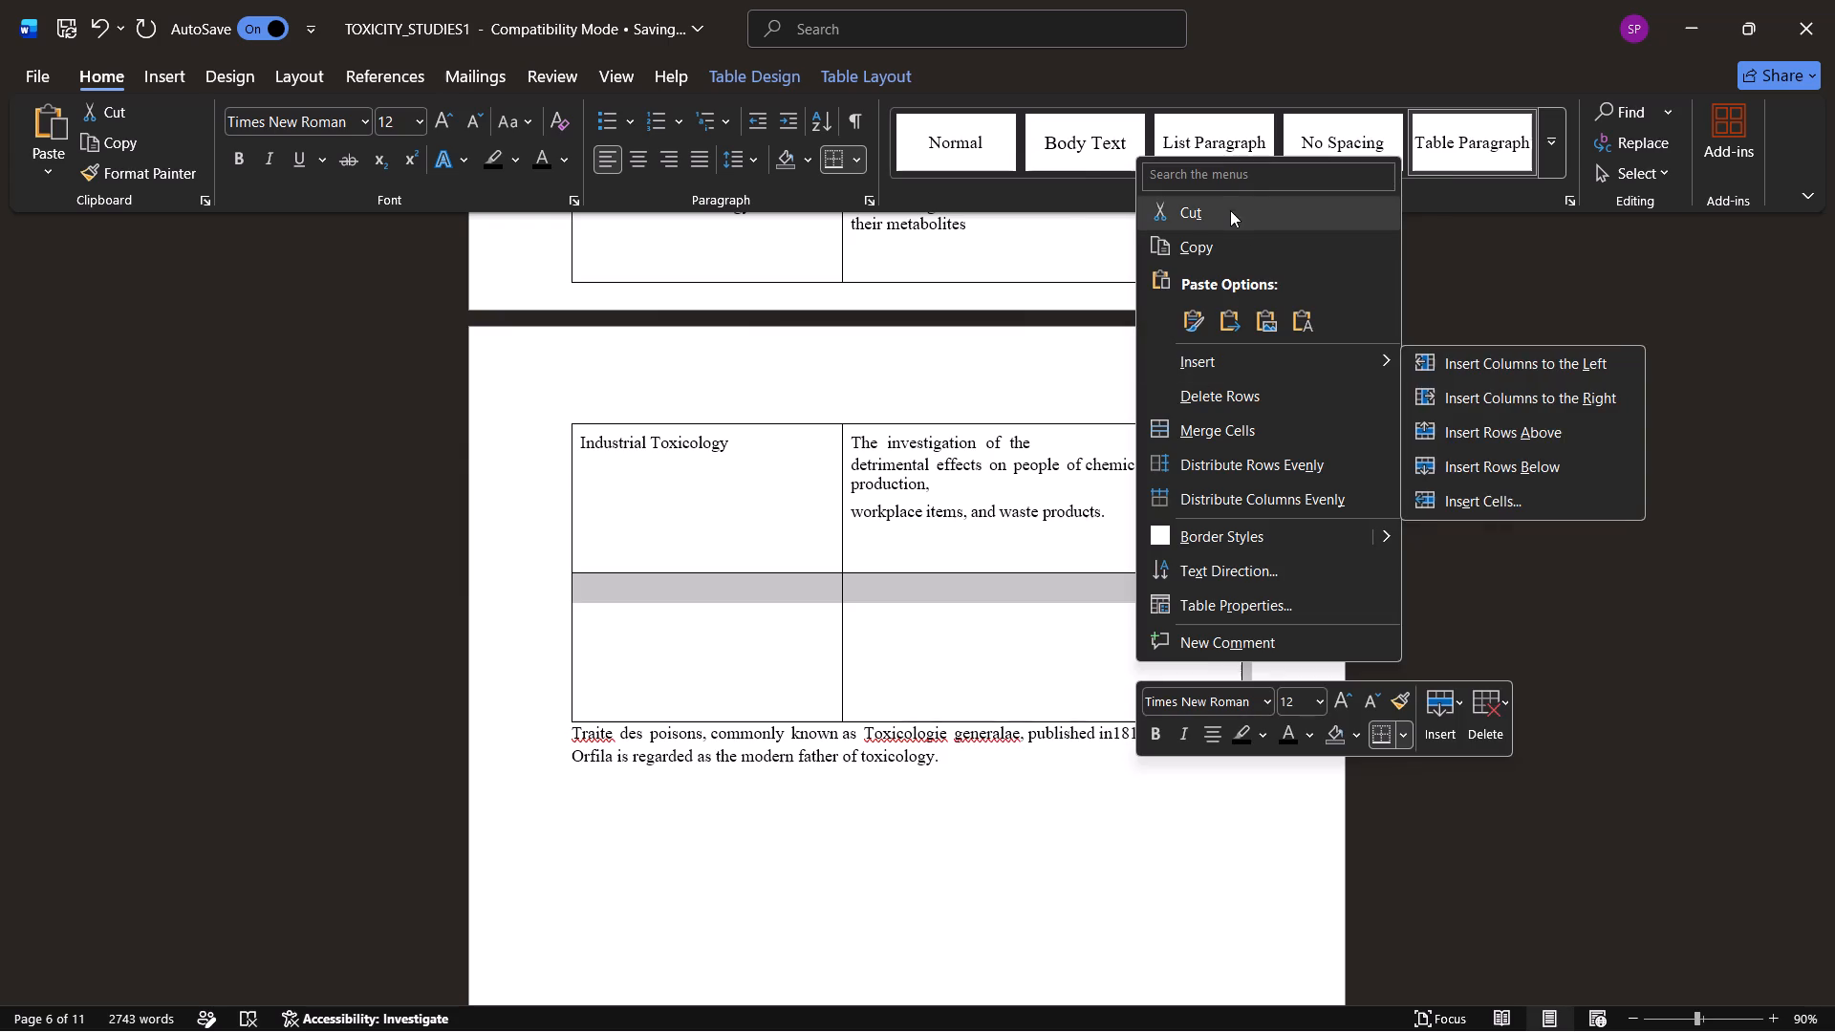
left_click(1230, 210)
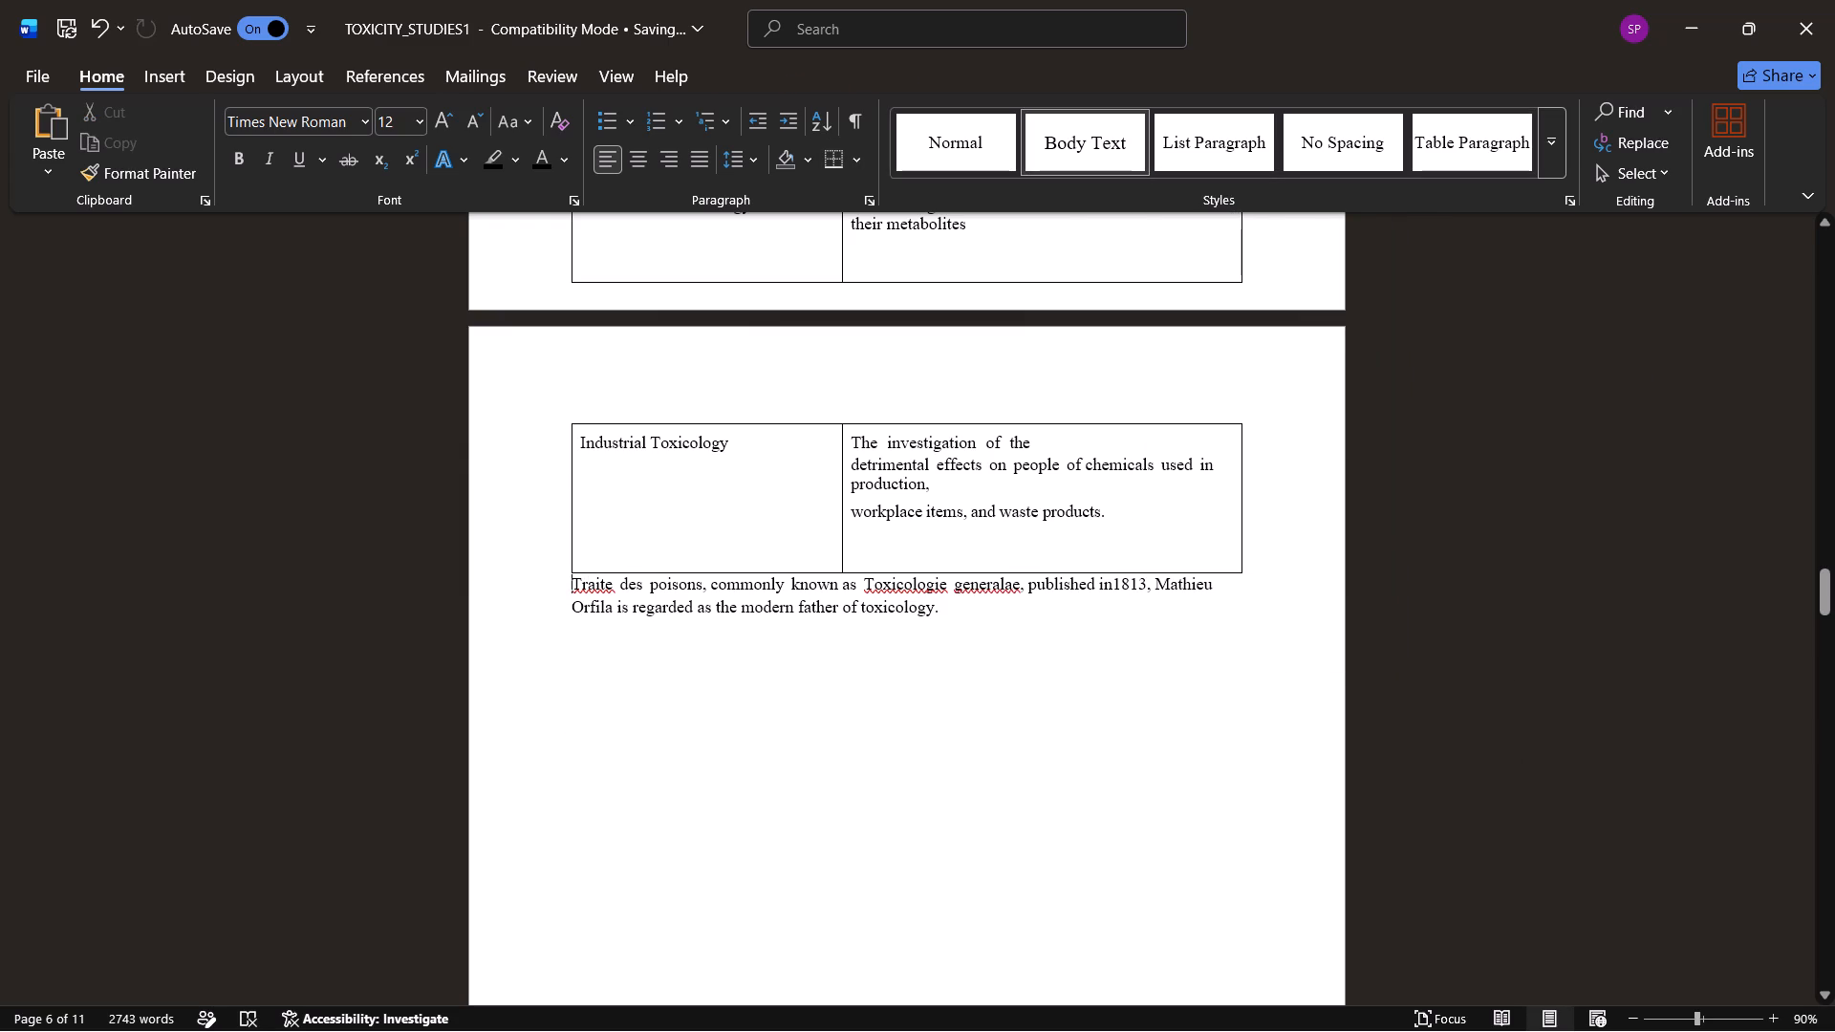
Delete the duplicated two-line "Traite des poisons" text below the Industrial Toxicology row.
left_click_drag(572, 591, 945, 663)
key("BackSpace")
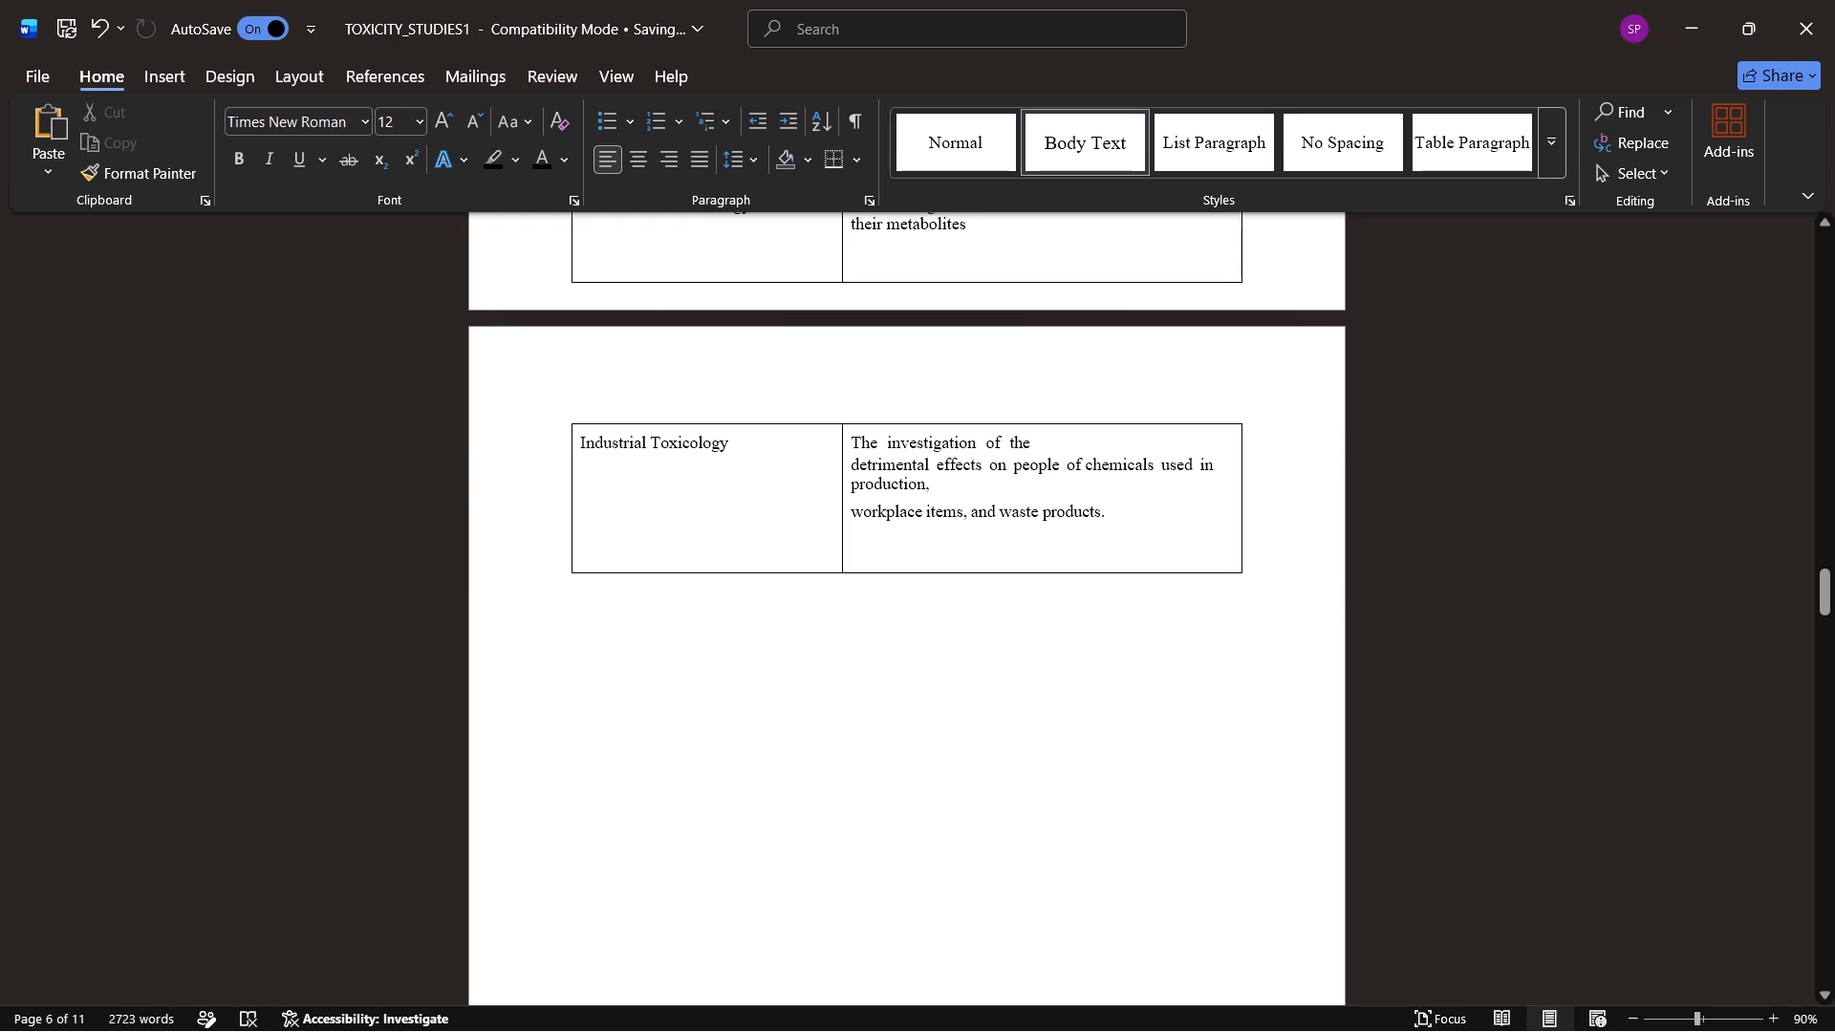
Examine how the toxicology table runs from HISTORY to the remaining rows under TYPES OF TOXICOLOGY, checking the page breaks and blank space.
scroll(945, 663, "down", 5)
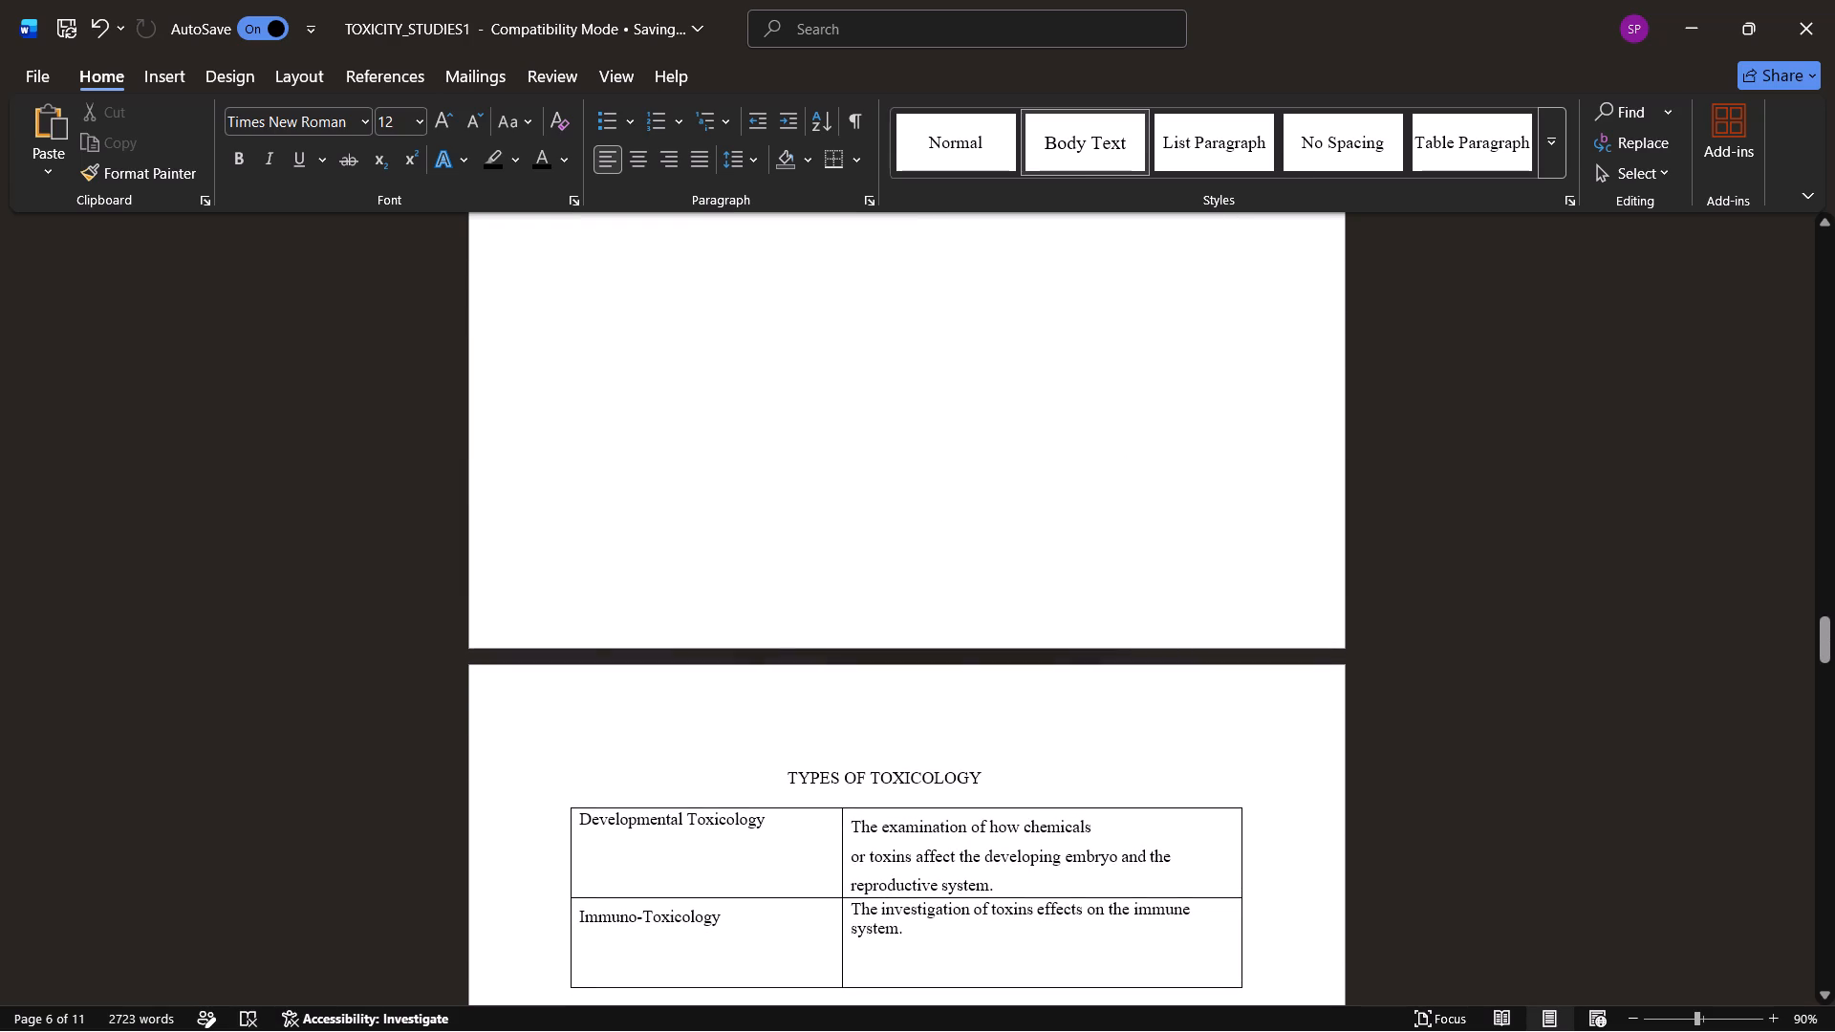
scroll(521, 978, "down", 1)
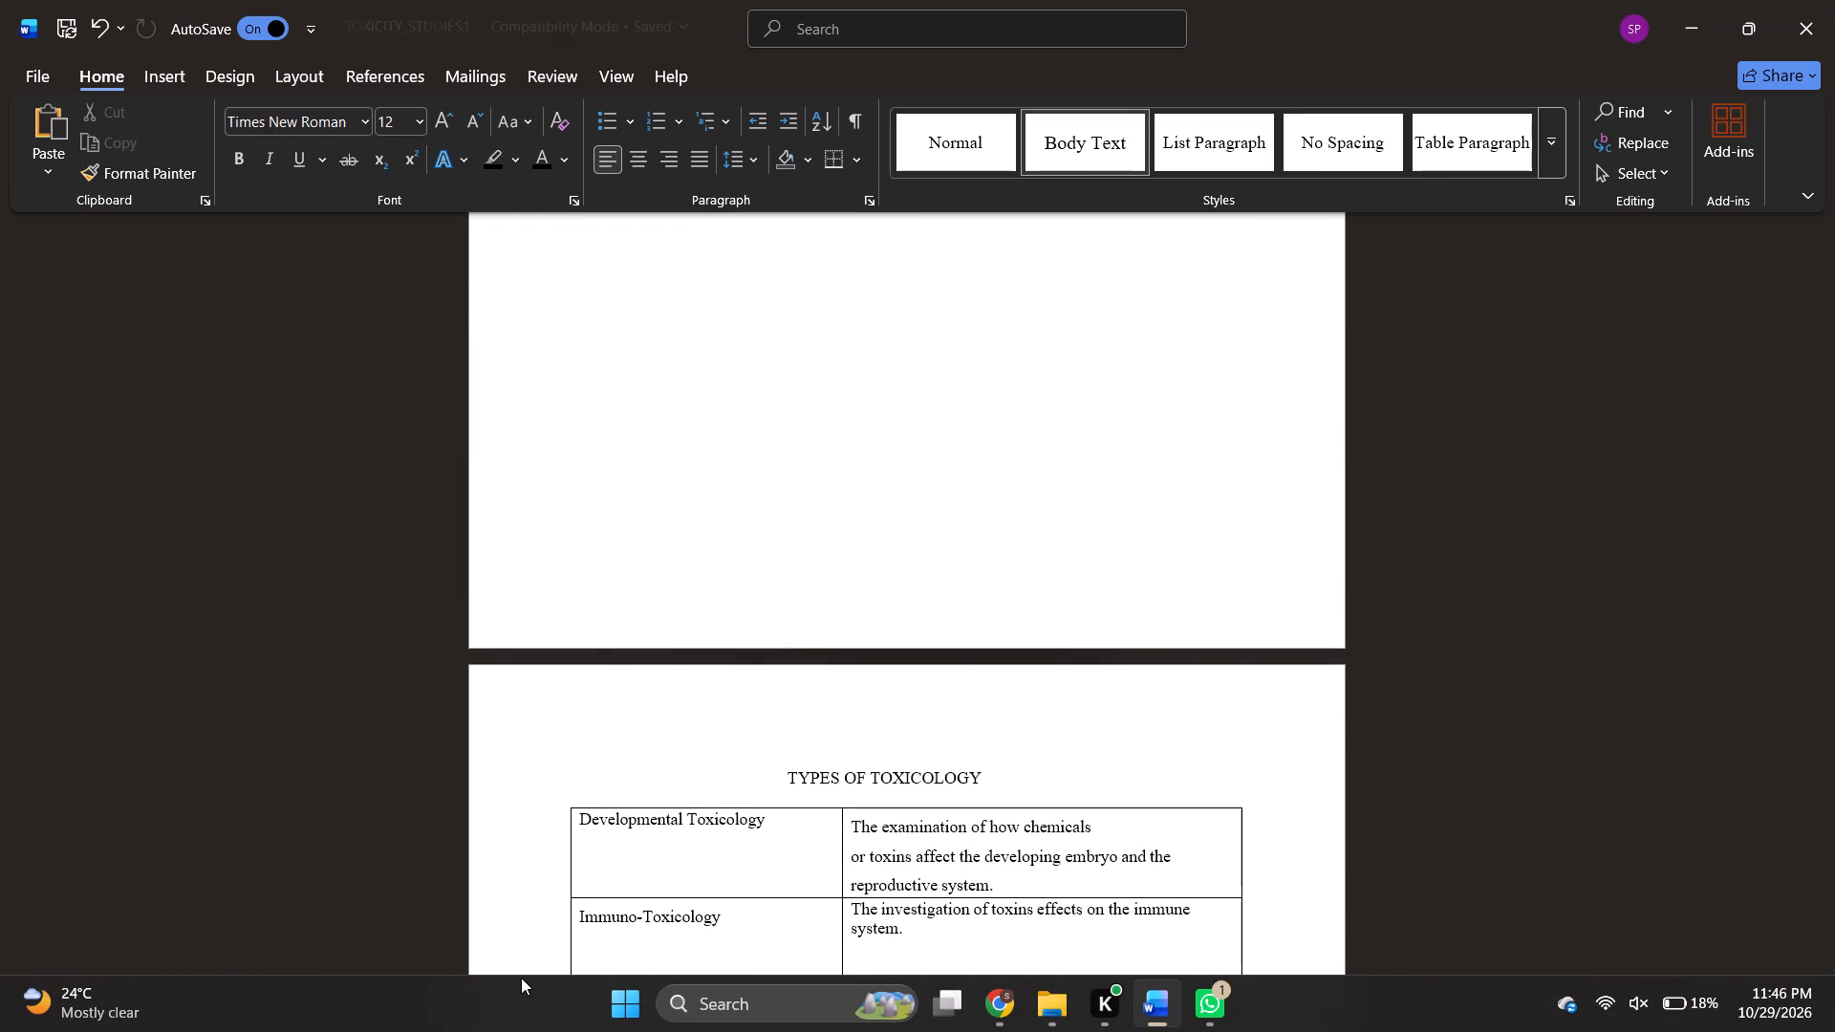
scroll(521, 978, "down", 1)
scroll(714, 957, "down", 2)
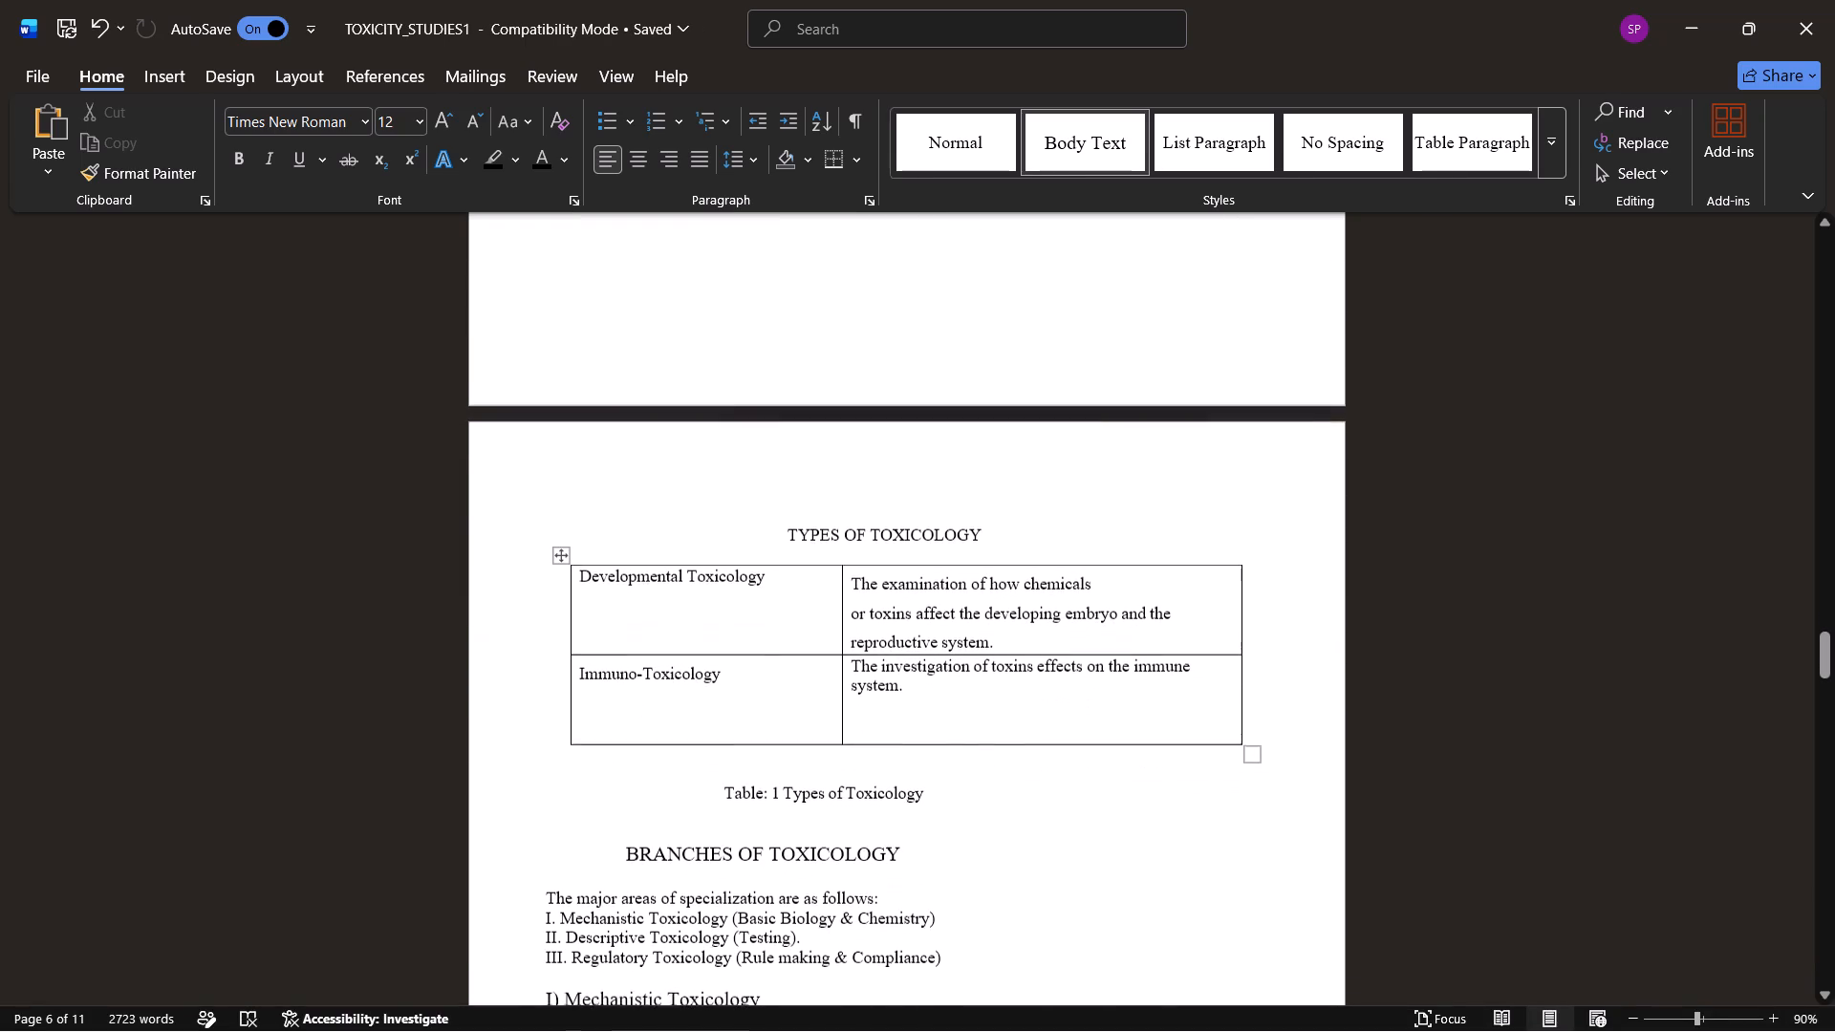
scroll(714, 957, "down", 1)
scroll(553, 722, "up", 4)
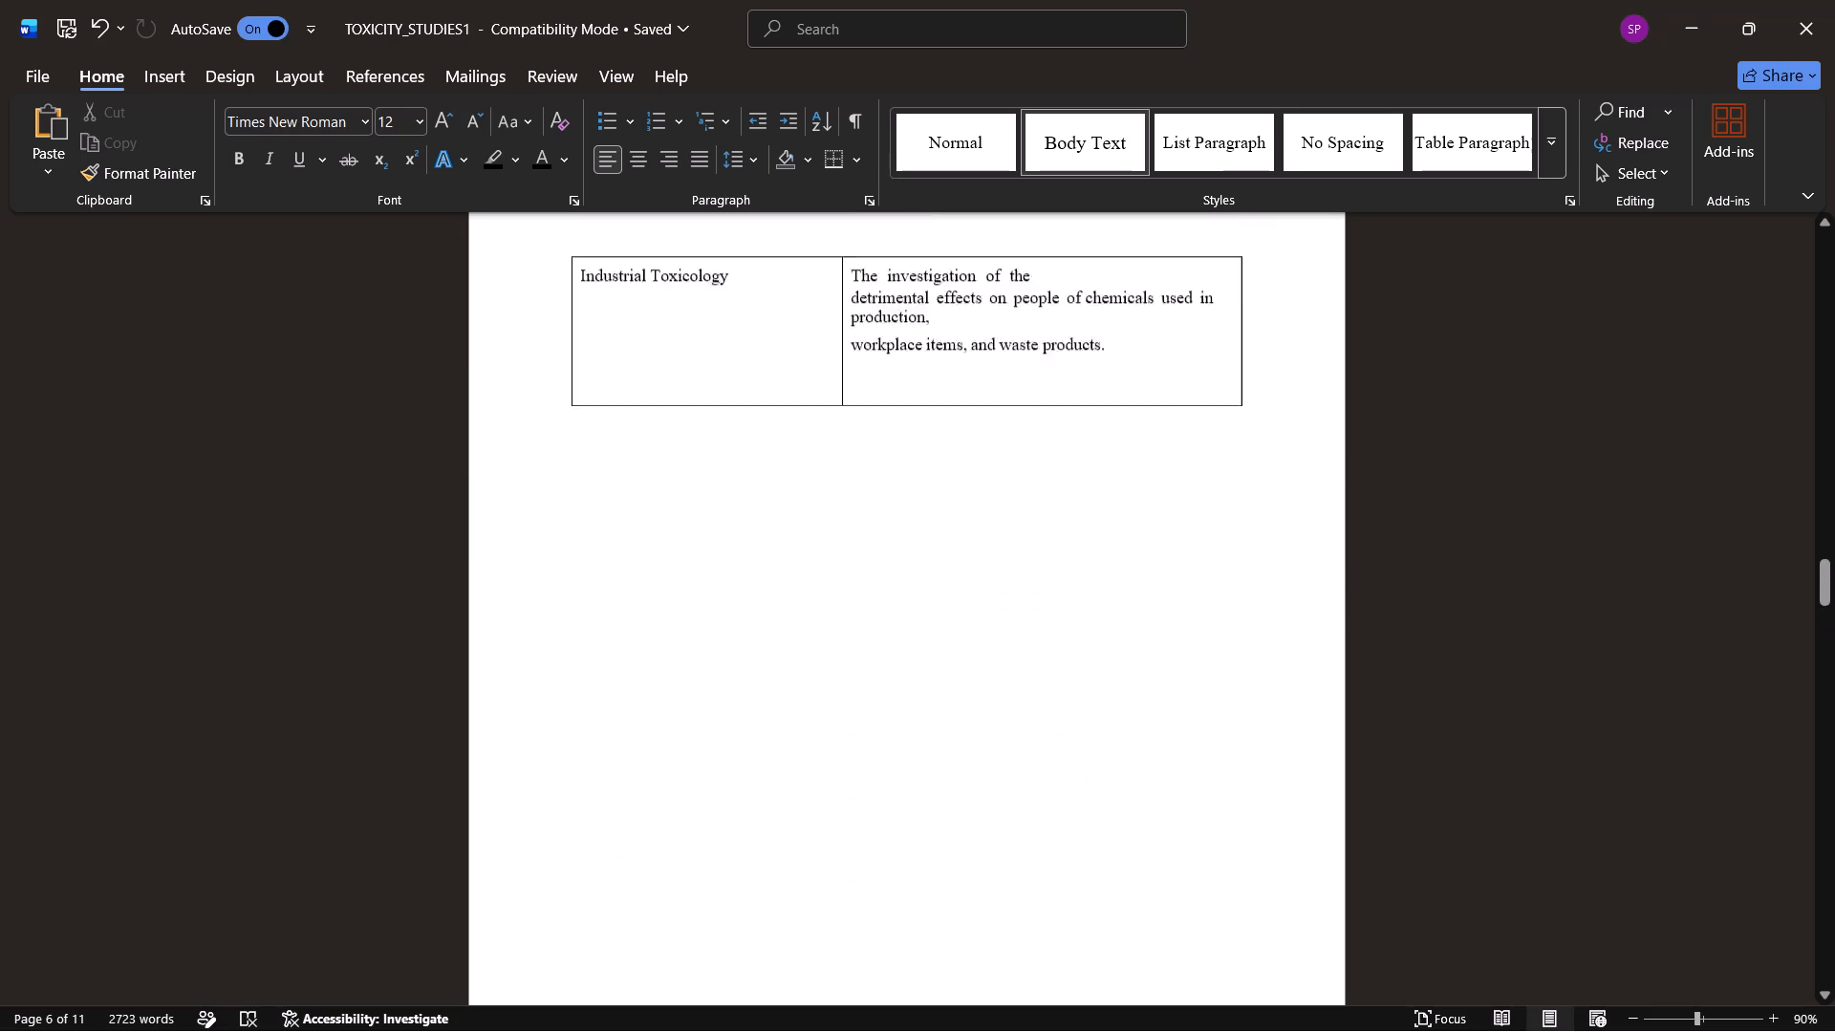
scroll(553, 722, "up", 1)
scroll(553, 722, "down", 3)
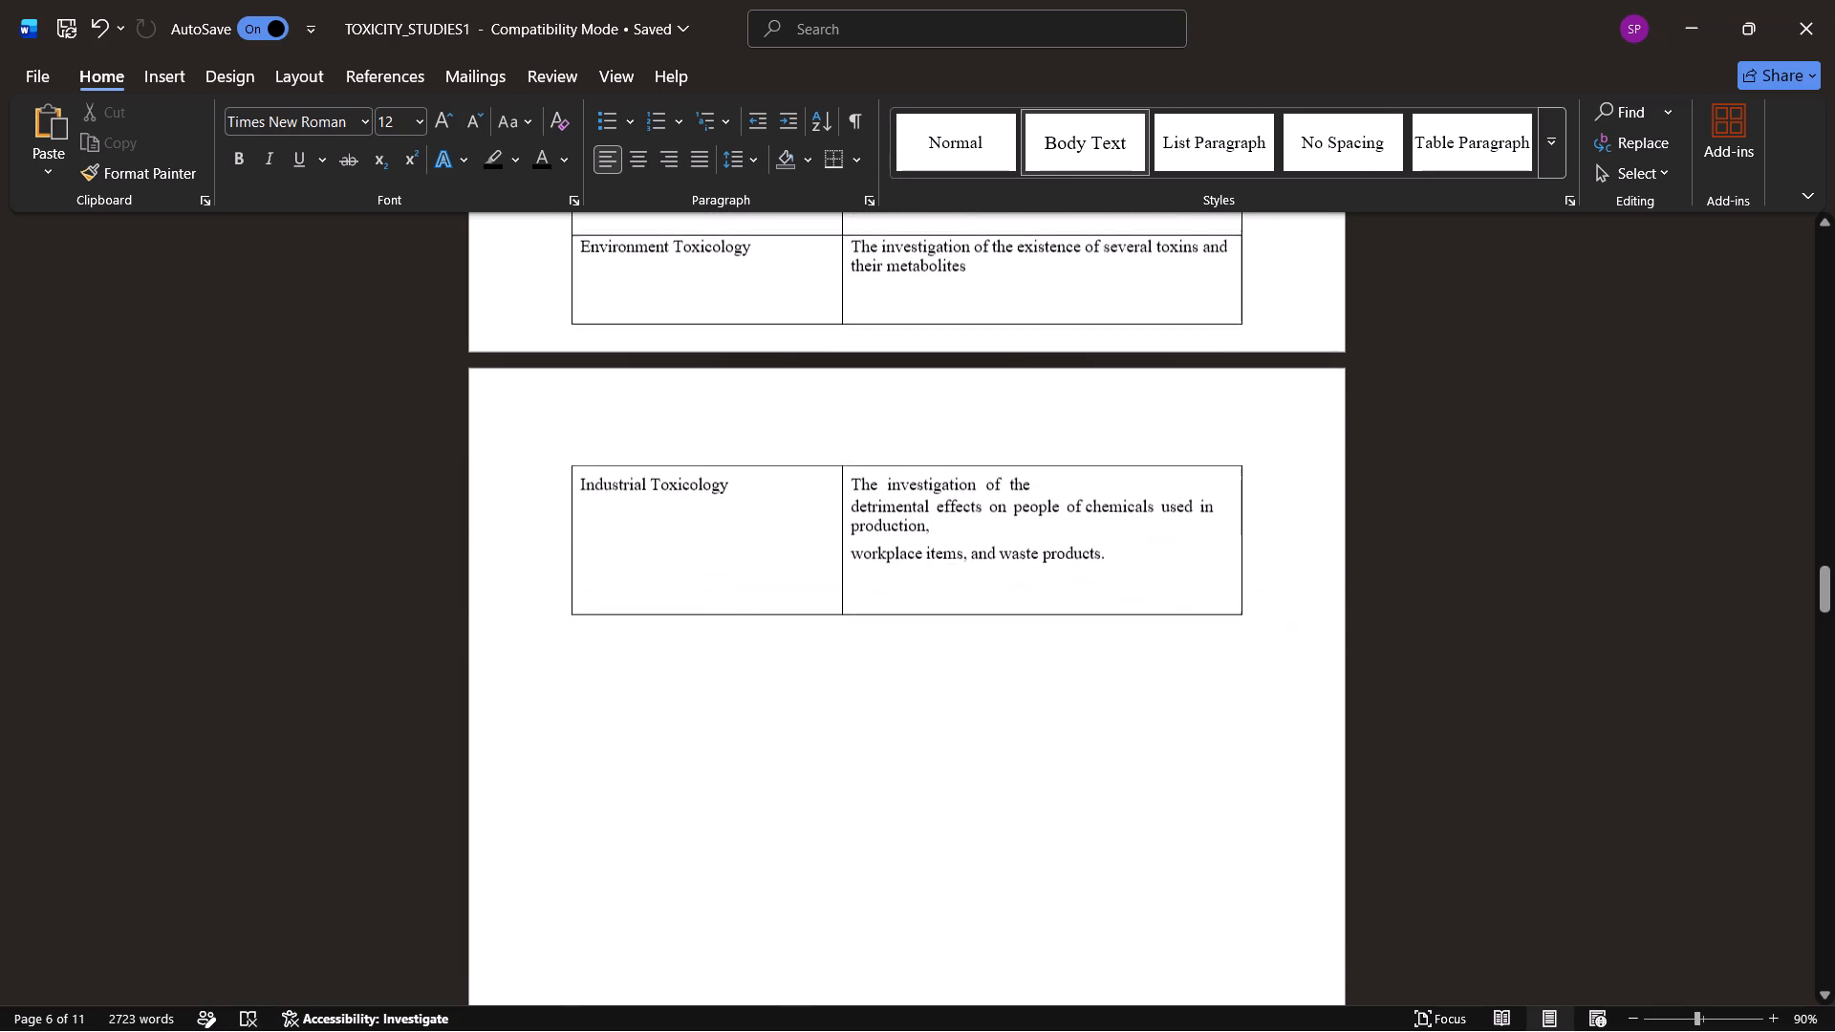
scroll(553, 722, "down", 1)
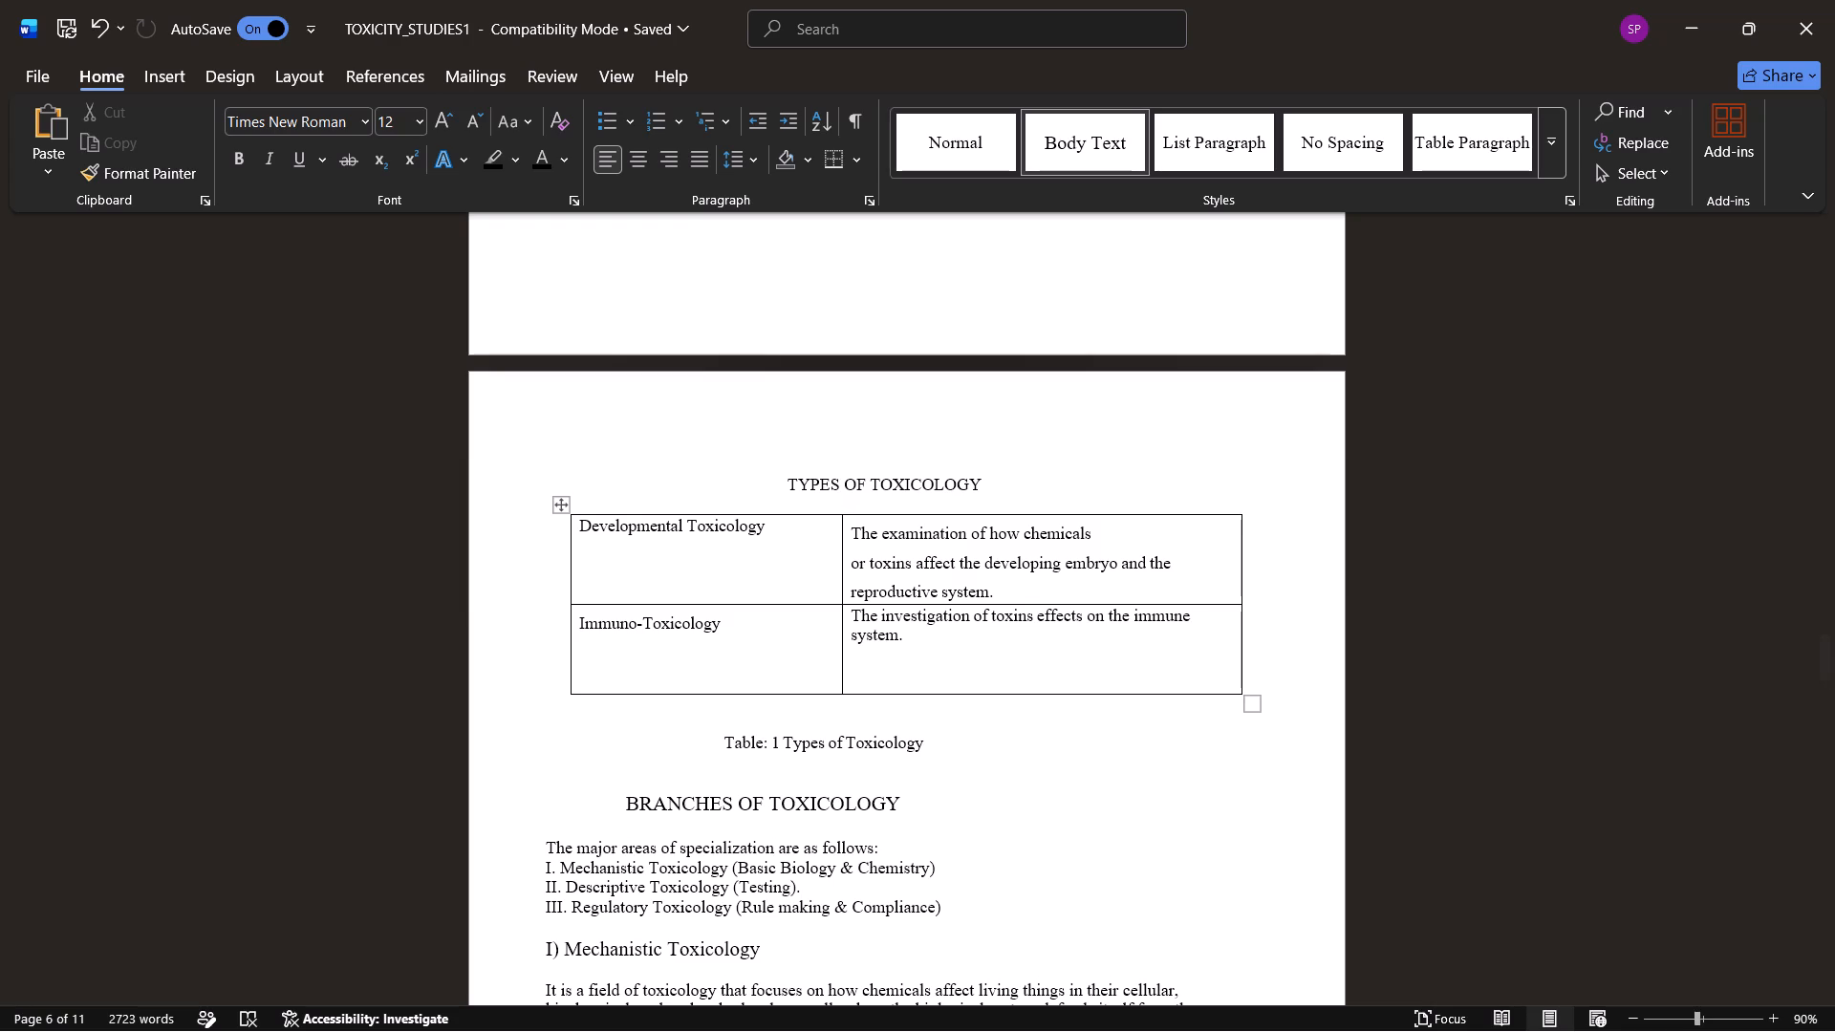
scroll(700, 612, "up", 5)
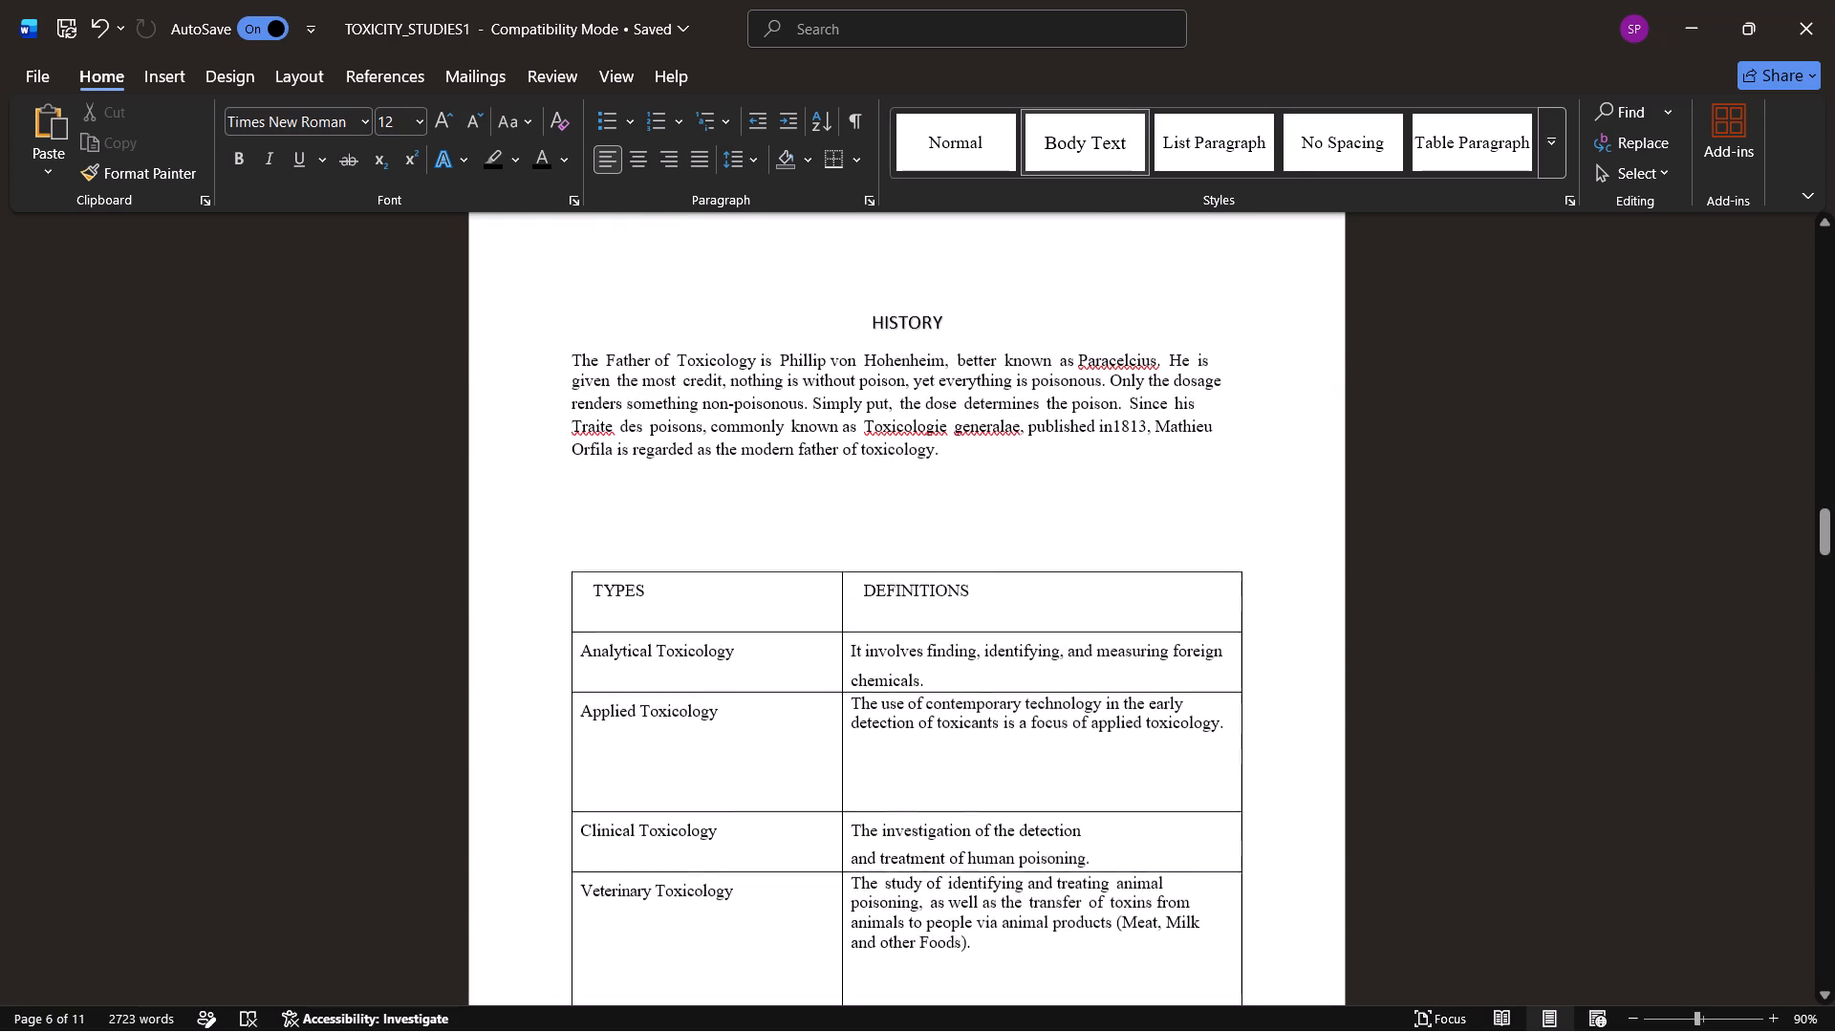
scroll(700, 612, "down", 2)
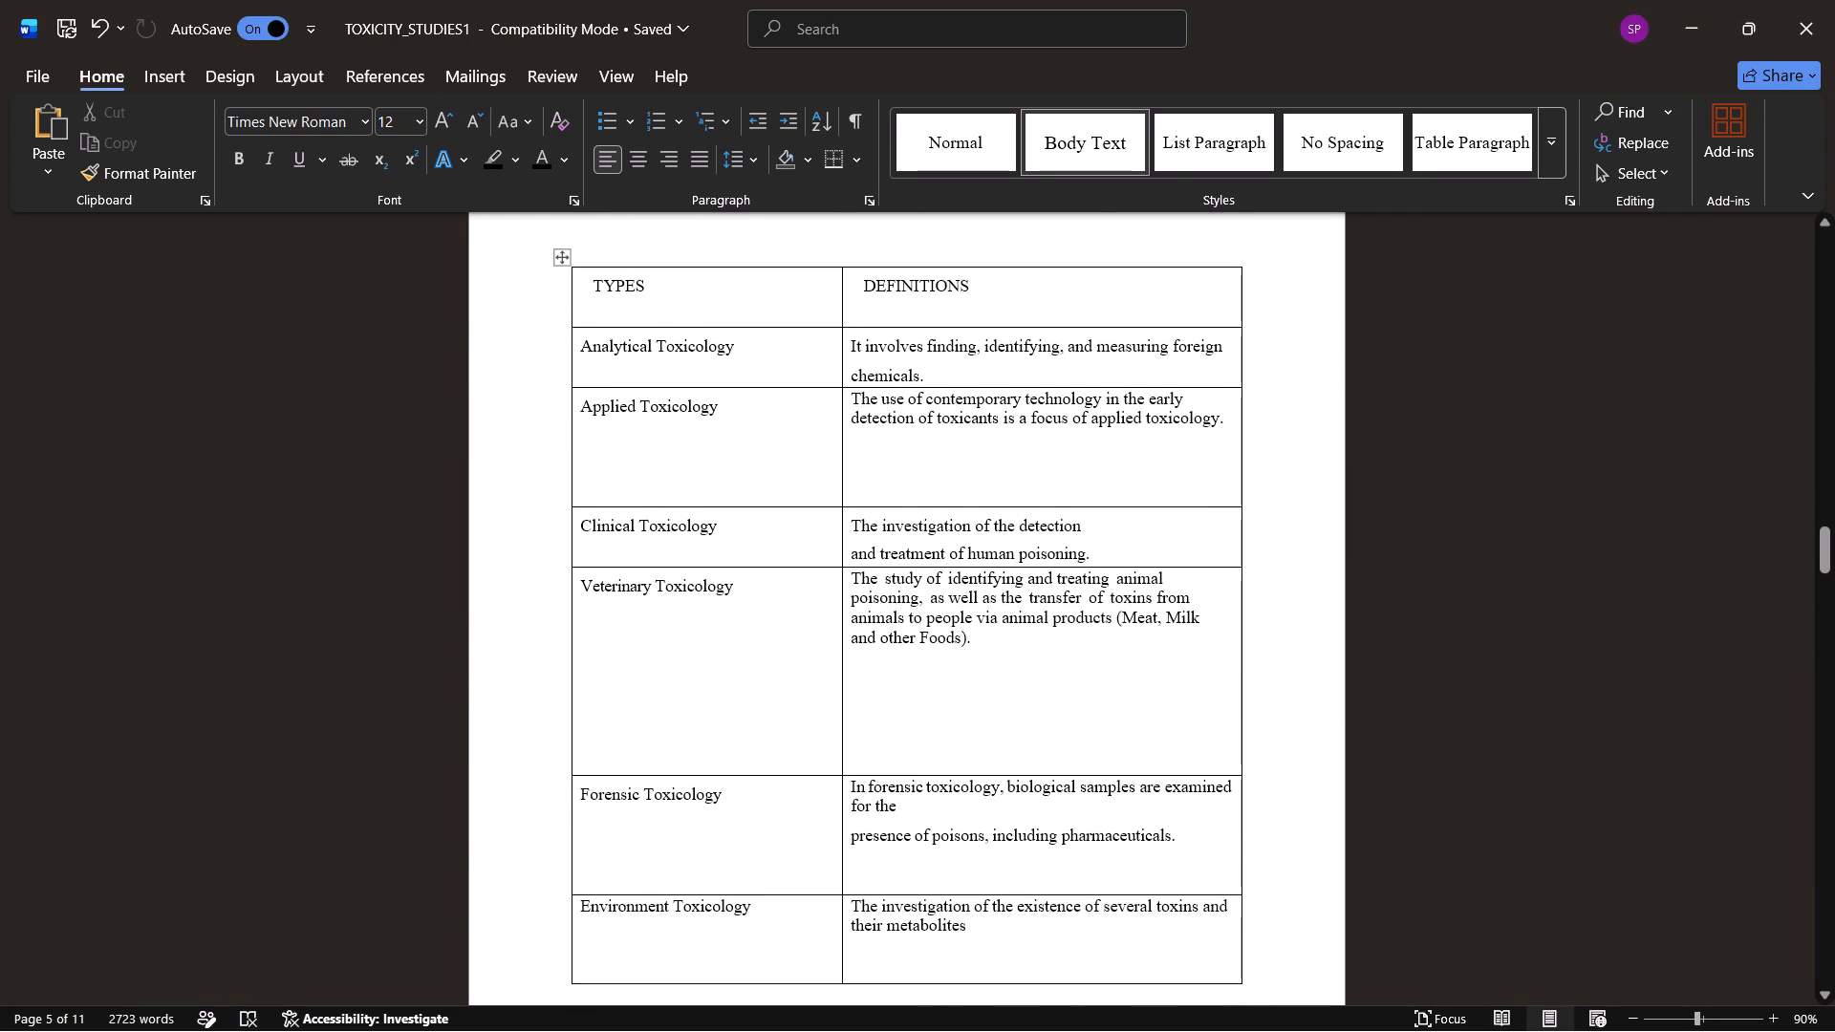
scroll(685, 618, "down", 2)
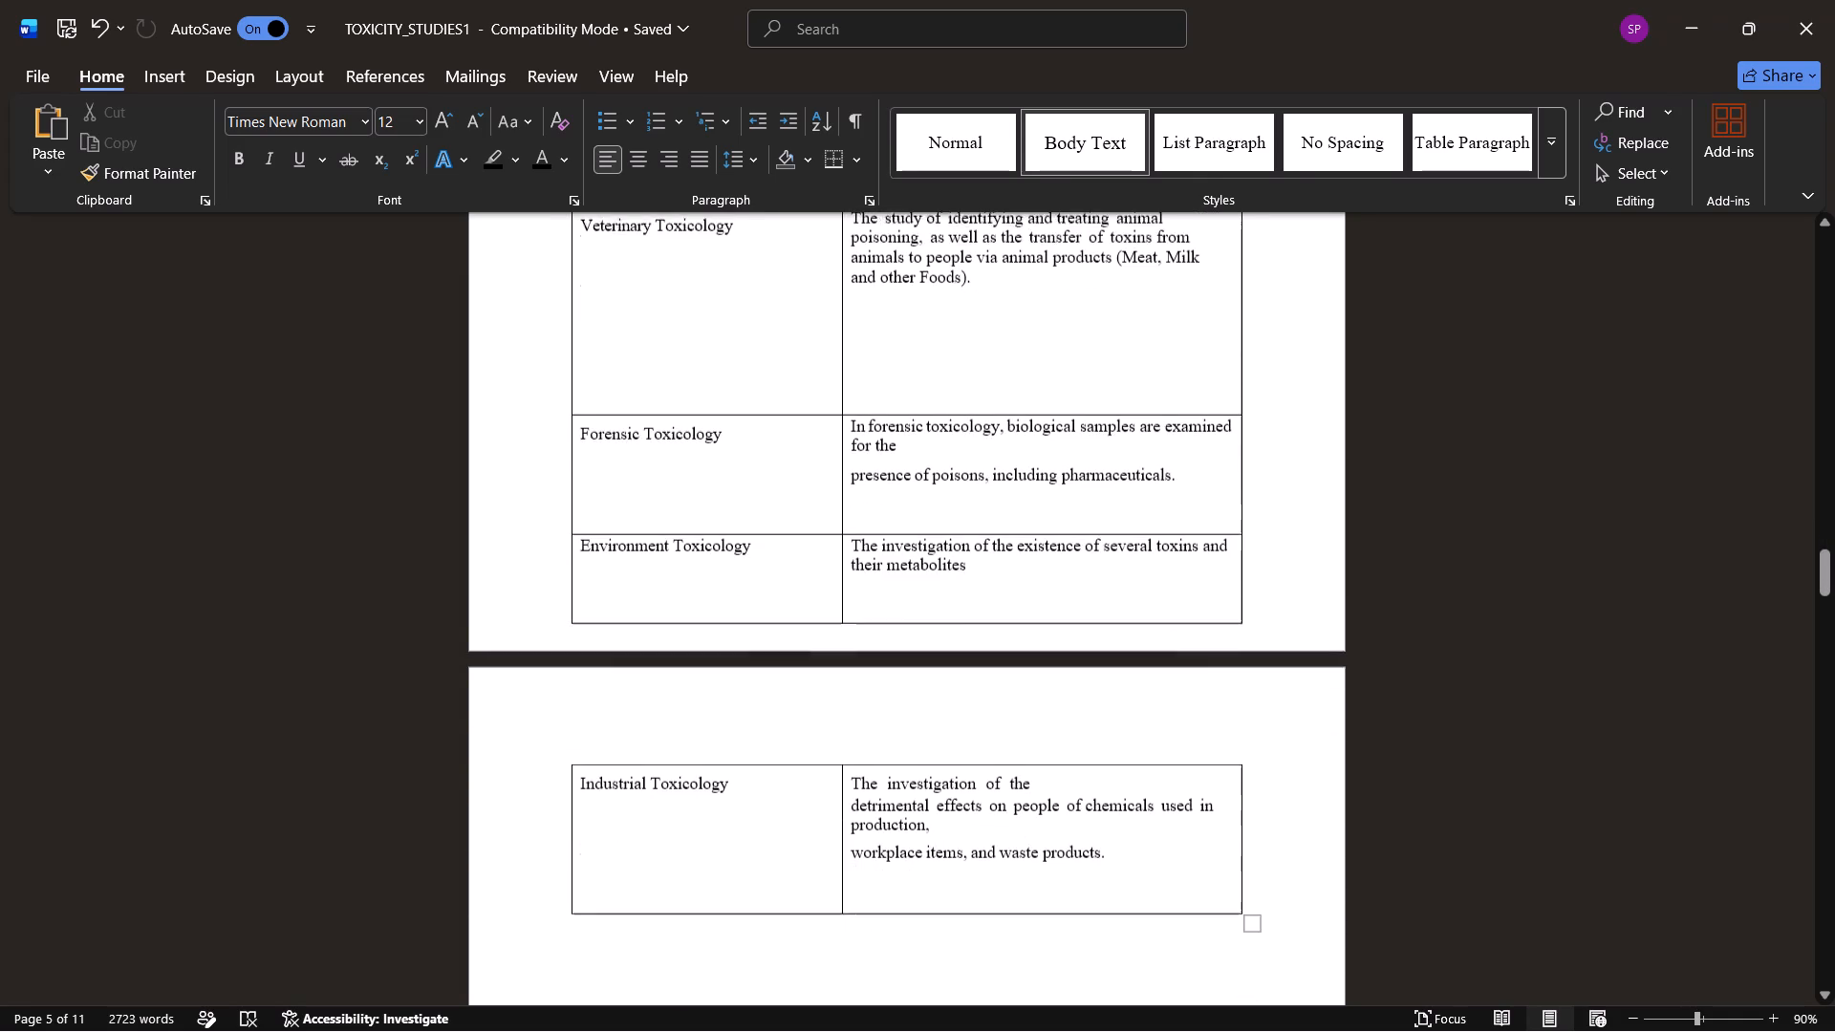
scroll(685, 618, "down", 7)
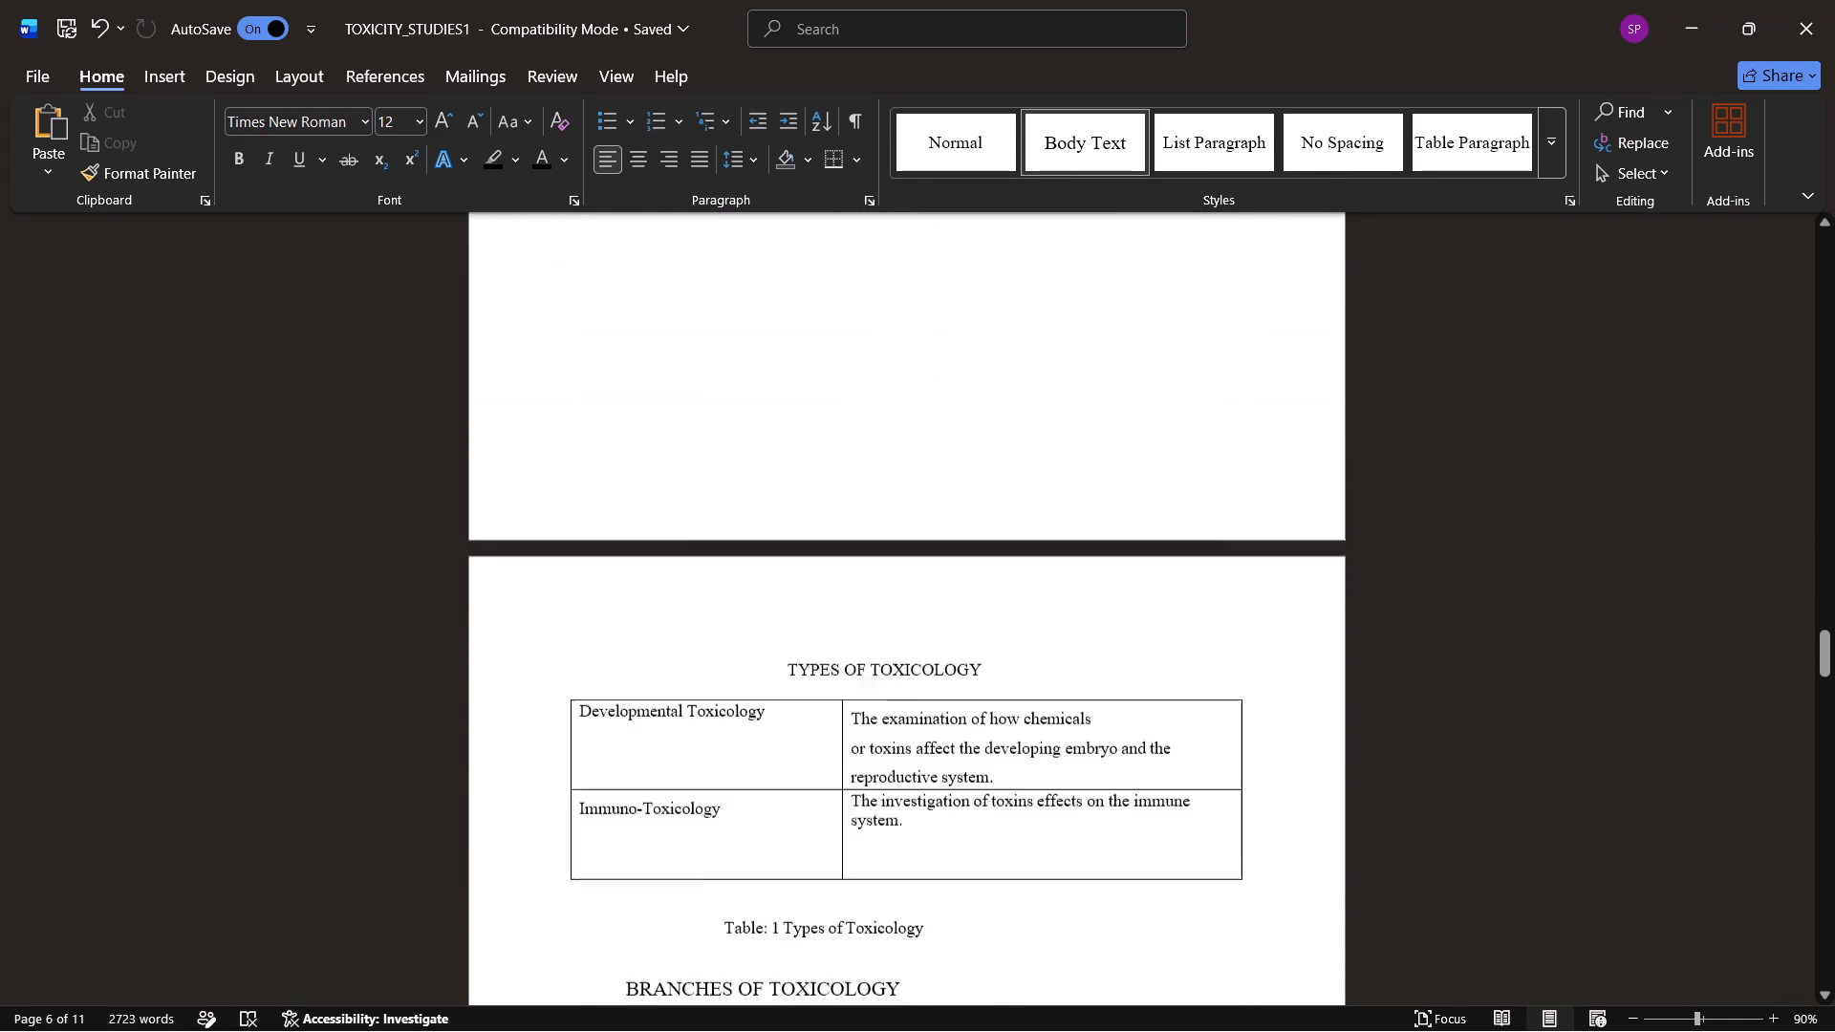
scroll(685, 618, "down", 1)
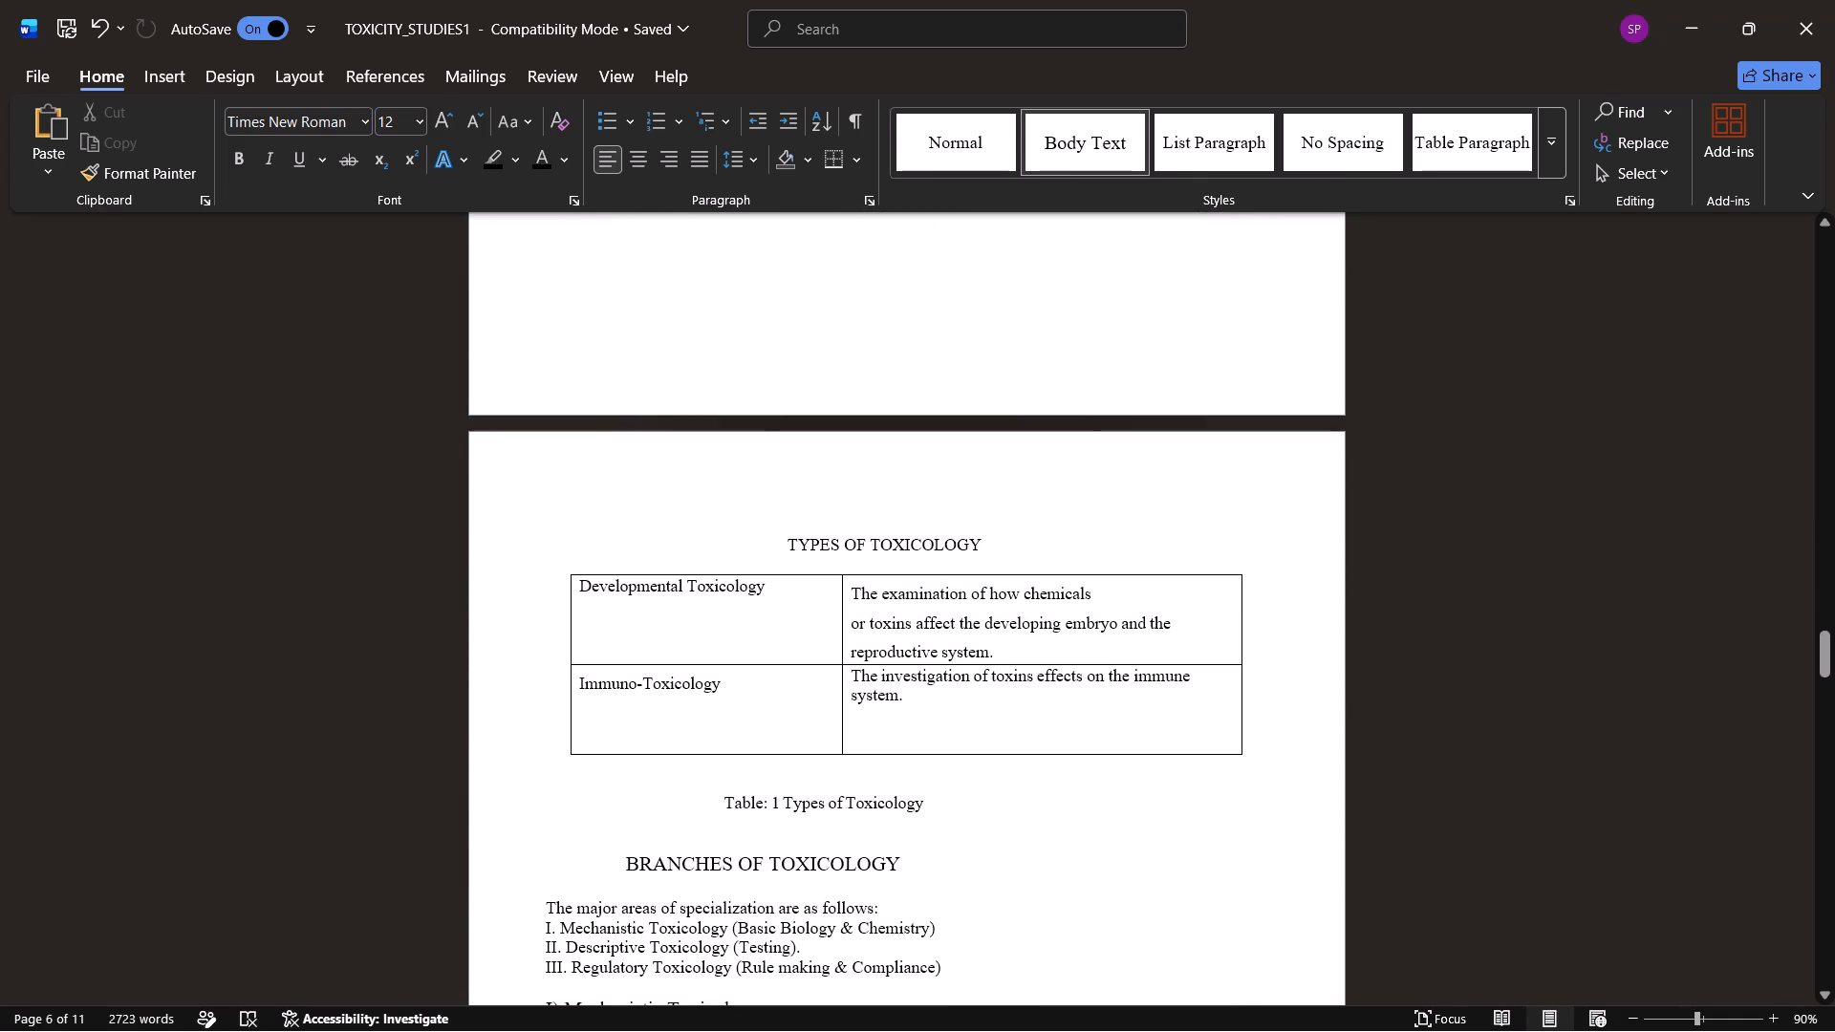
Move the Developmental and Immuno-Toxicology table from under the TYPES OF TOXICOLOGY heading to the previous page, directly below the Industrial Toxicology row.
left_click(1012, 546)
key("Right")
left_click_drag(561, 568, 562, 448)
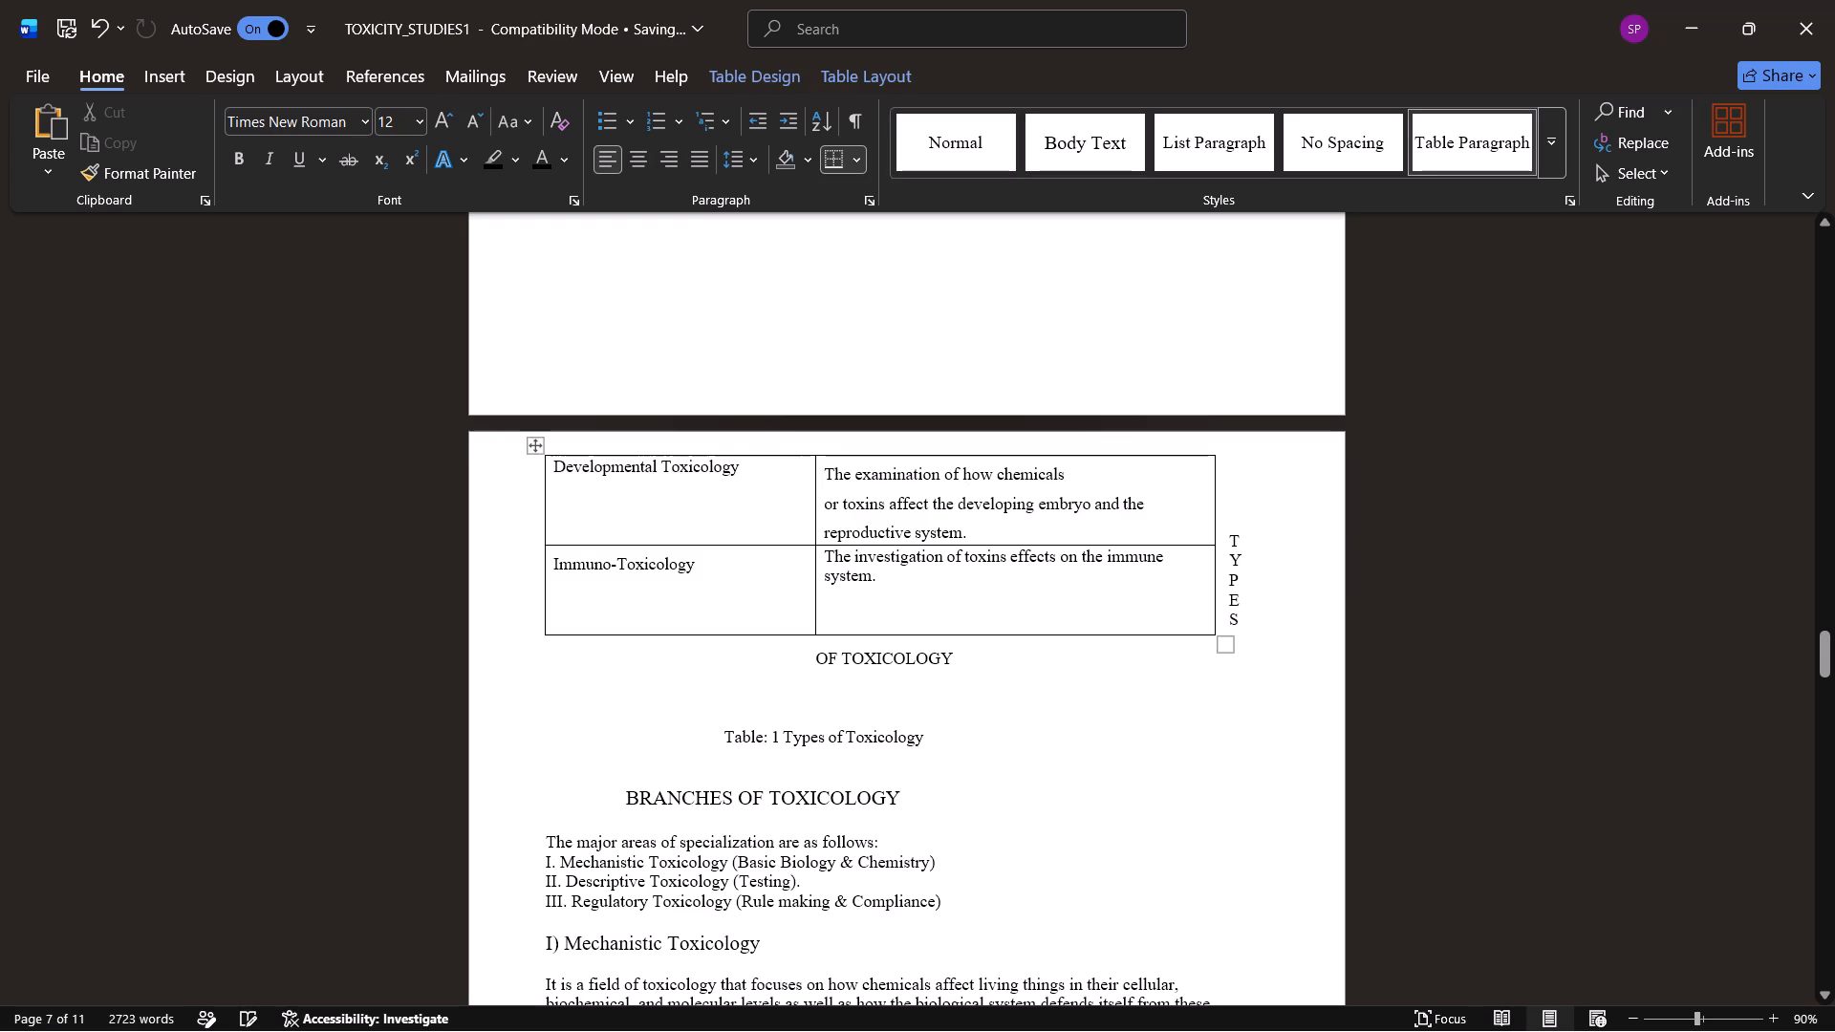
left_click_drag(541, 444, 540, 280)
left_click(540, 280)
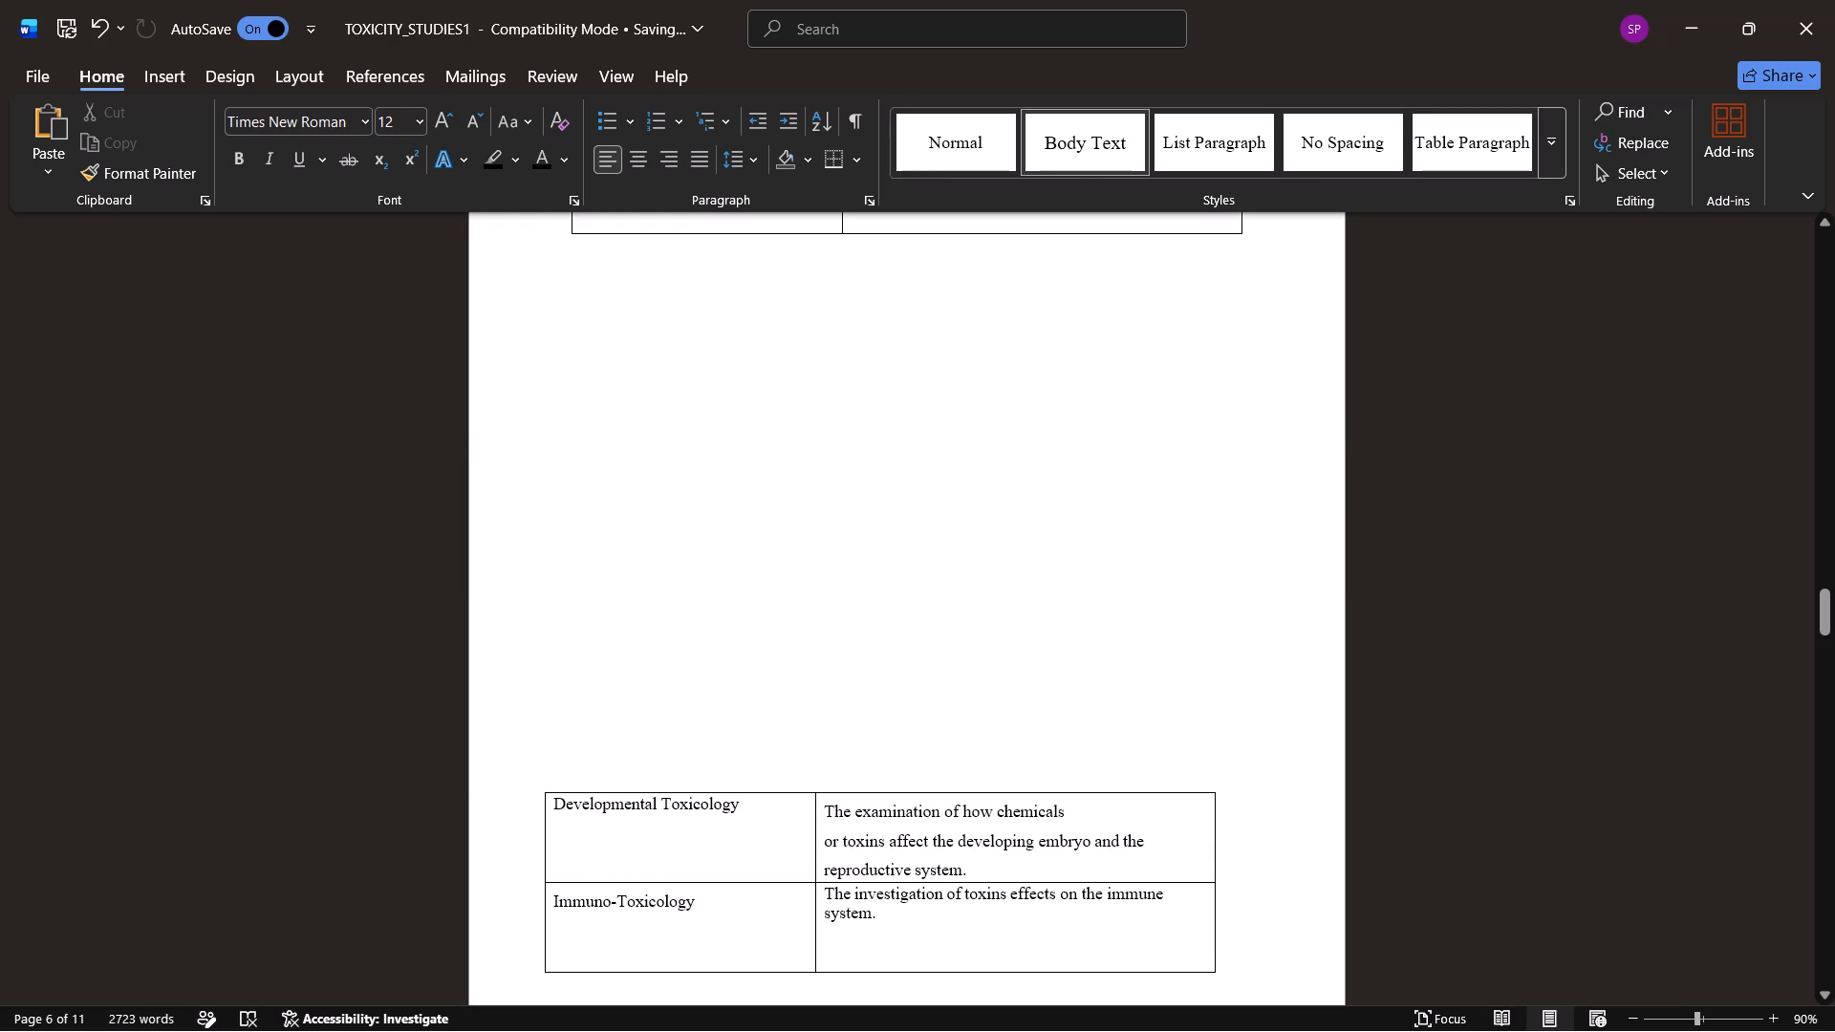
left_click_drag(532, 778, 552, 574)
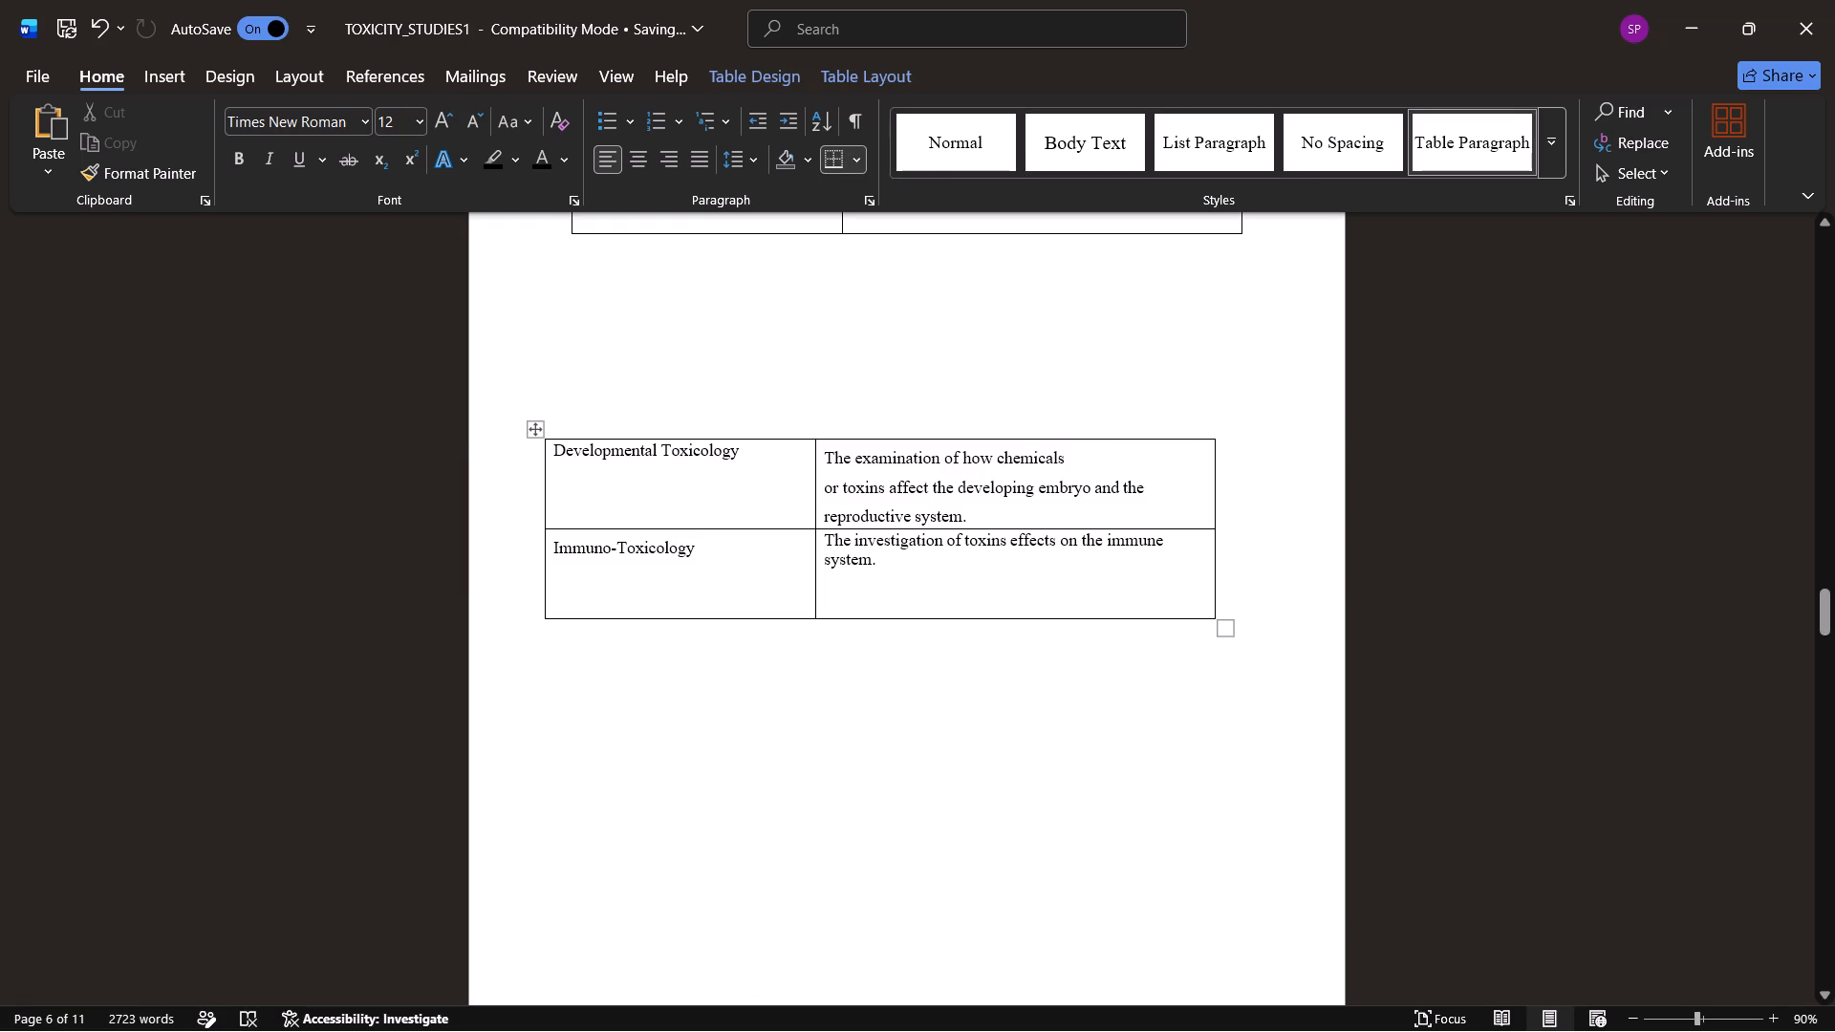
left_click_drag(529, 428, 545, 226)
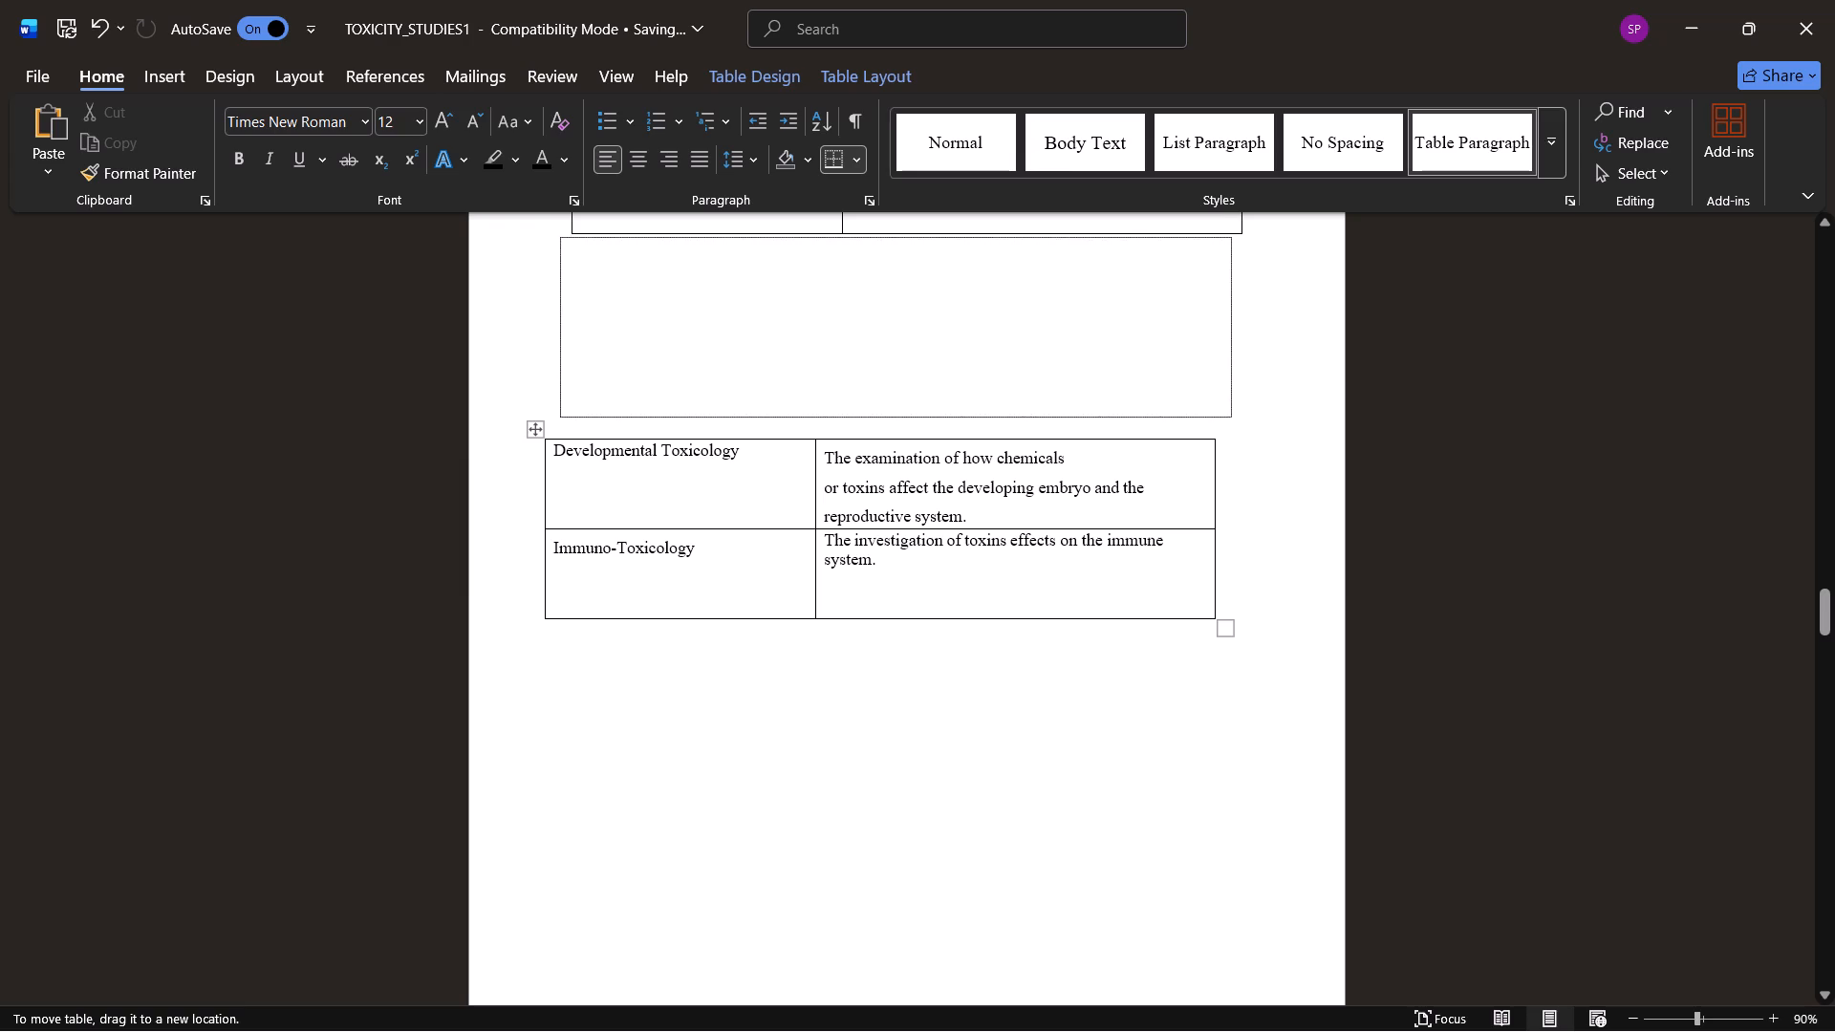
left_click_drag(545, 226, 554, 225)
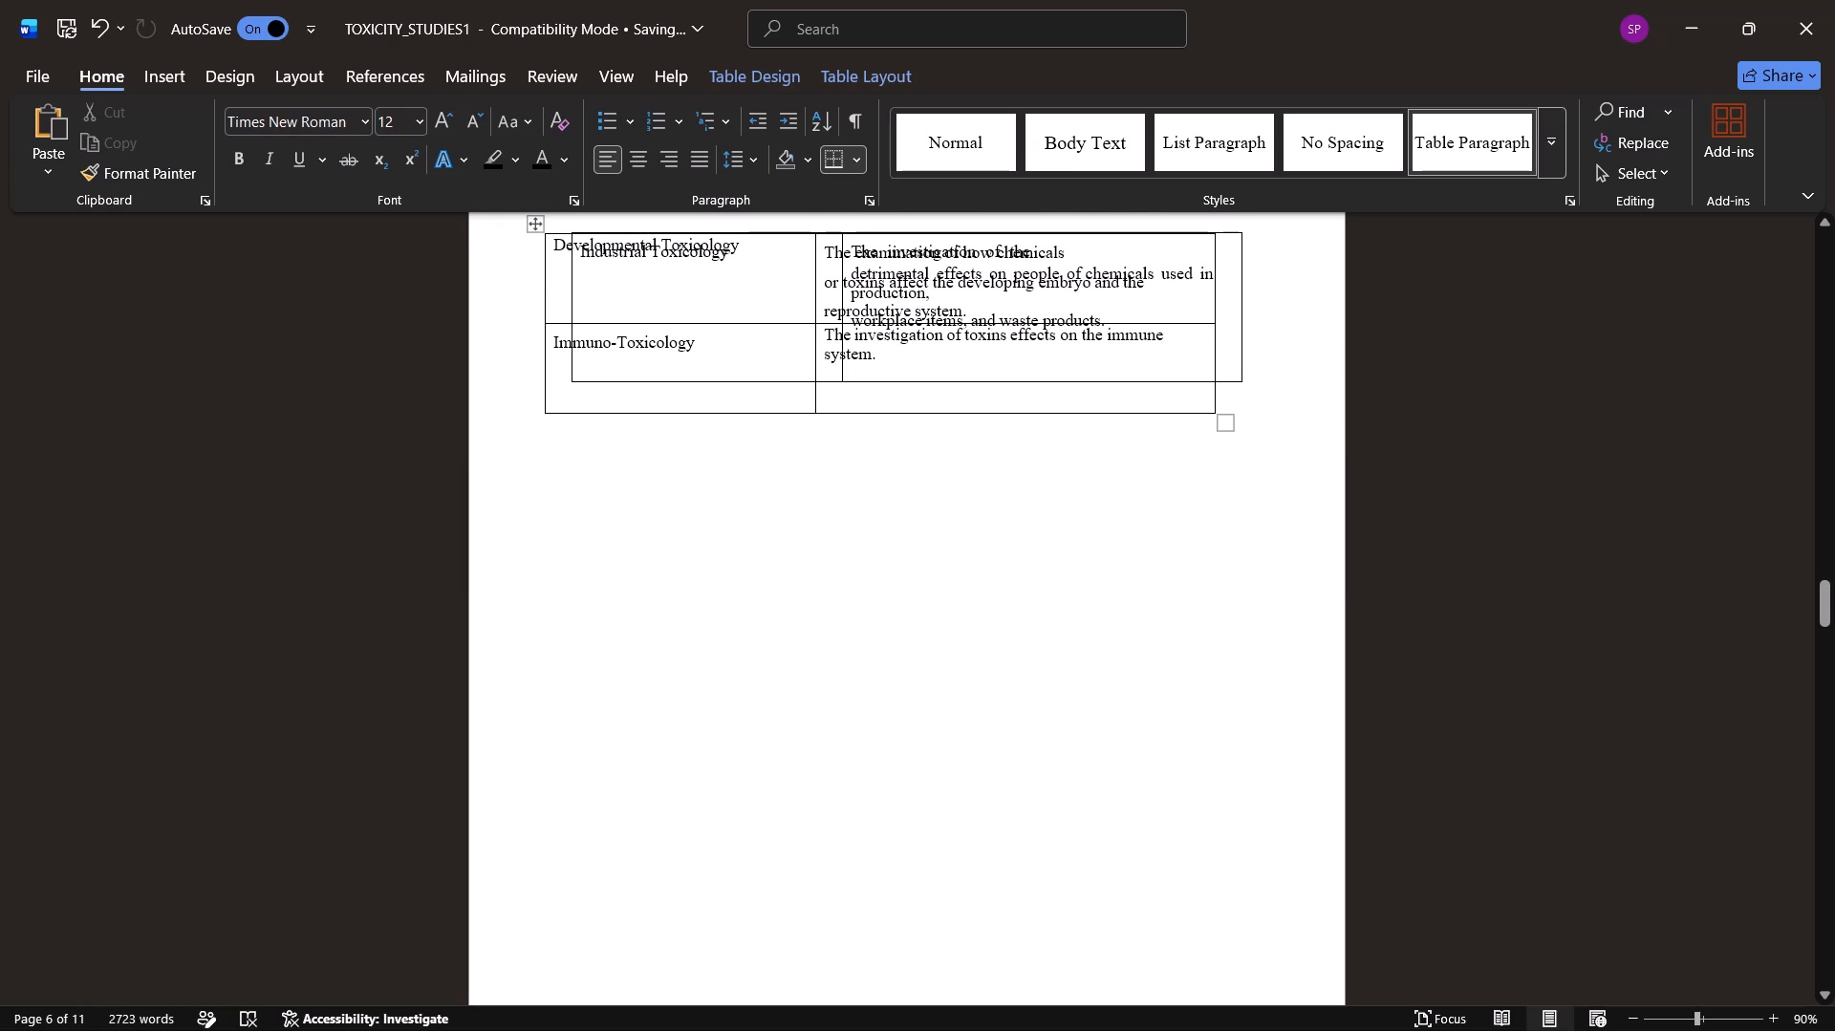
left_click_drag(534, 222, 566, 376)
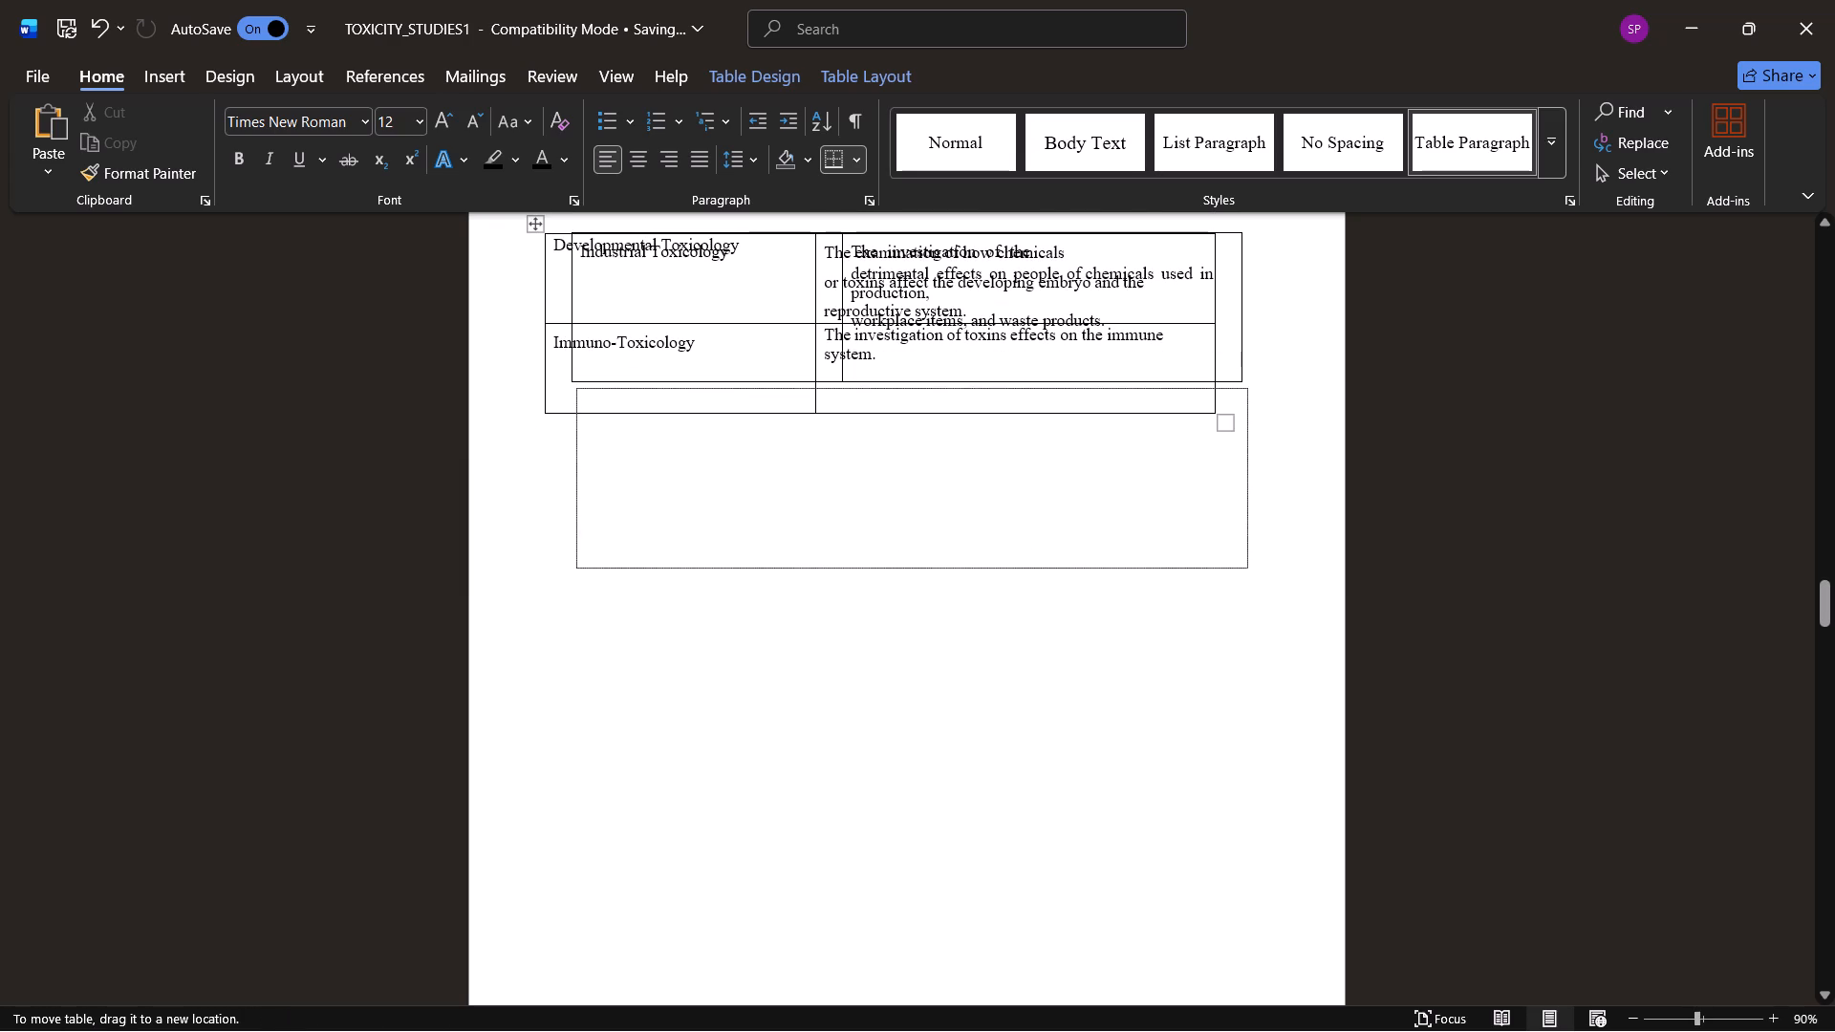
left_click_drag(566, 376, 560, 368)
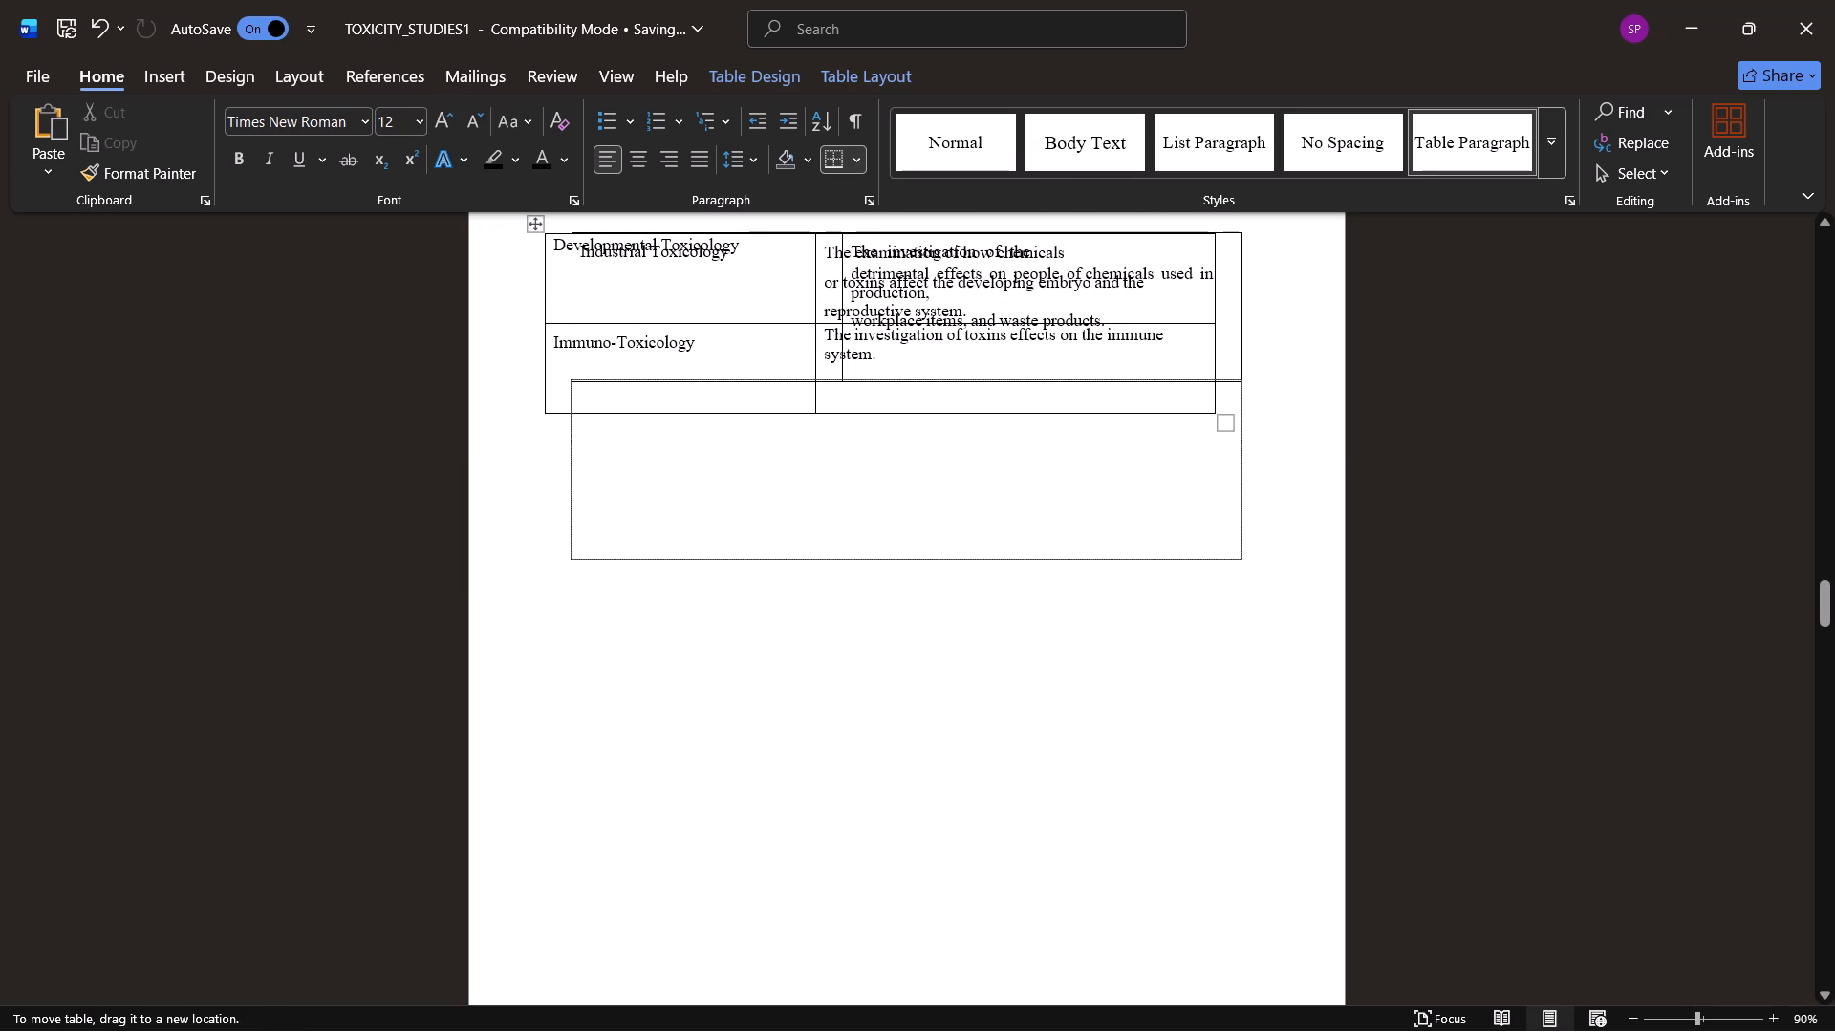
left_click_drag(560, 368, 562, 374)
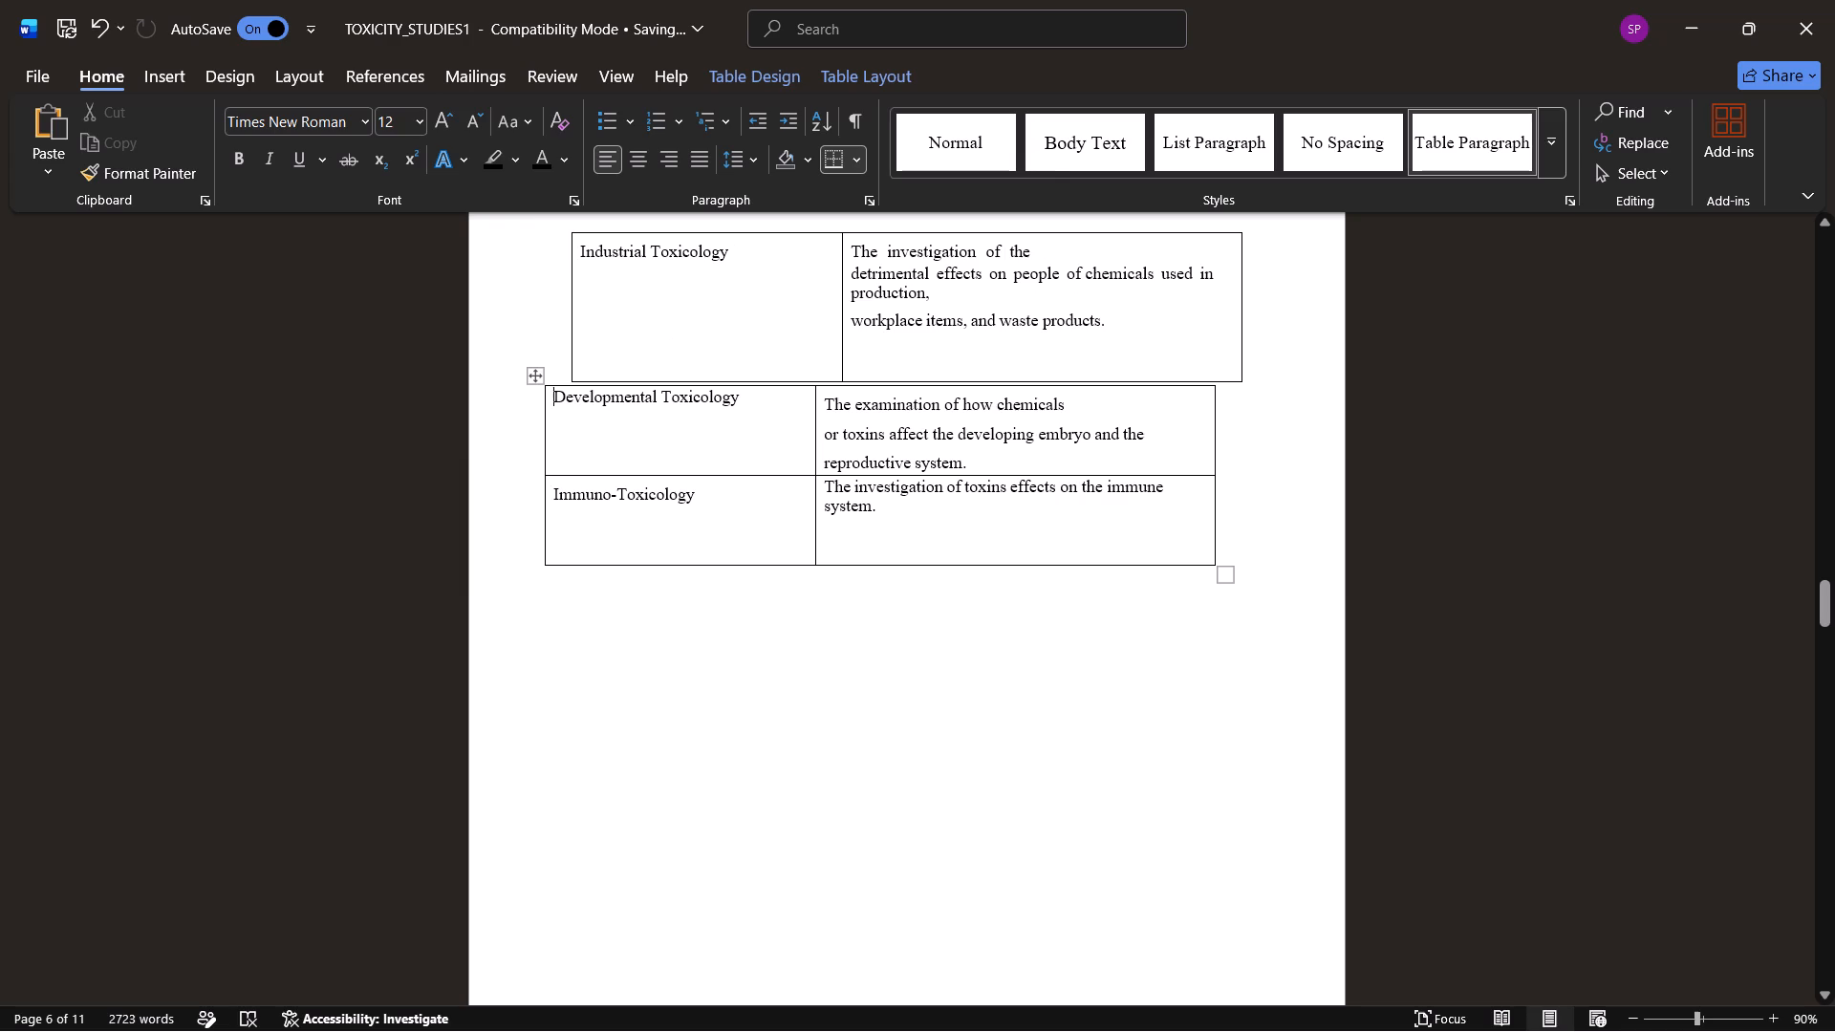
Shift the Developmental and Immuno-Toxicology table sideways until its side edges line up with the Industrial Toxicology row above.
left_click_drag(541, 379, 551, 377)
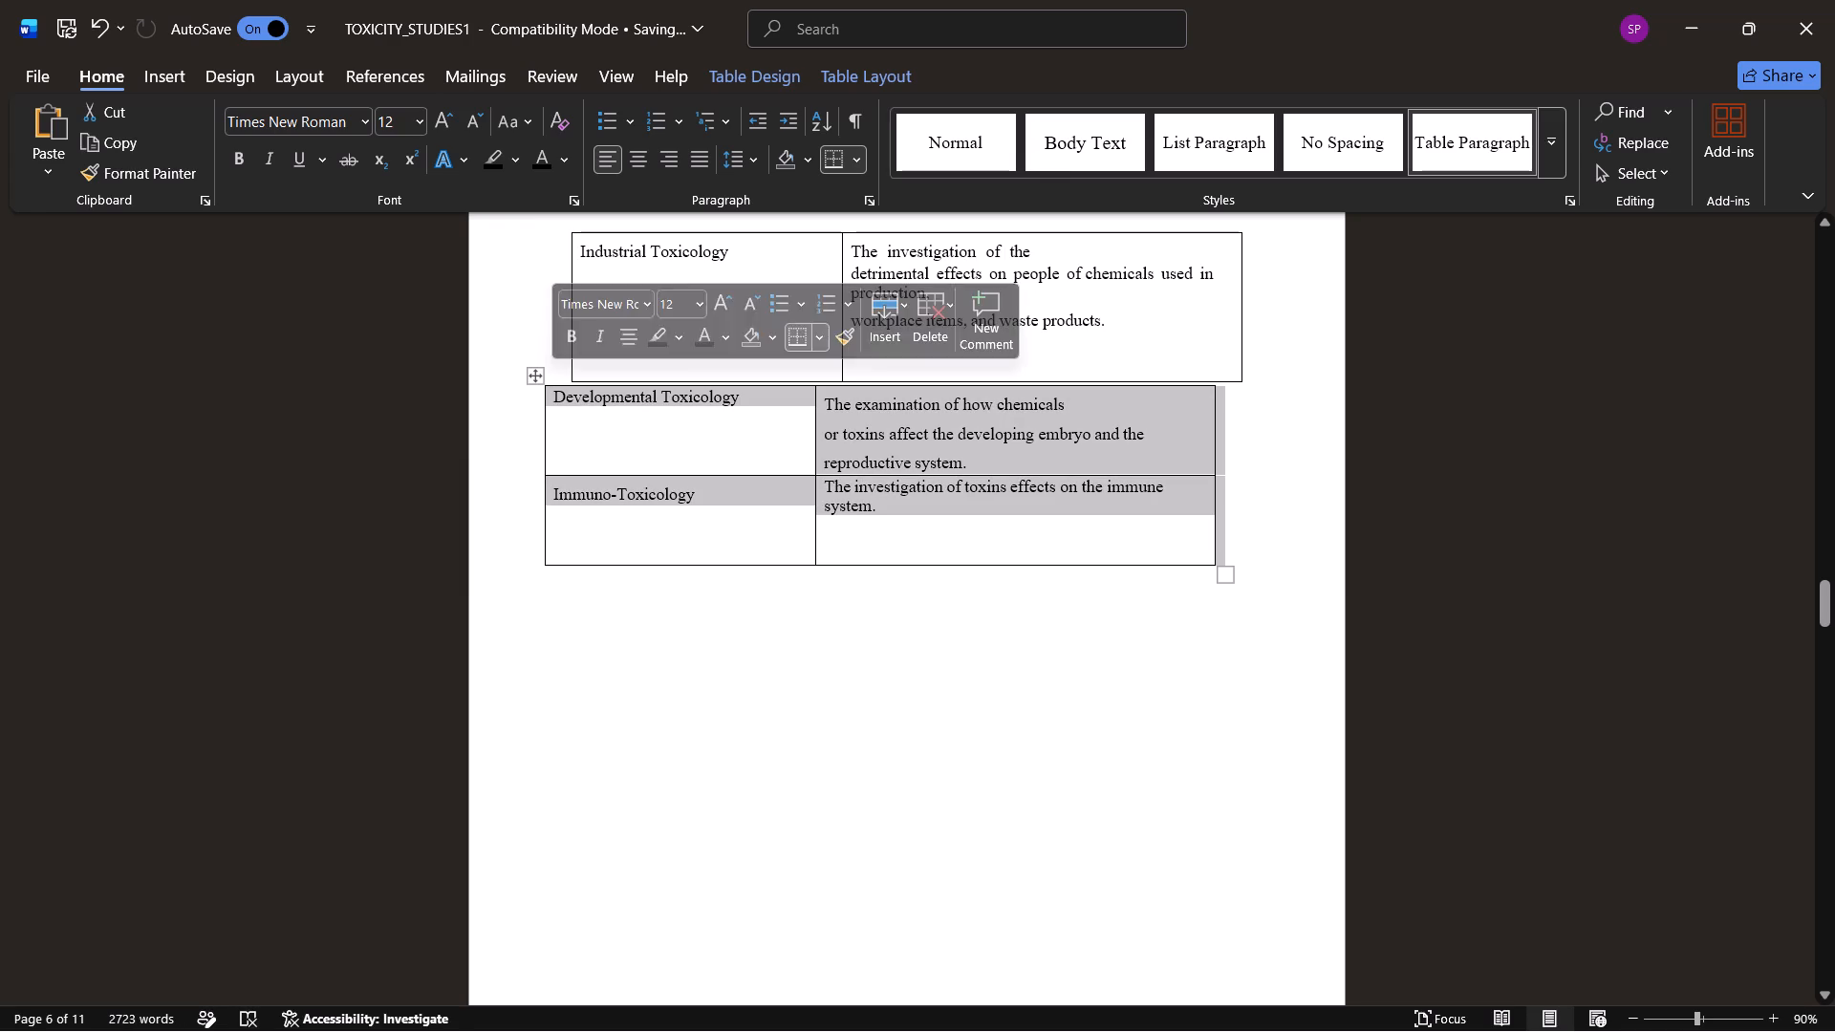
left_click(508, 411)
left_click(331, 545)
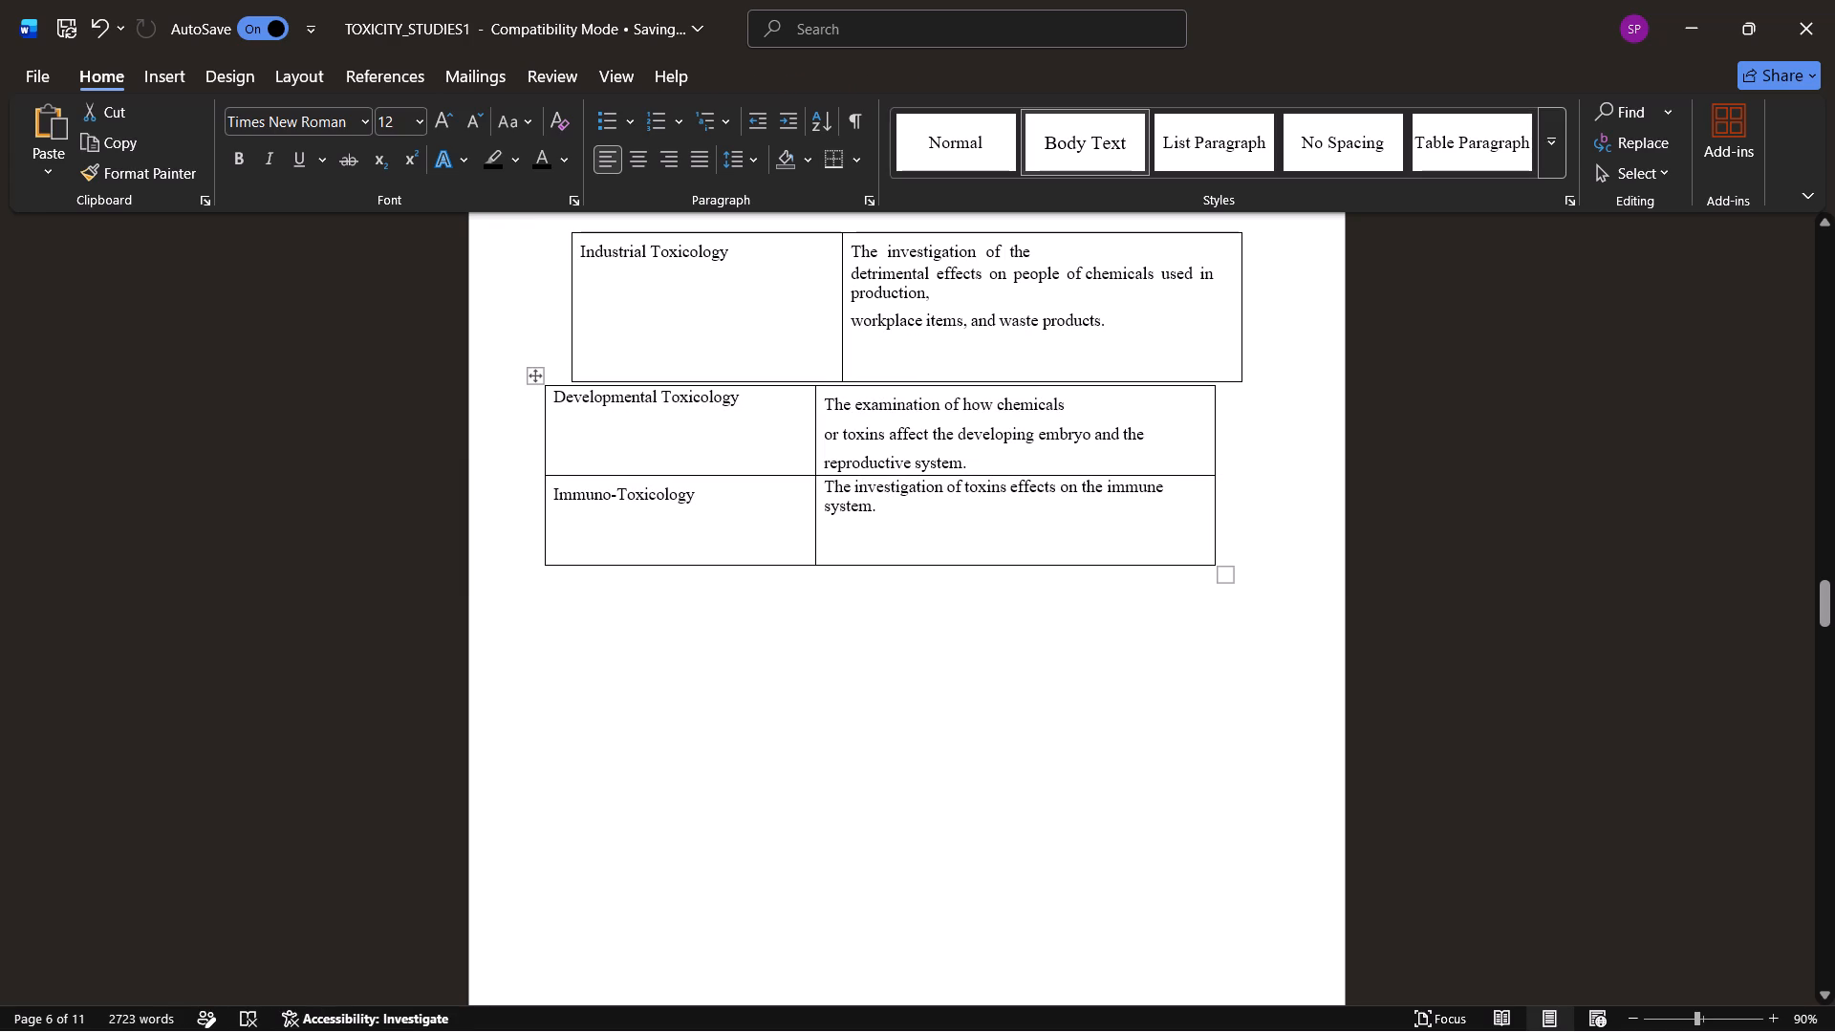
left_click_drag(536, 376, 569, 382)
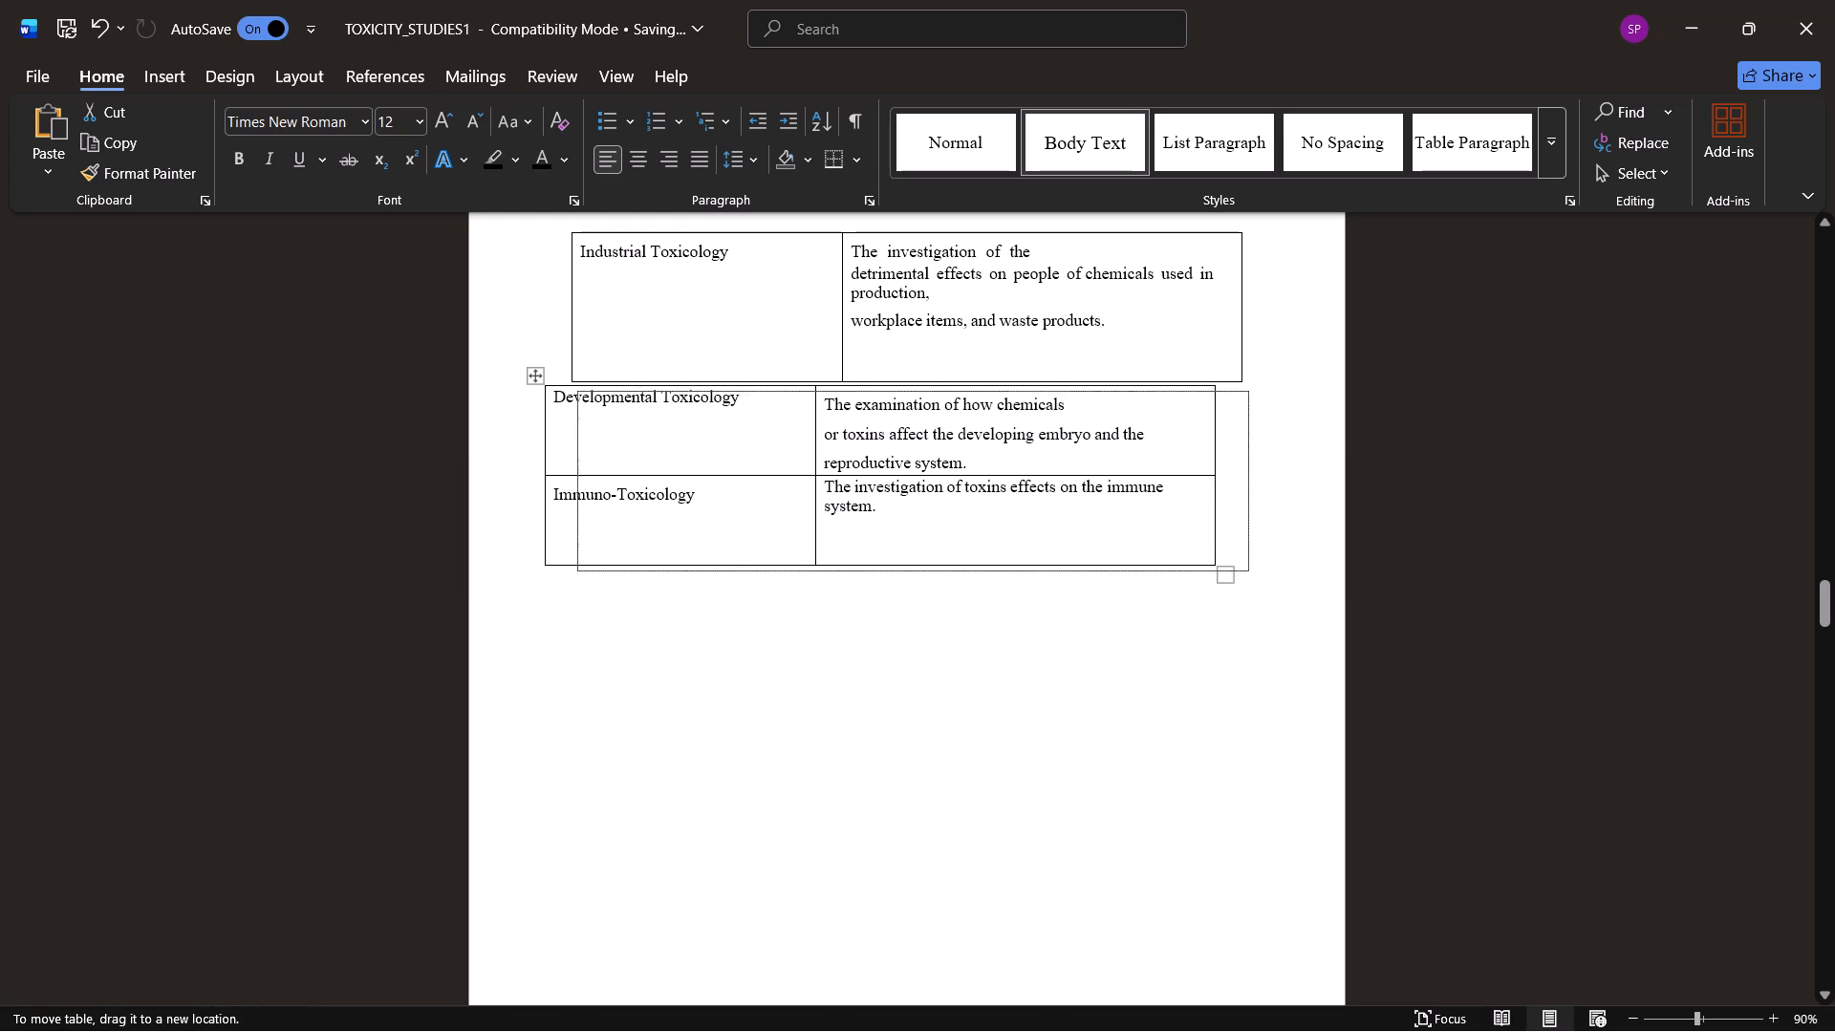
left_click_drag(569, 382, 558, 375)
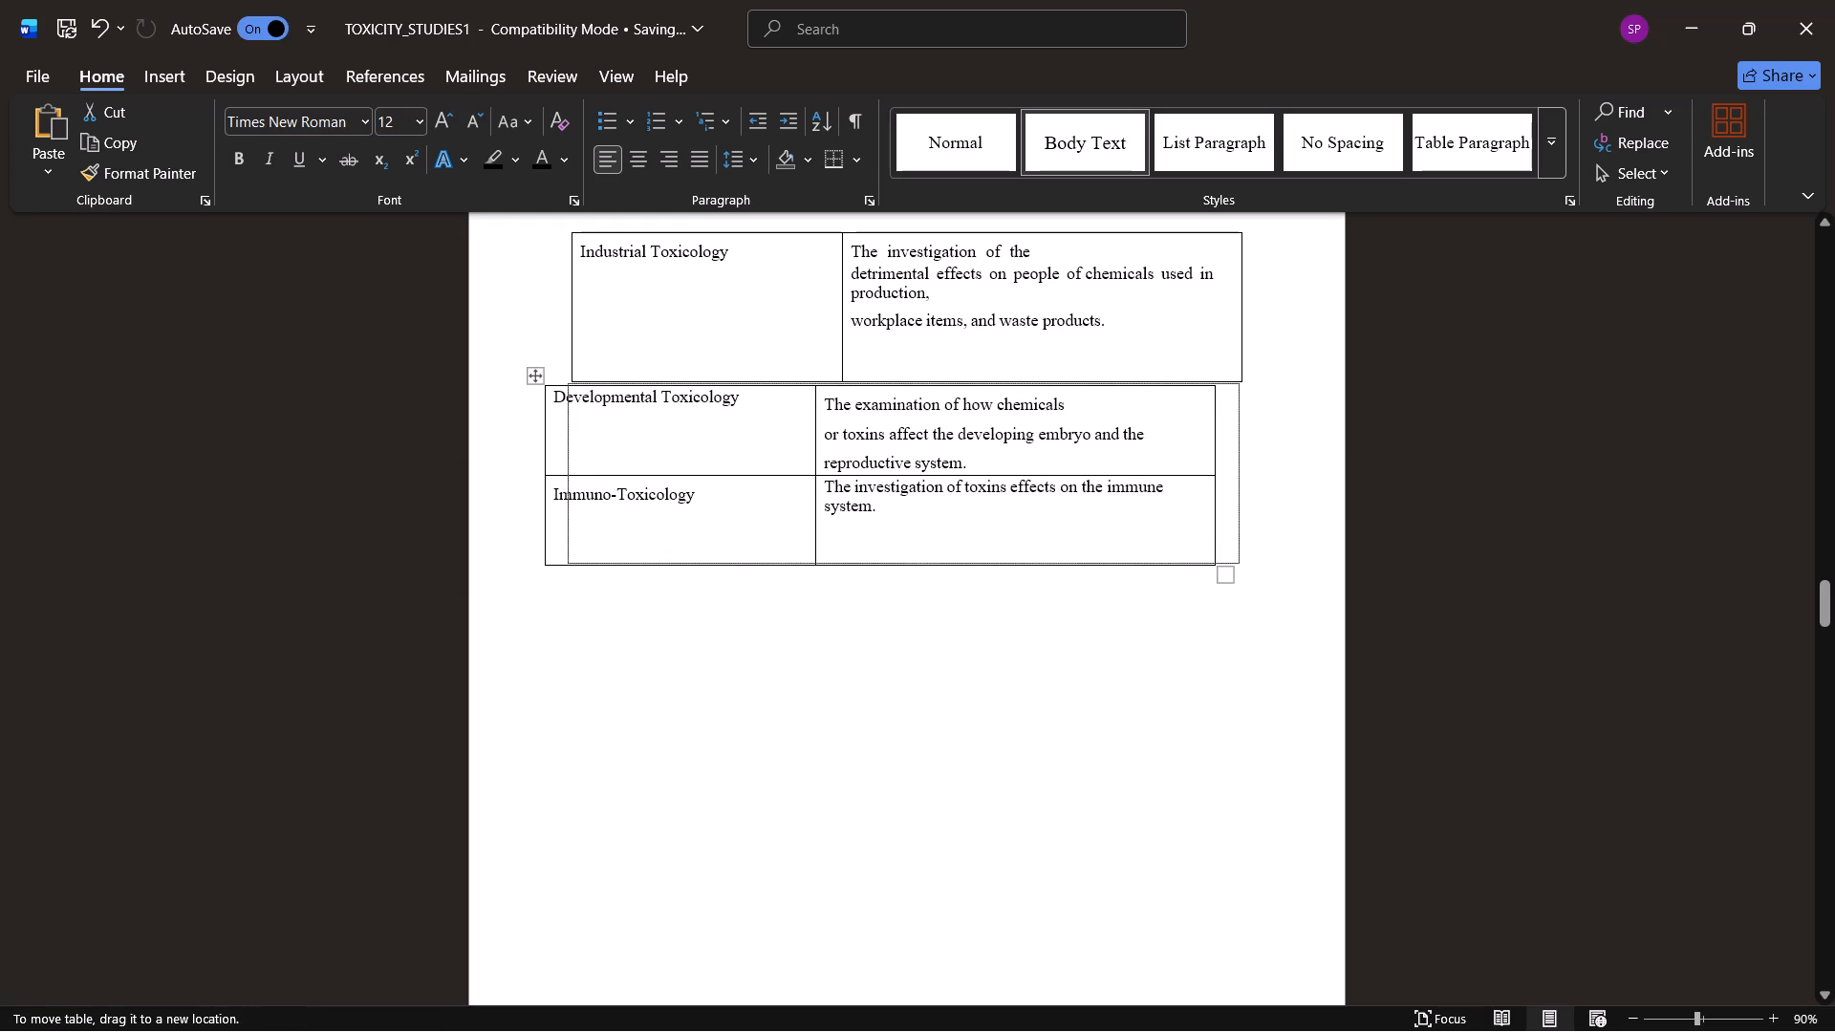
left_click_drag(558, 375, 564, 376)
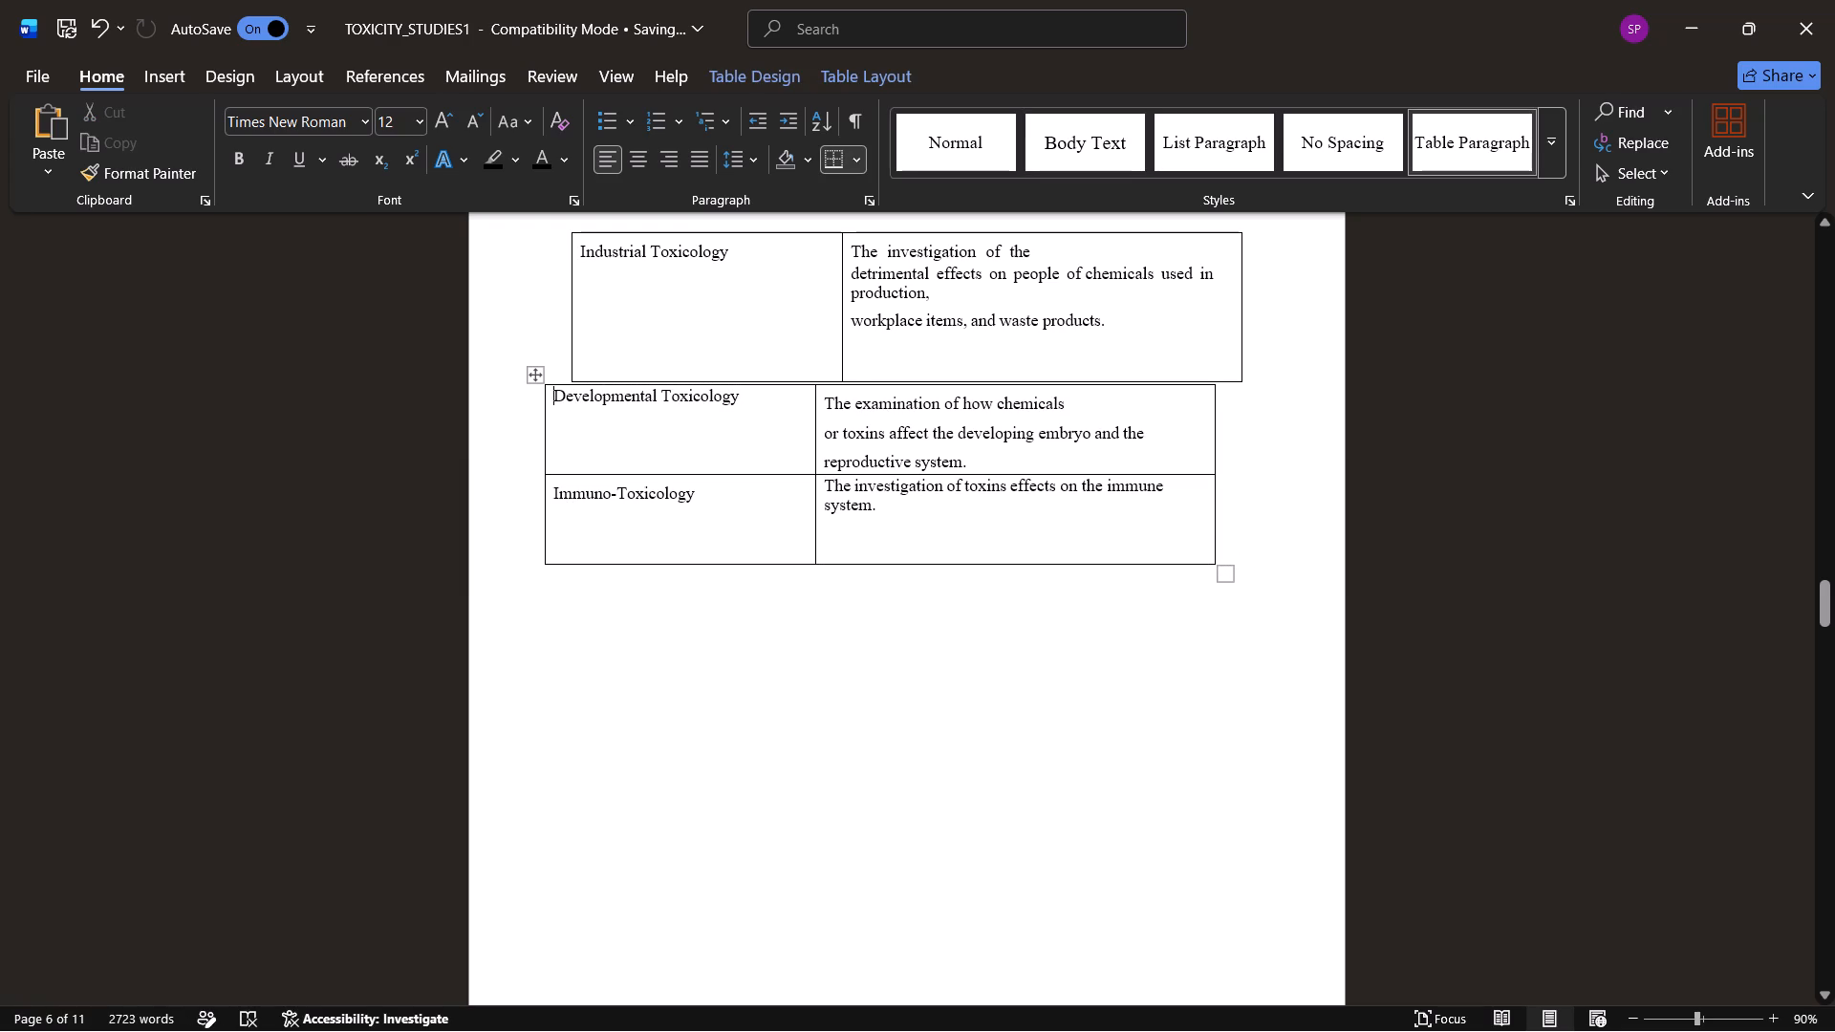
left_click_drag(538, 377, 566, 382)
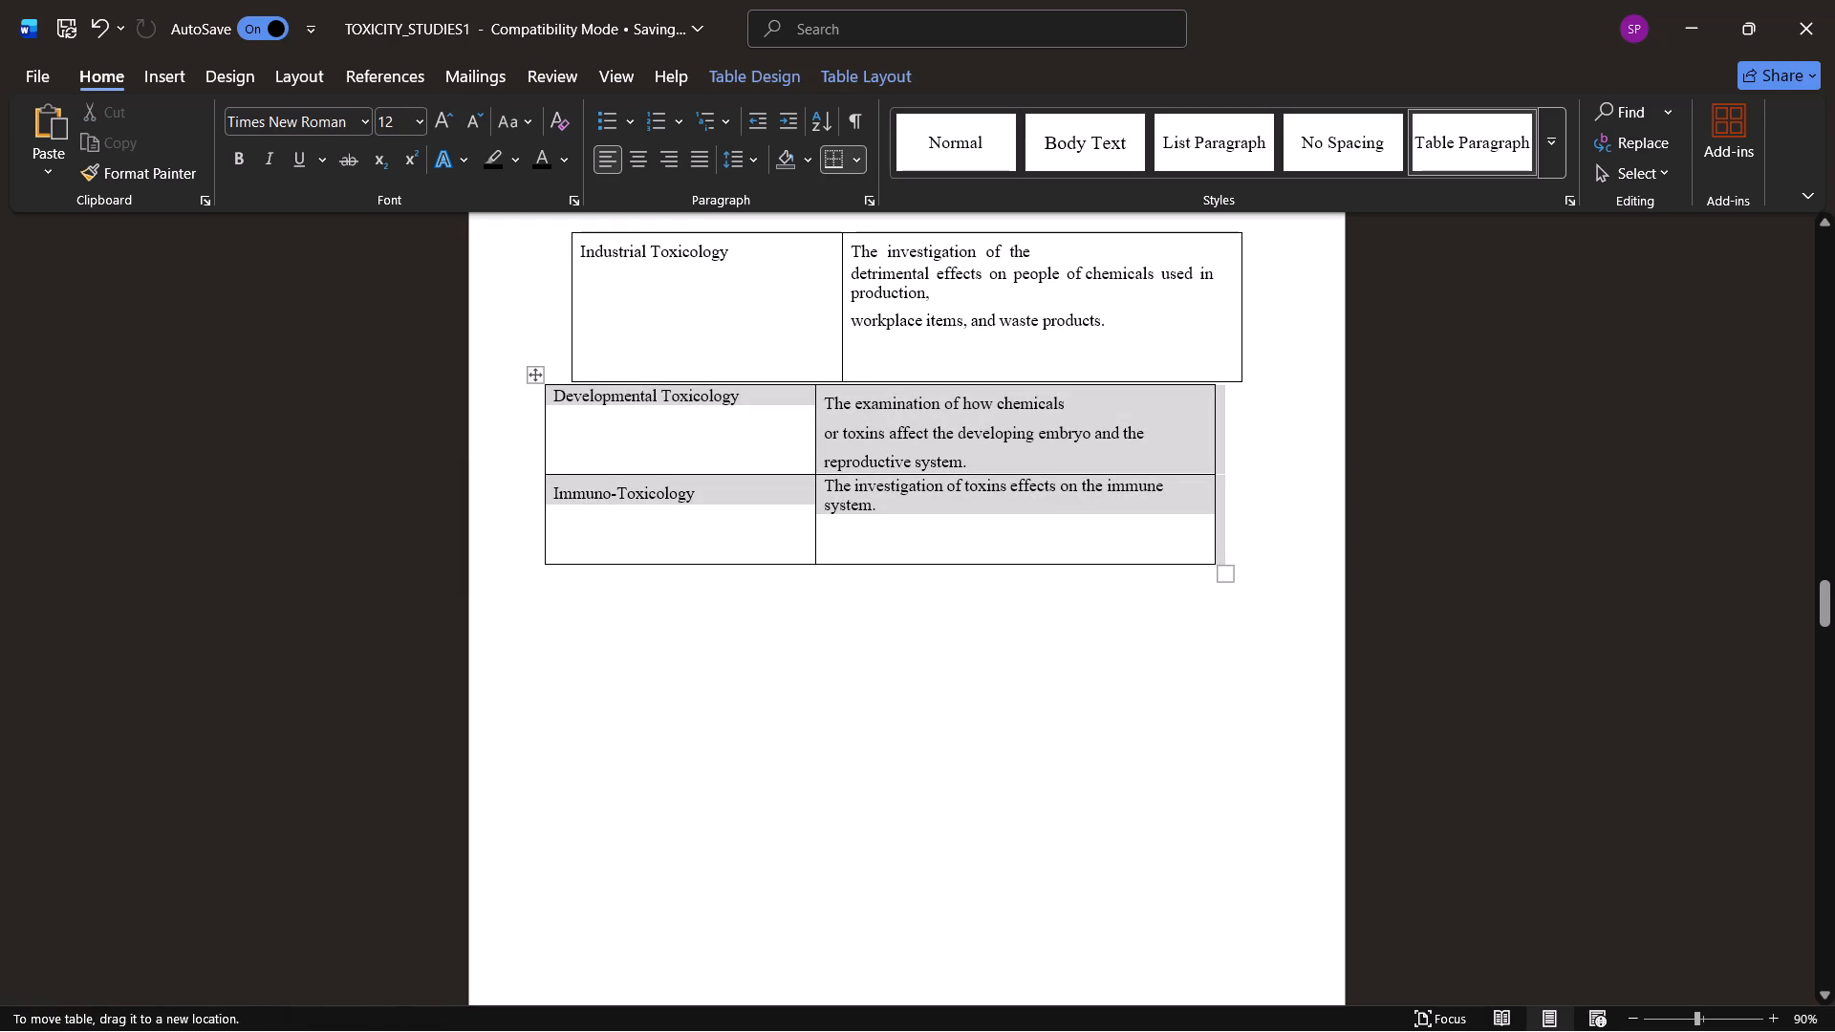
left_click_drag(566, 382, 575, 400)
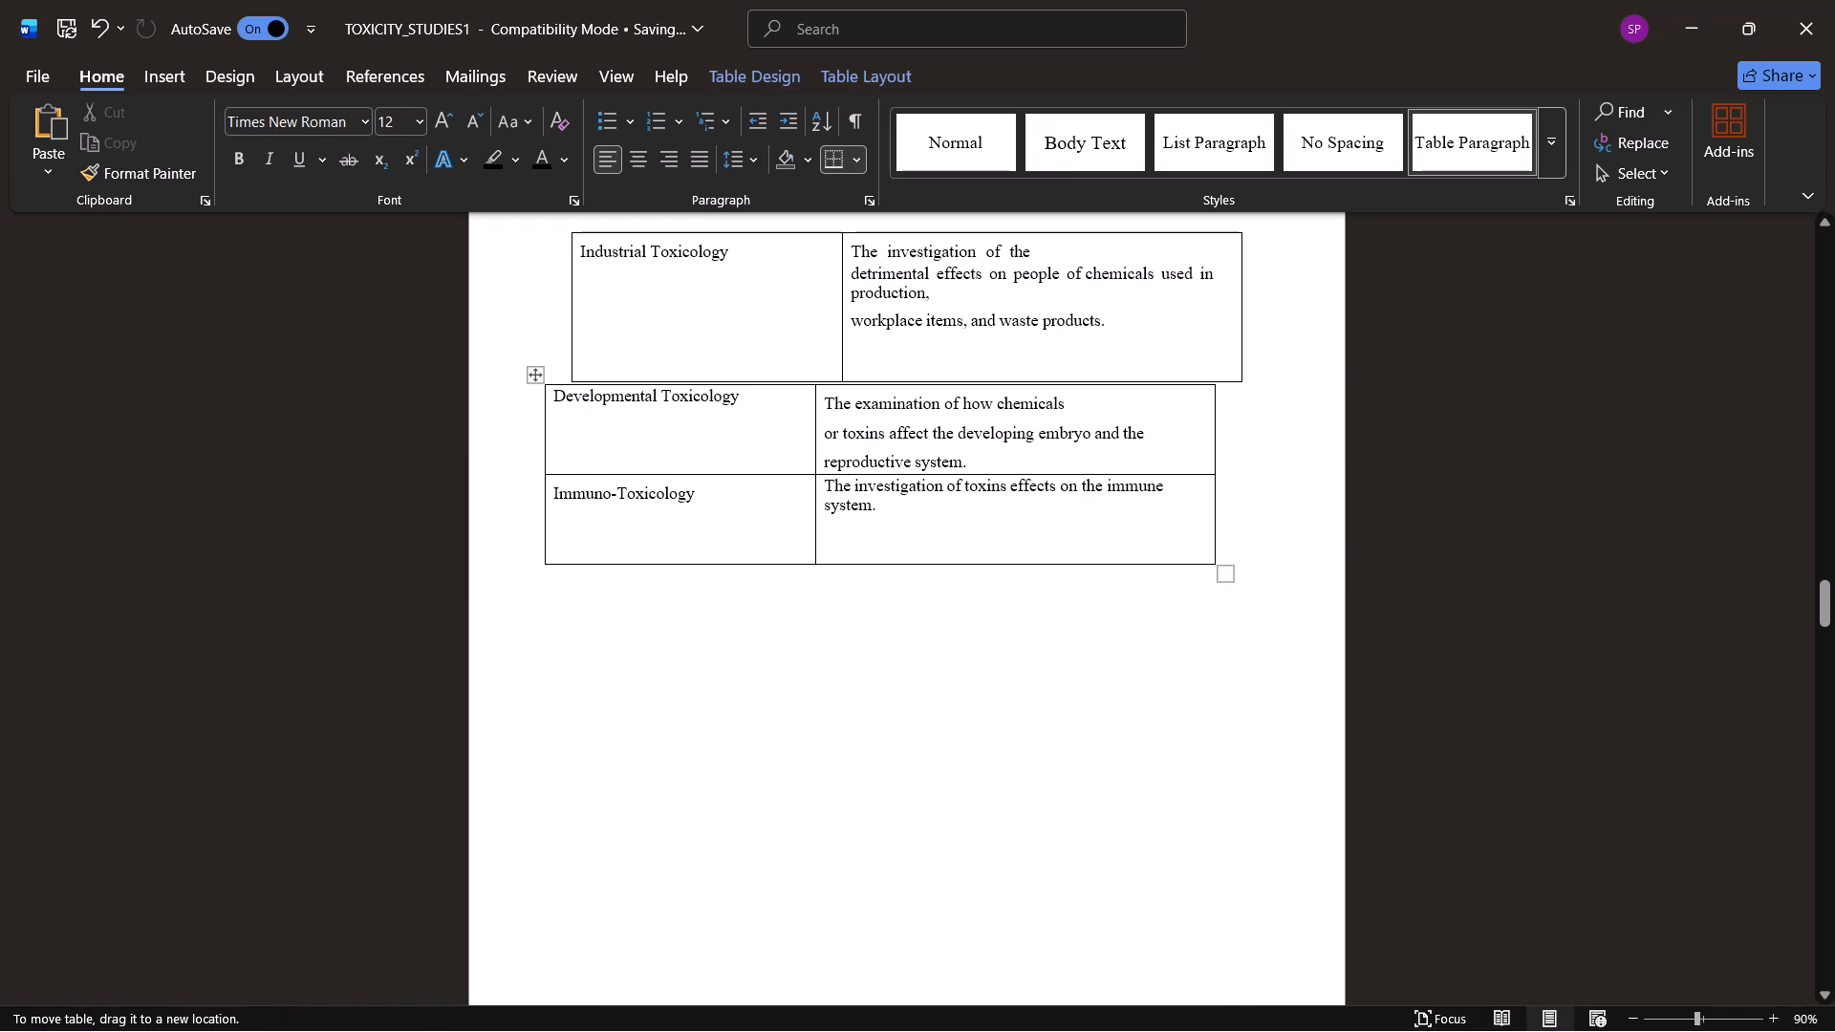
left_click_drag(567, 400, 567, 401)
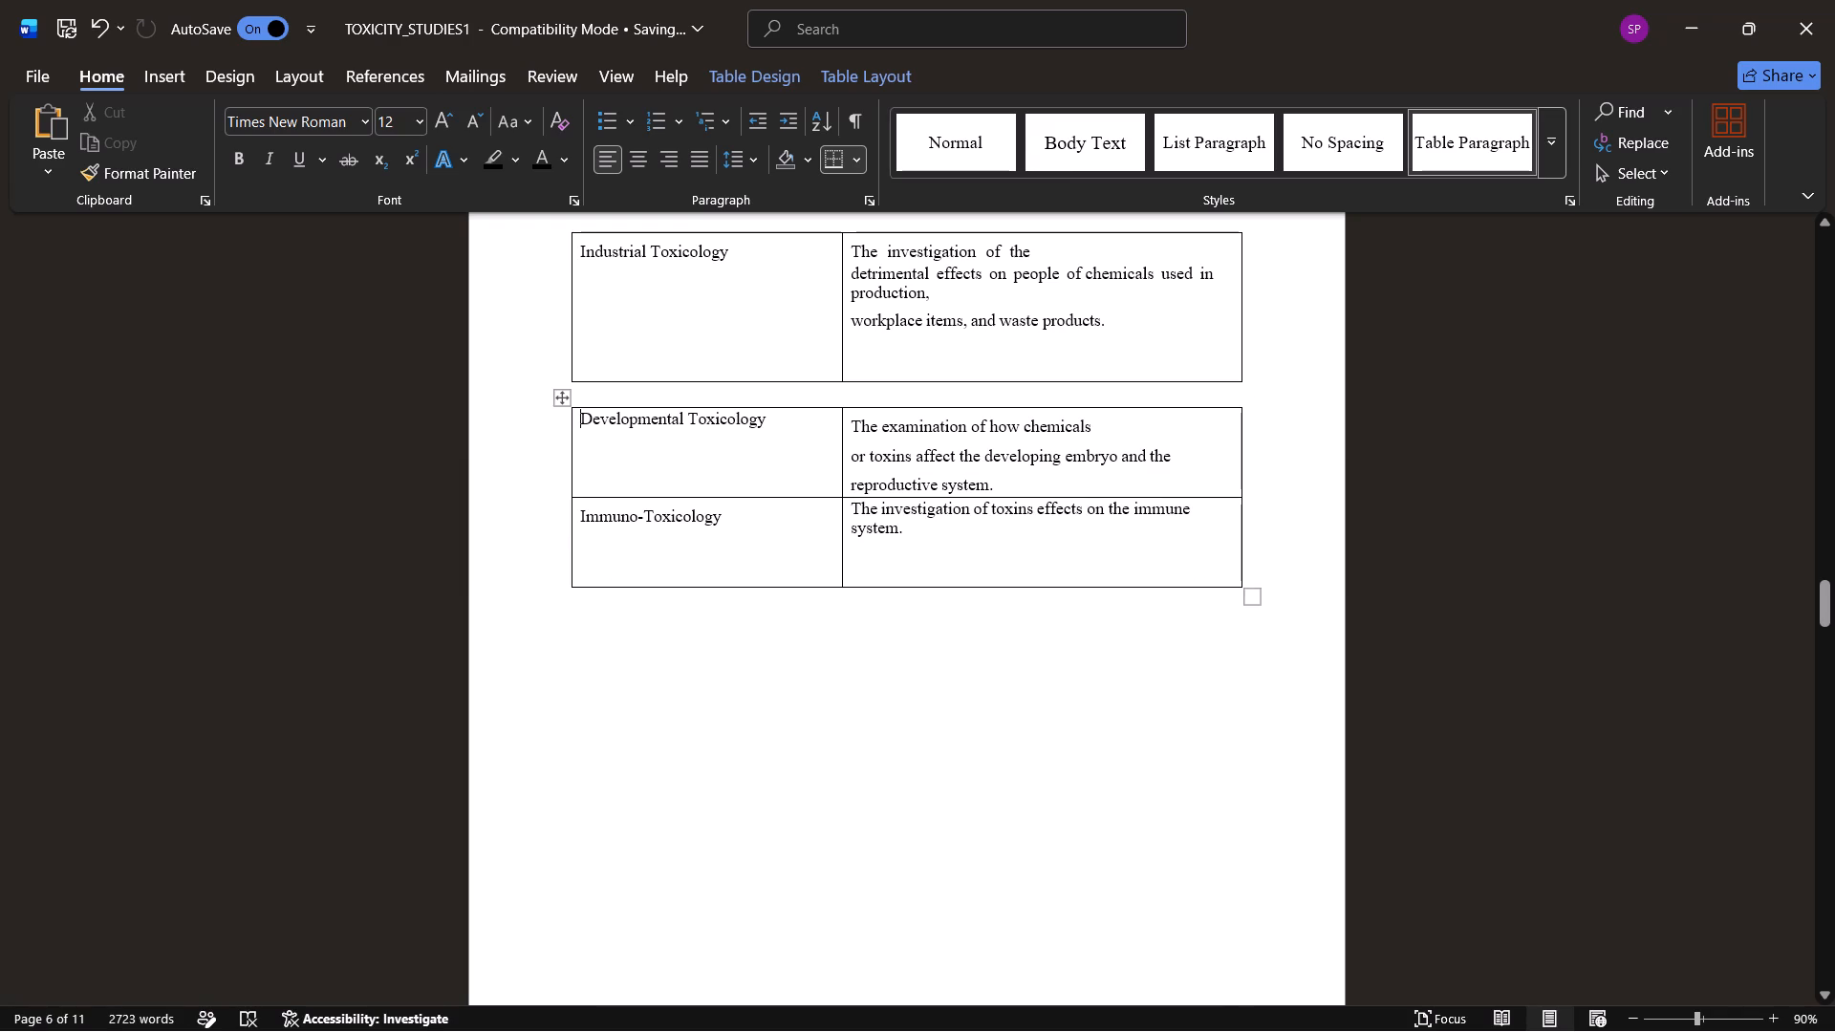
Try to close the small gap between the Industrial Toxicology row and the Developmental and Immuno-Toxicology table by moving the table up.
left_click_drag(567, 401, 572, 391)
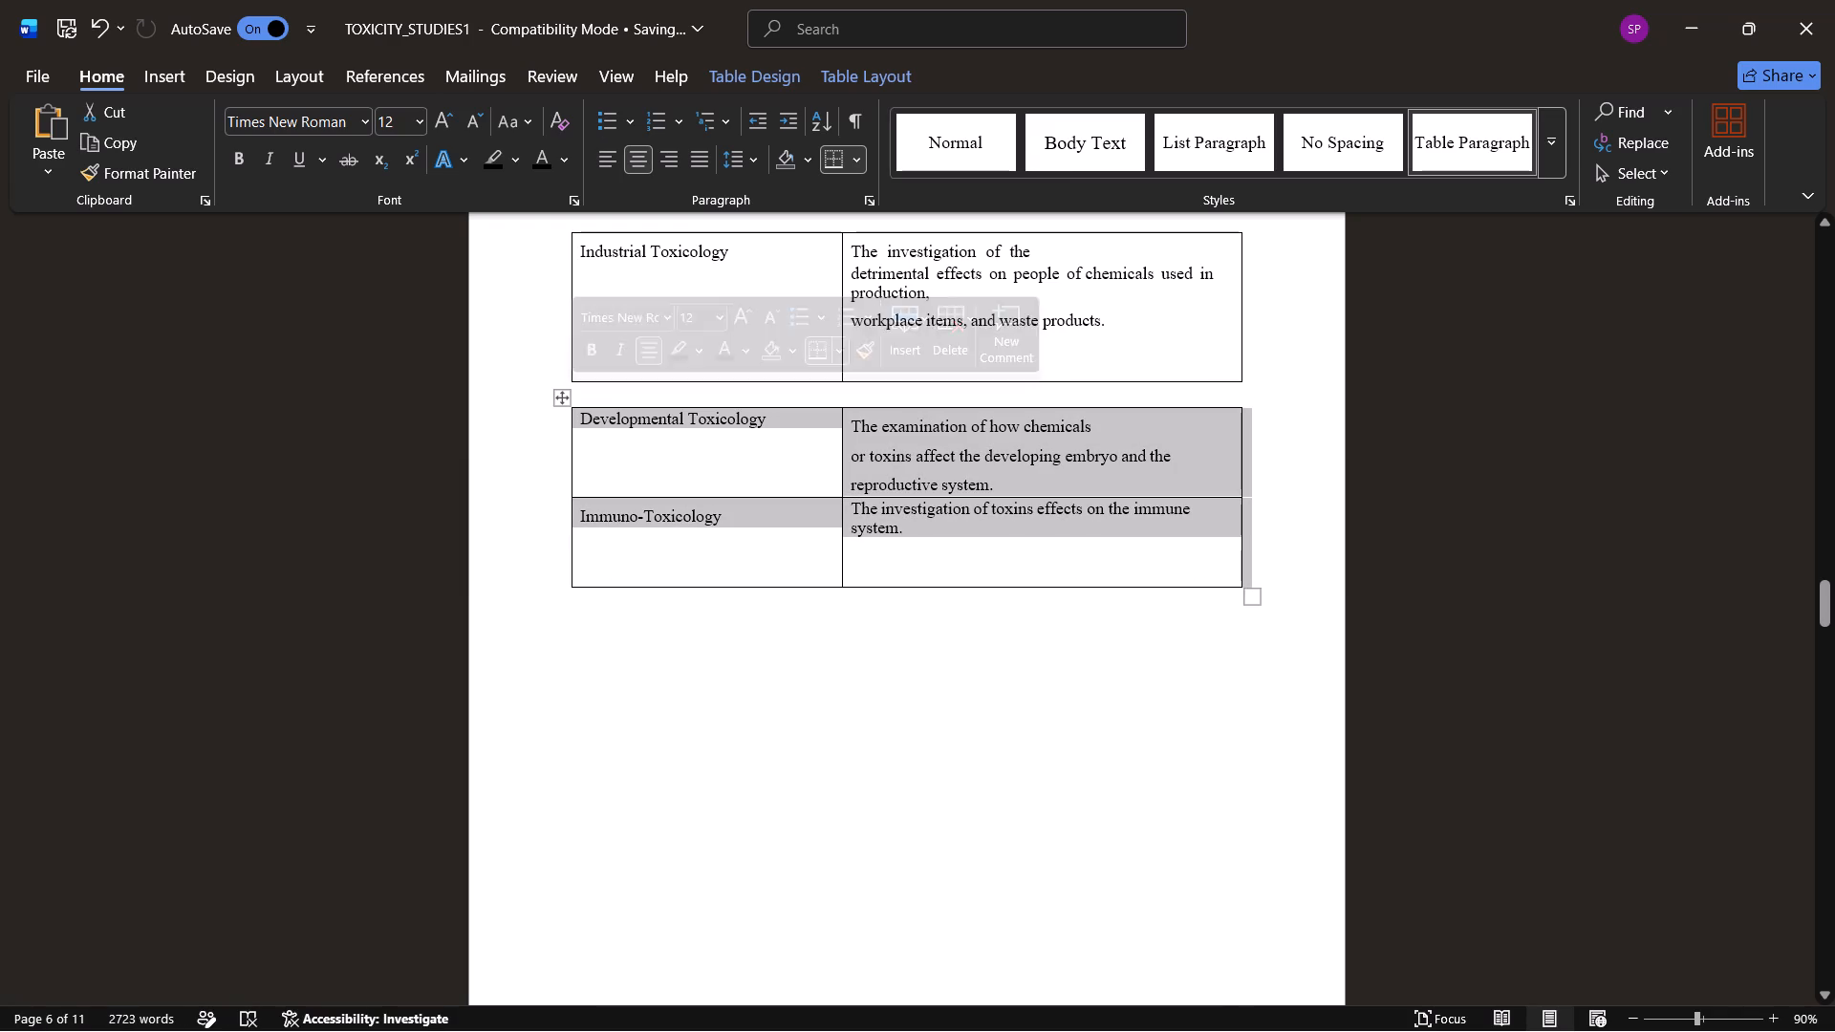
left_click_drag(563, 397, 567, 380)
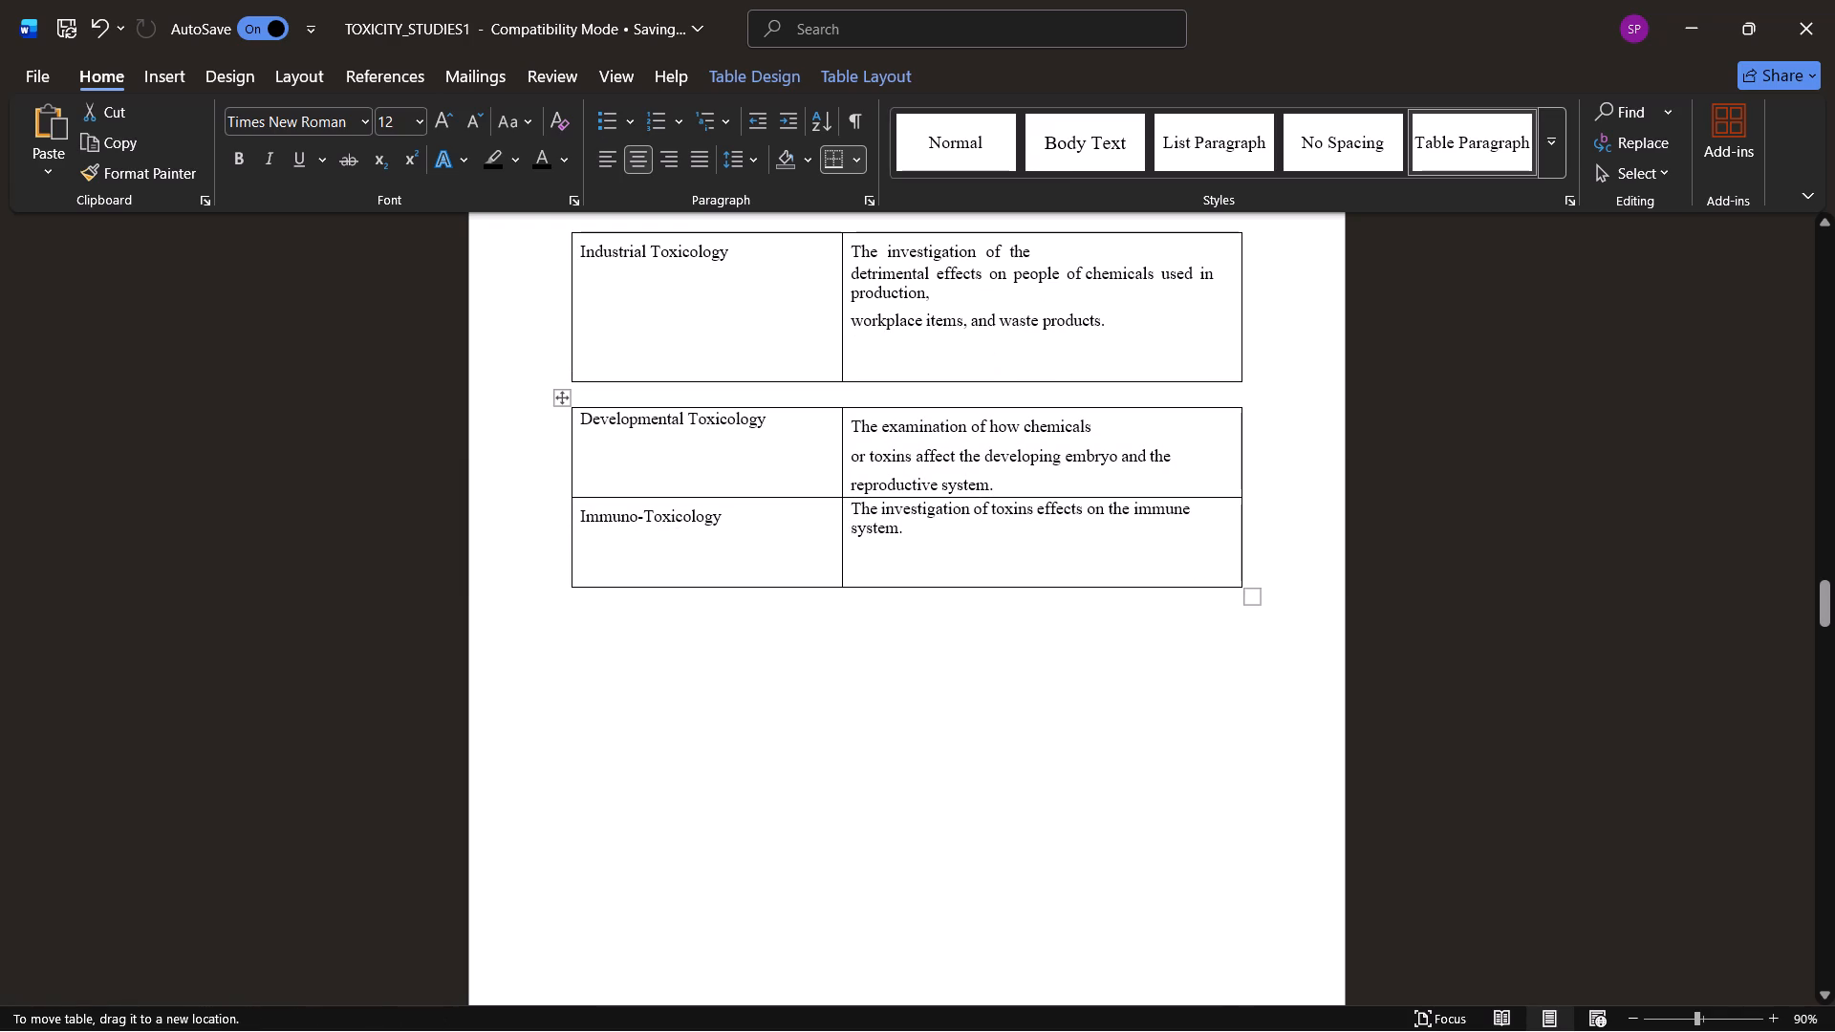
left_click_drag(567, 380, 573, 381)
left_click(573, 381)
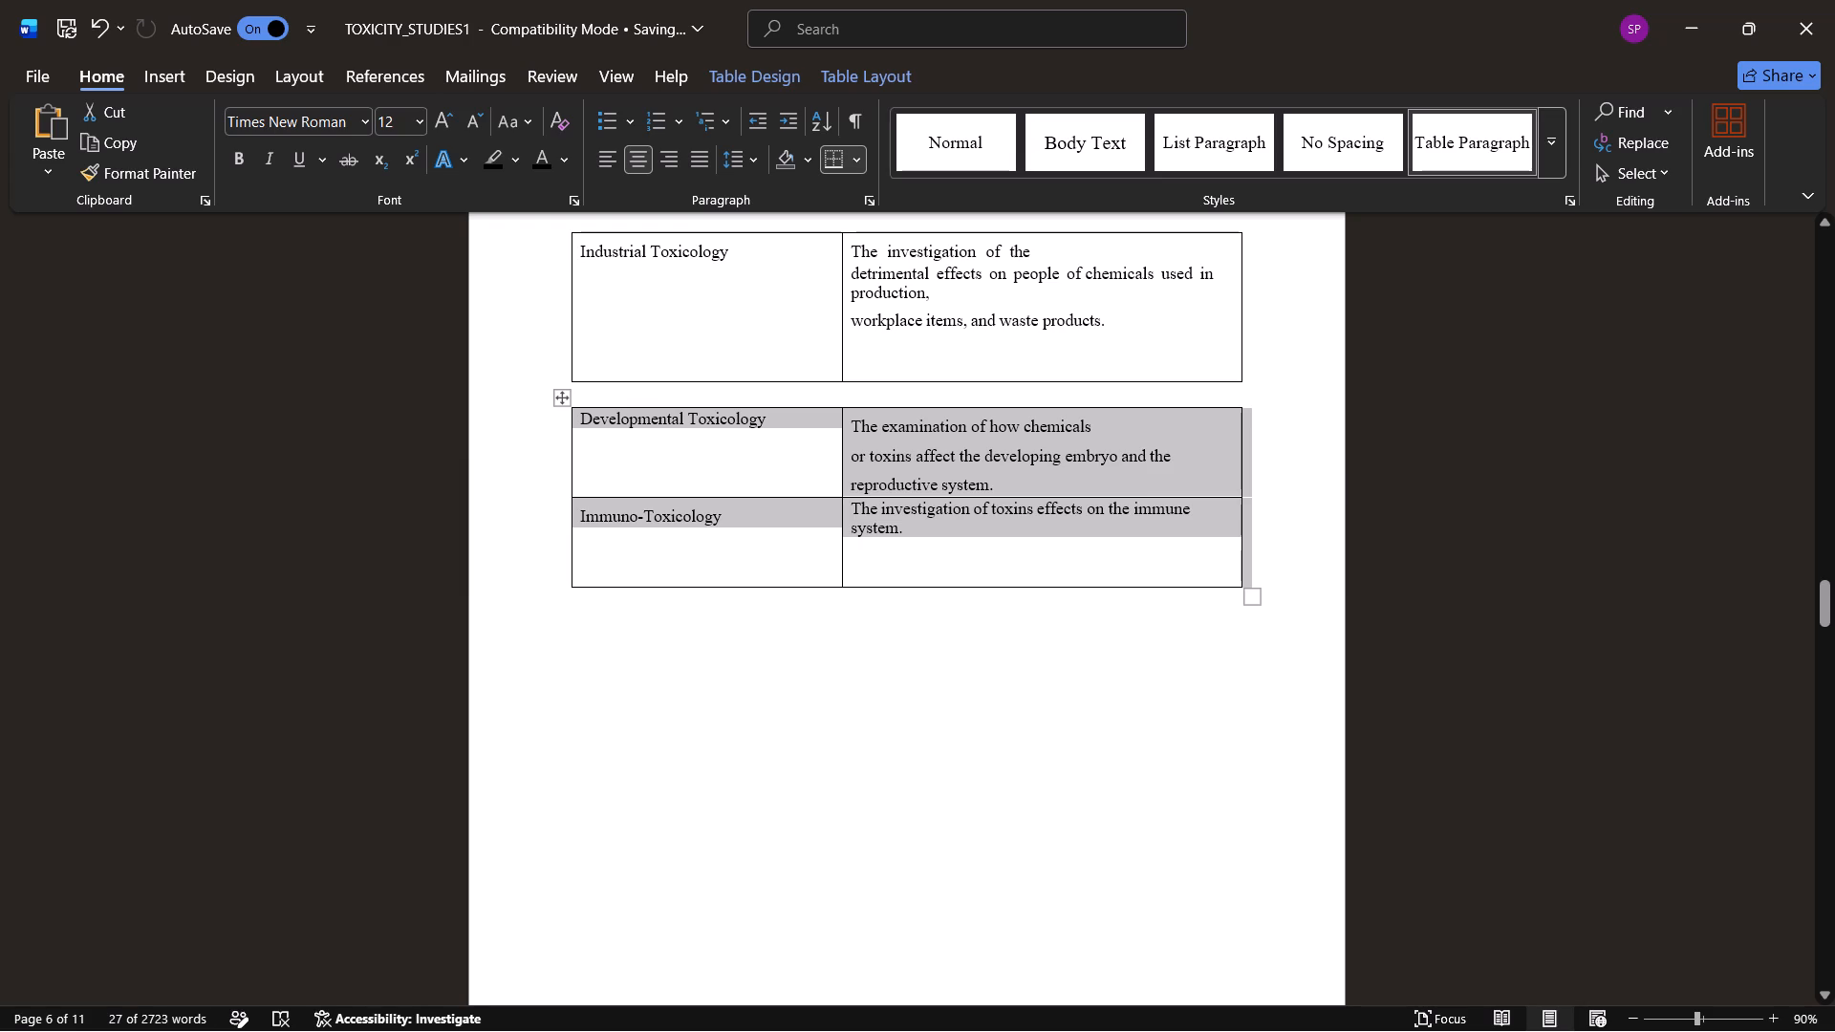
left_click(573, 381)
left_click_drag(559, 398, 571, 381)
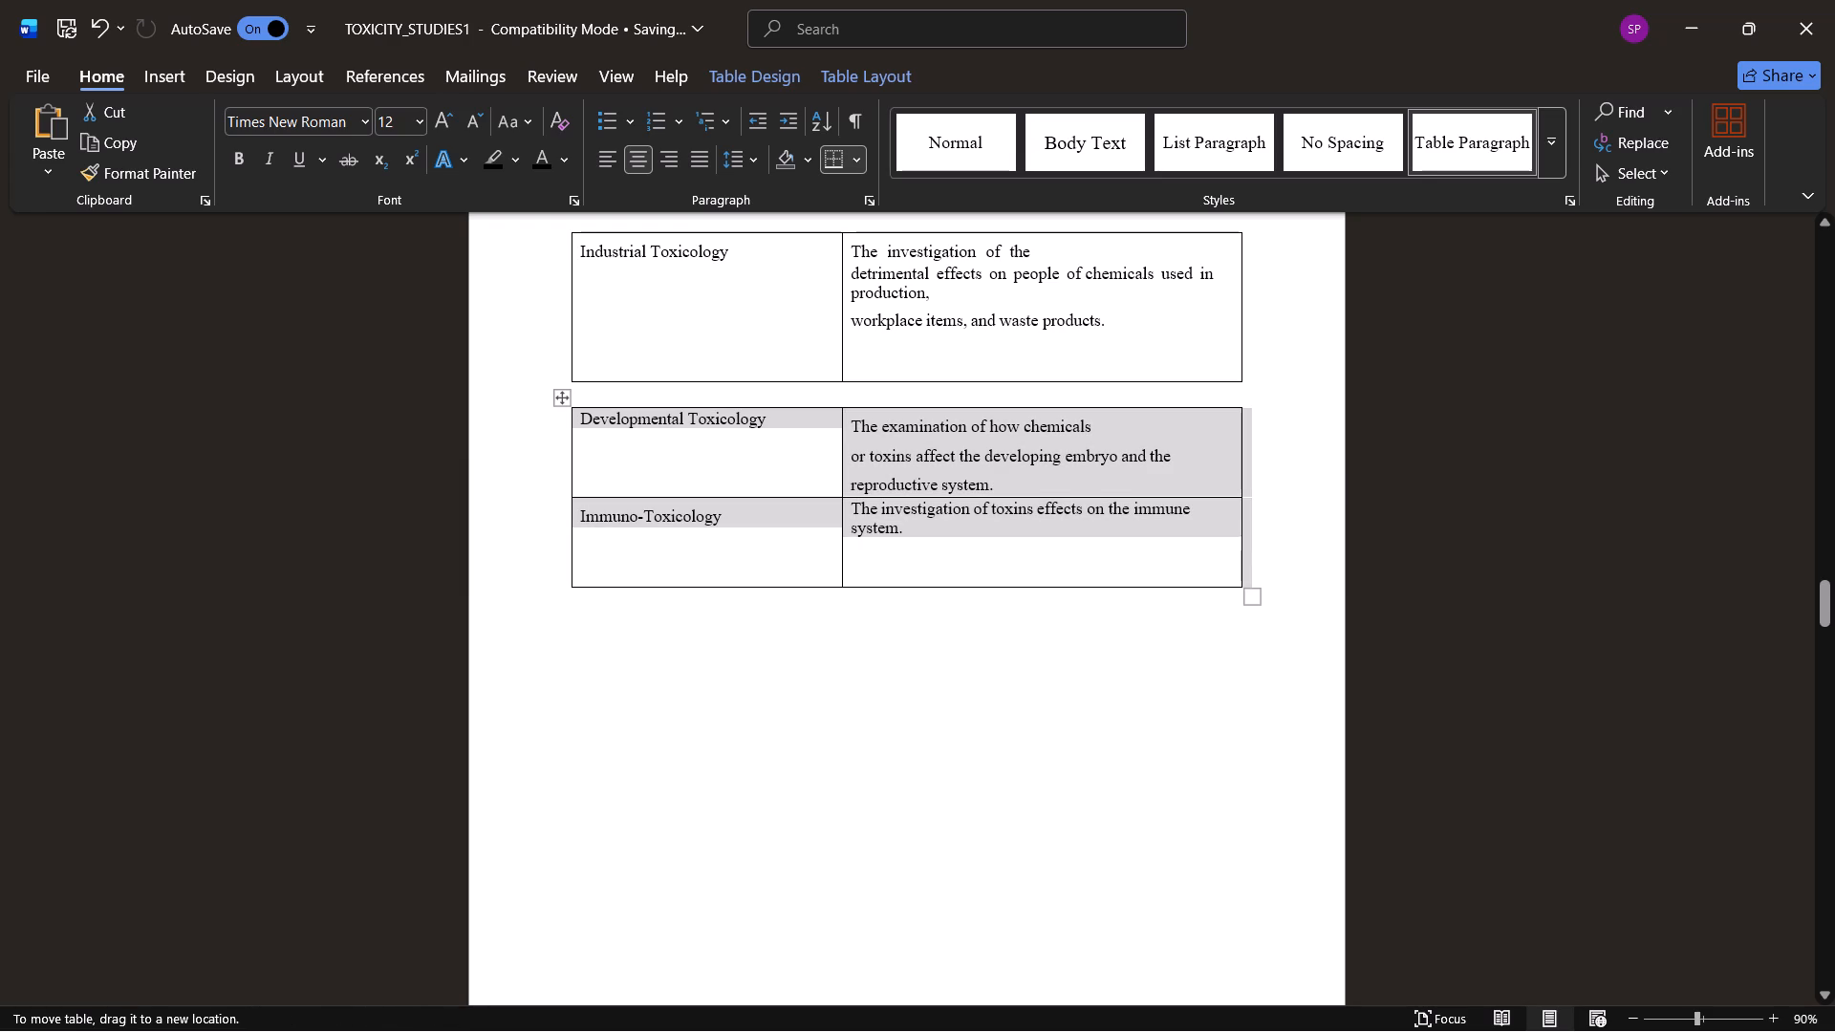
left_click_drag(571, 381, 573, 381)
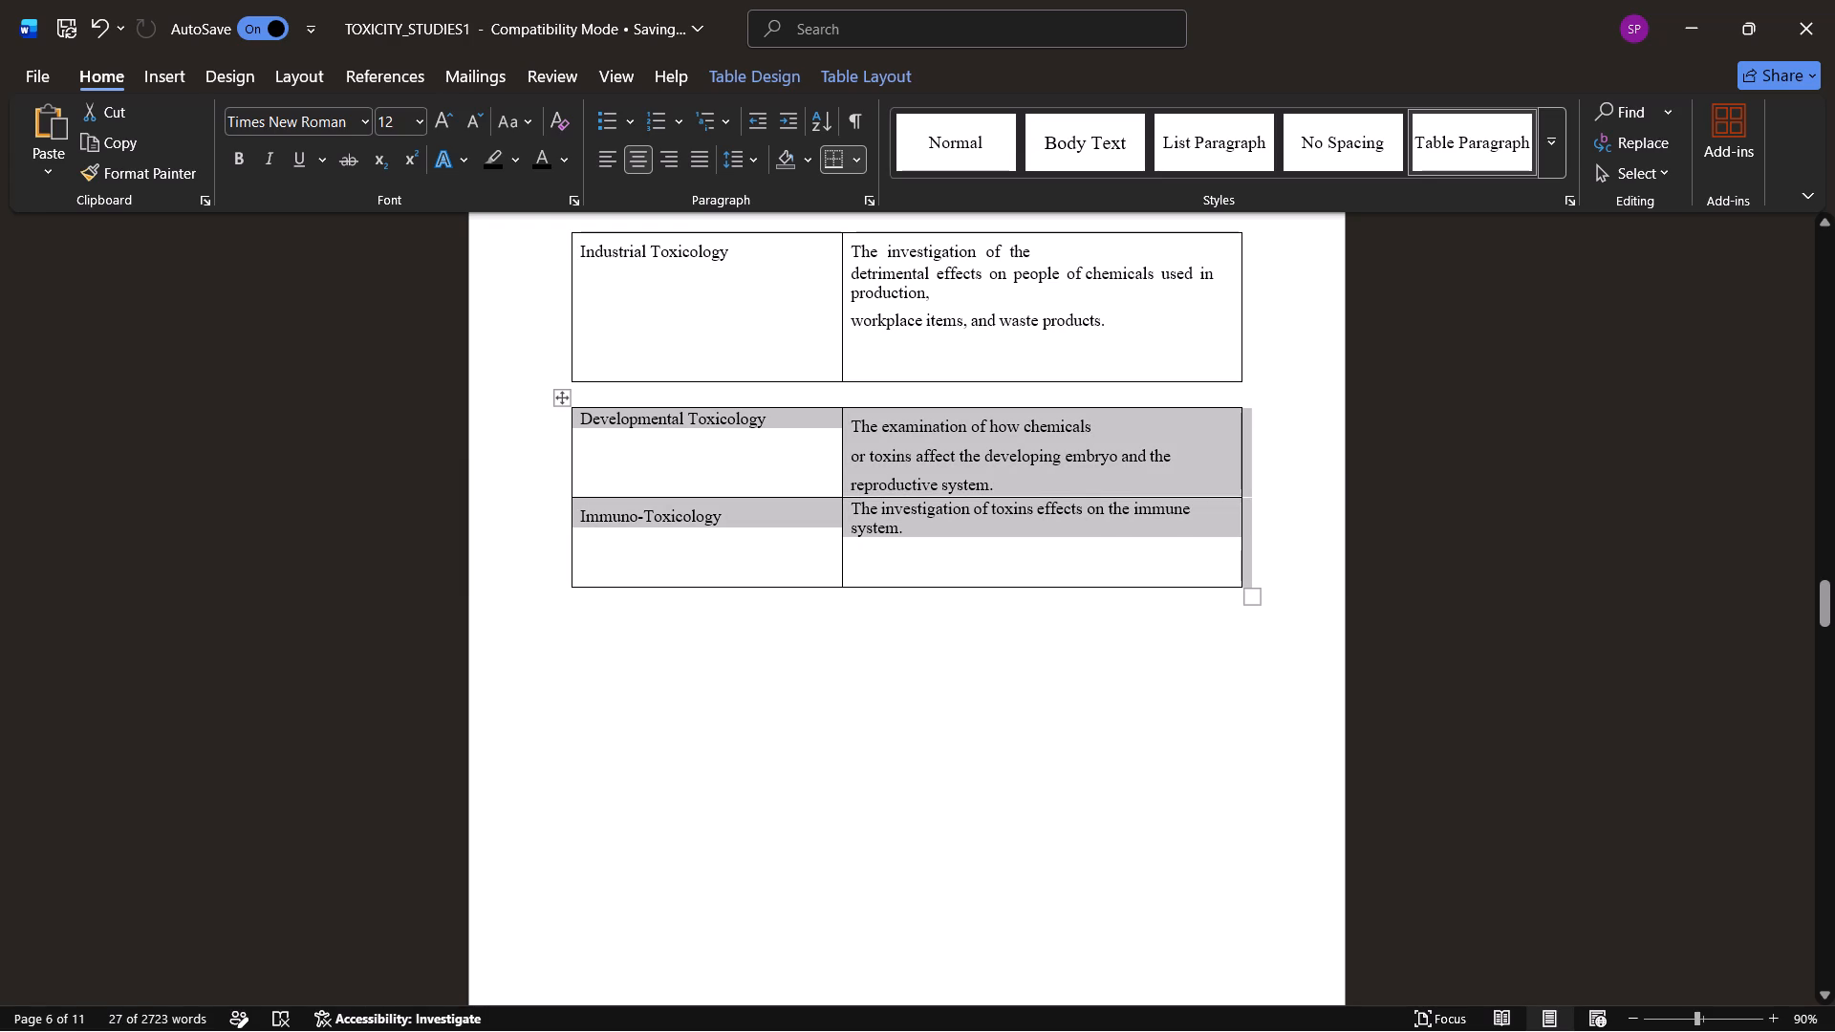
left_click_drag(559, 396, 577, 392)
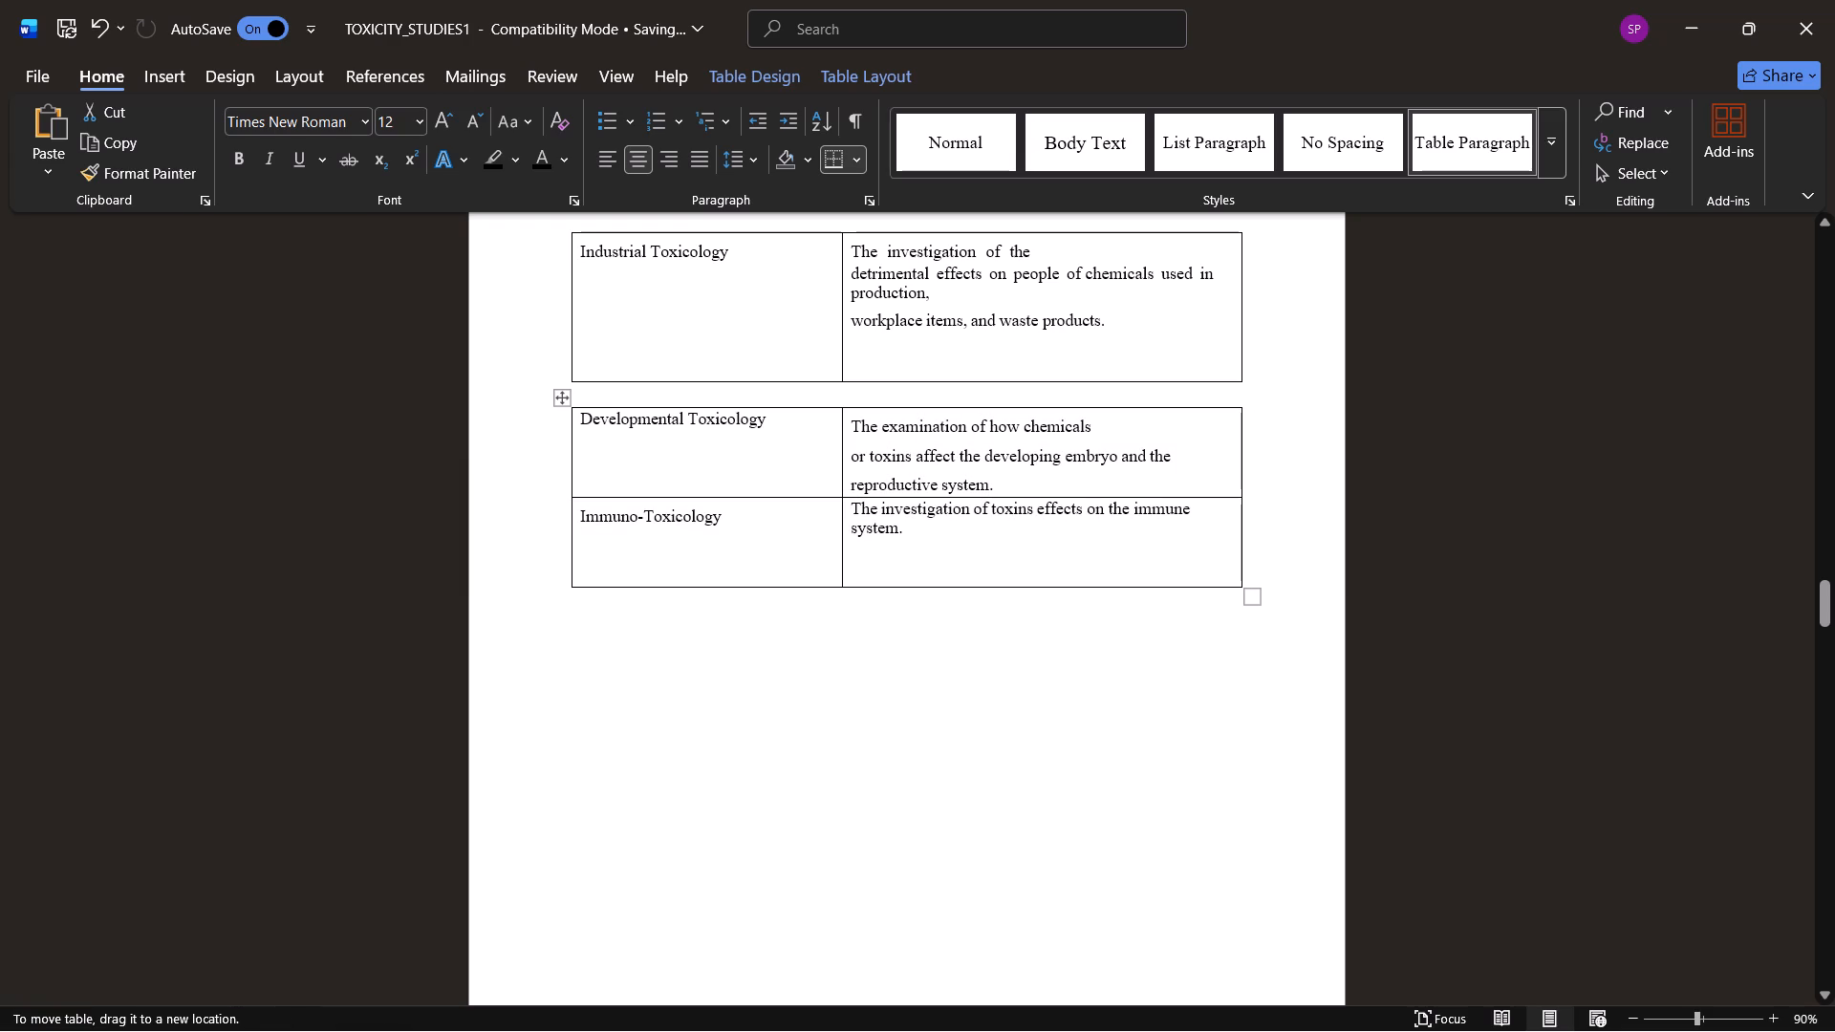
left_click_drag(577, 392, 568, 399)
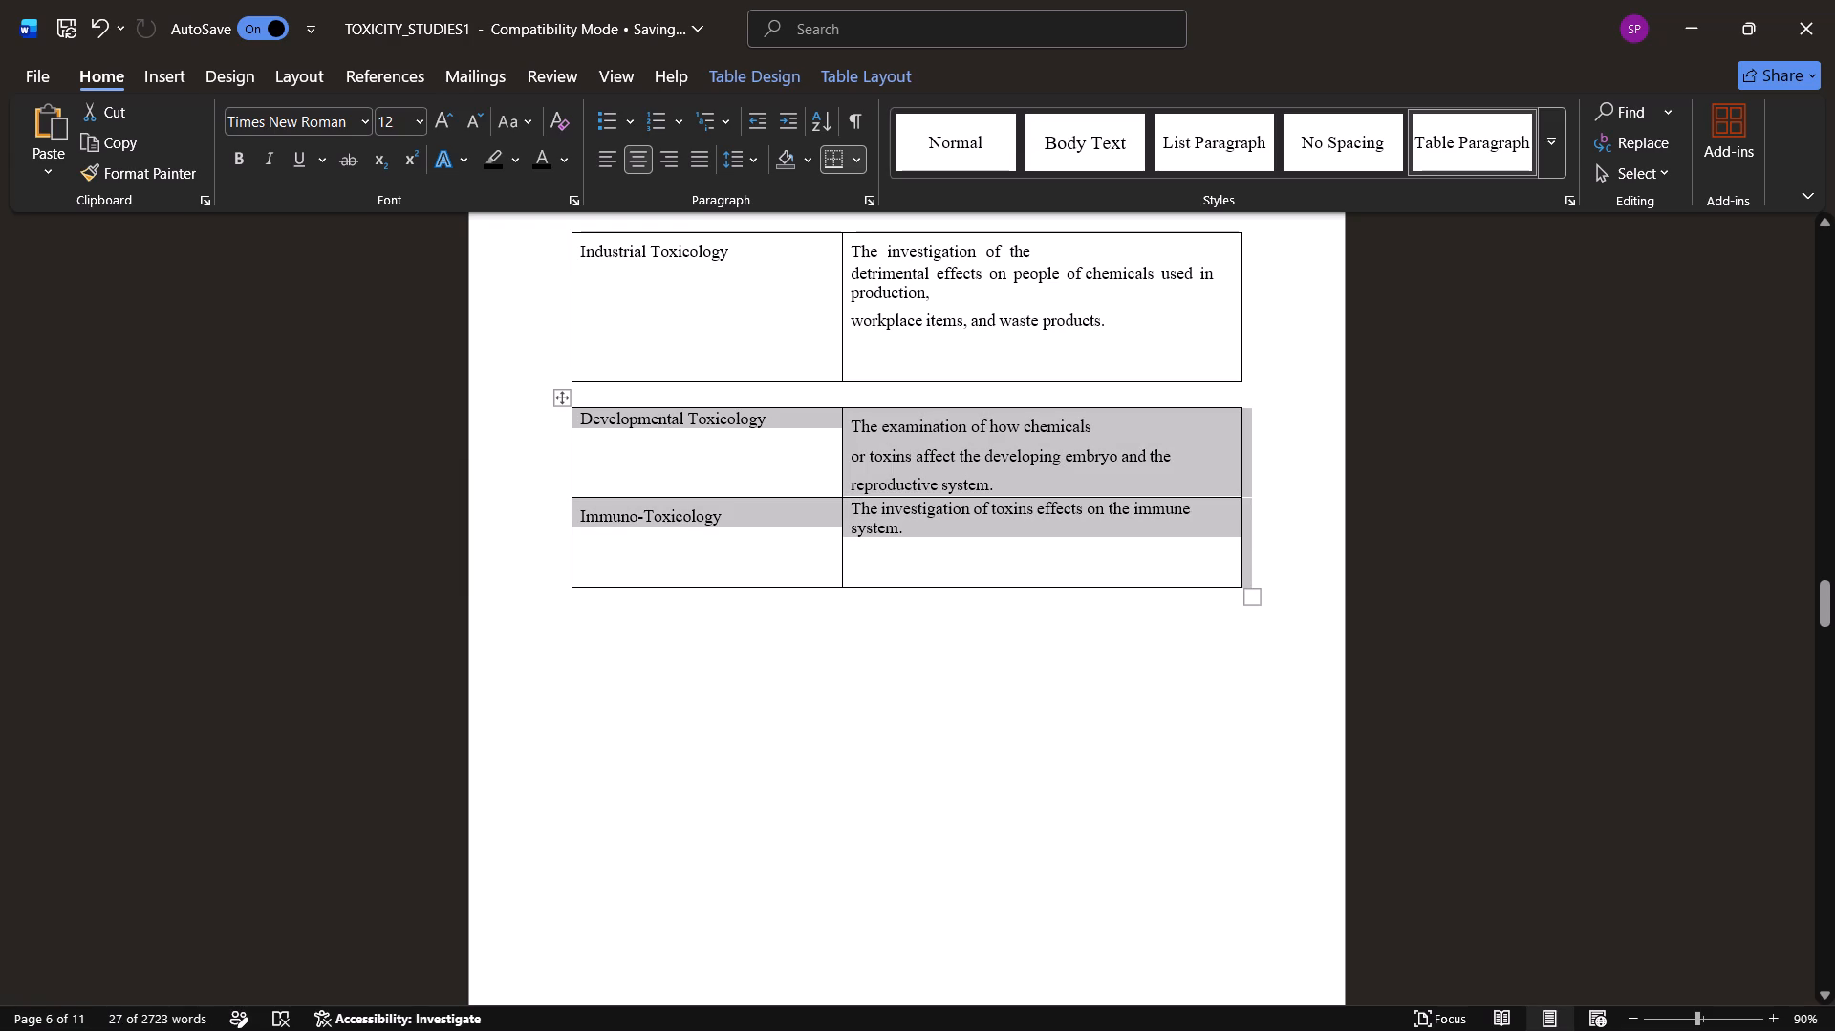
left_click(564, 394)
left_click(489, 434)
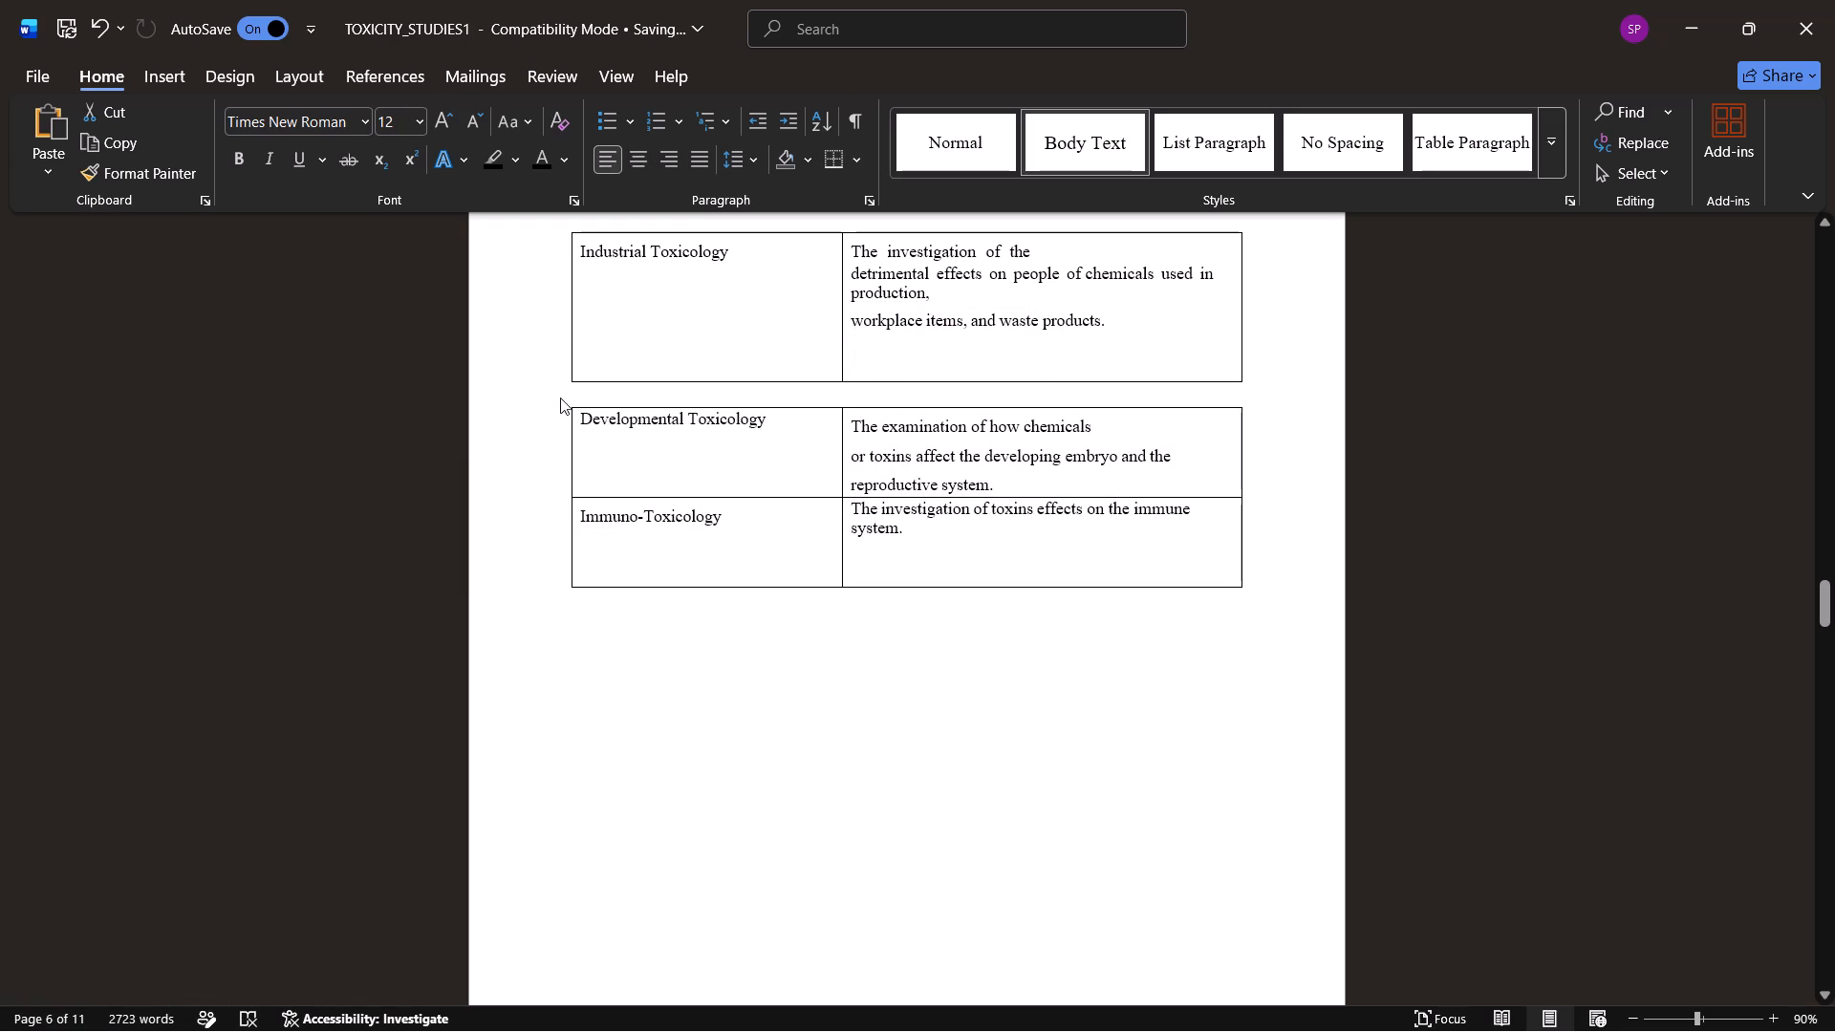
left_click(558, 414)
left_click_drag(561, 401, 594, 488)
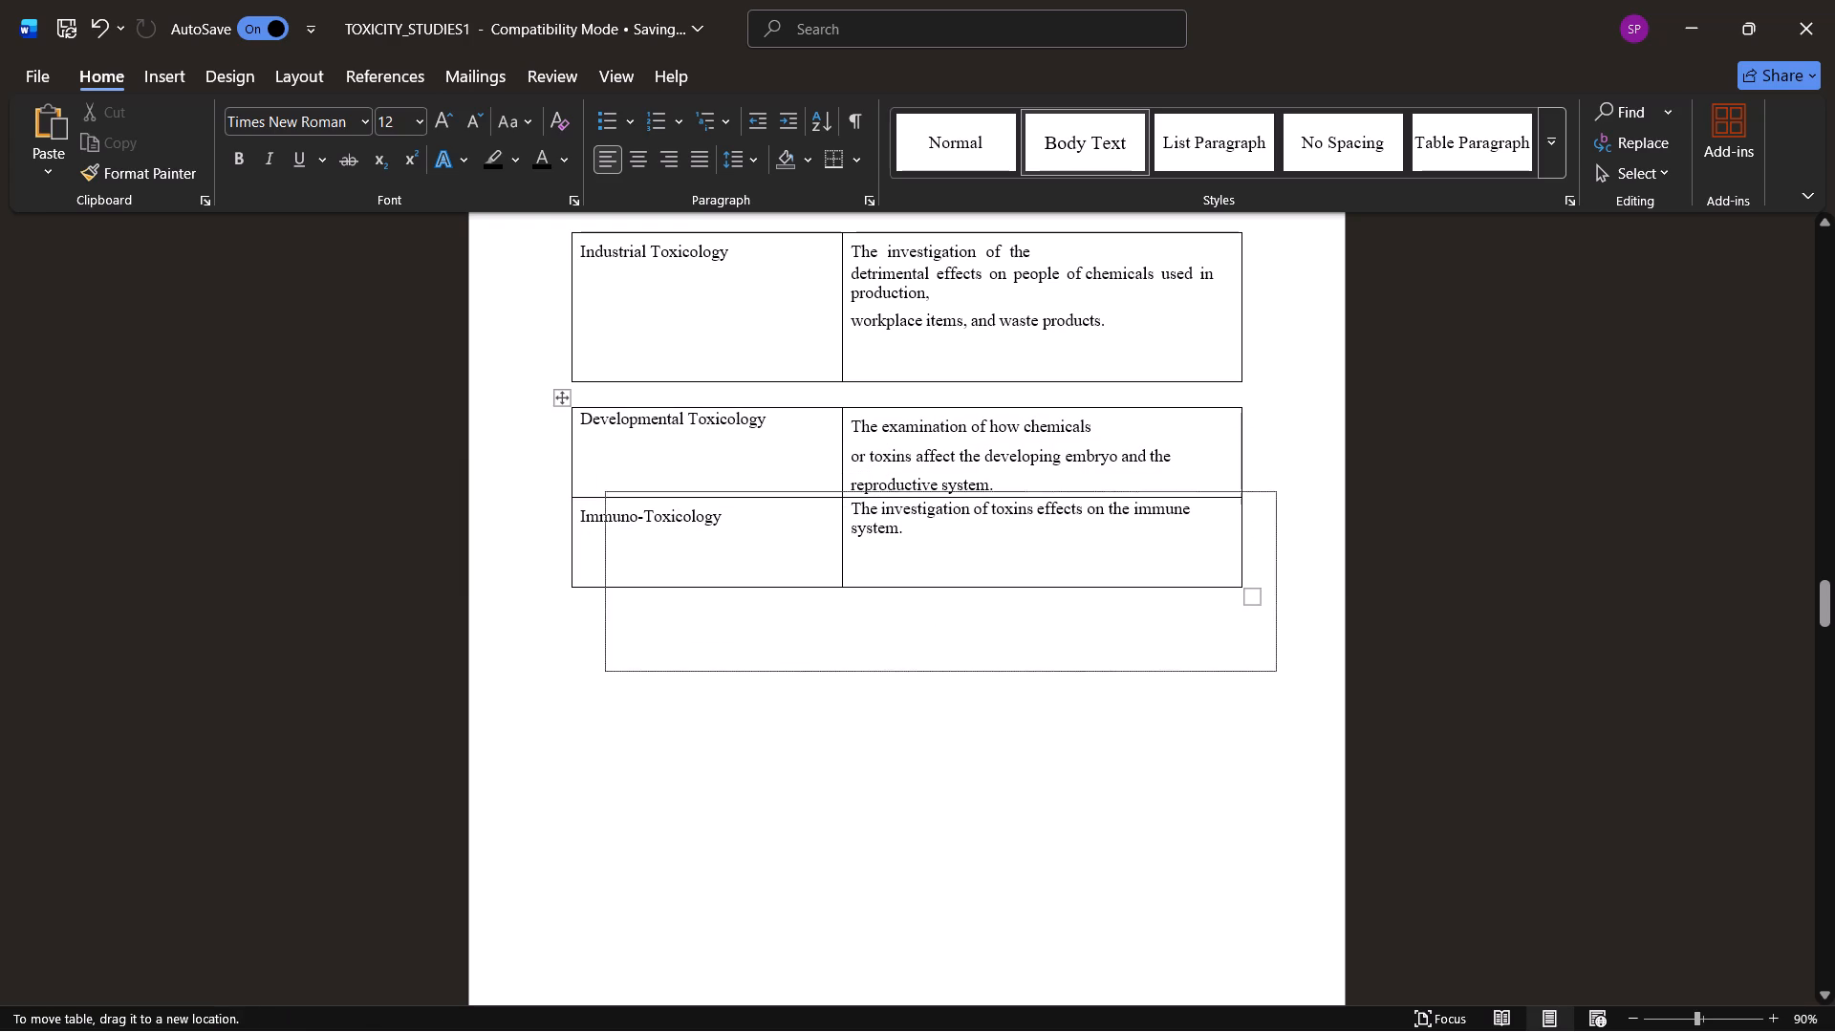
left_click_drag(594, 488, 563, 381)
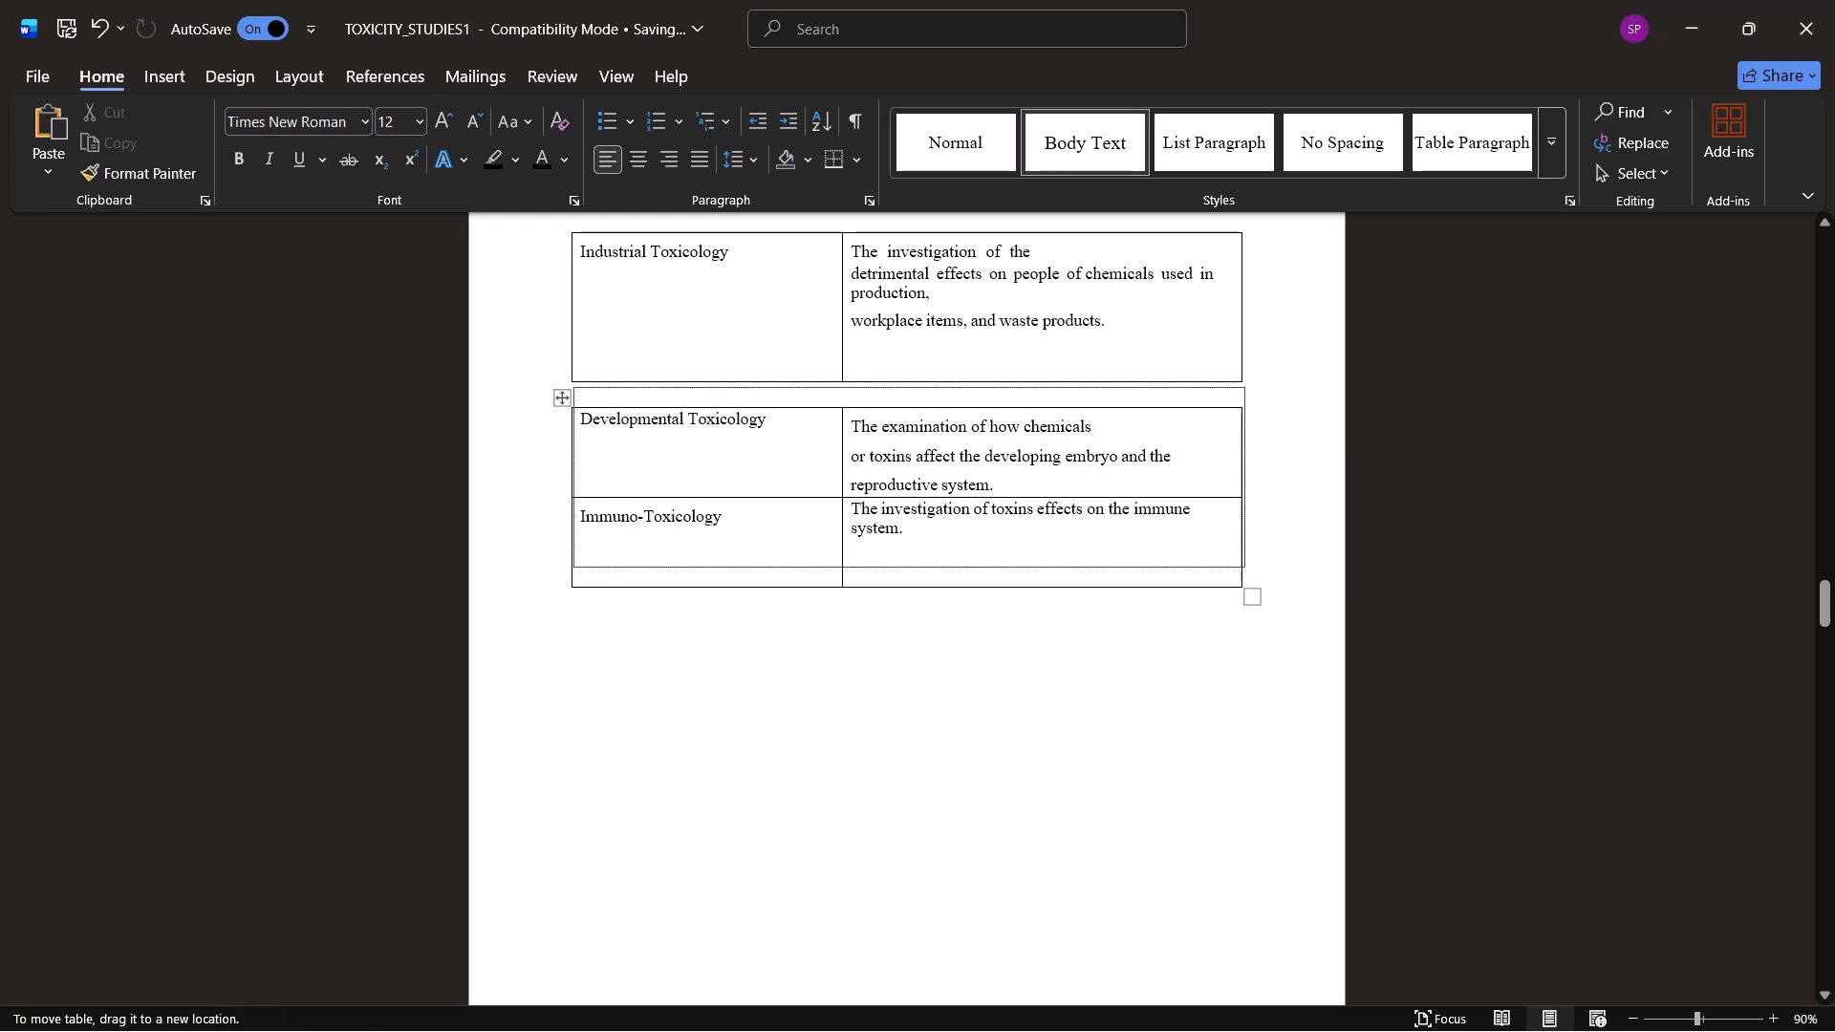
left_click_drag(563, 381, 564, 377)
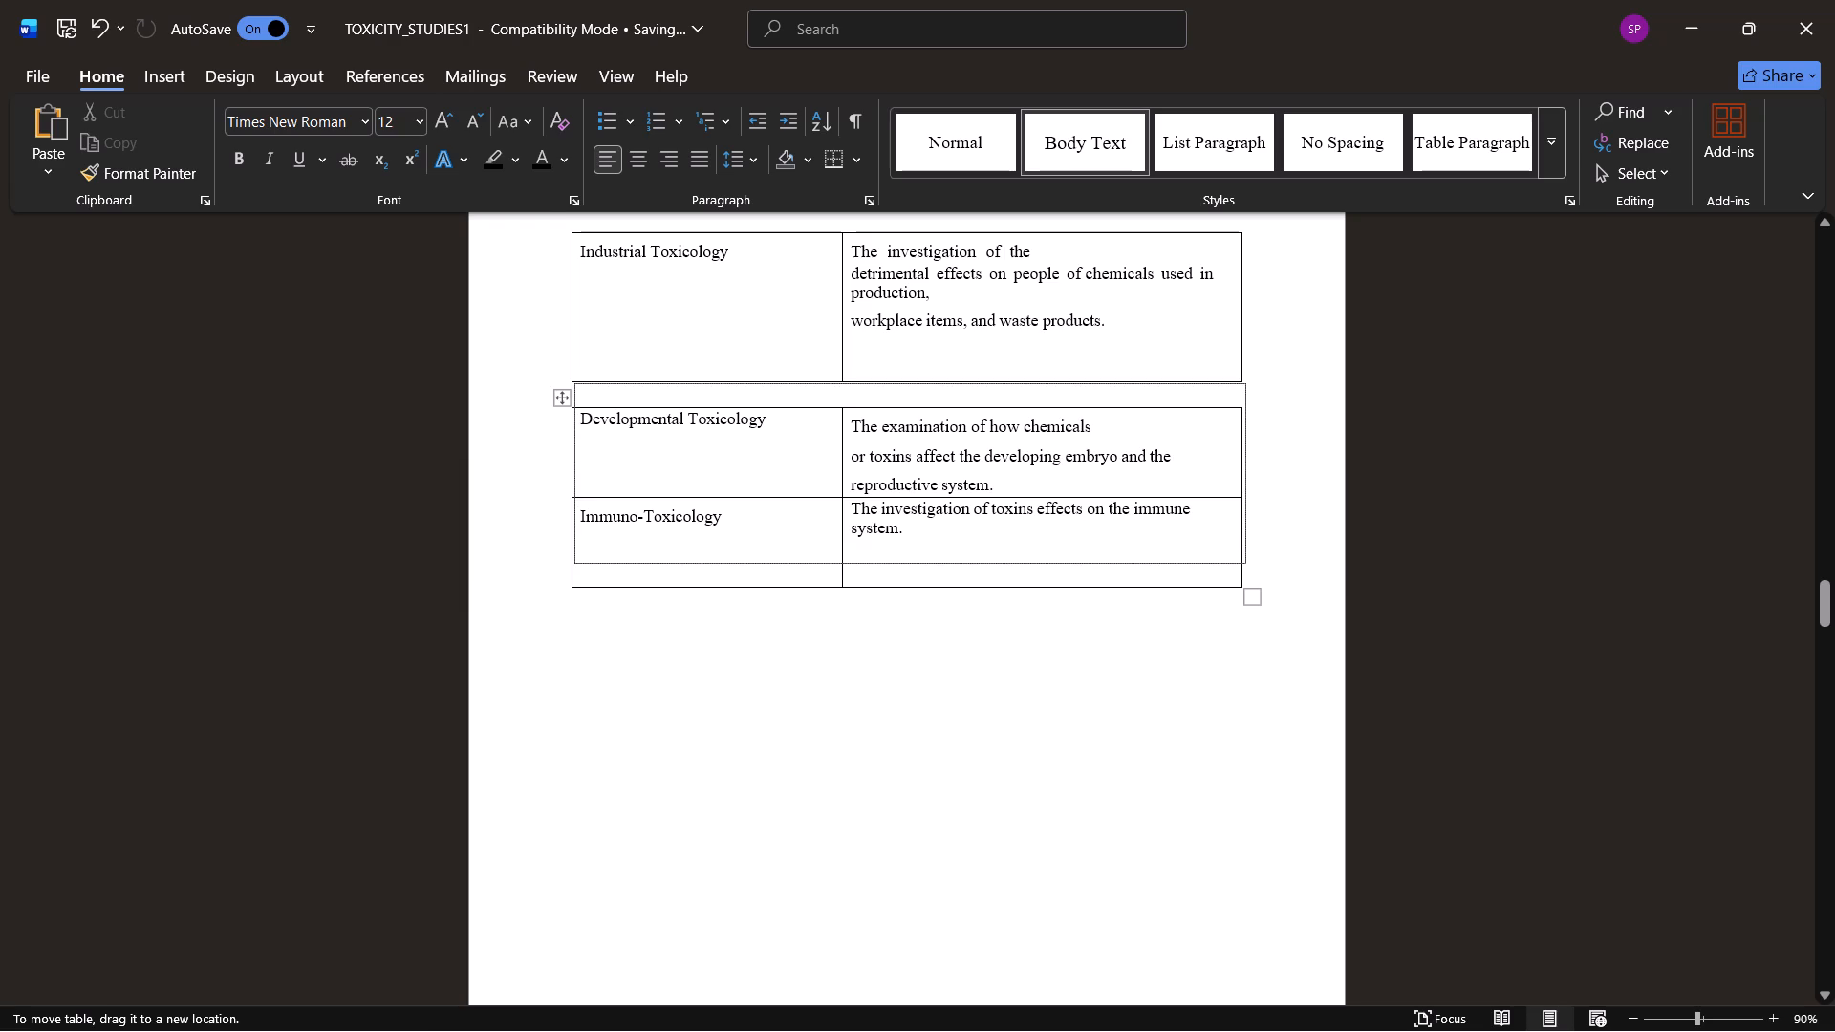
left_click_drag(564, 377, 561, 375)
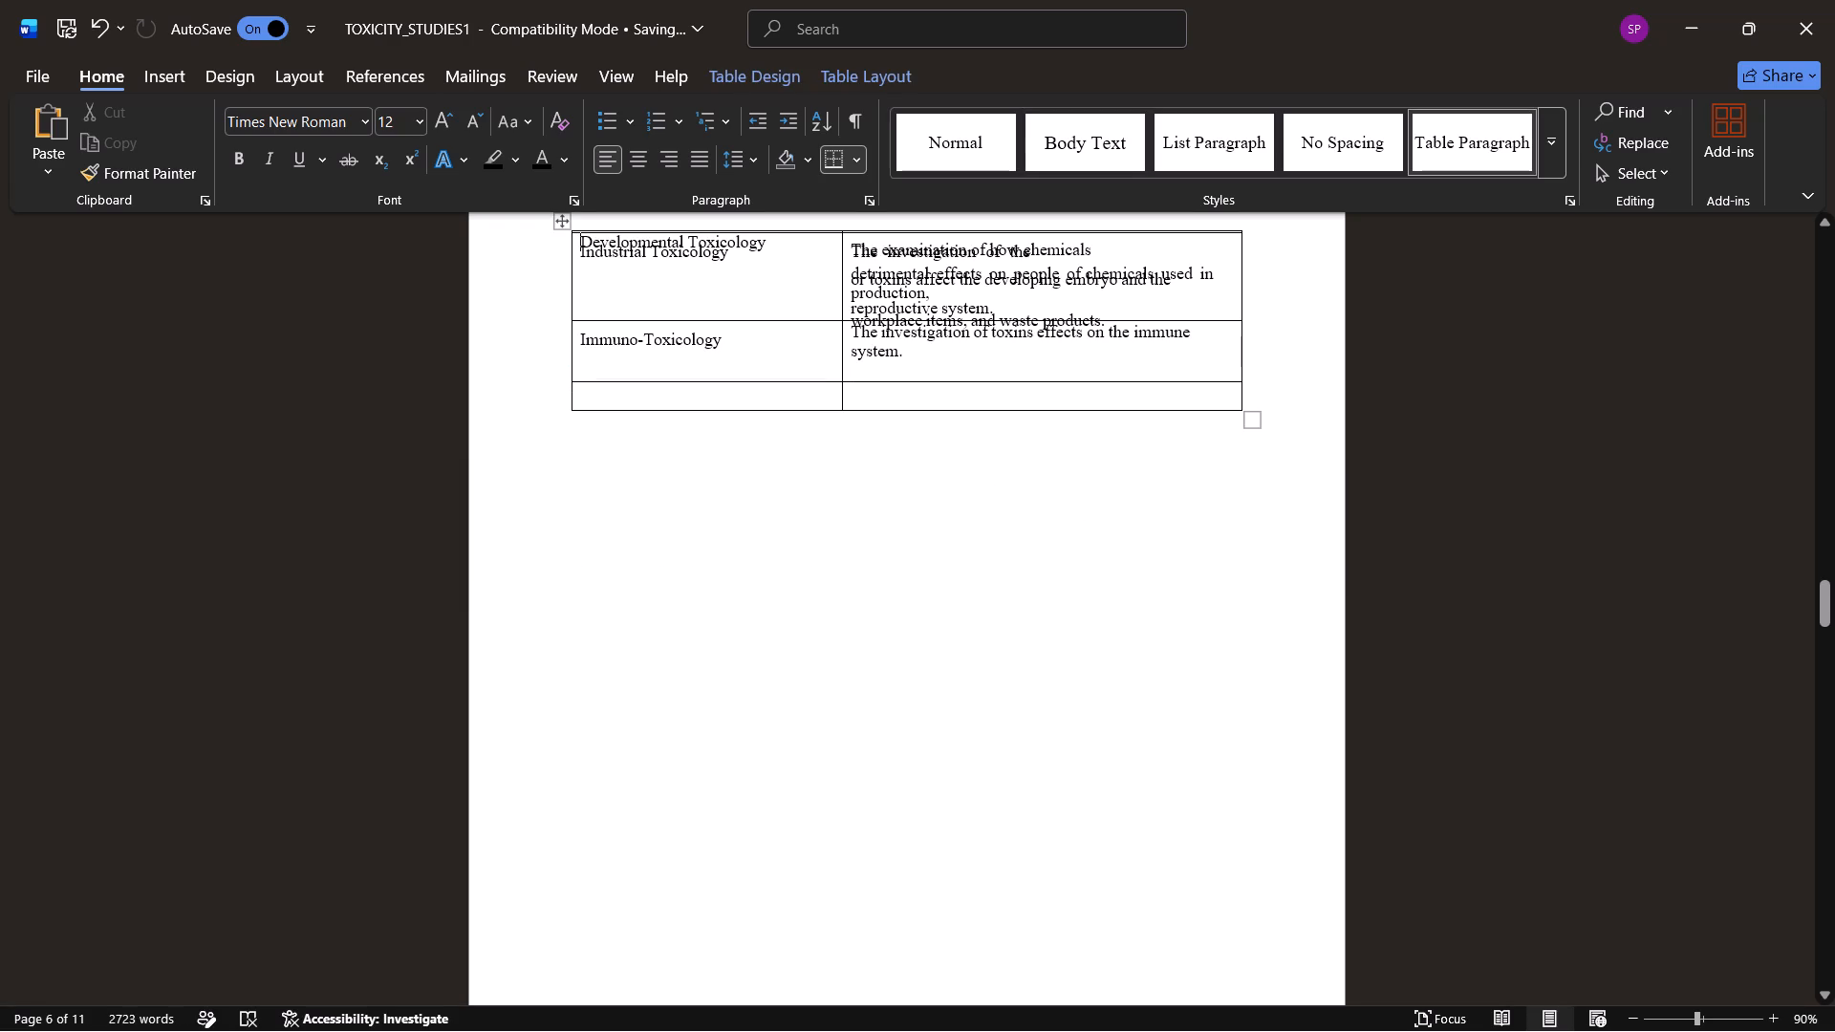
Move the Developmental and Immuno-Toxicology table off the Industrial Toxicology row to just below it, with the side edges of both lined up.
left_click_drag(564, 226, 573, 391)
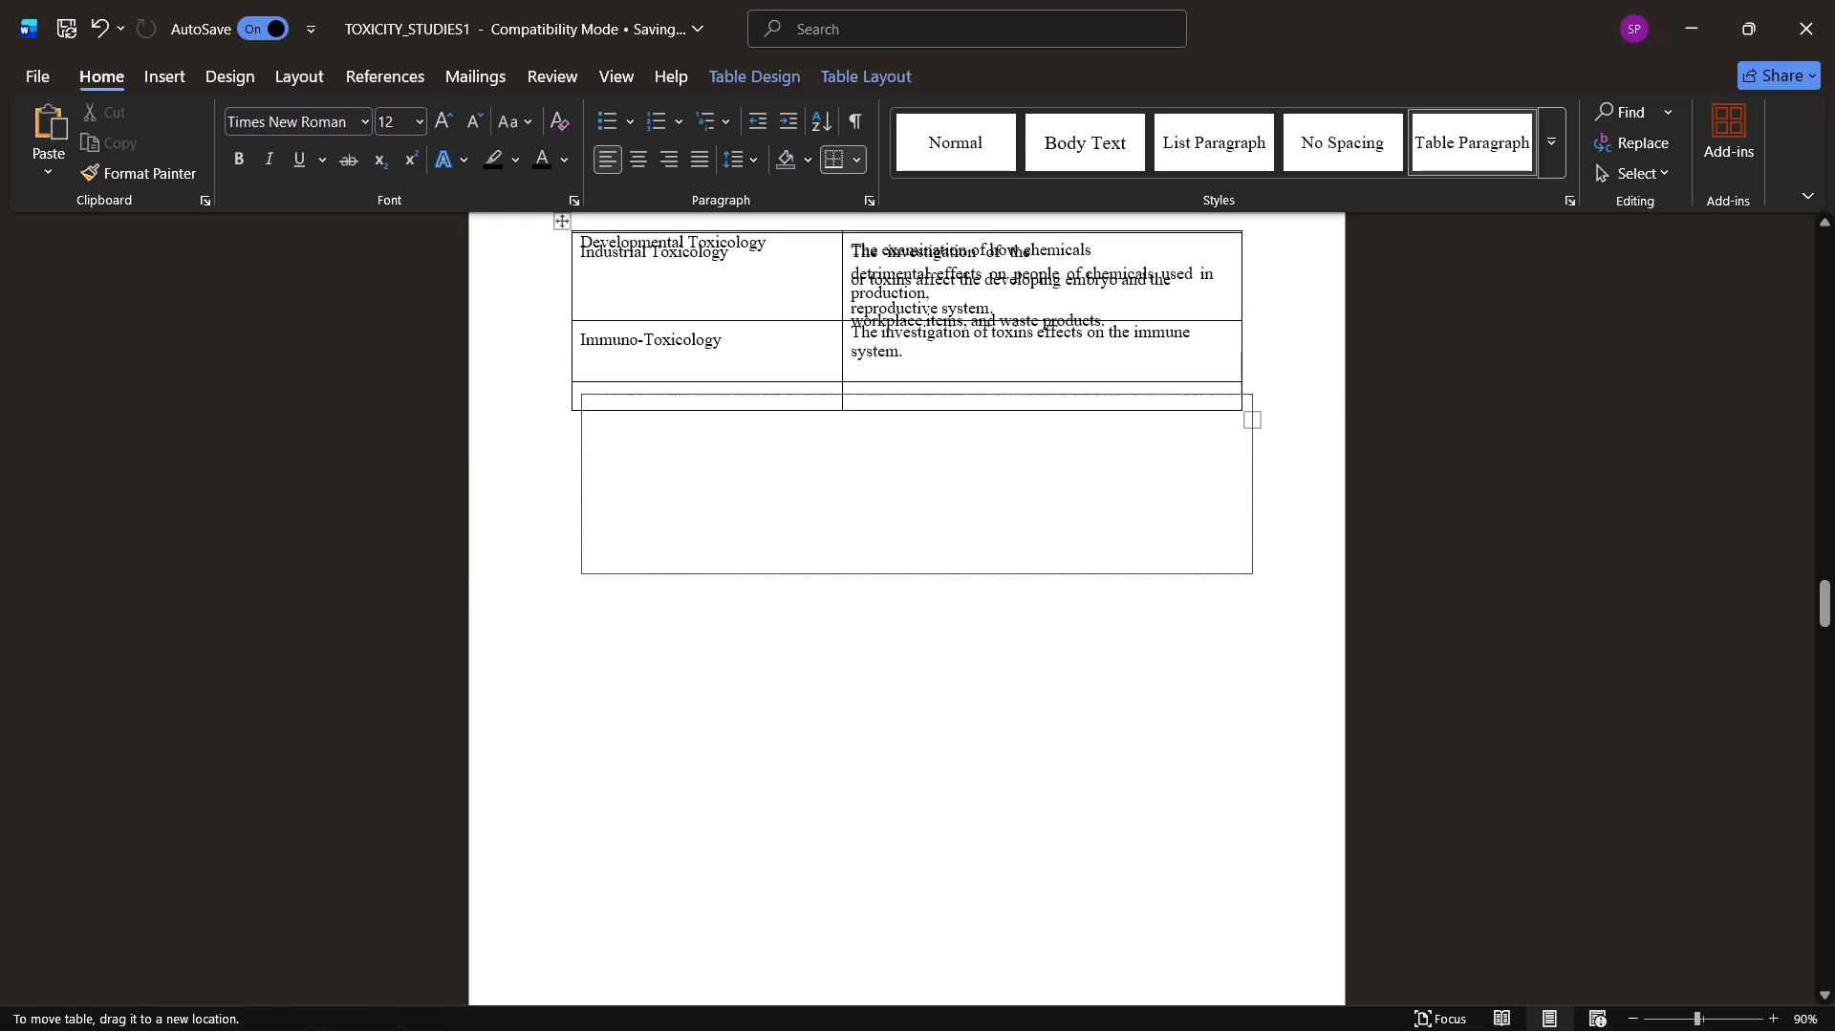
left_click_drag(573, 391, 568, 407)
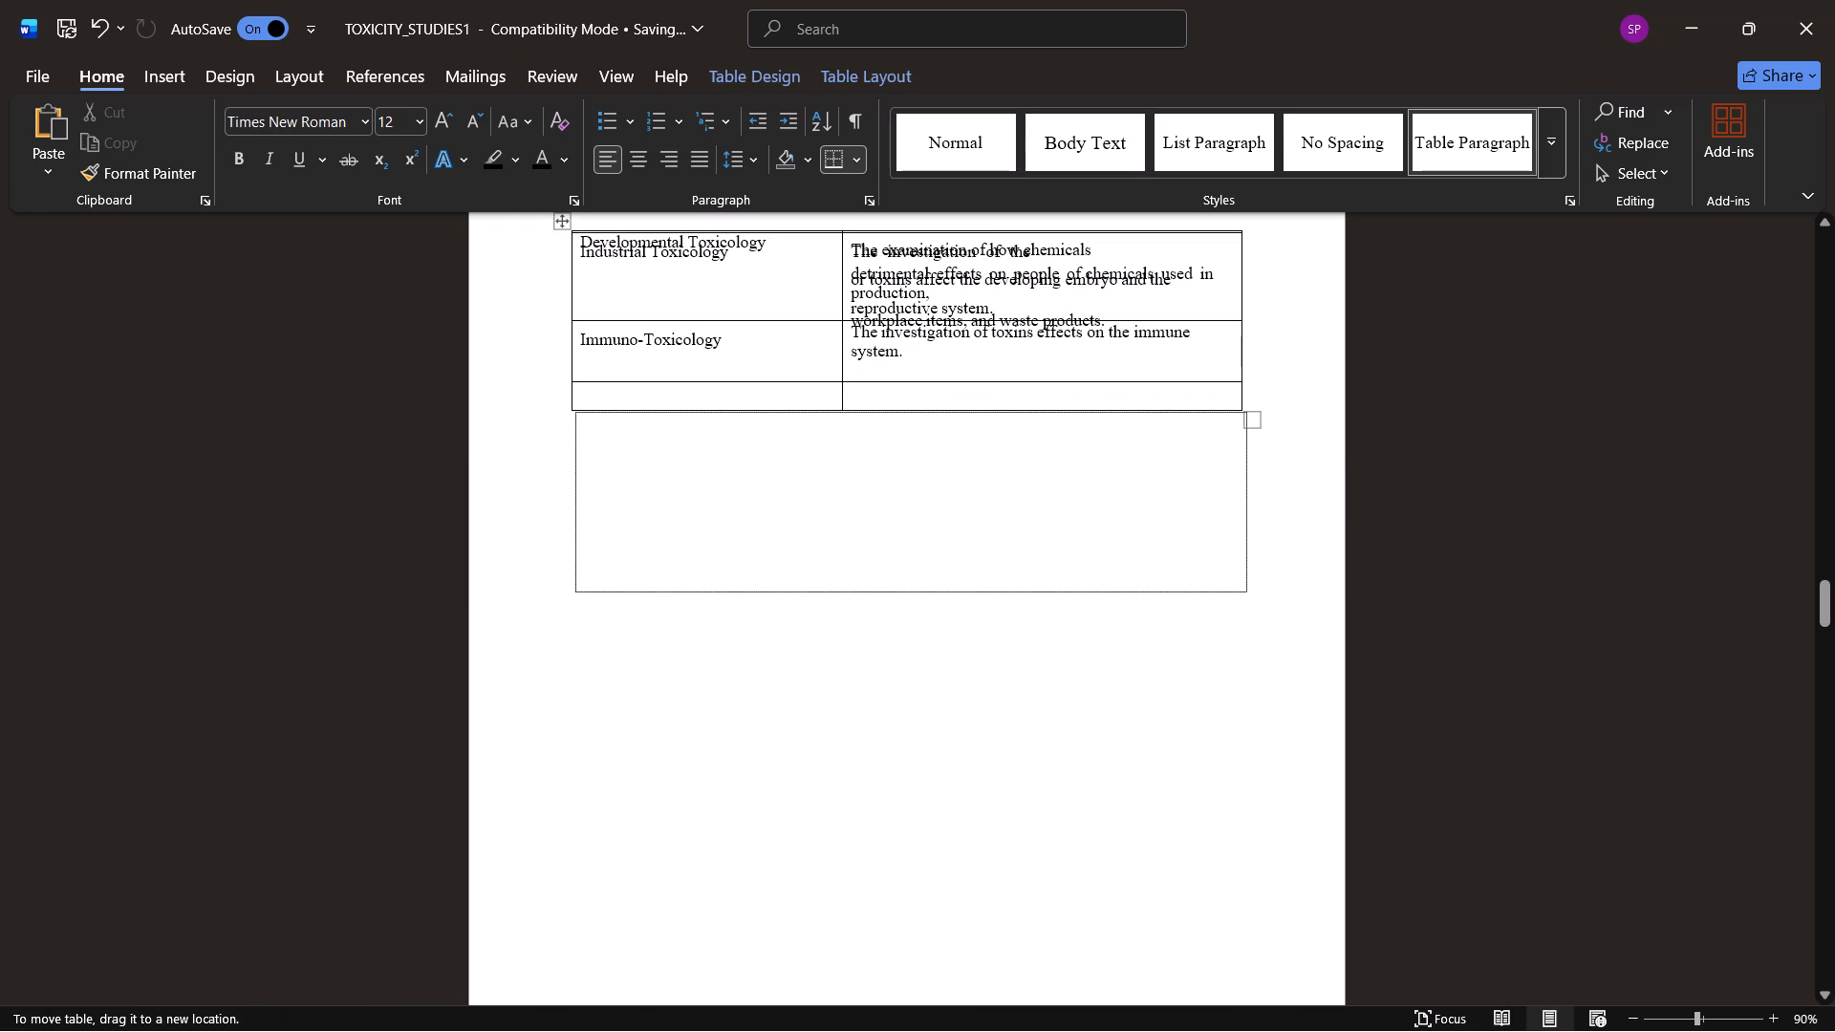
left_click_drag(568, 407, 565, 390)
left_click_drag(539, 385, 564, 381)
left_click(571, 380)
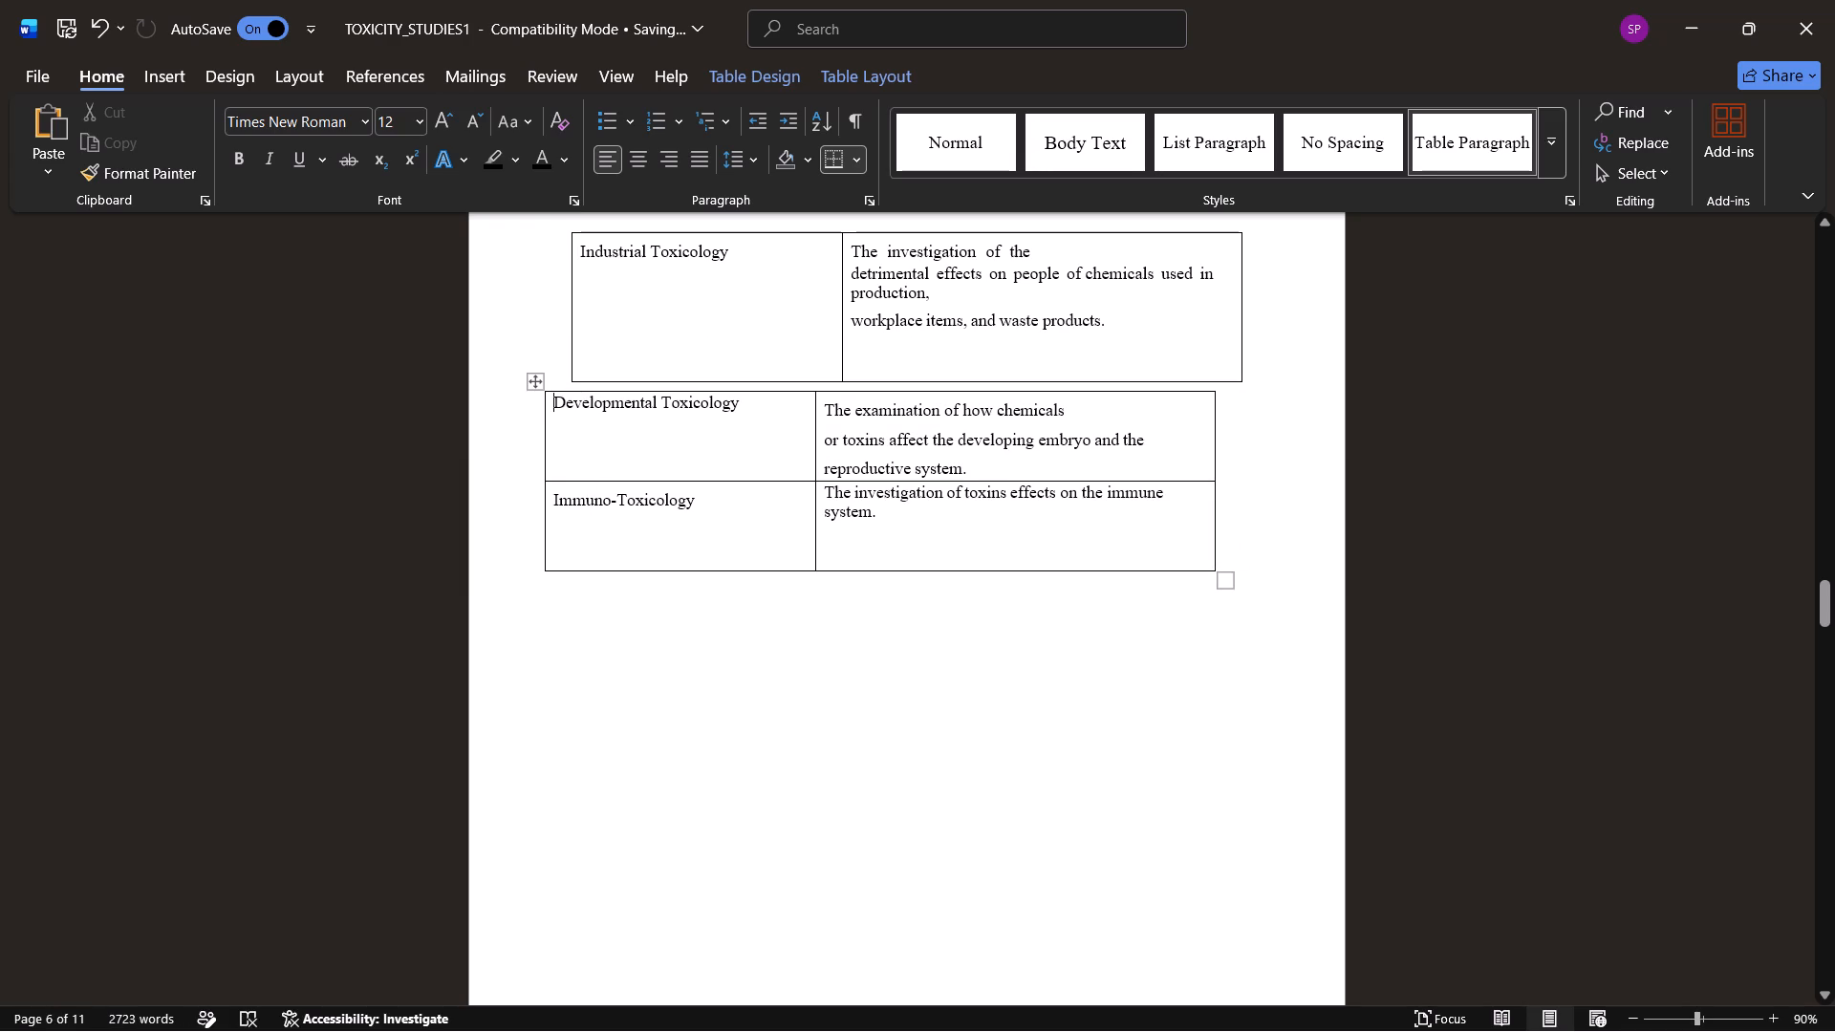
left_click_drag(535, 379, 601, 377)
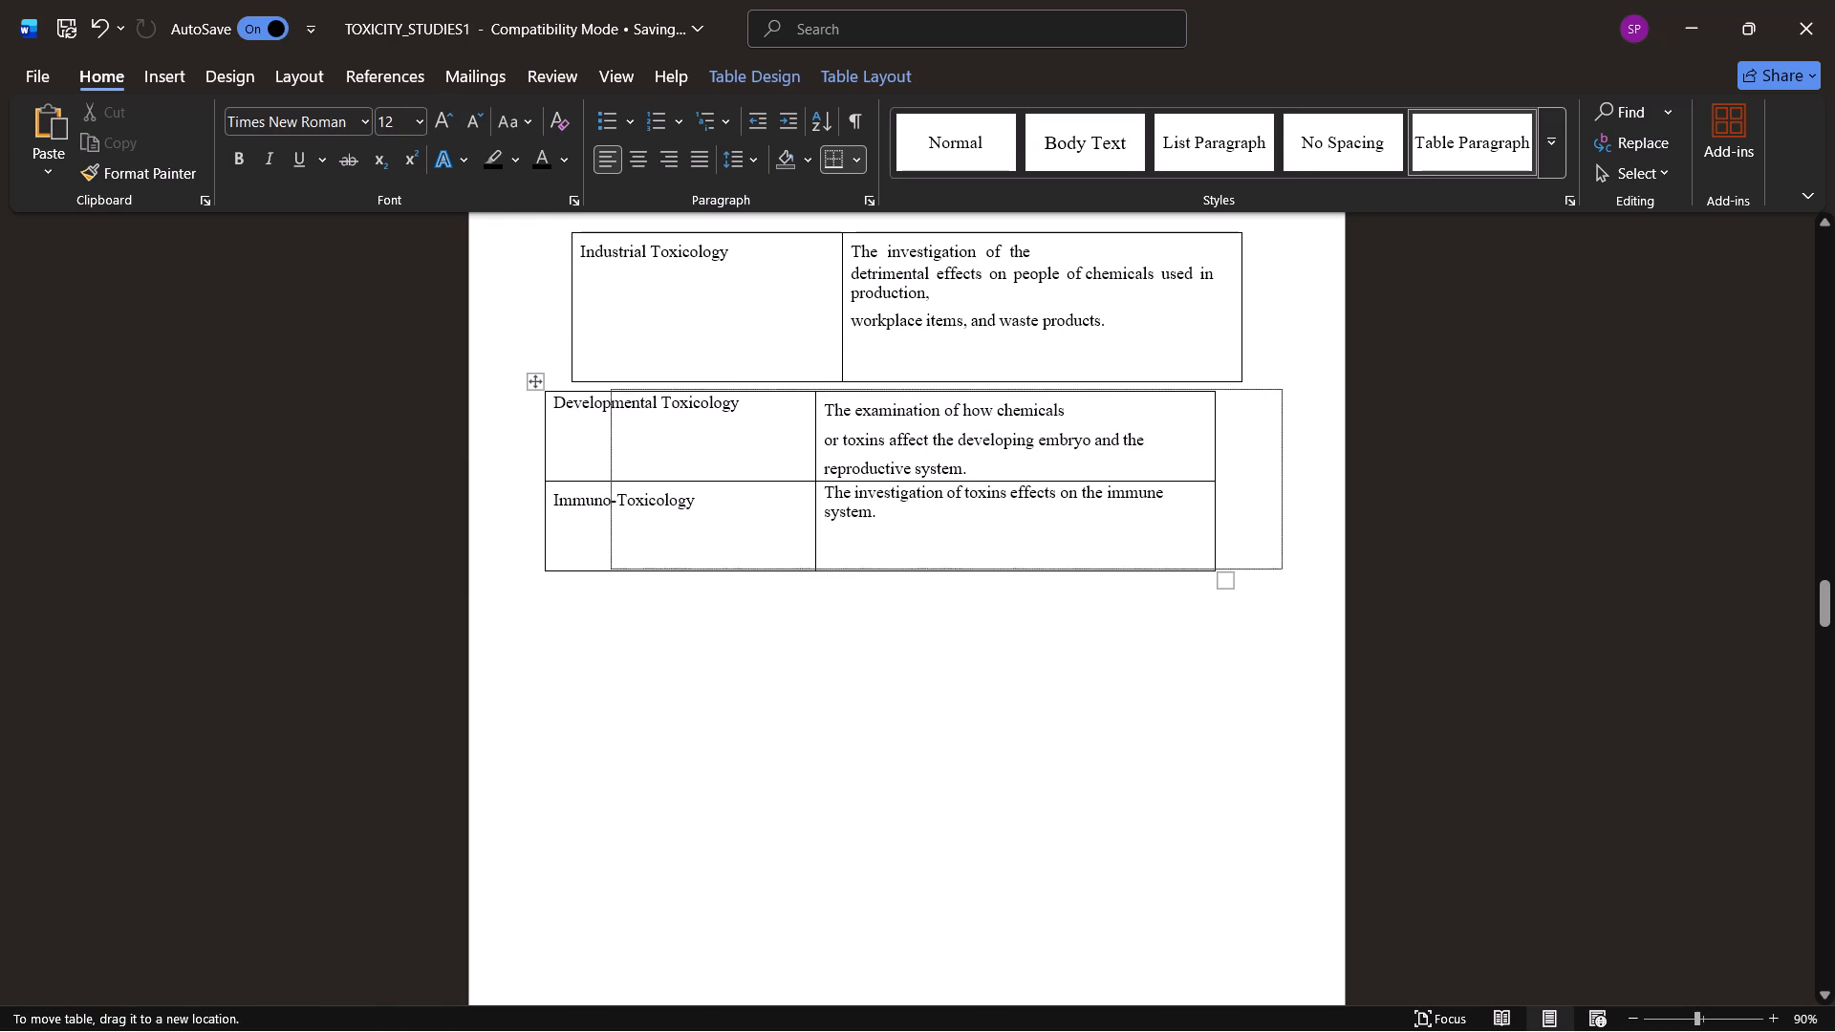
left_click_drag(601, 377, 563, 376)
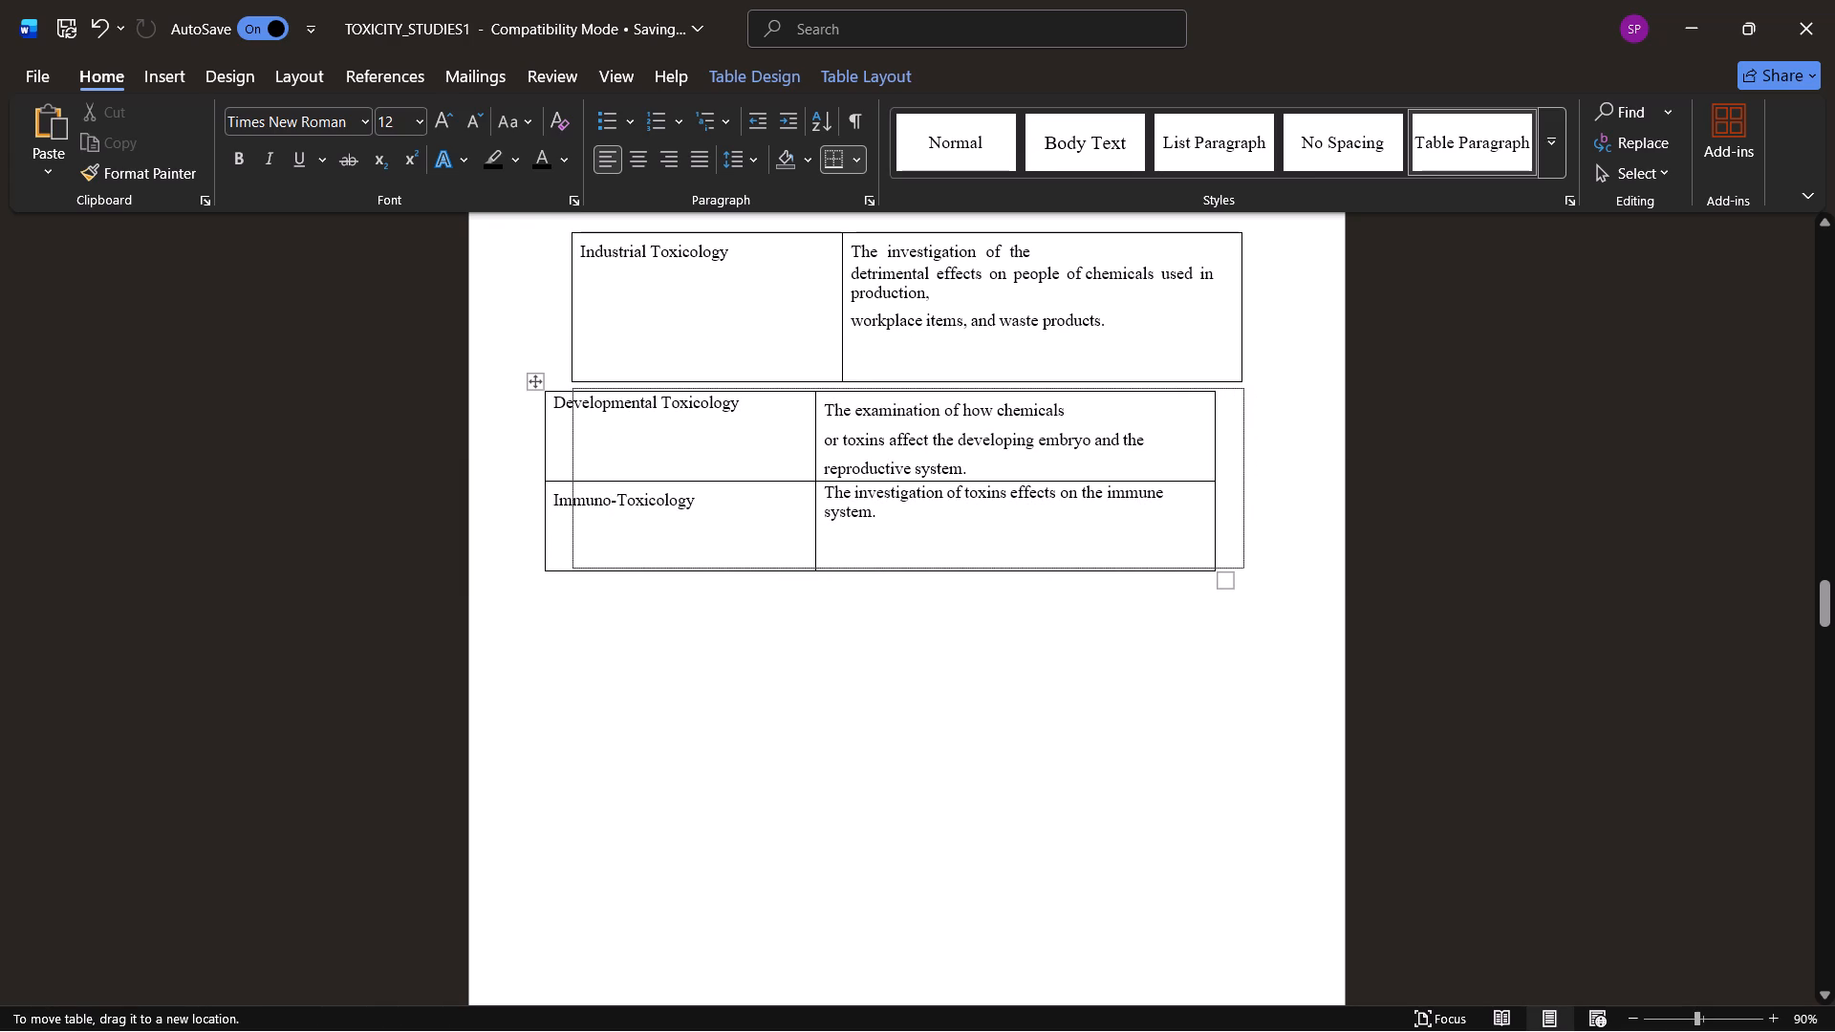
left_click_drag(563, 376, 556, 376)
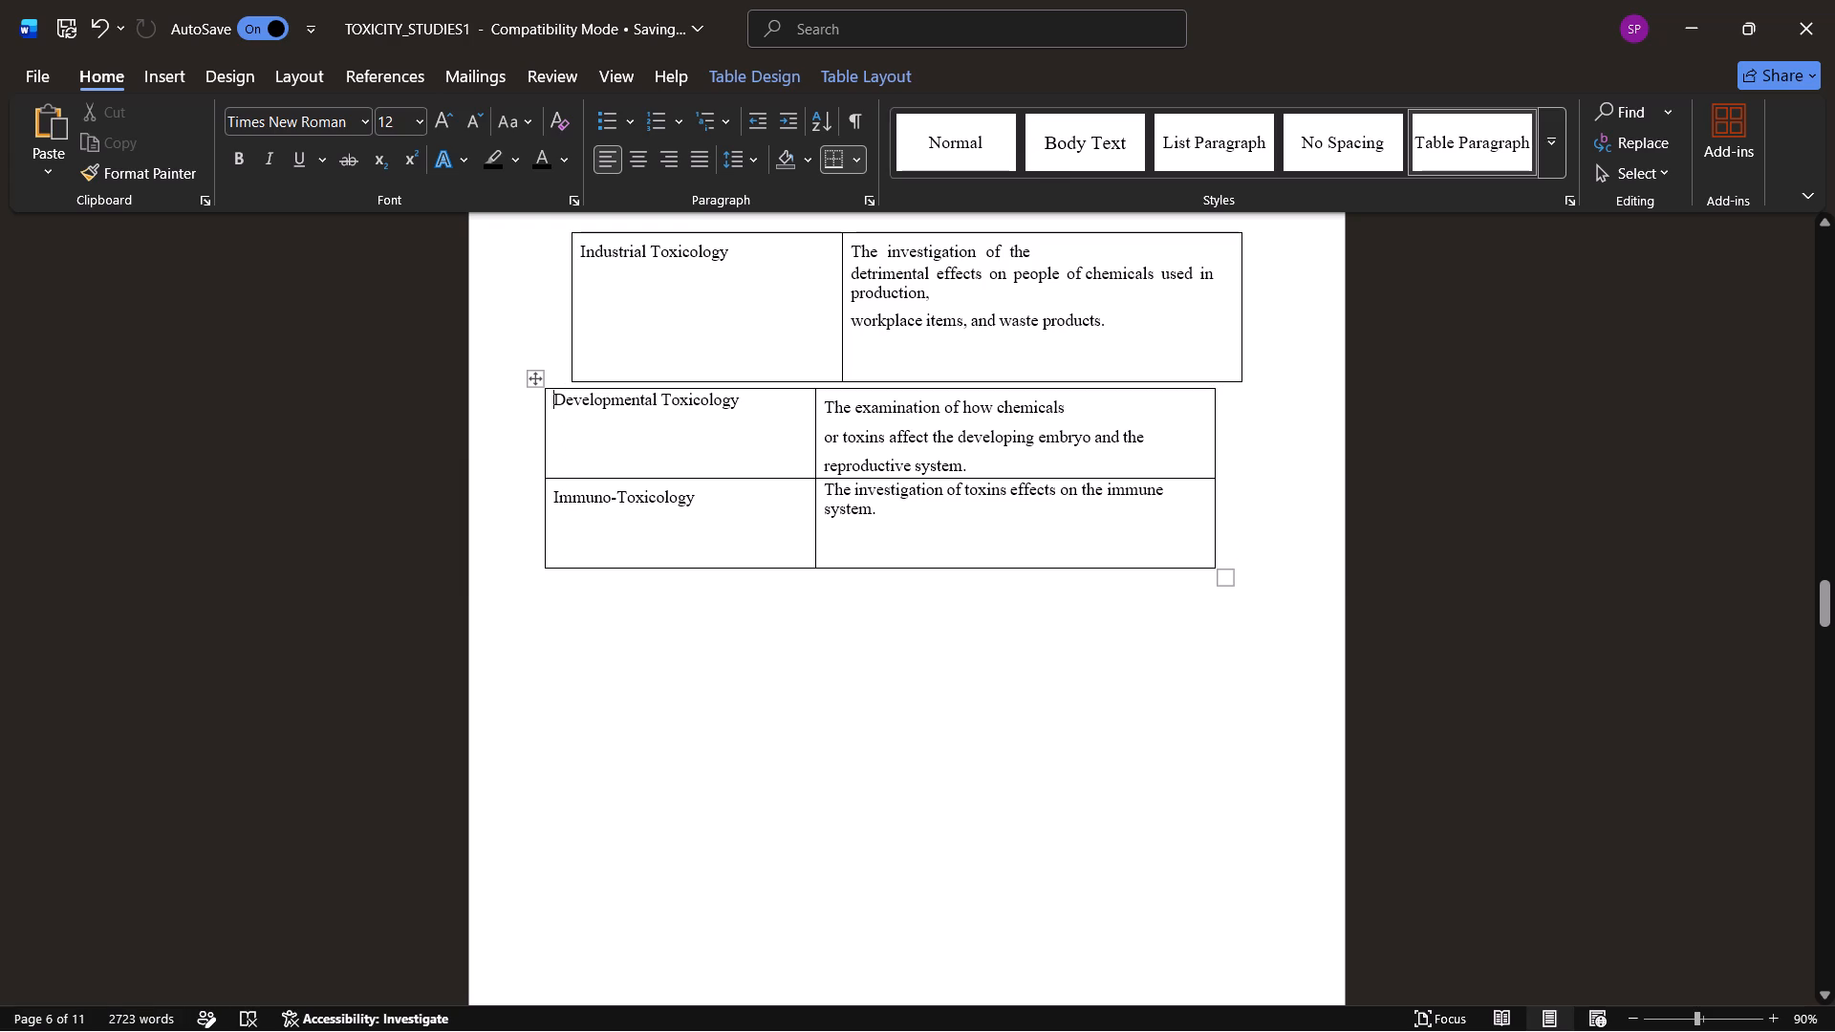
left_click_drag(535, 378, 572, 382)
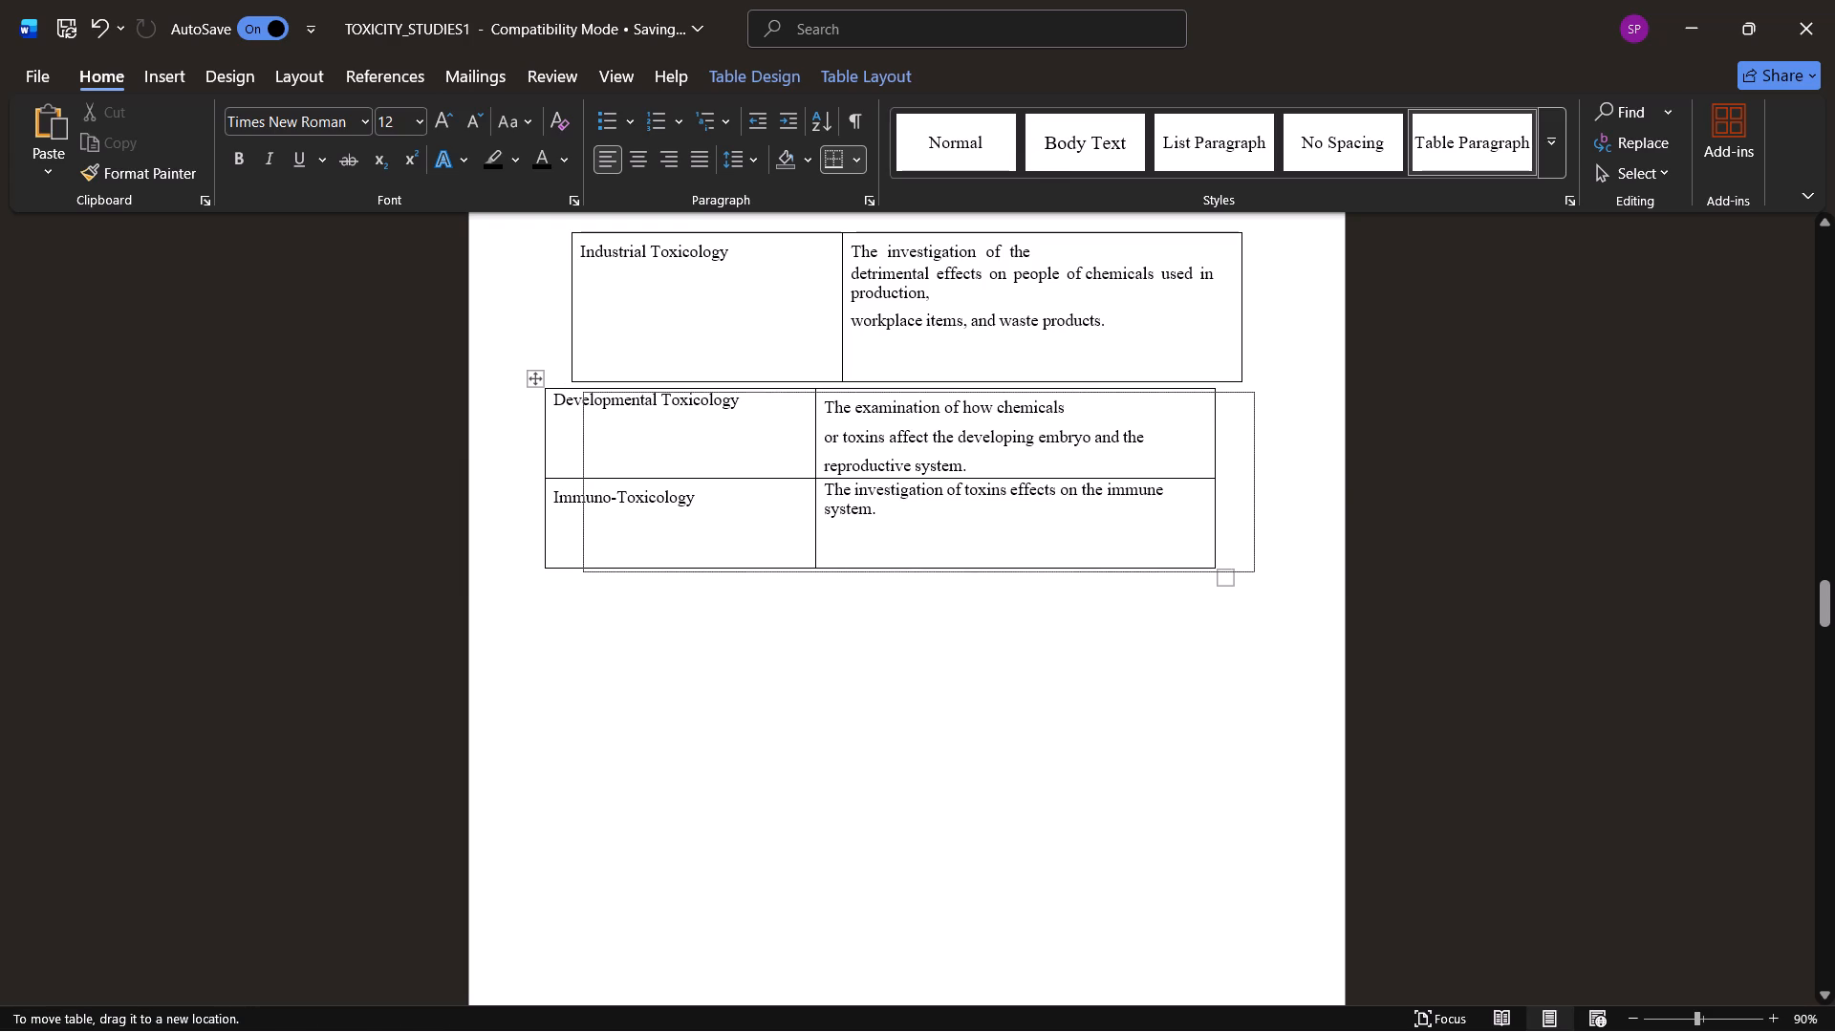
left_click_drag(572, 382, 566, 383)
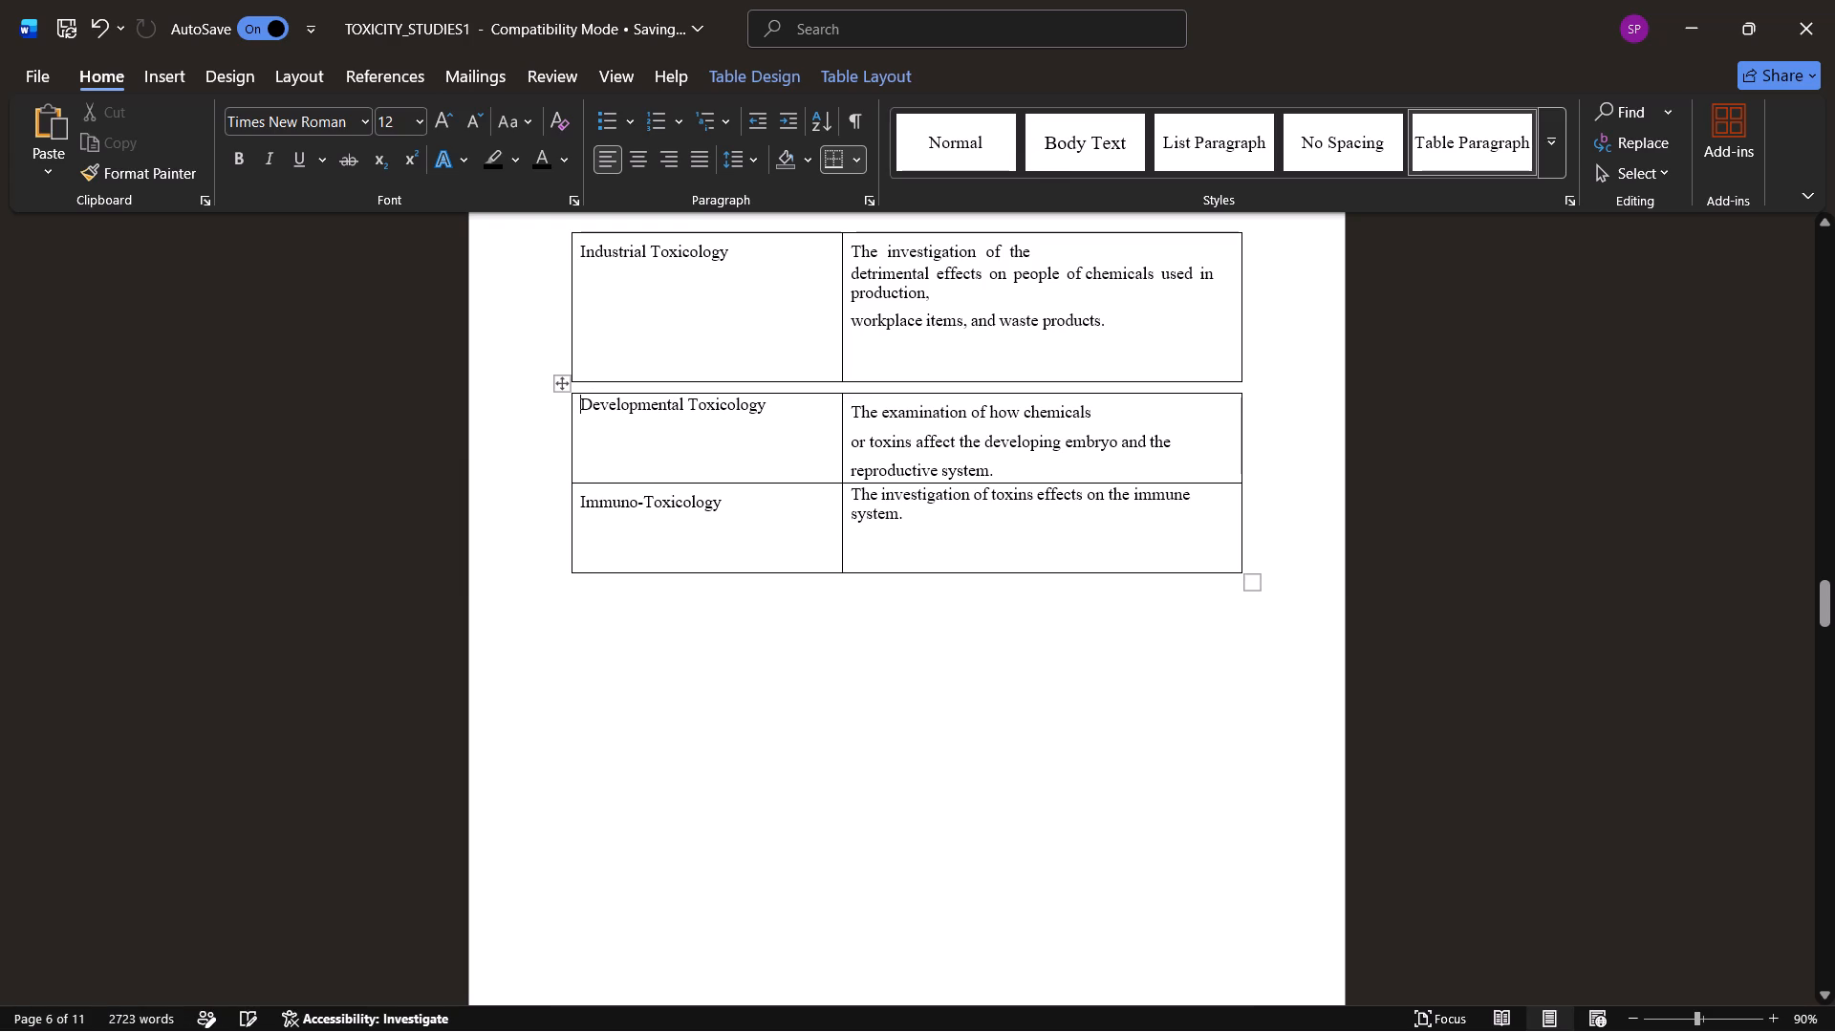
Copy the TYPES OF TOXICOLOGY heading from above the Table: 1 caption into the blank space between the HISTORY paragraph and the types table.
scroll(566, 383, "up", 4)
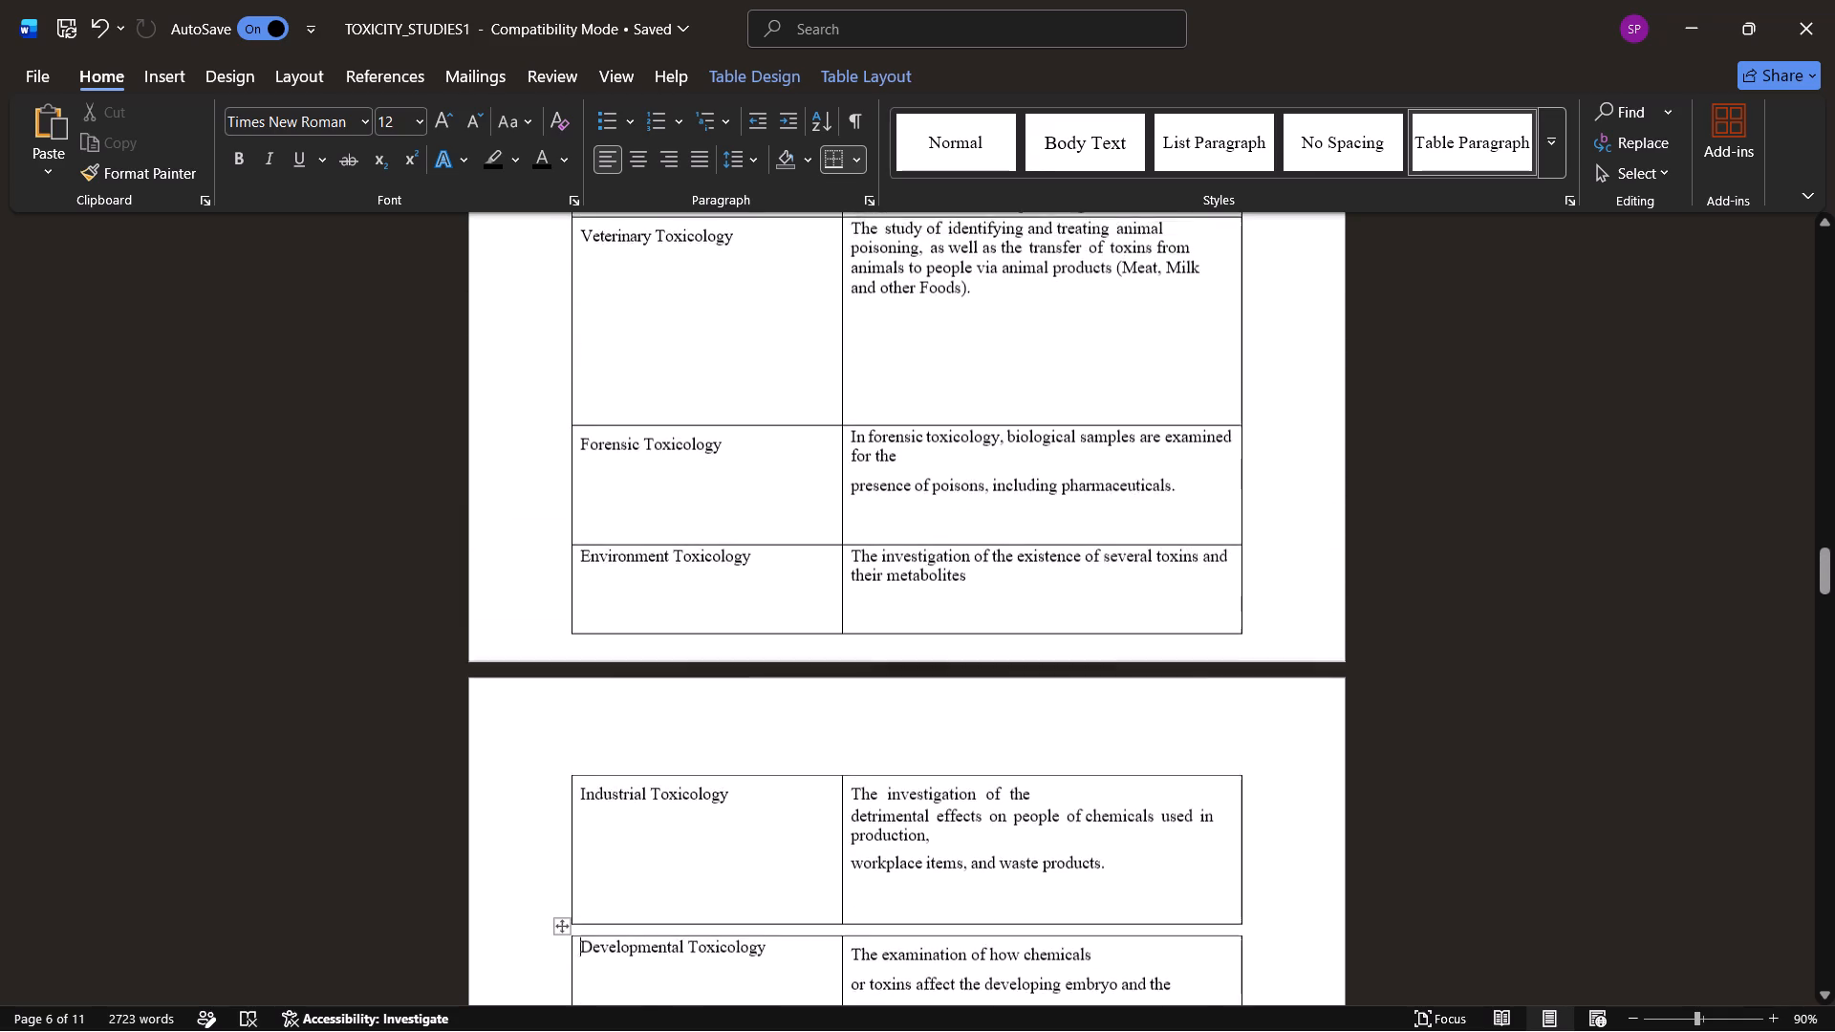
scroll(615, 579, "down", 2)
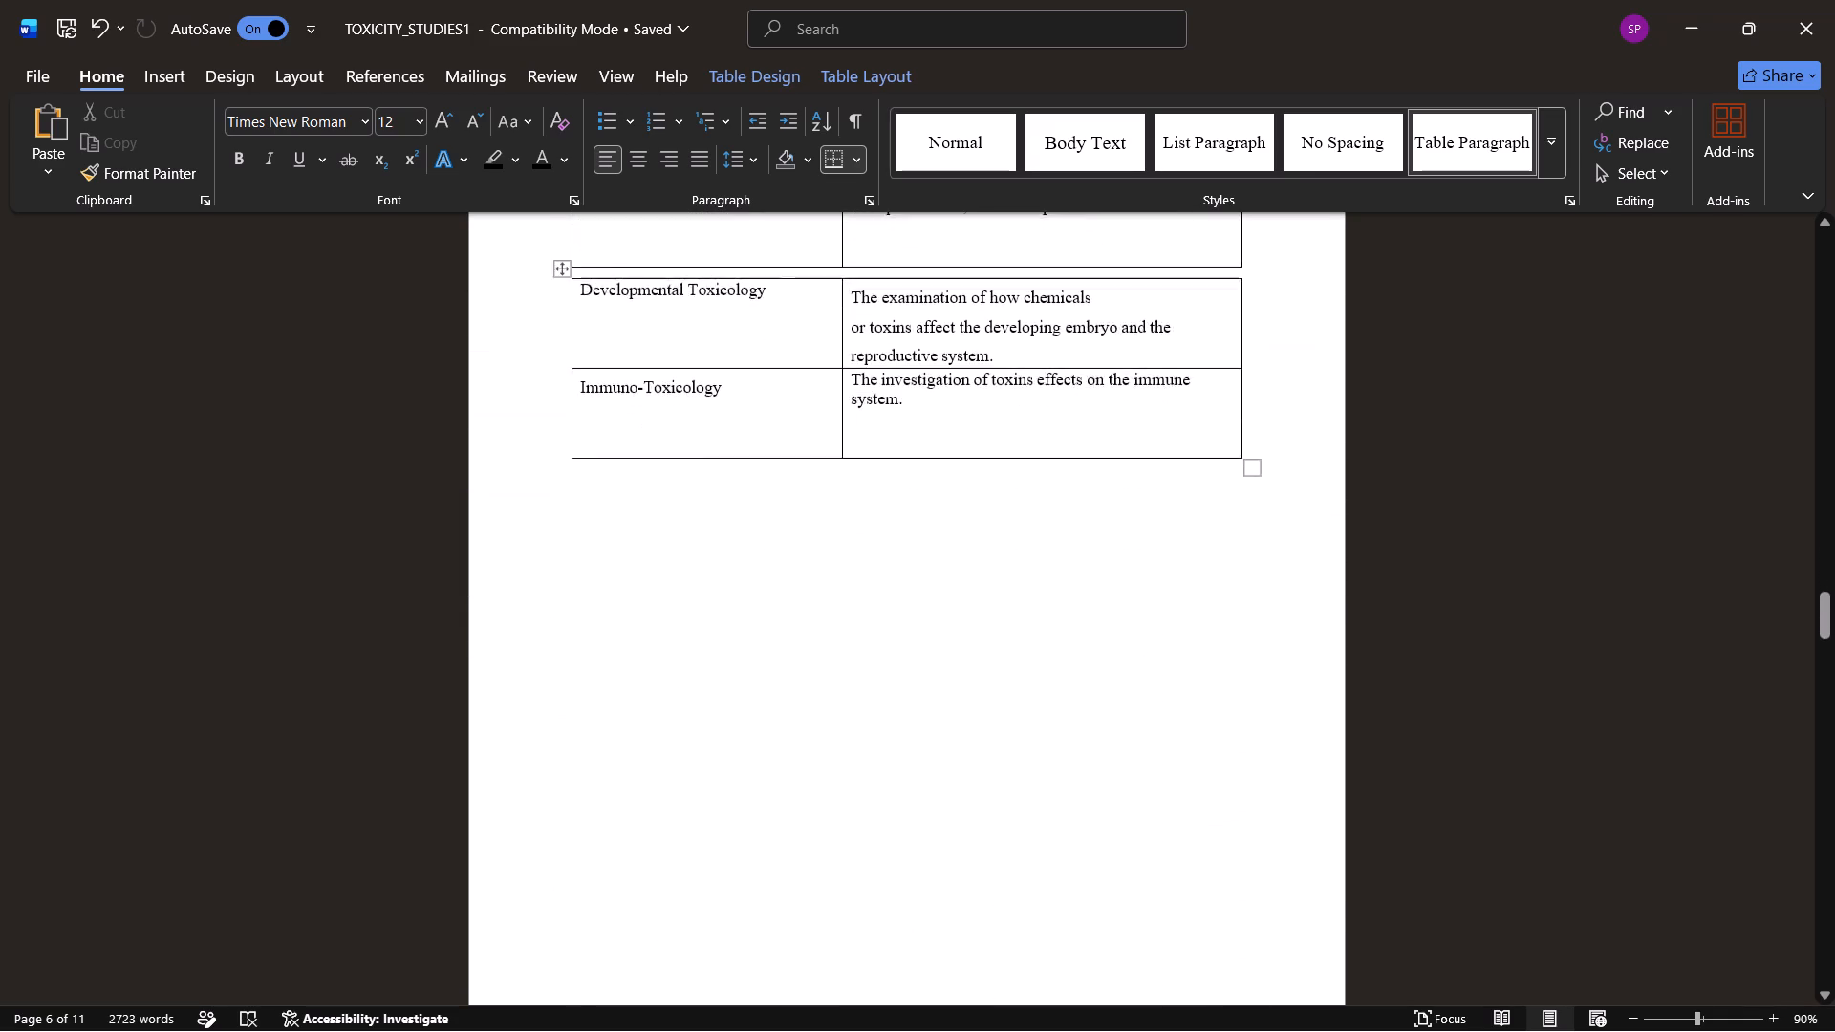
scroll(615, 579, "down", 2)
scroll(621, 689, "up", 1)
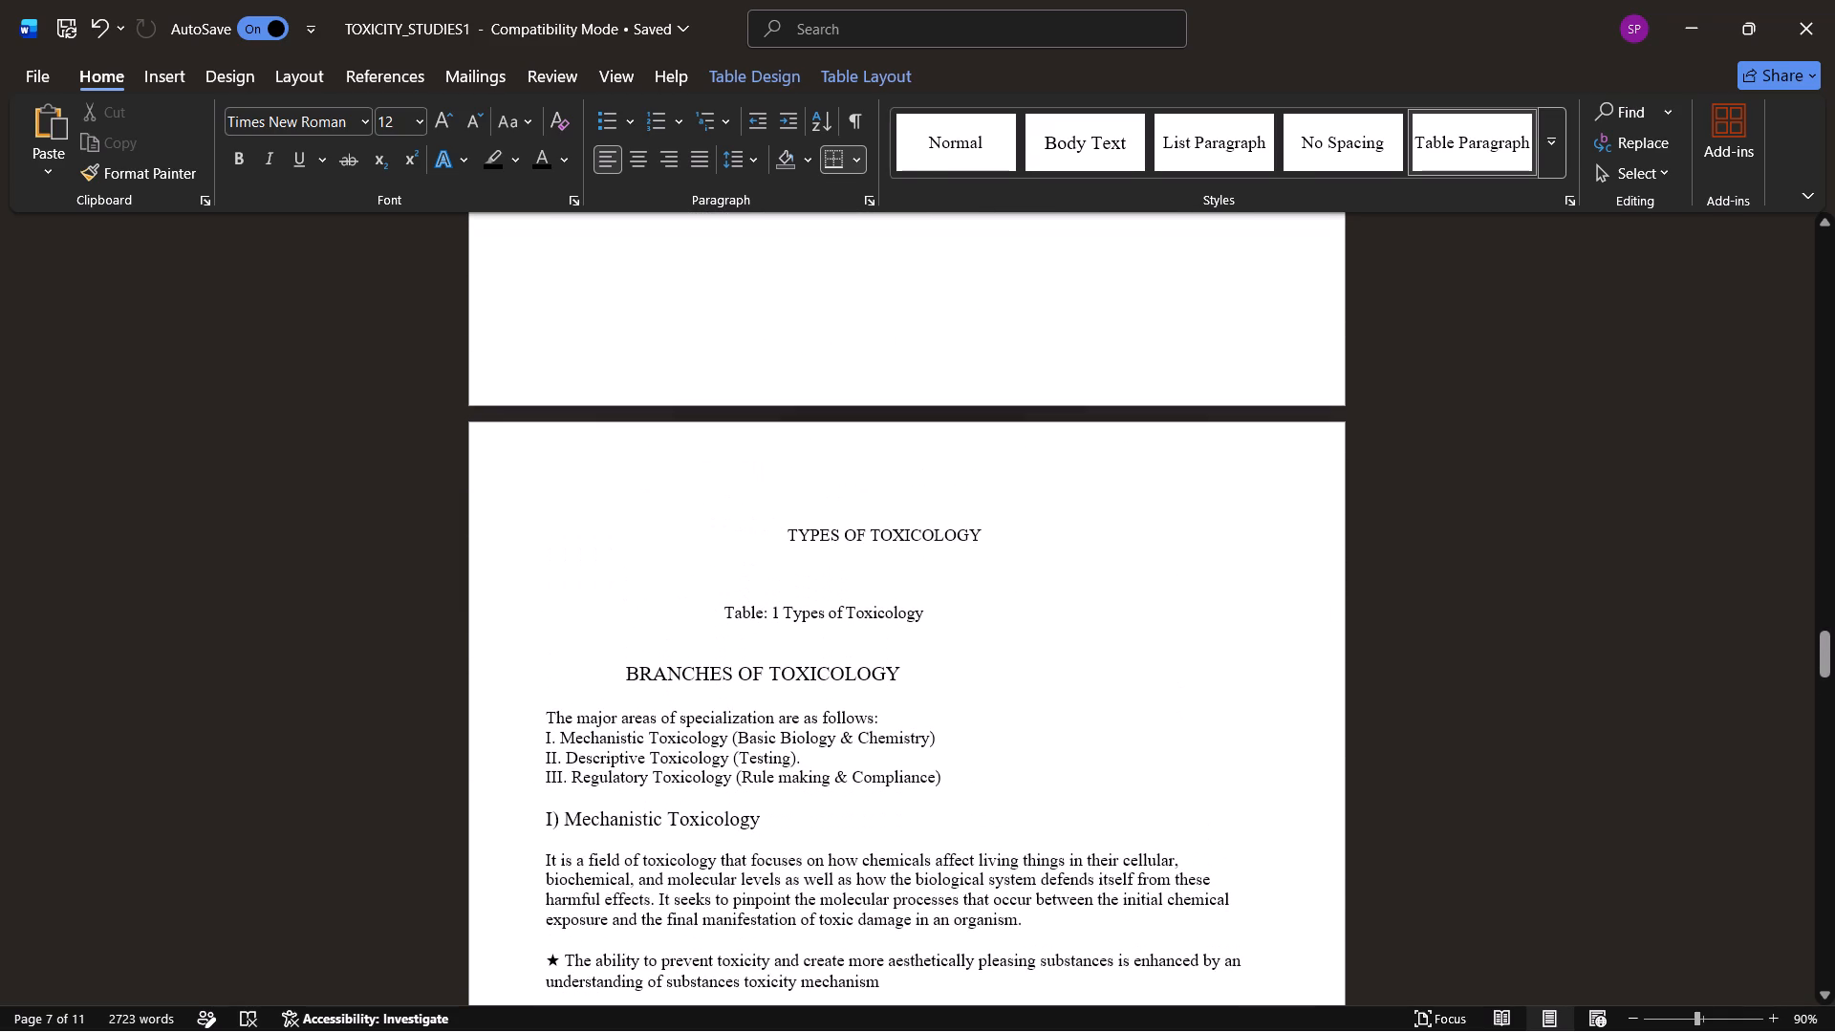
left_click_drag(779, 530, 921, 535)
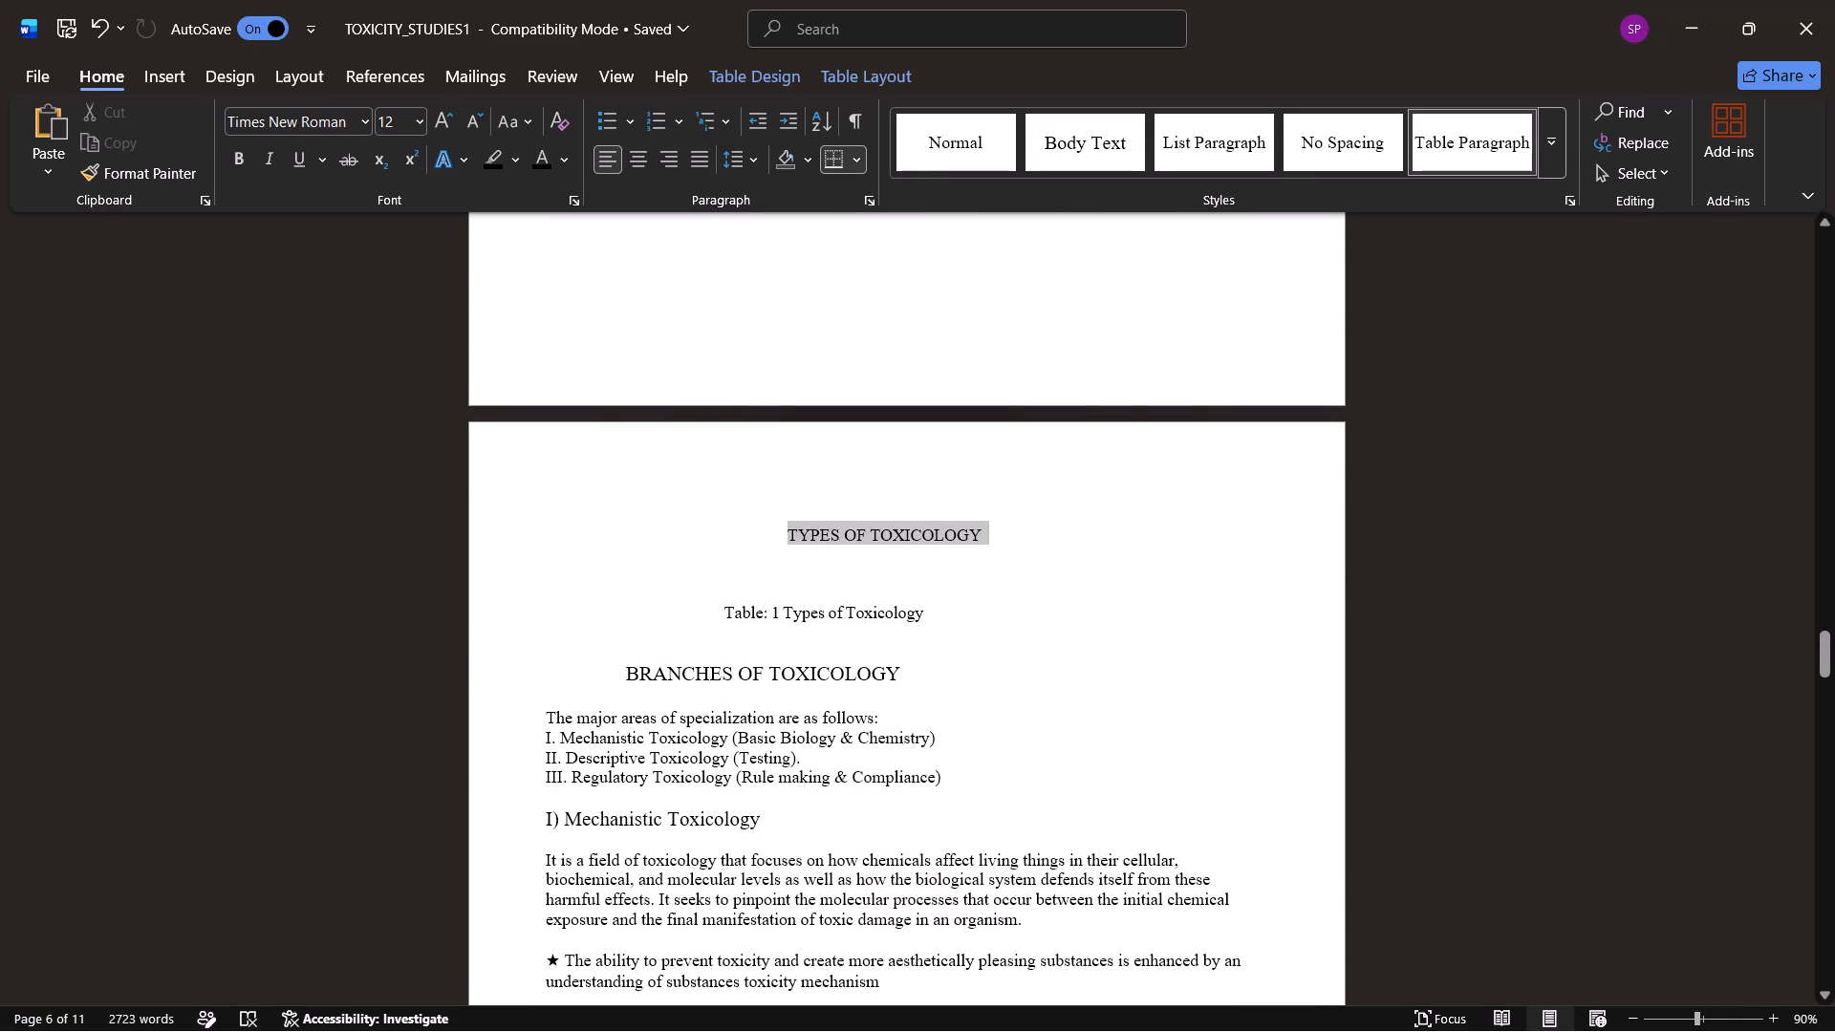
left_click_drag(921, 535, 923, 535)
key("ctrl+c")
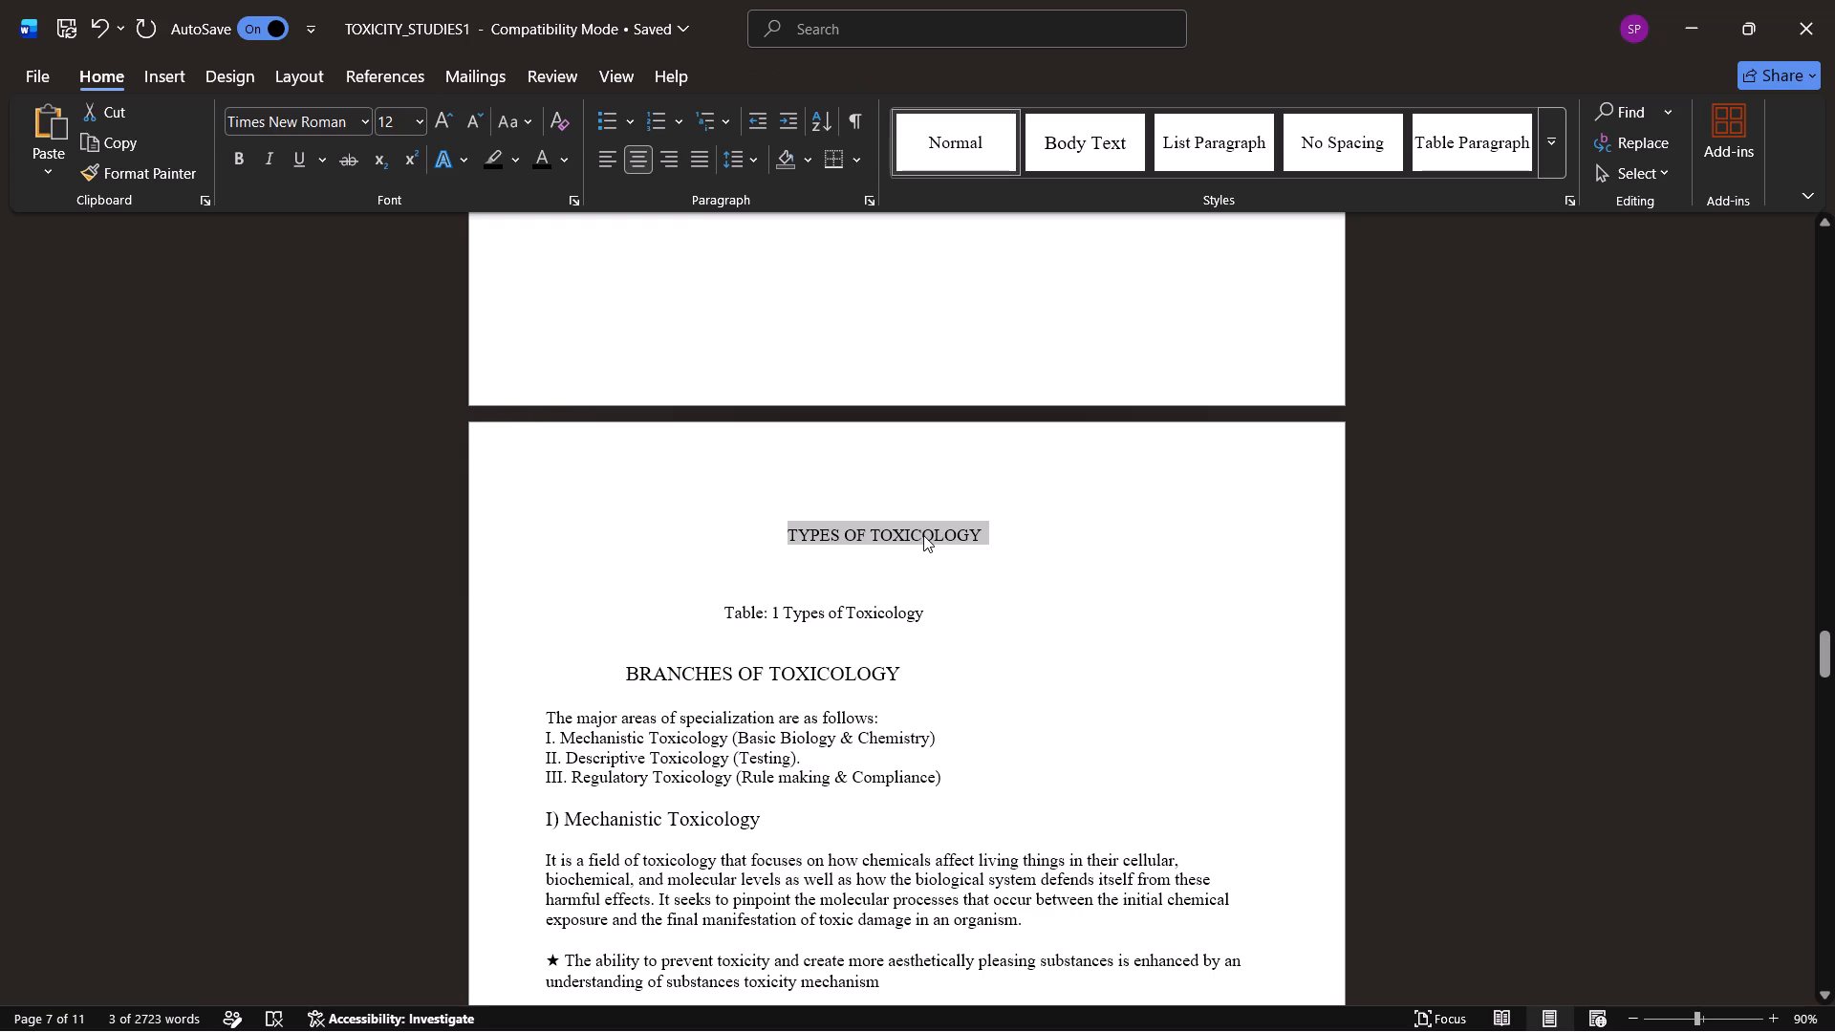
scroll(923, 535, "up", 6)
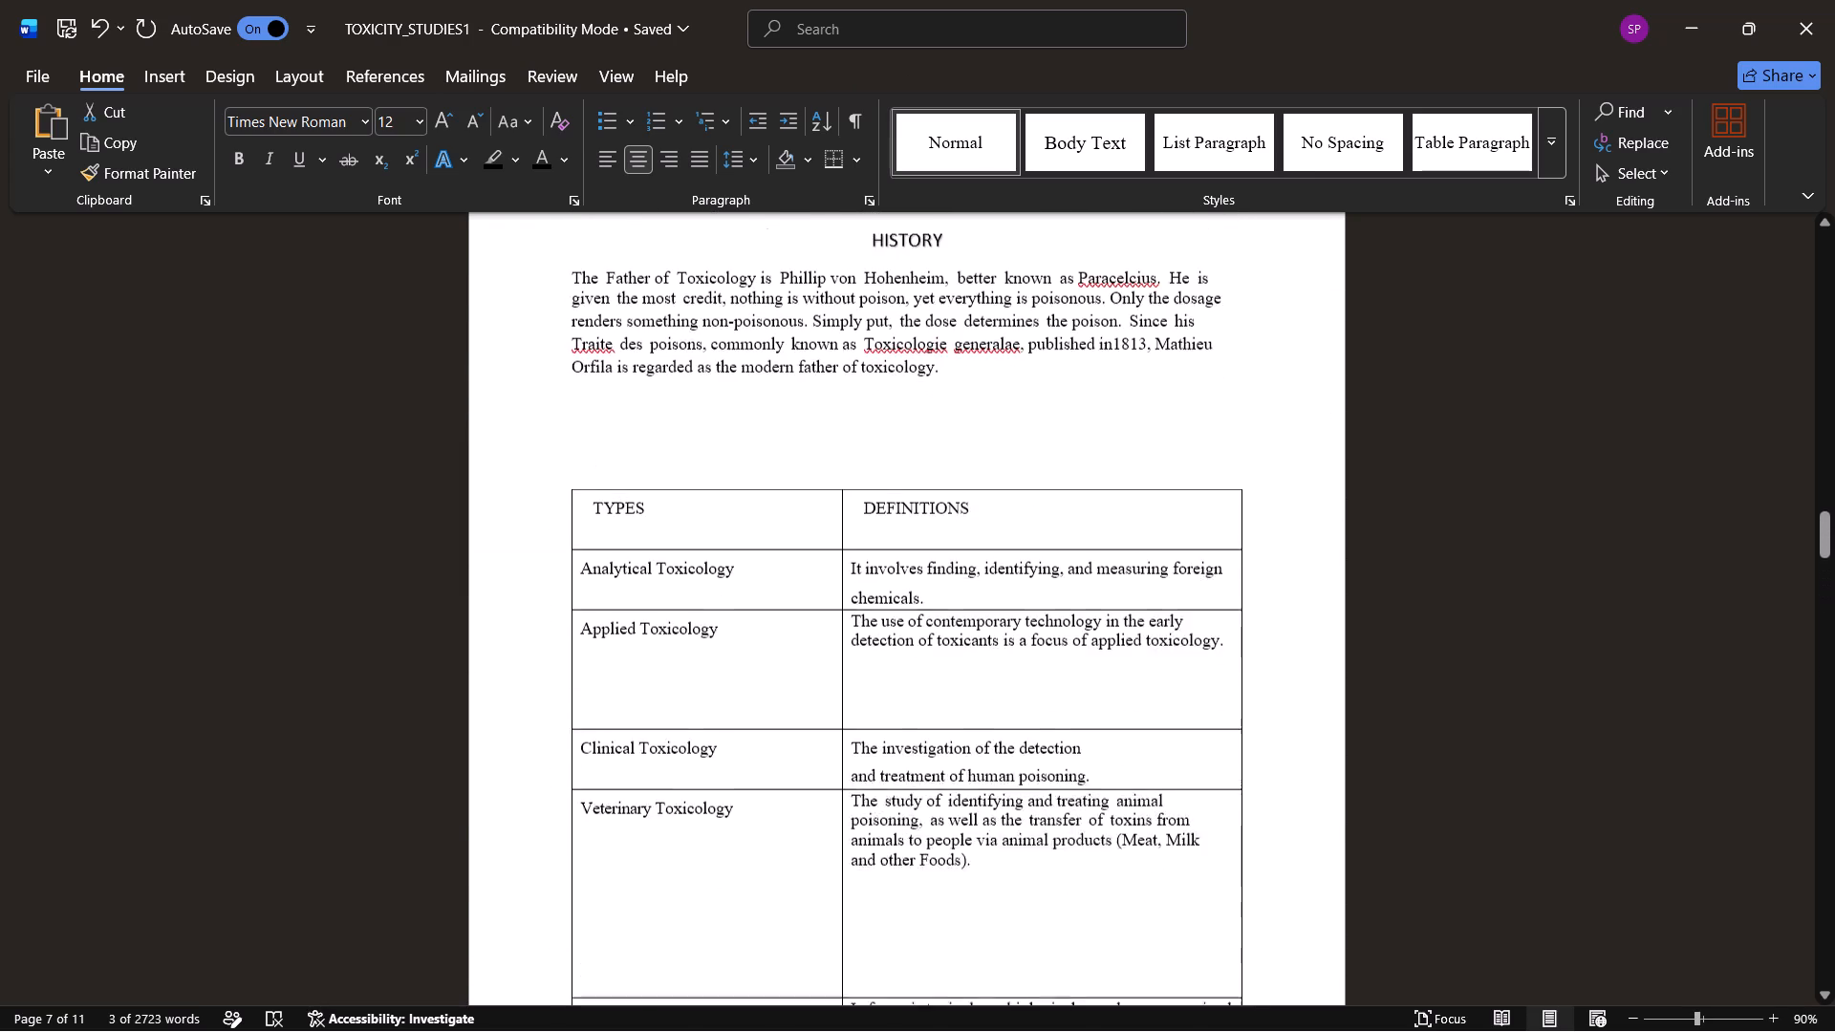
scroll(923, 535, "up", 1)
scroll(923, 535, "left", 1)
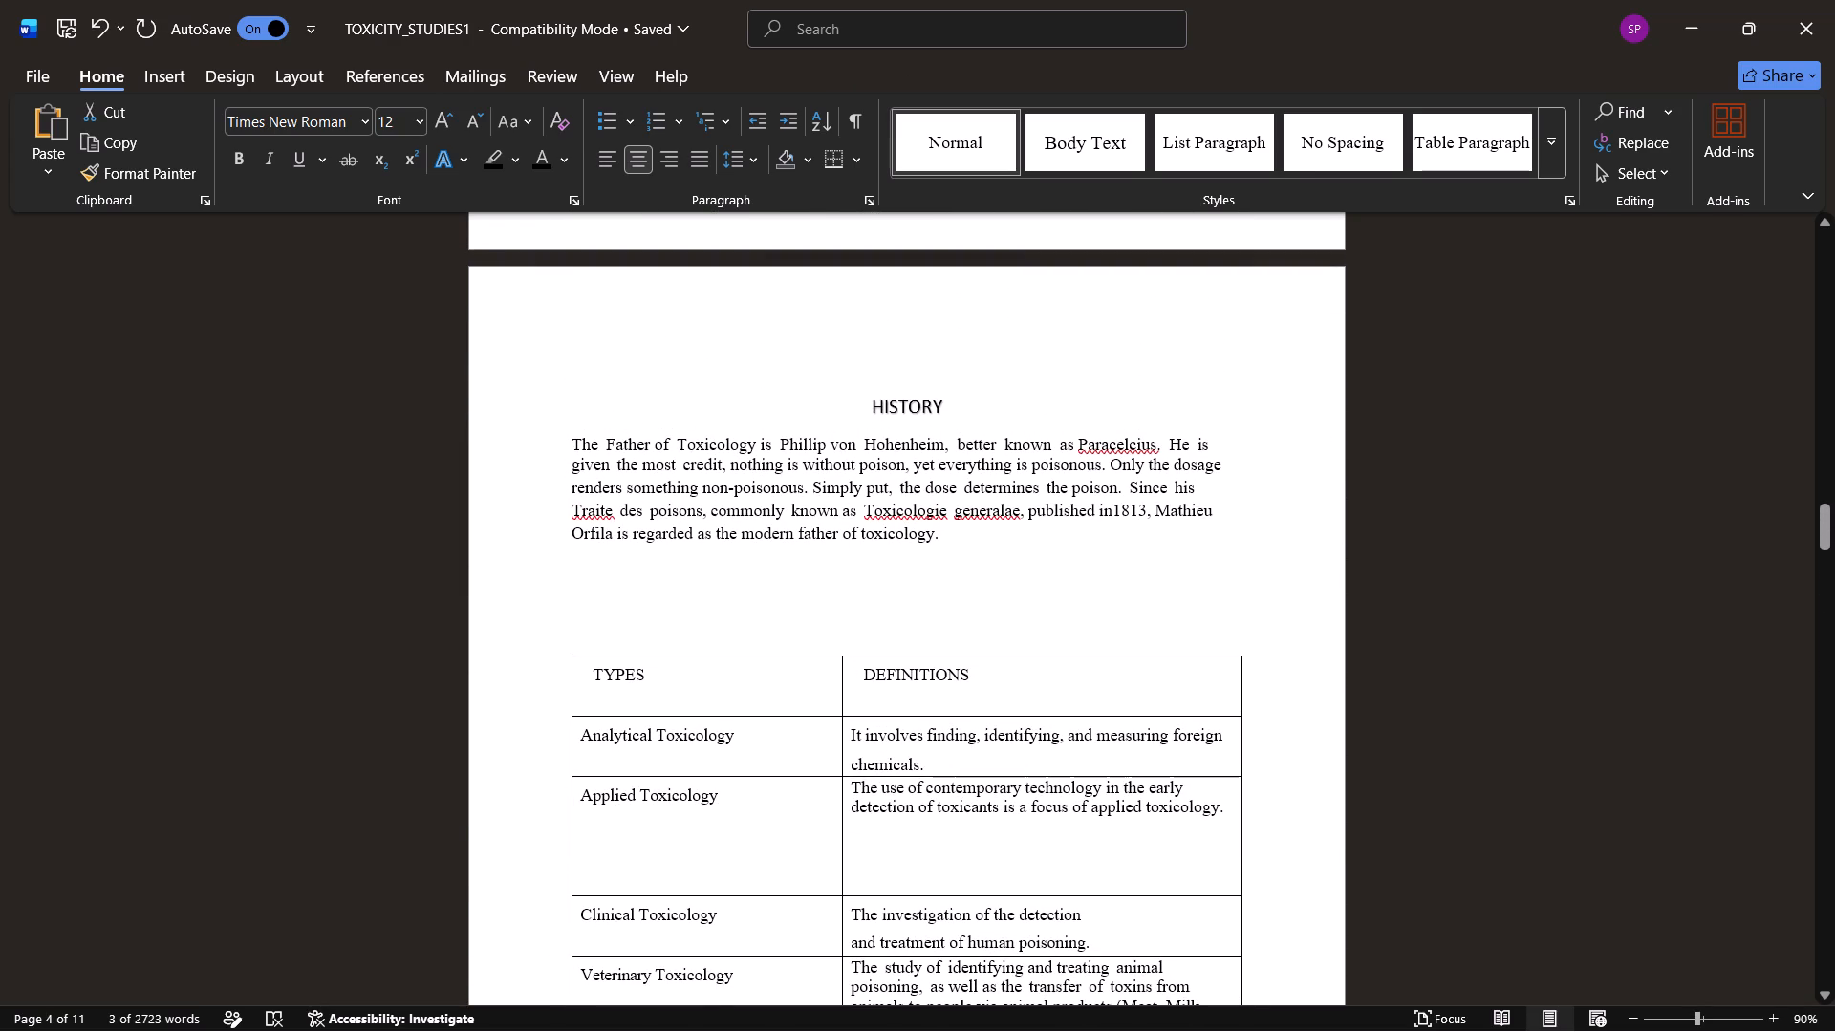
left_click(810, 606)
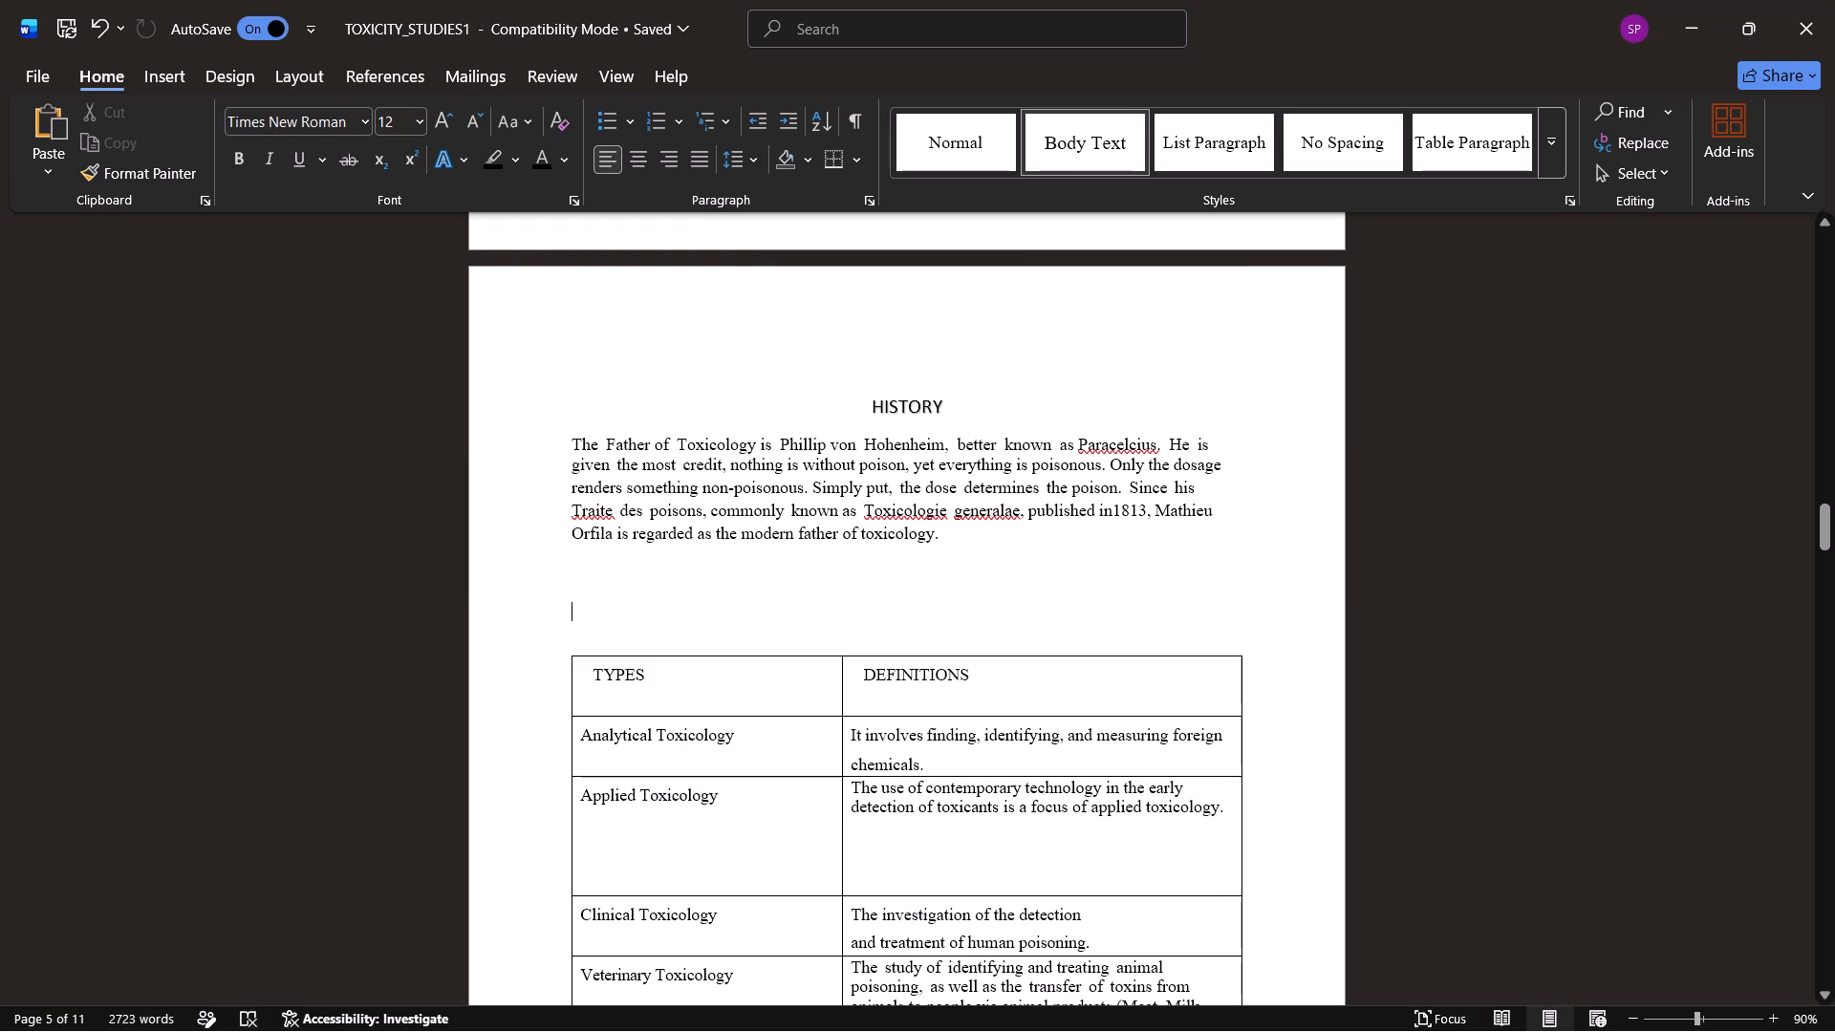
key("ctrl+v")
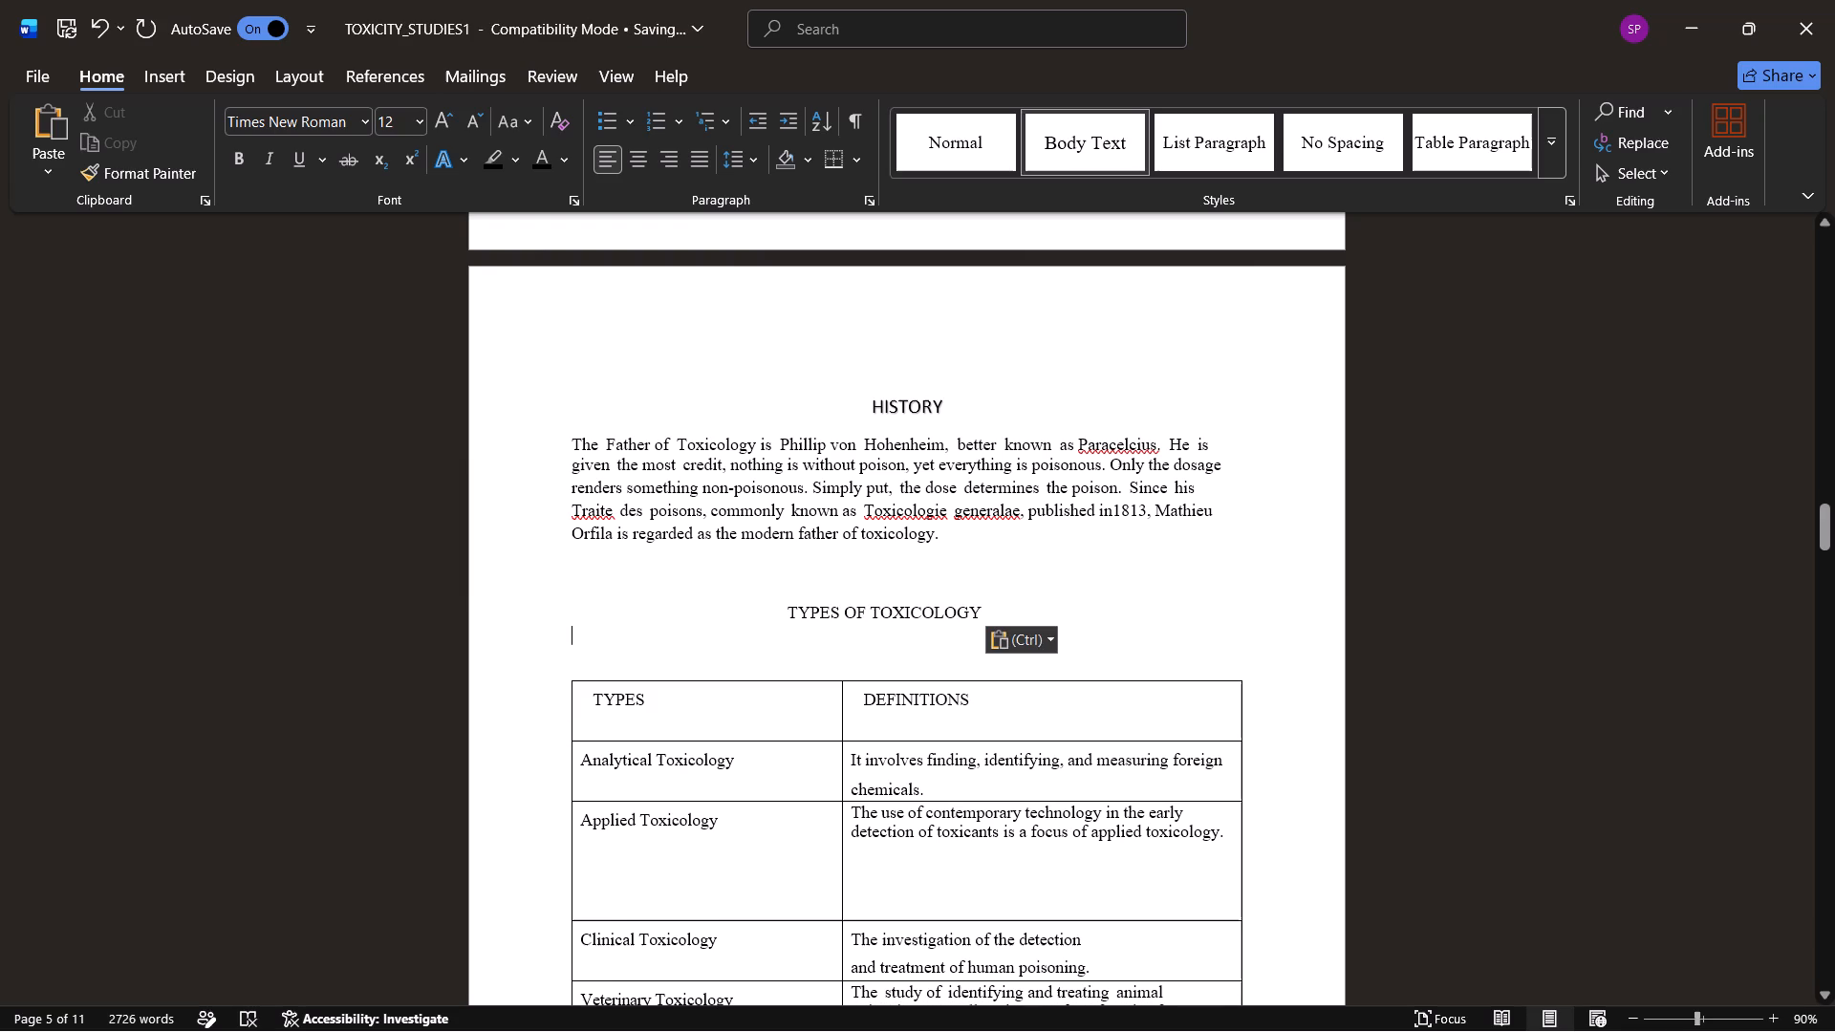
Format the TYPES OF TOXICOLOGY heading above the types table as bold at 14 pt.
left_click_drag(777, 611, 983, 614)
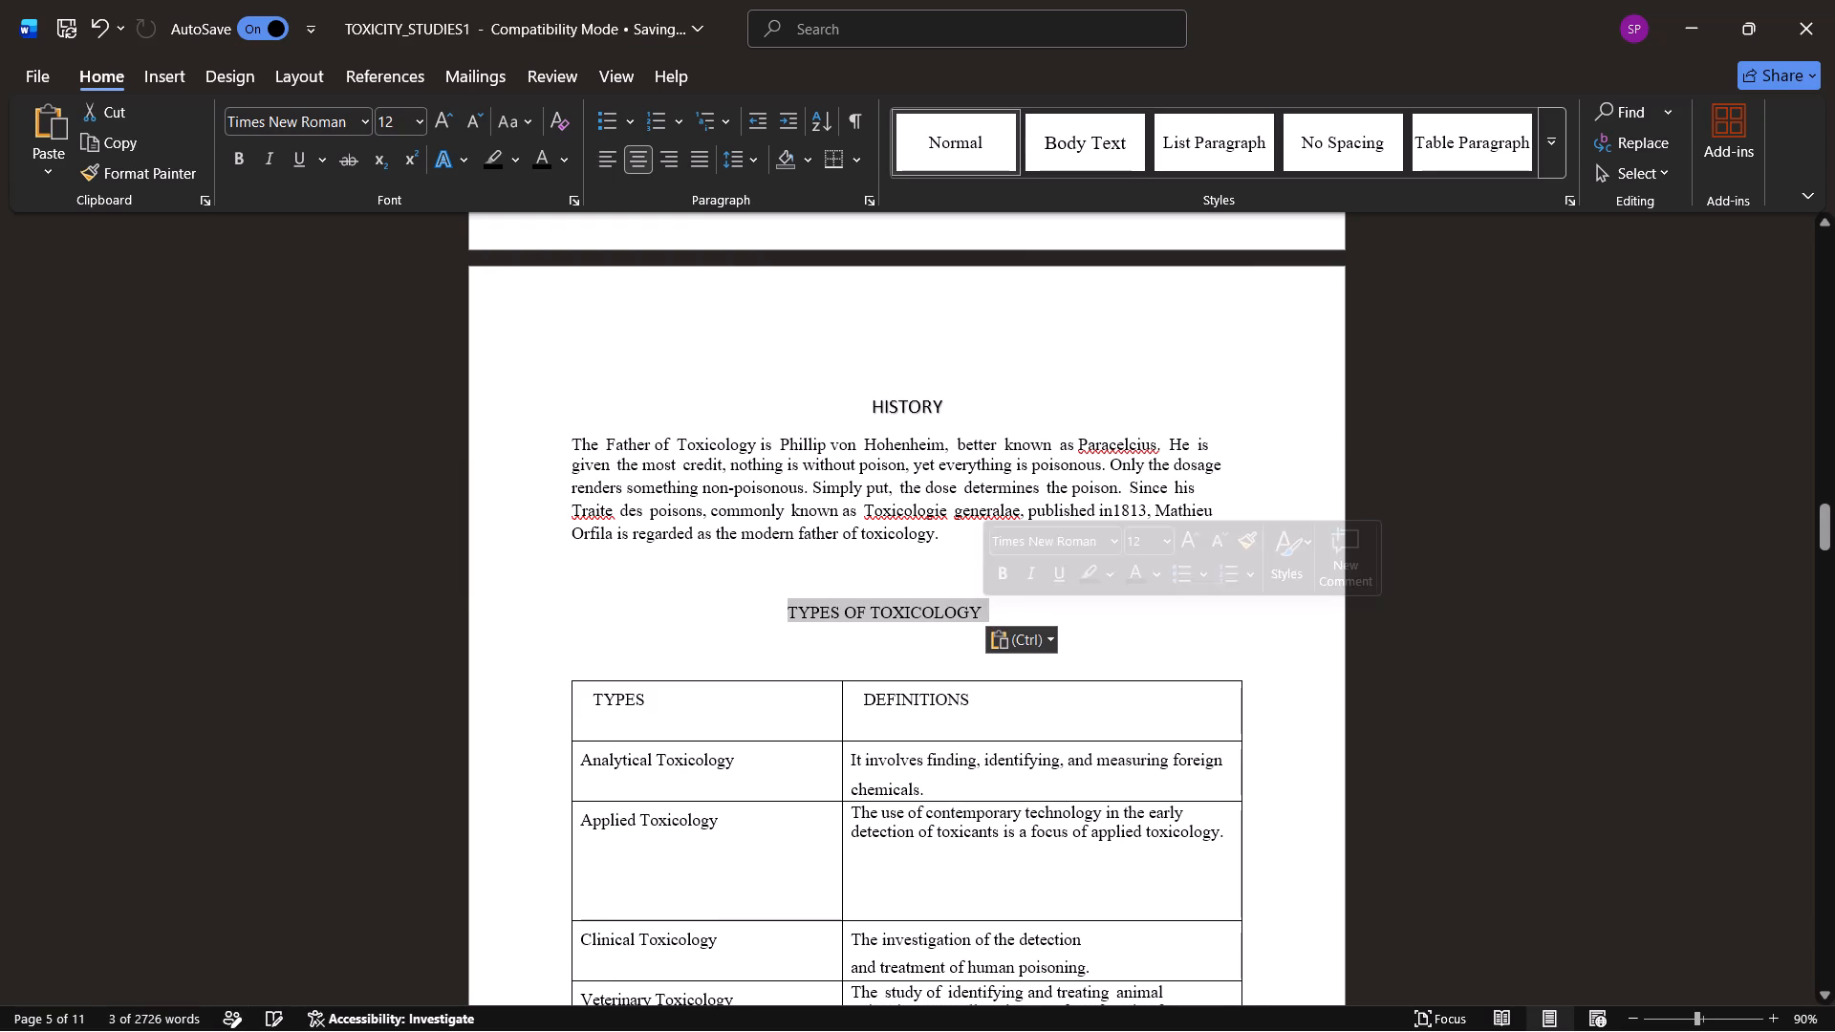
left_click(435, 105)
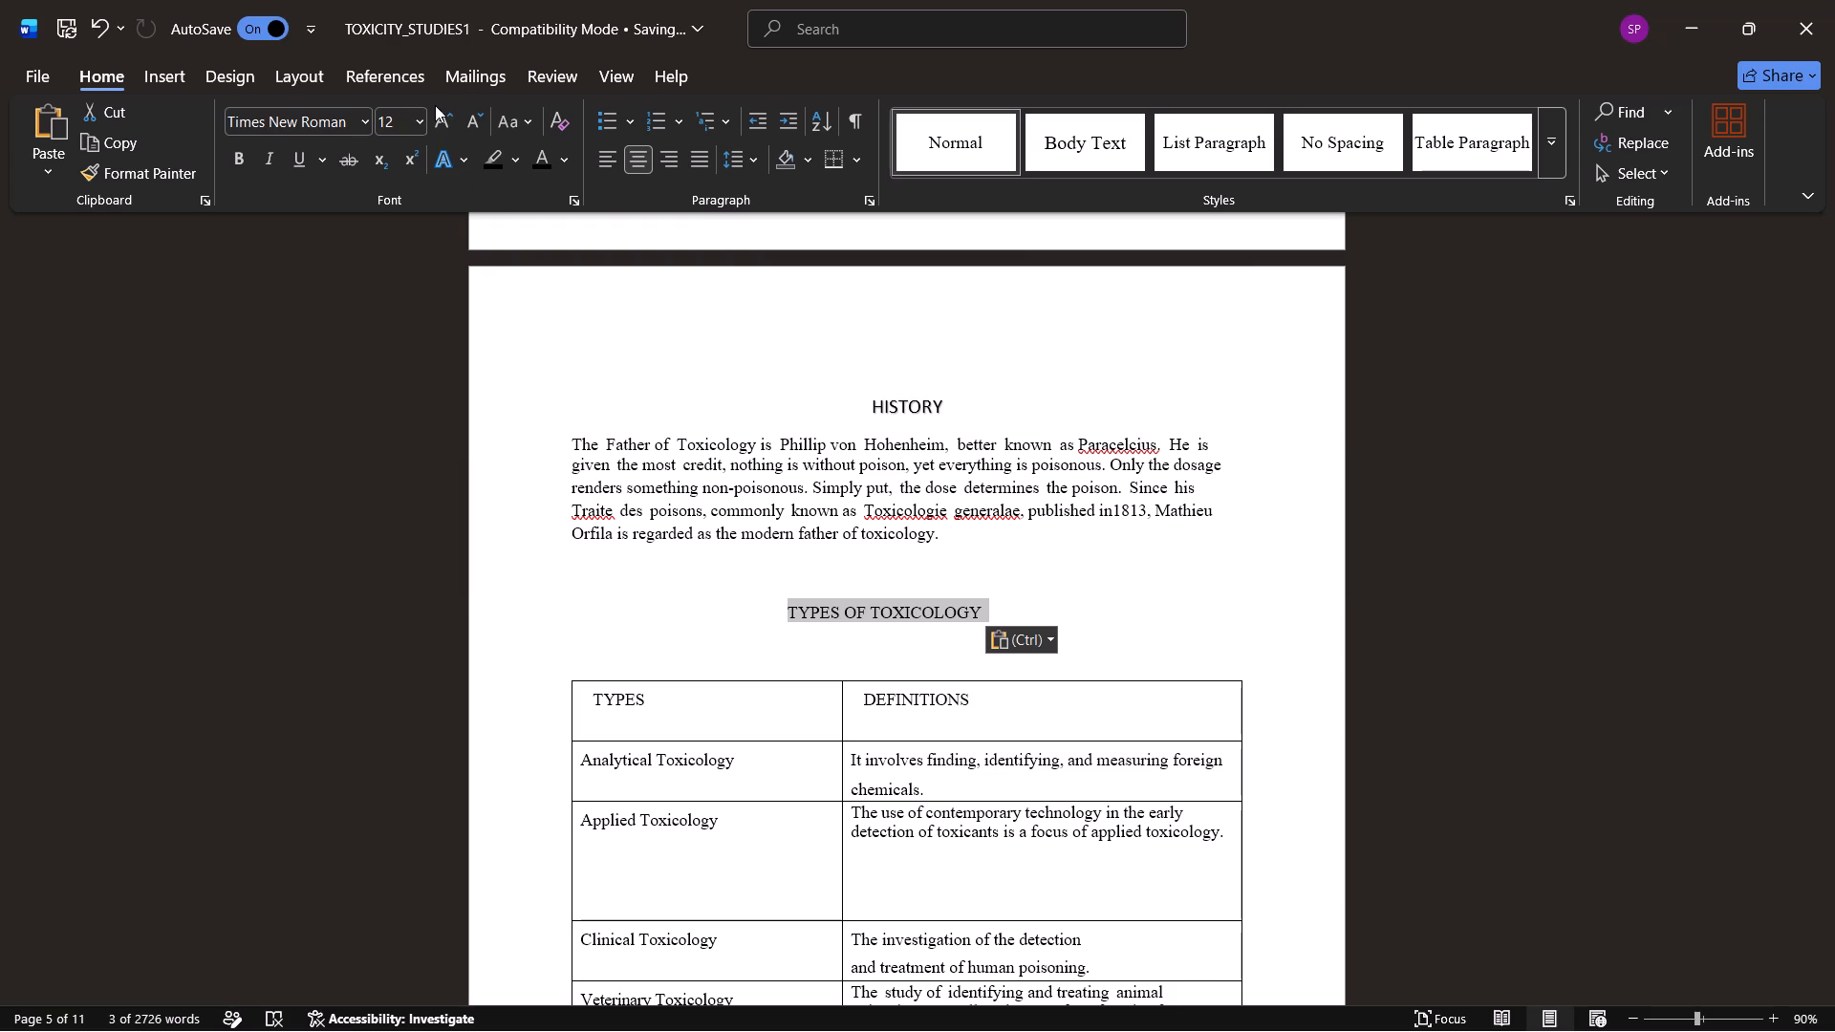
left_click(440, 112)
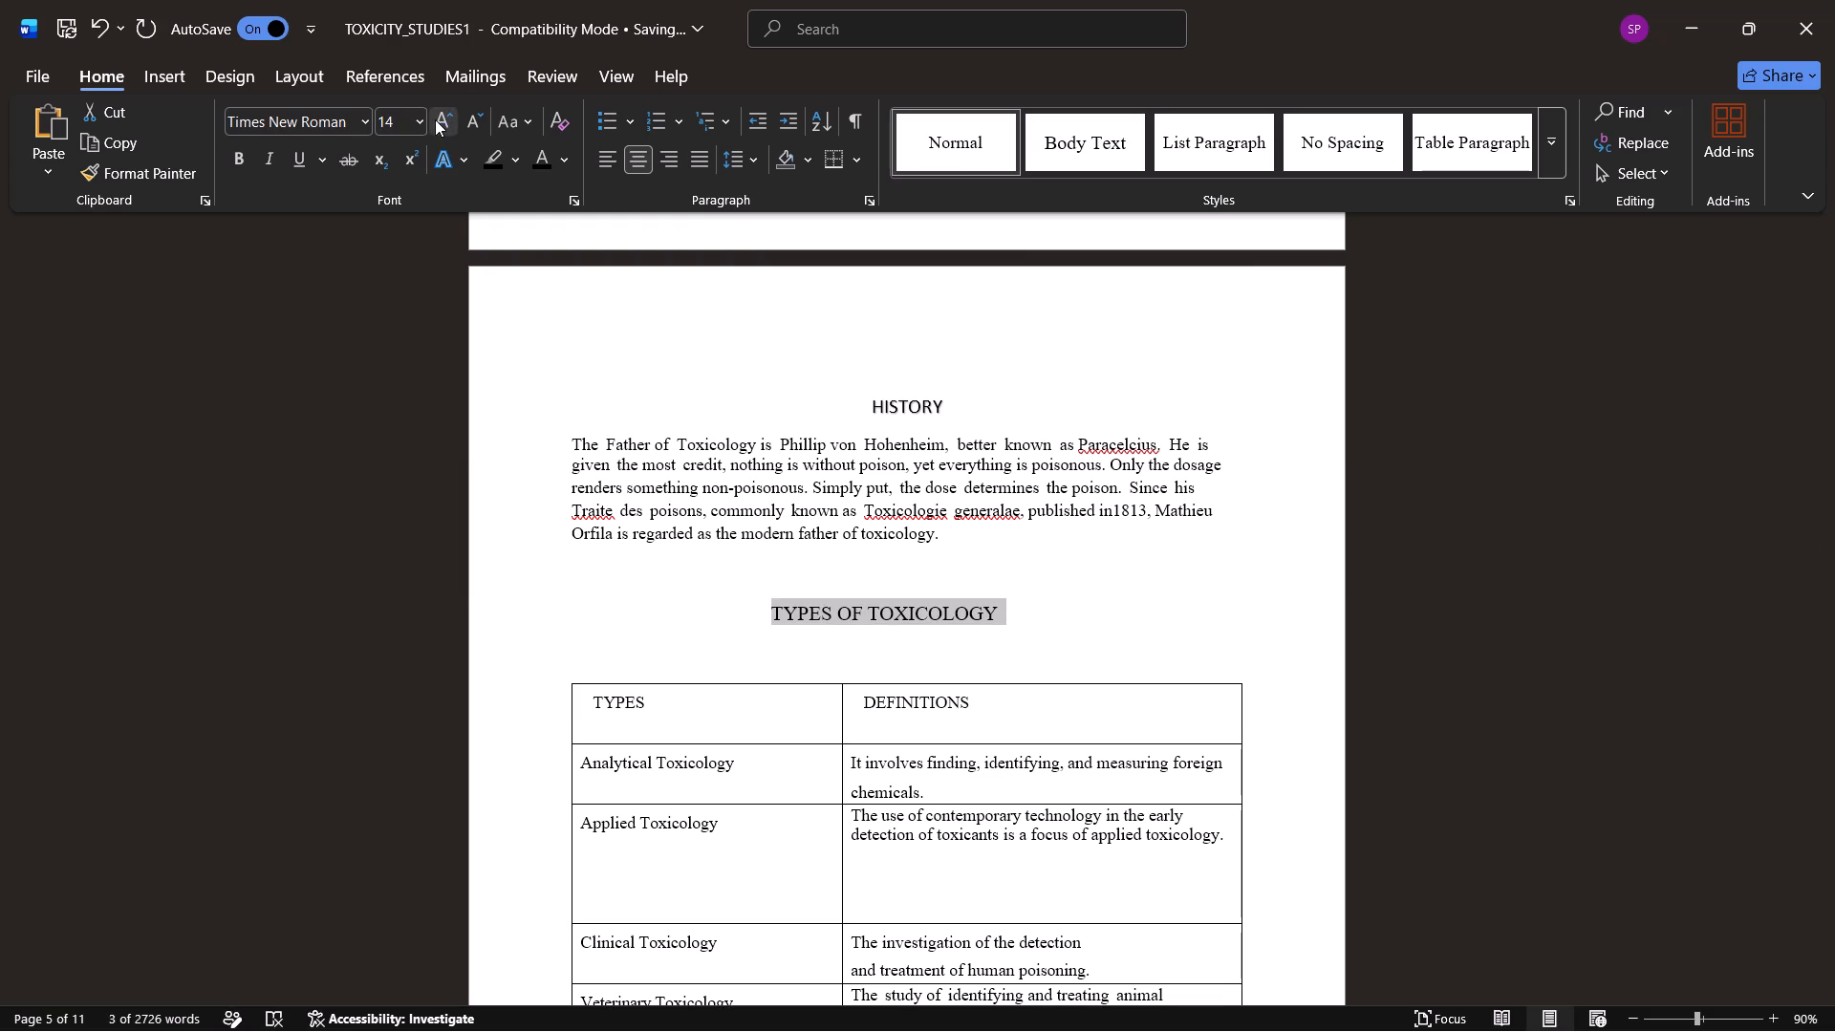
left_click(233, 157)
left_click(335, 494)
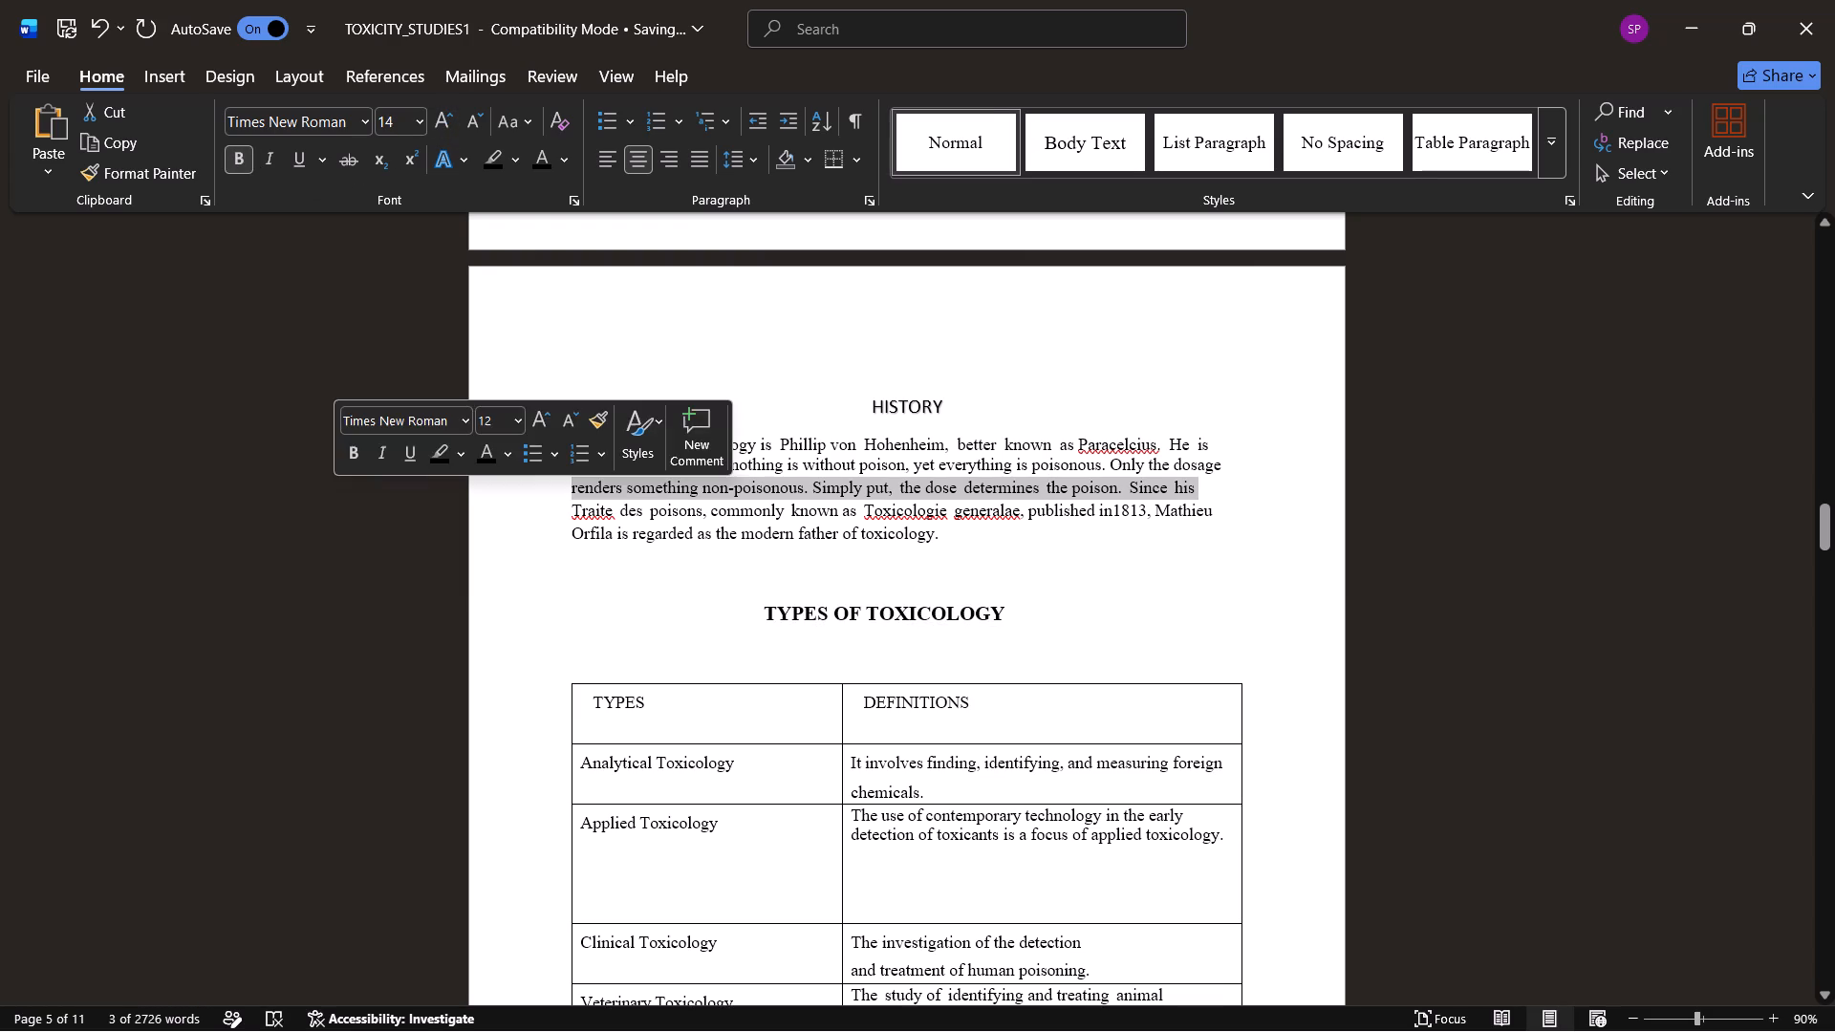
left_click(1451, 567)
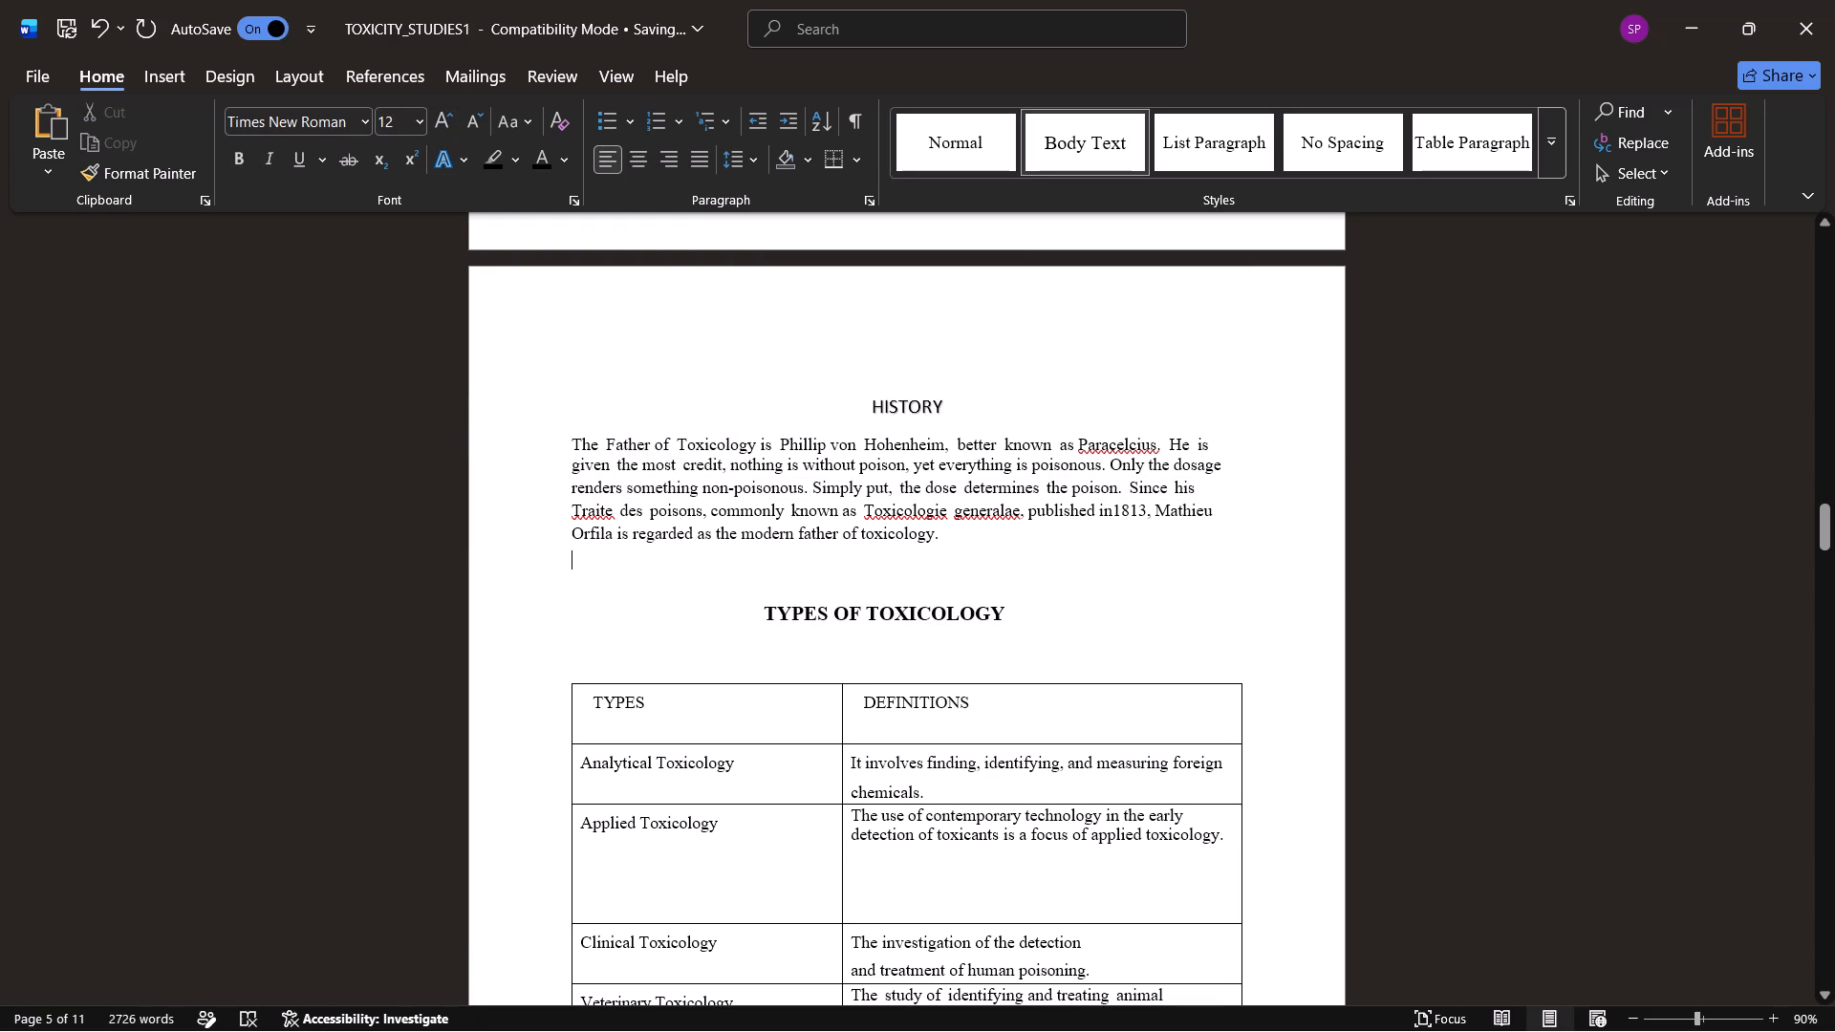
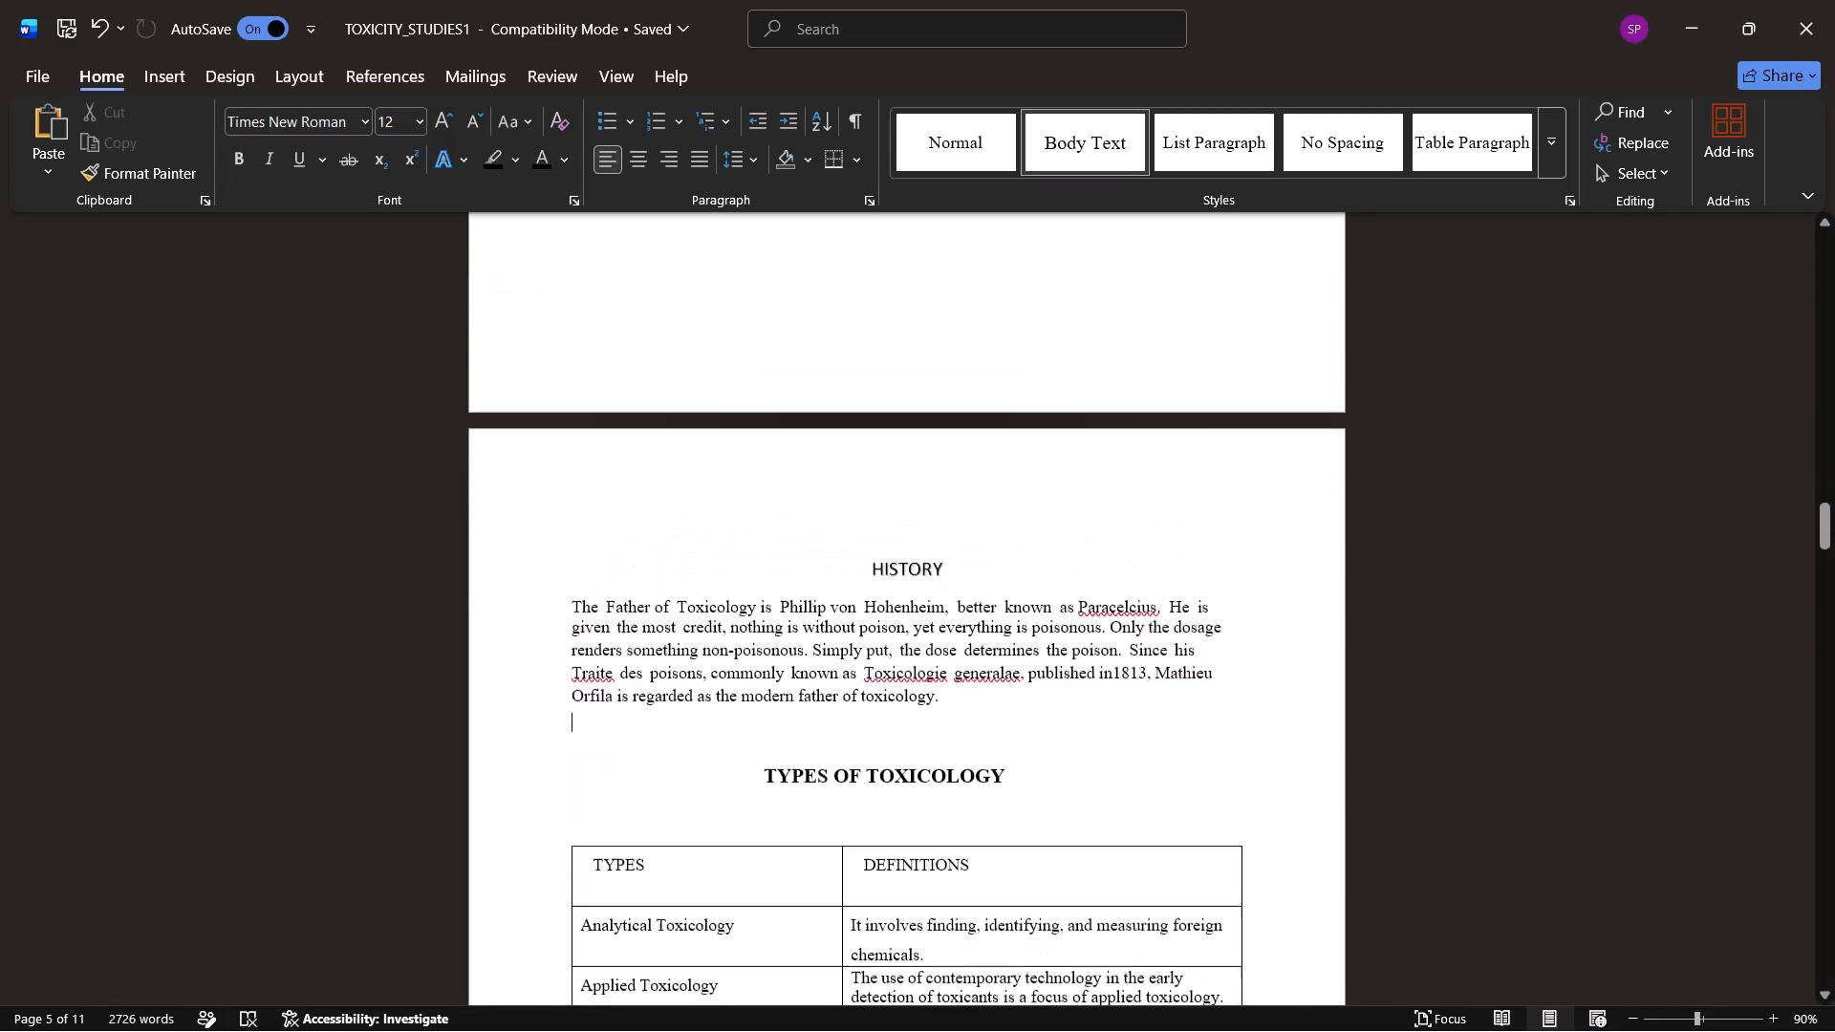
Move the Developmental and Immuno-Toxicology table off the Industrial Toxicology text to just below that row, keeping the side edges lined up.
scroll(1451, 567, "up", 2)
scroll(1451, 567, "down", 1)
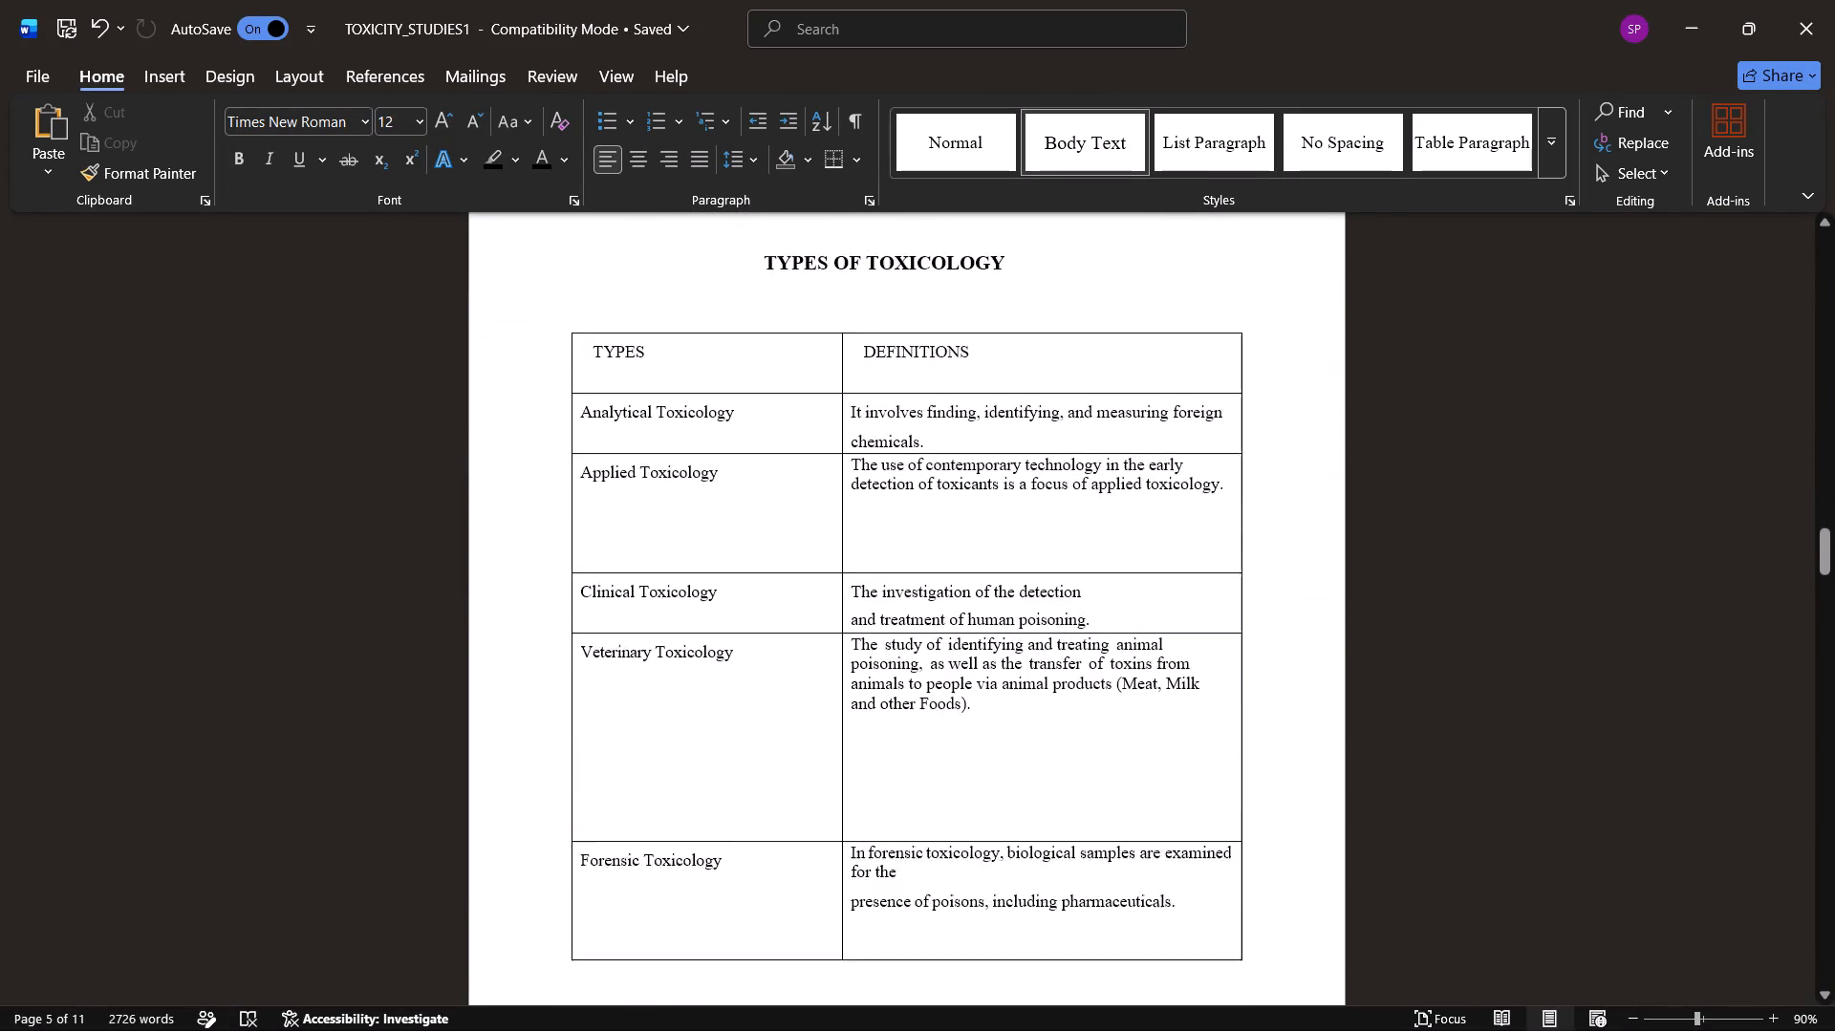
scroll(1451, 567, "down", 2)
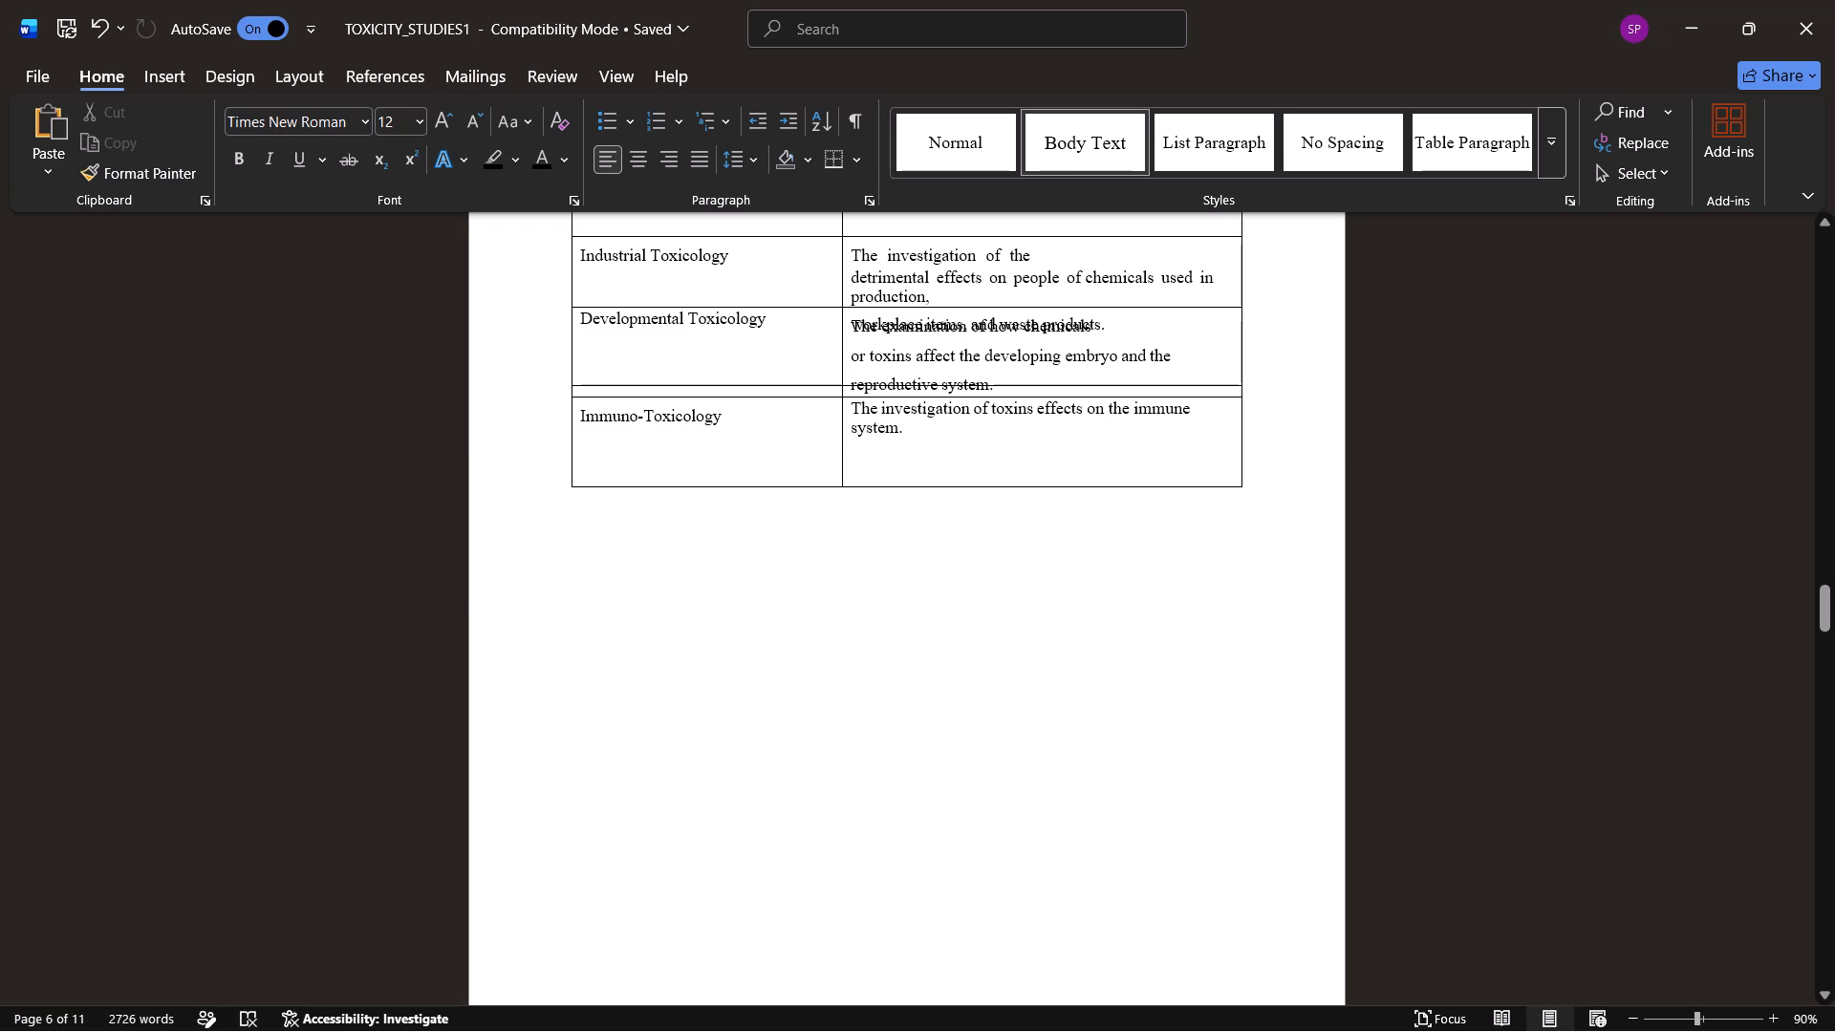
scroll(726, 541, "up", 2)
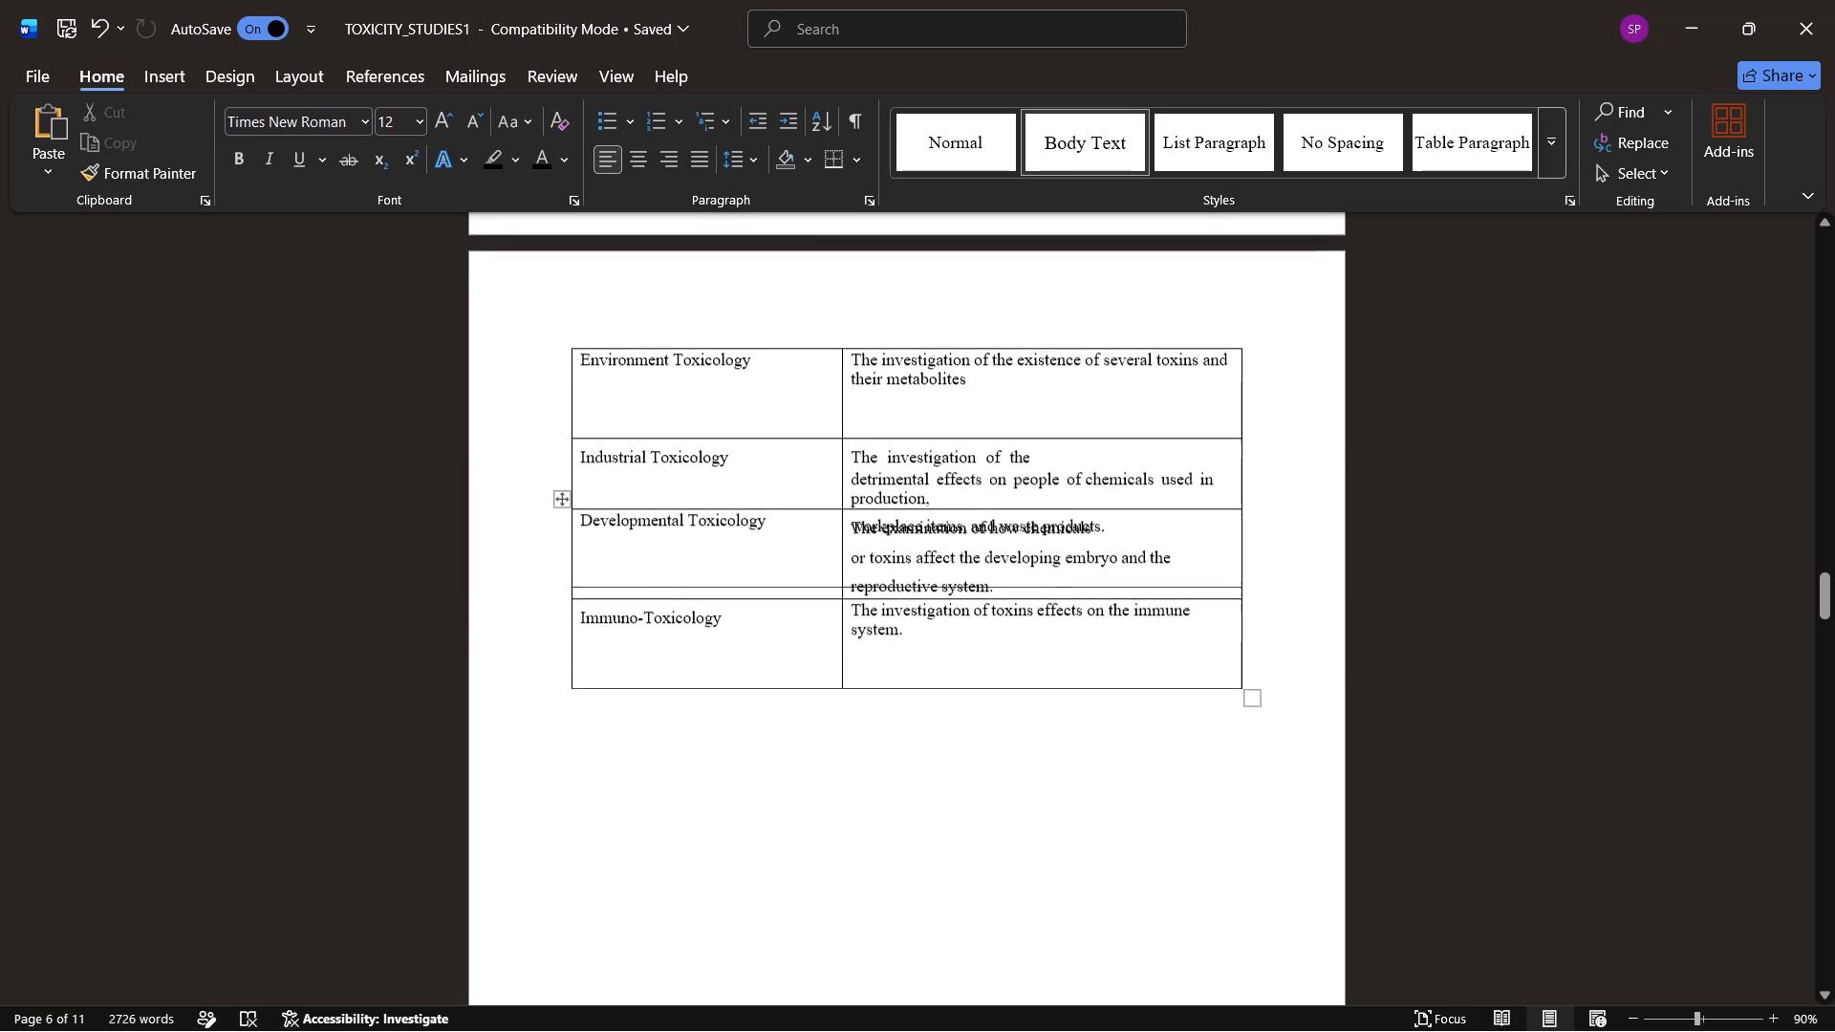
scroll(726, 541, "up", 1)
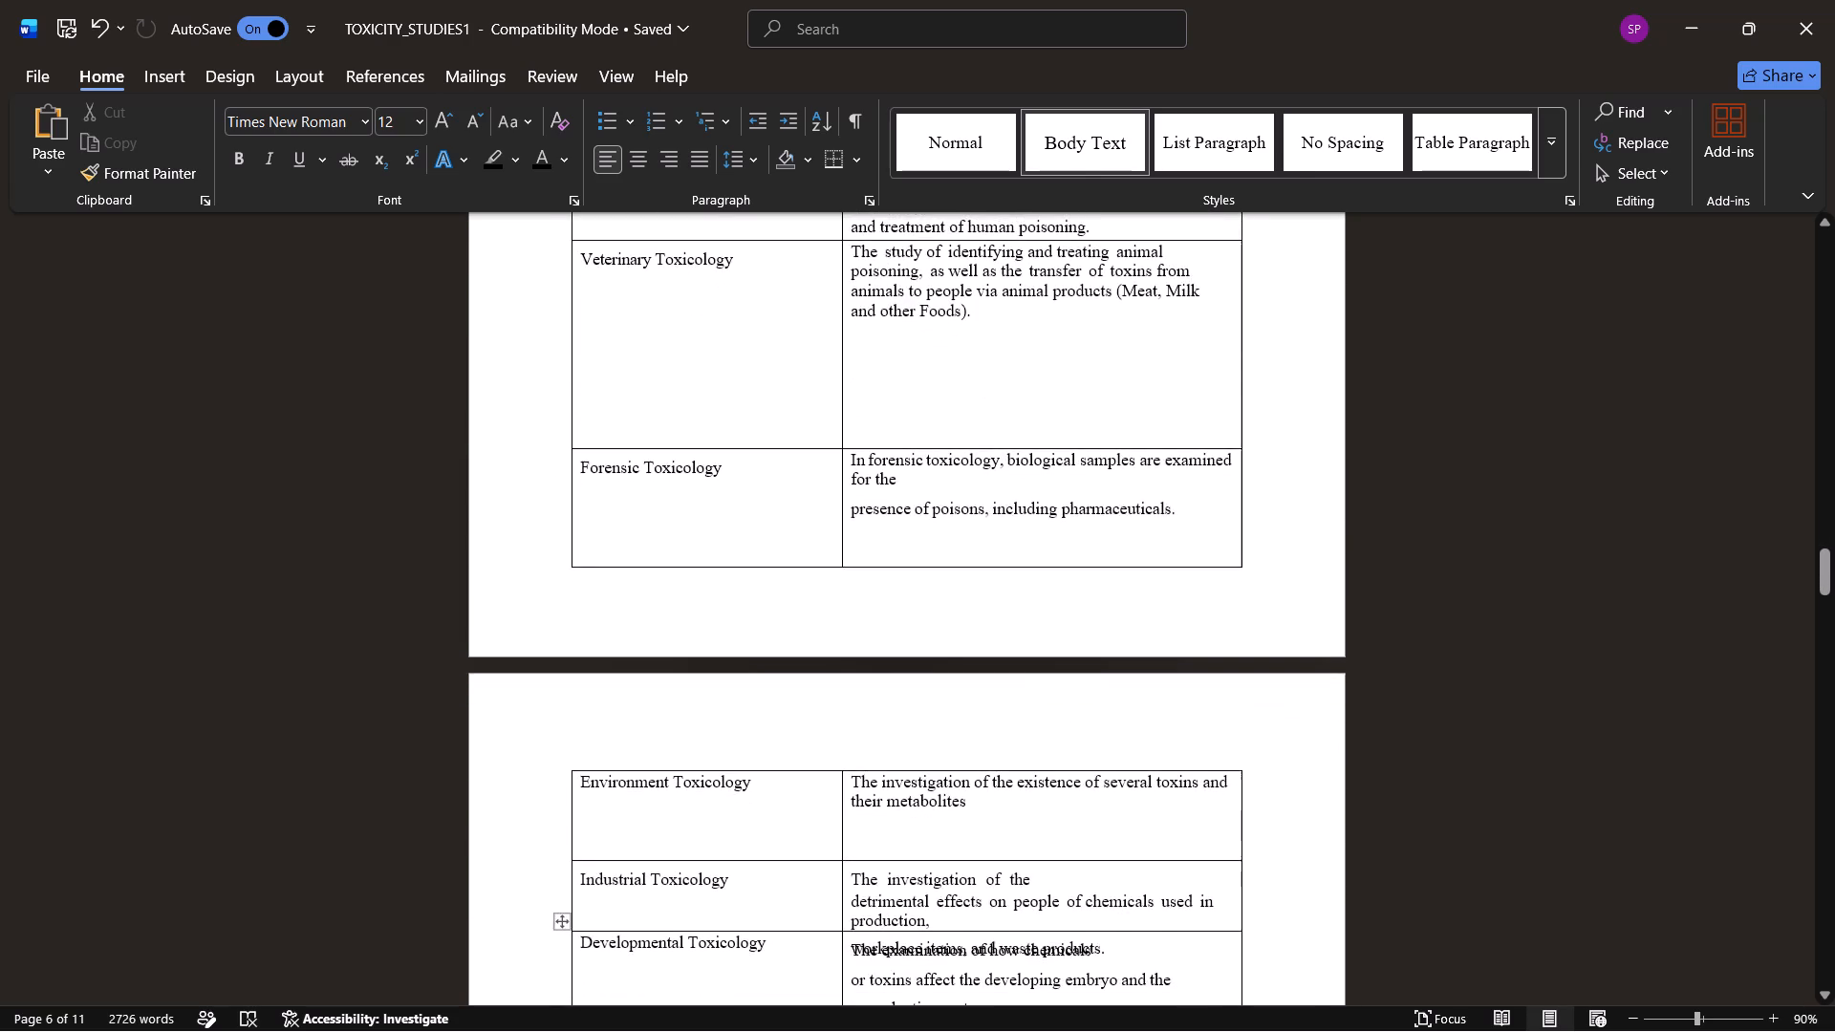
scroll(726, 541, "down", 1)
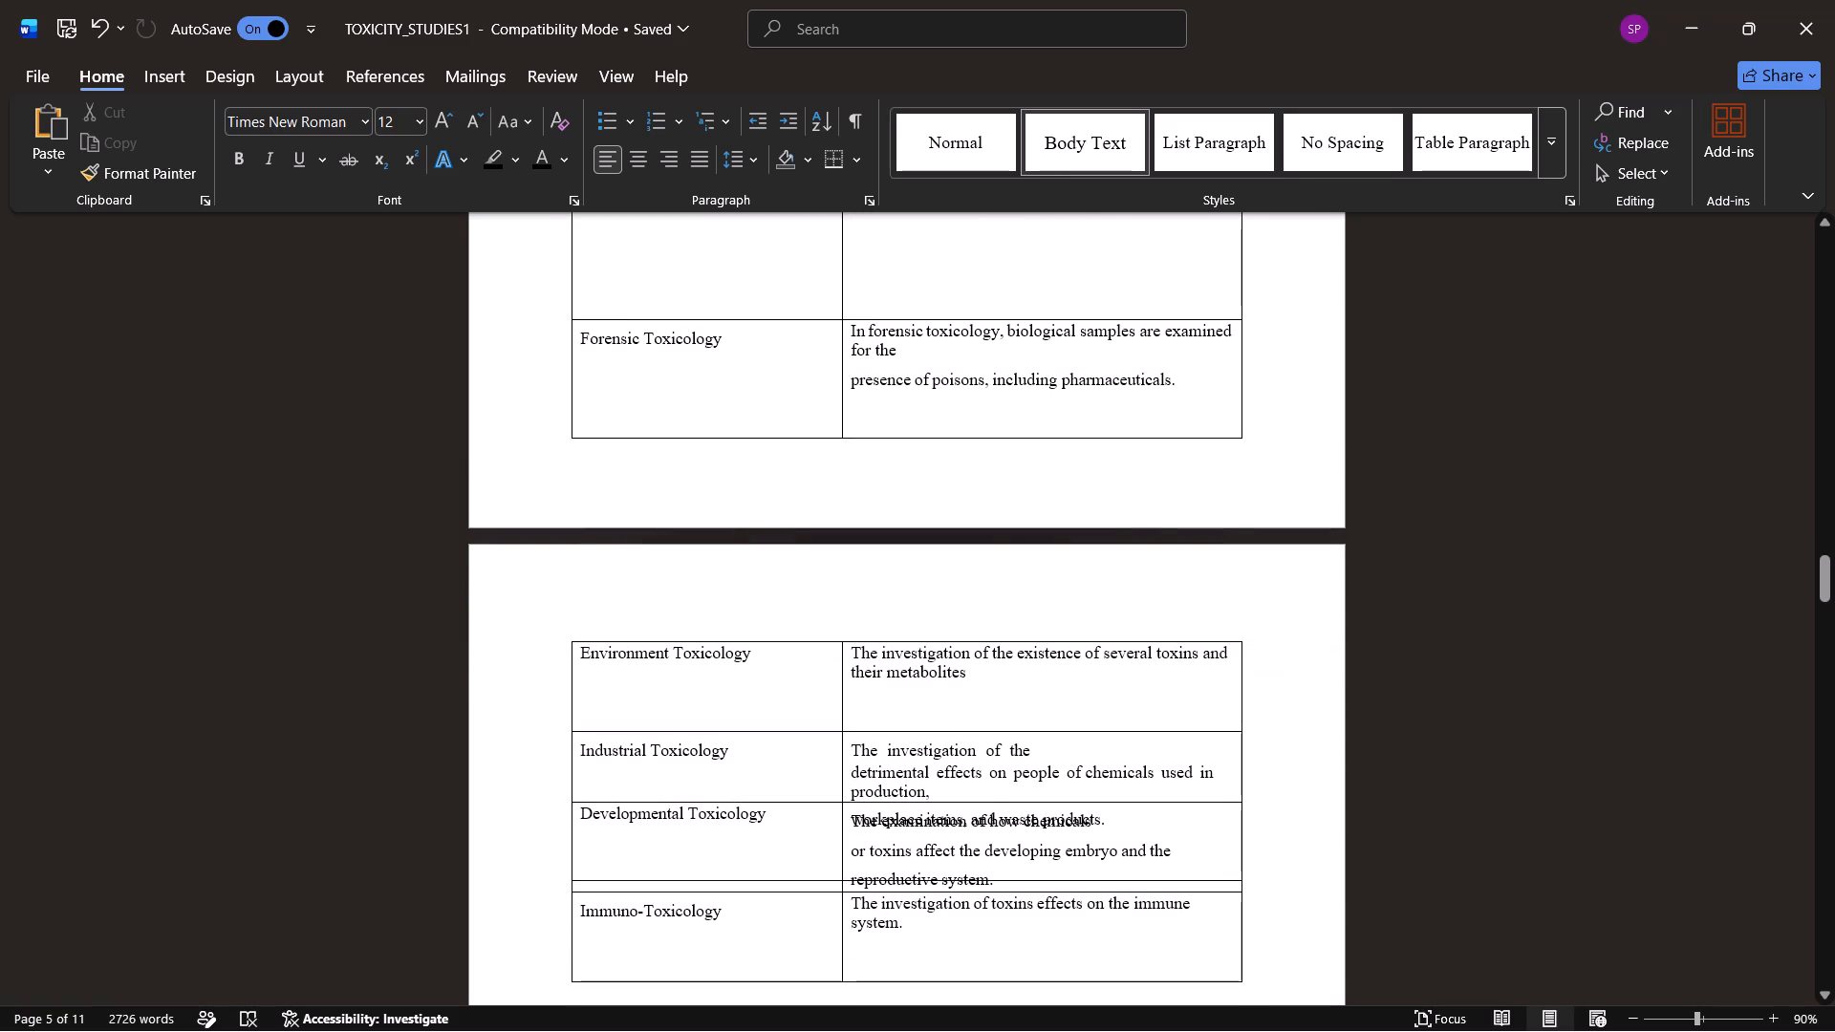
left_click_drag(563, 793, 564, 806)
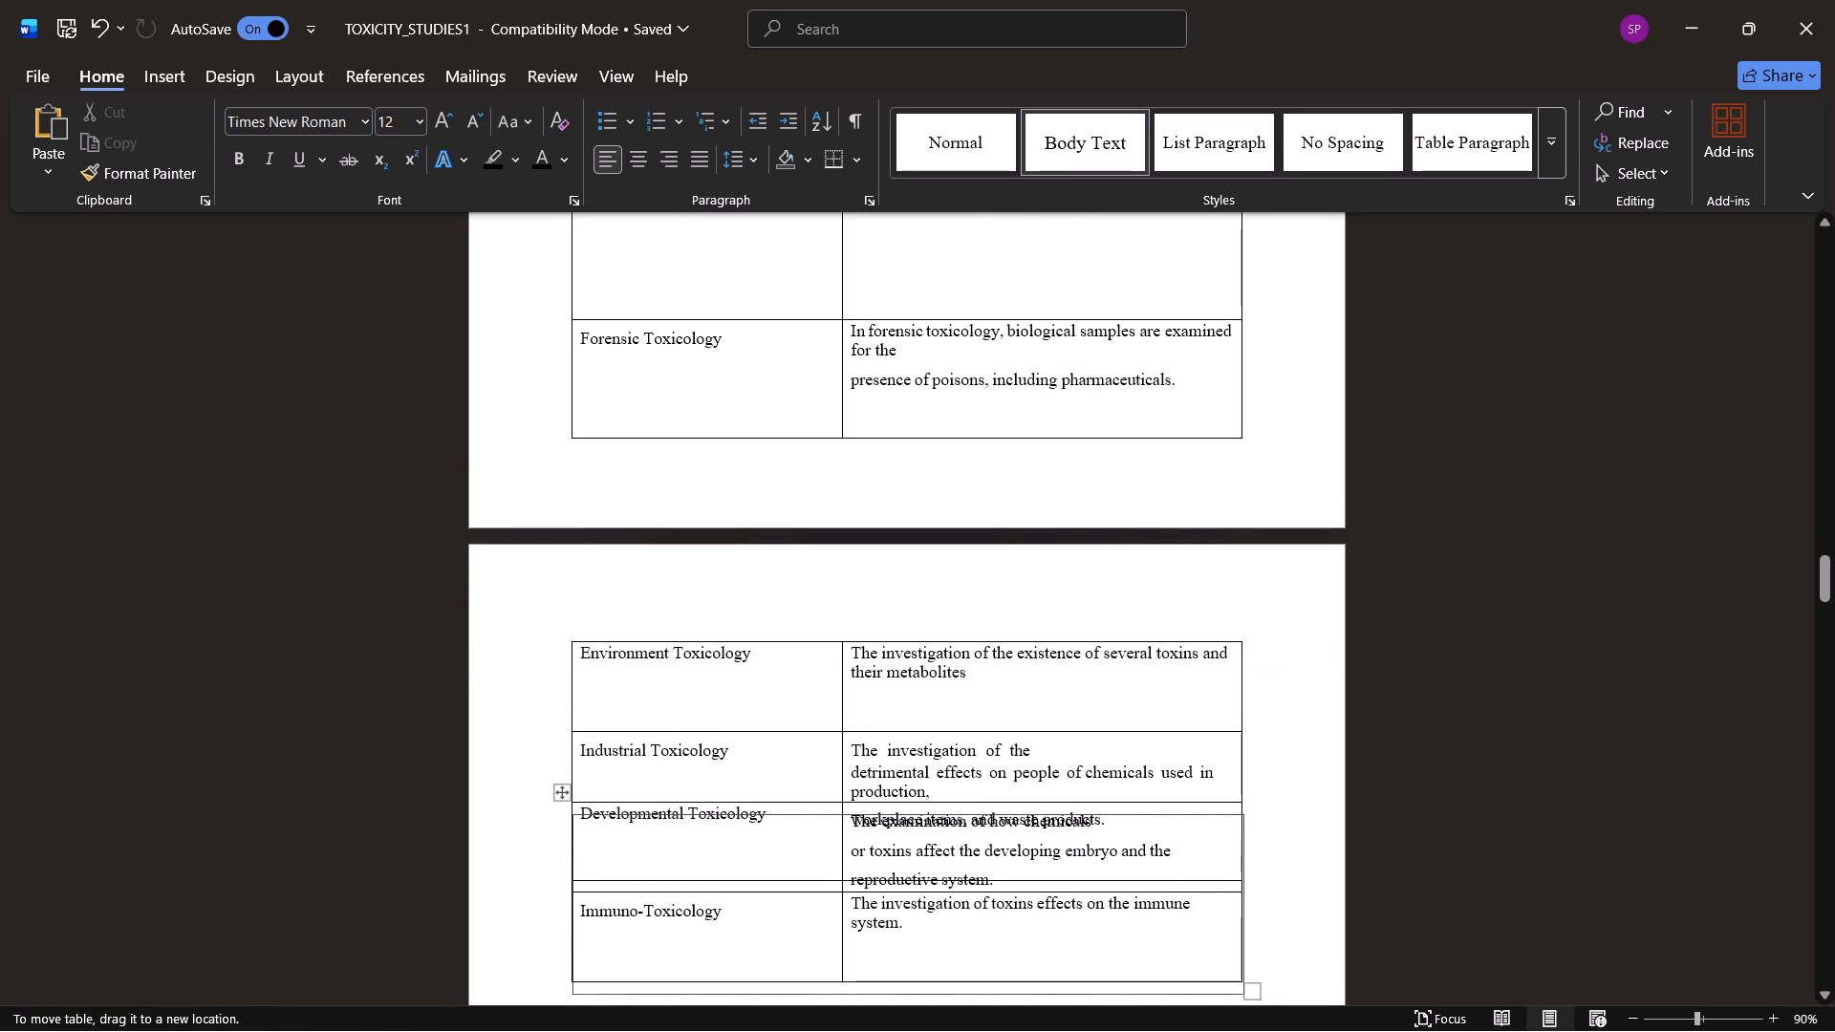
left_click_drag(564, 806, 568, 808)
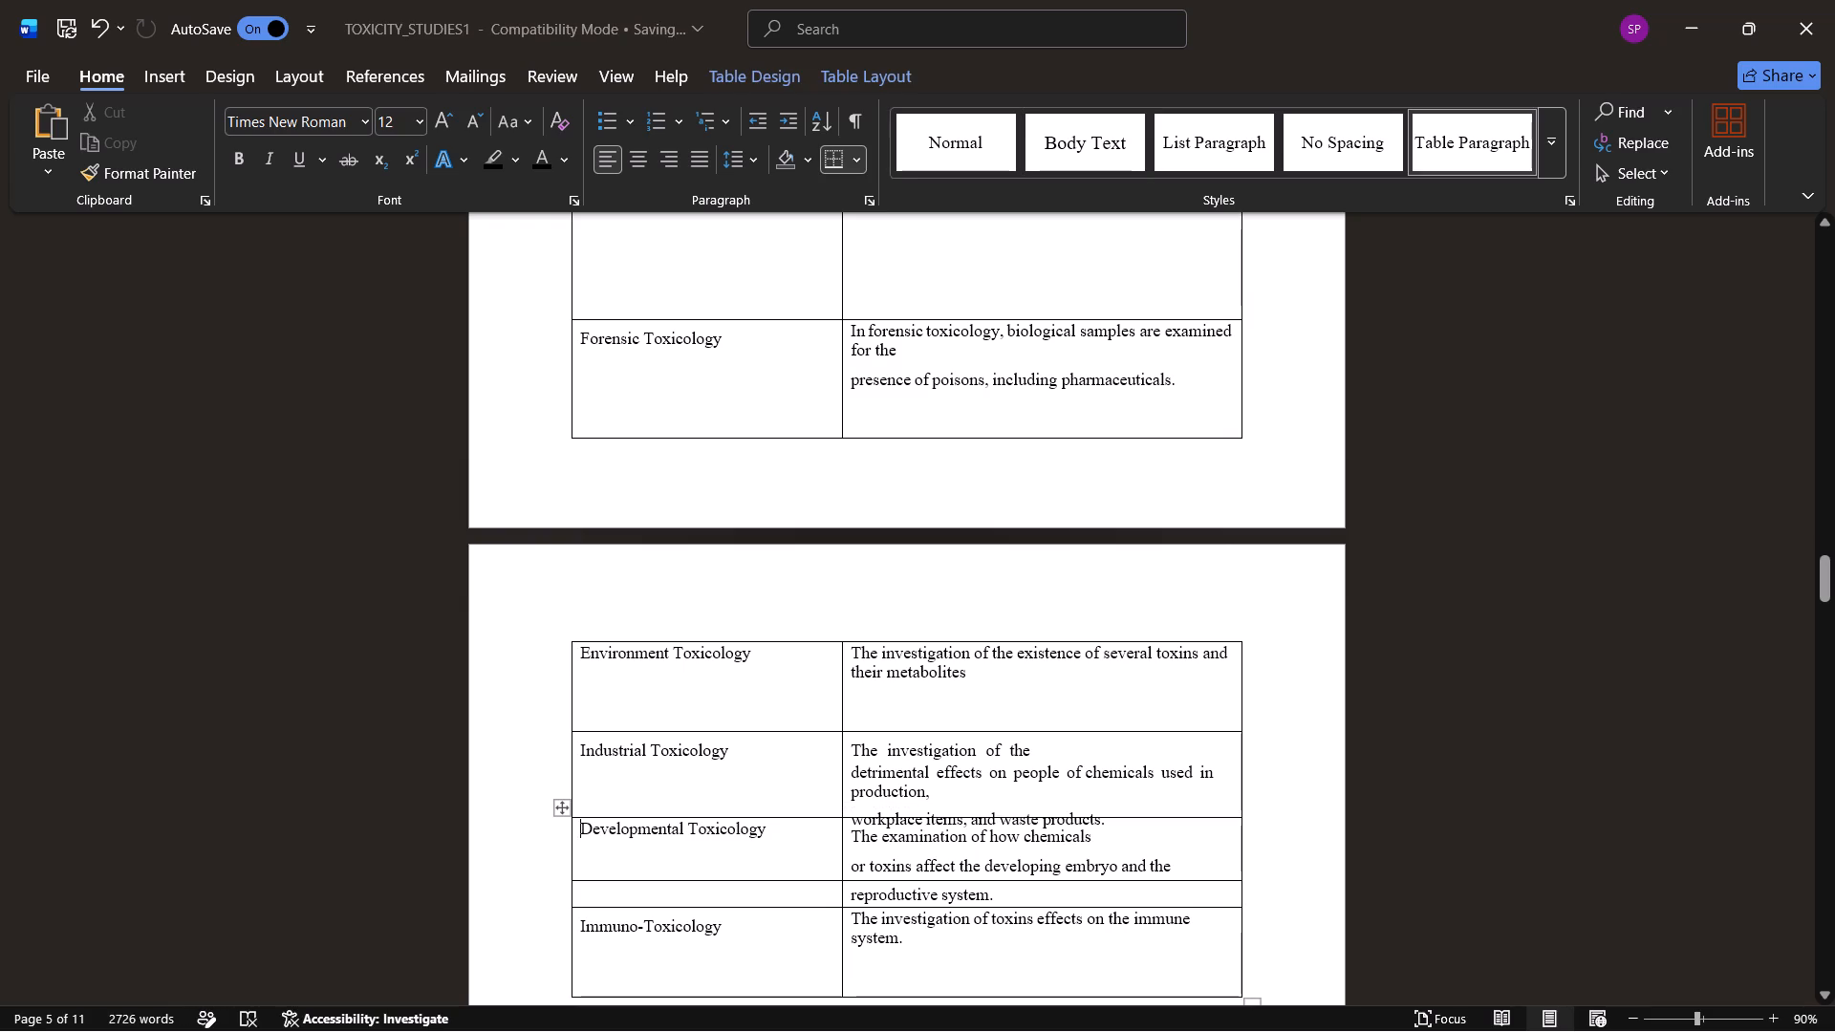
left_click_drag(565, 806, 565, 823)
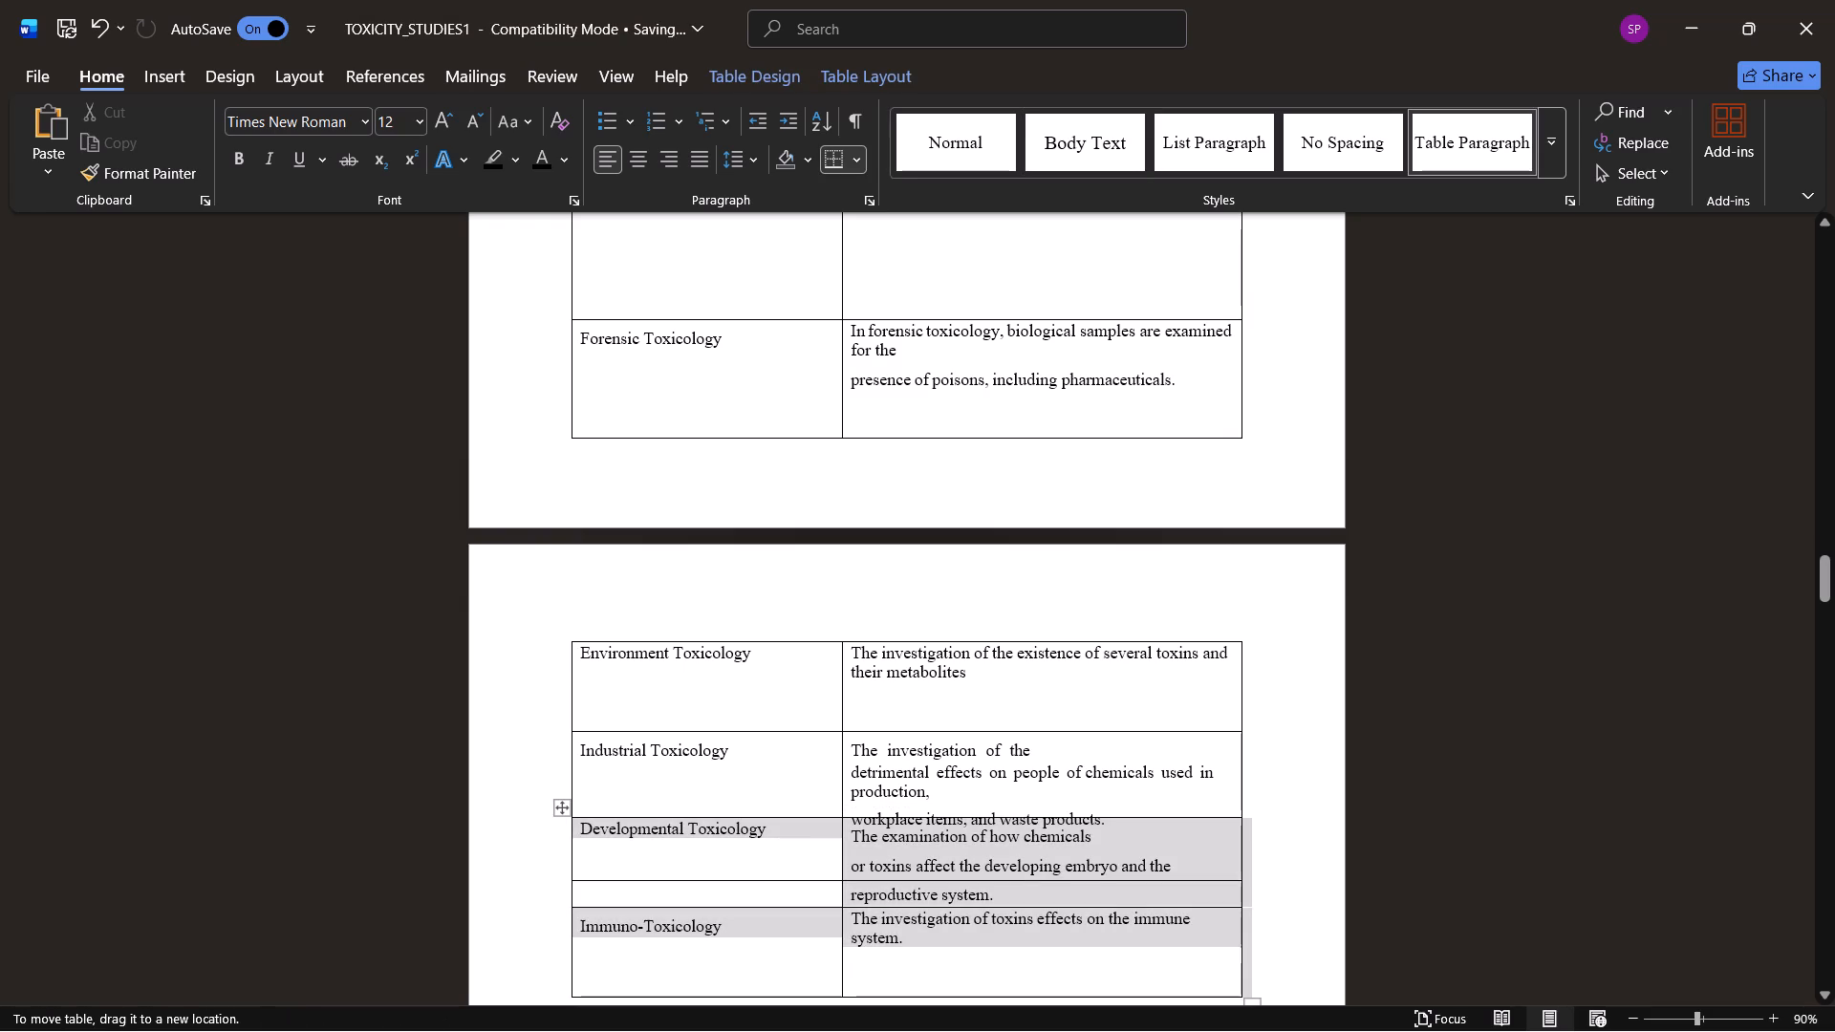
left_click_drag(565, 823, 561, 838)
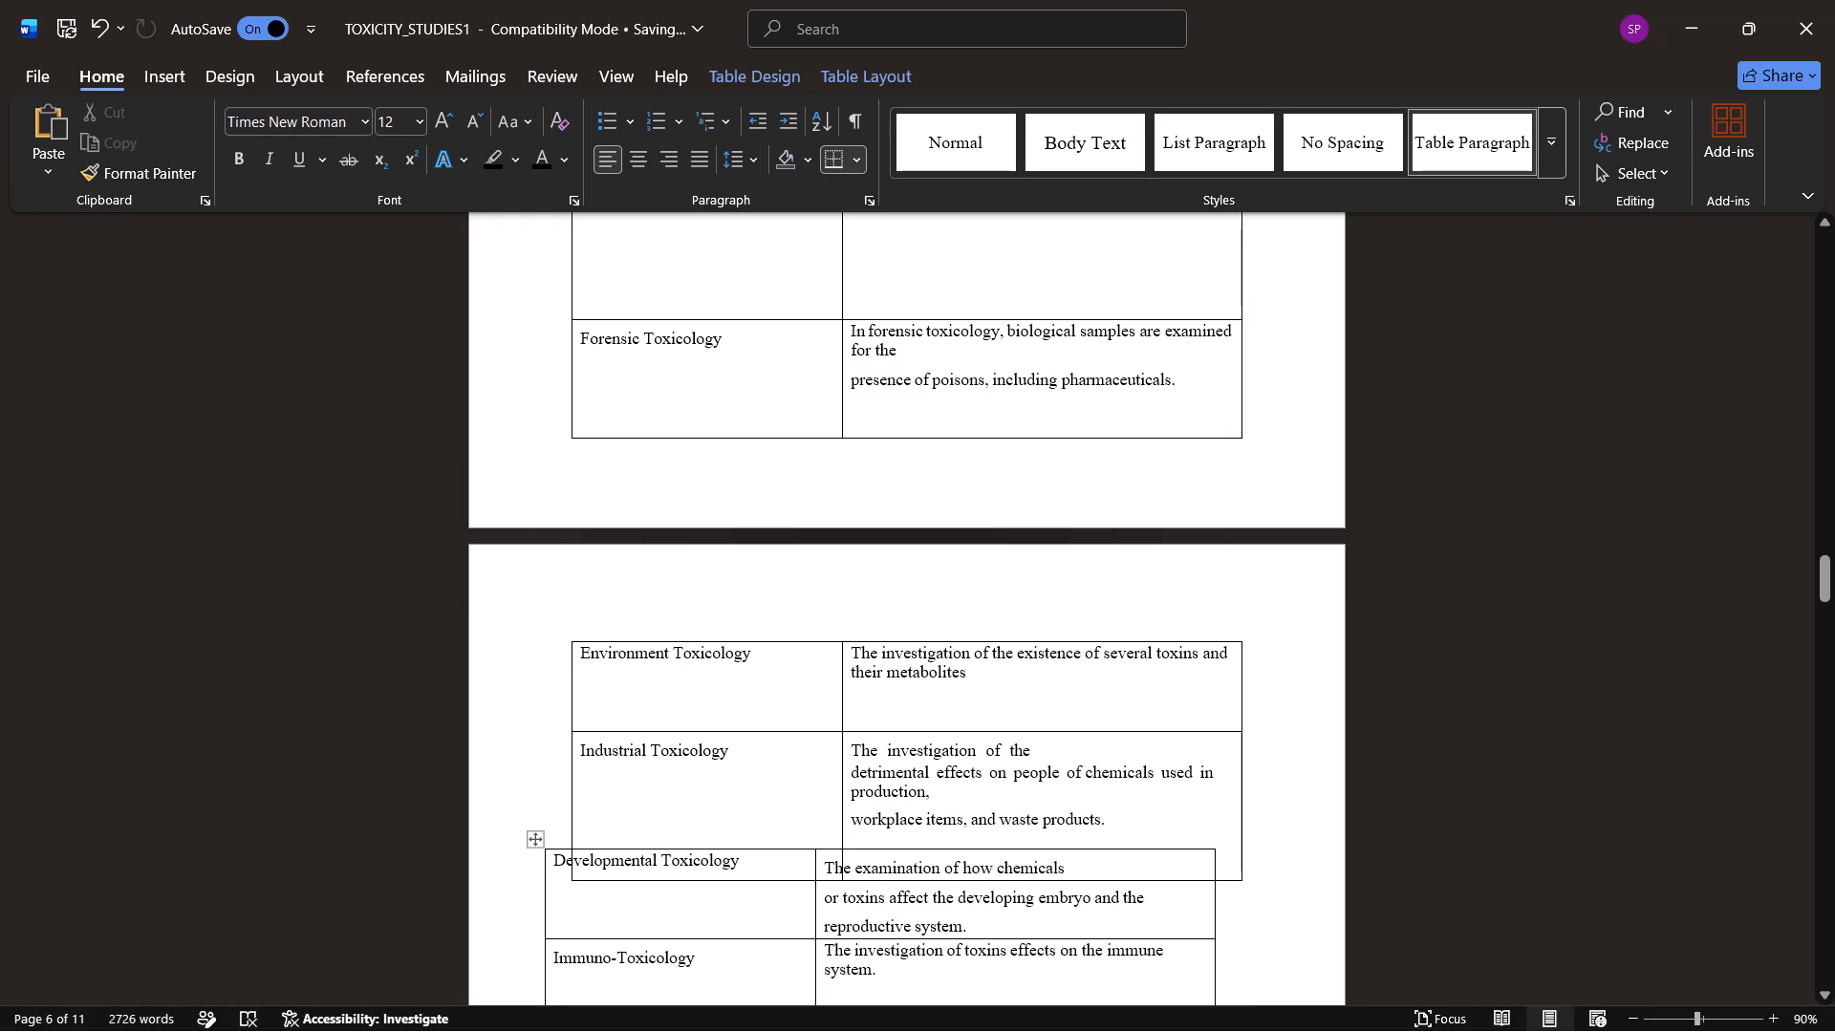
left_click_drag(533, 840, 564, 890)
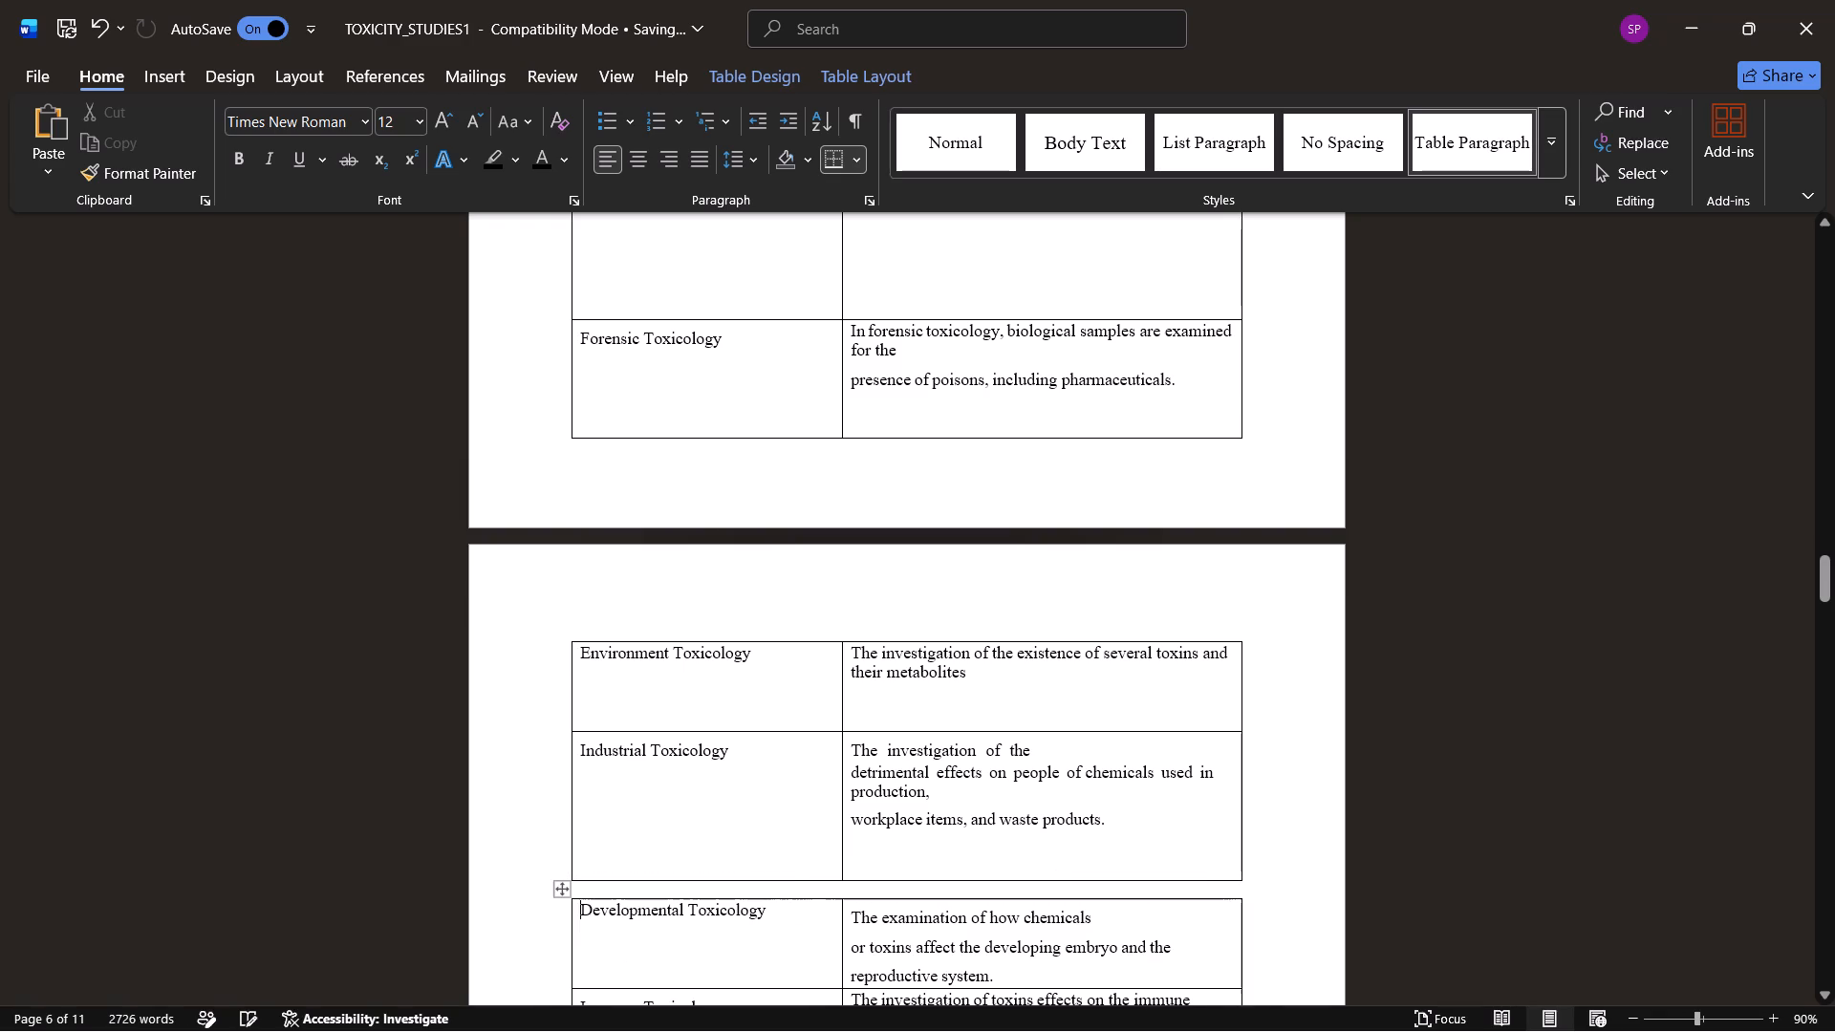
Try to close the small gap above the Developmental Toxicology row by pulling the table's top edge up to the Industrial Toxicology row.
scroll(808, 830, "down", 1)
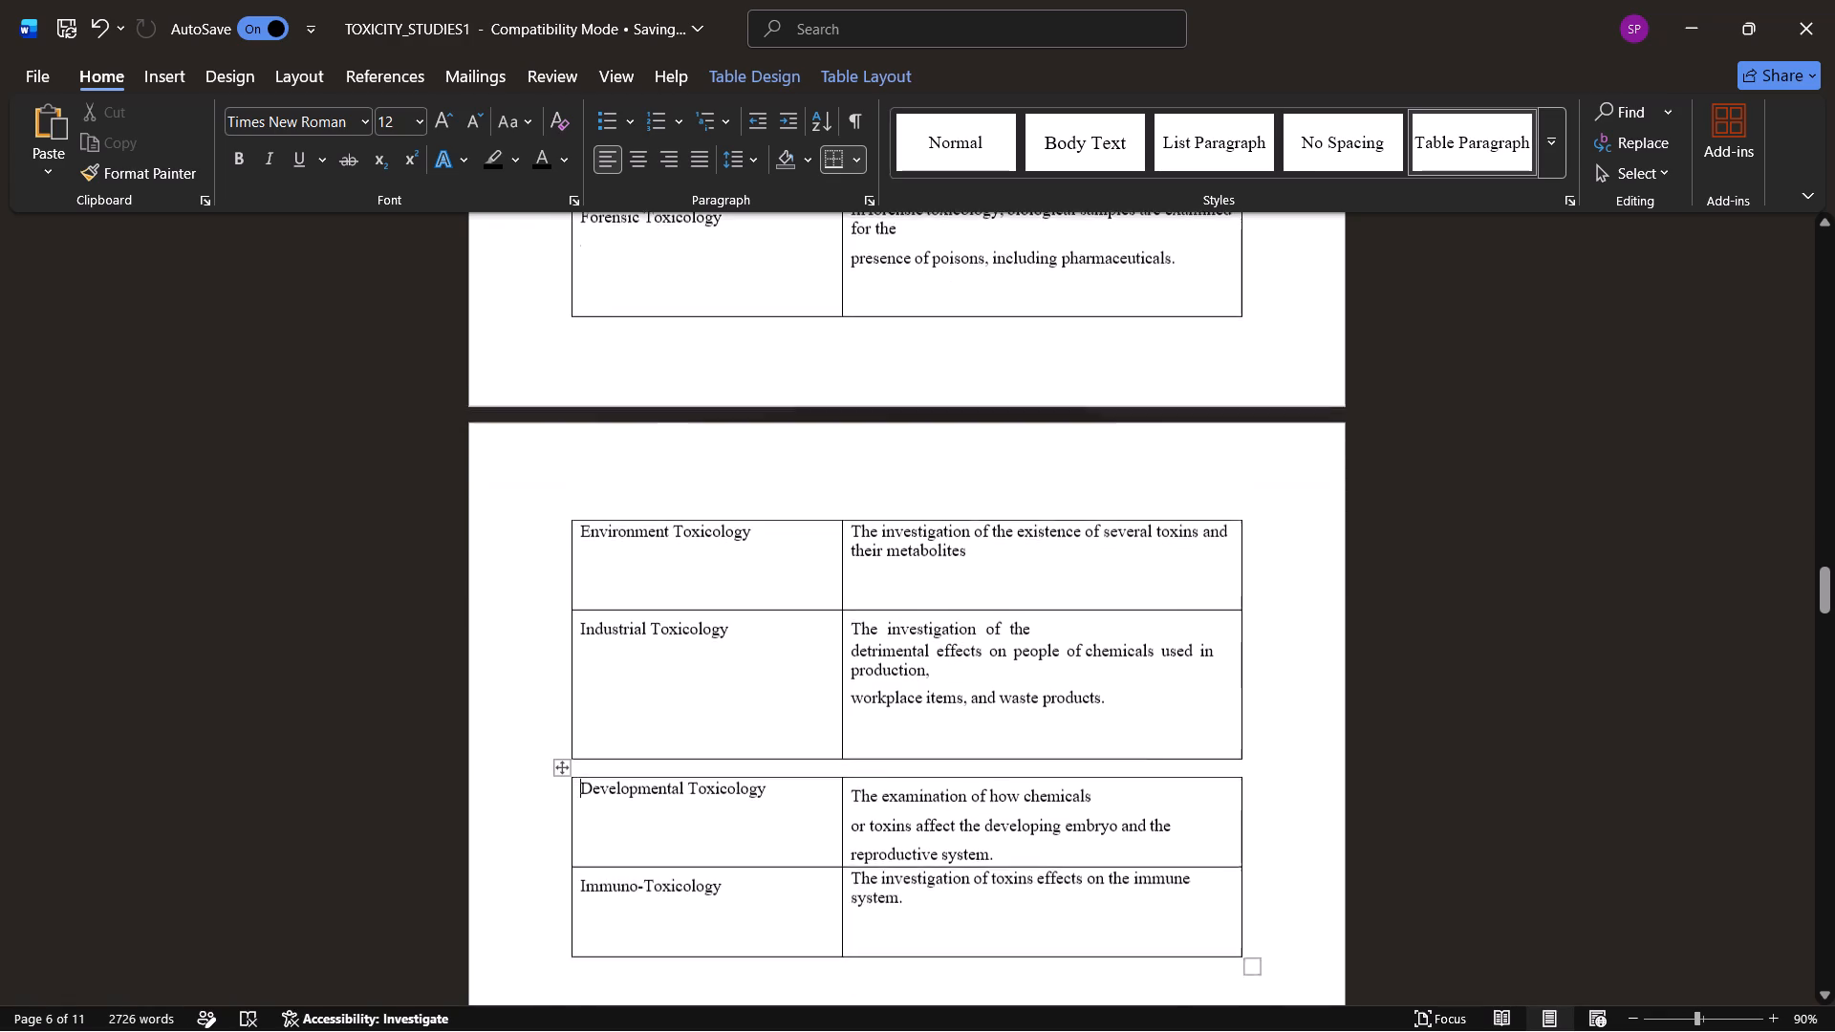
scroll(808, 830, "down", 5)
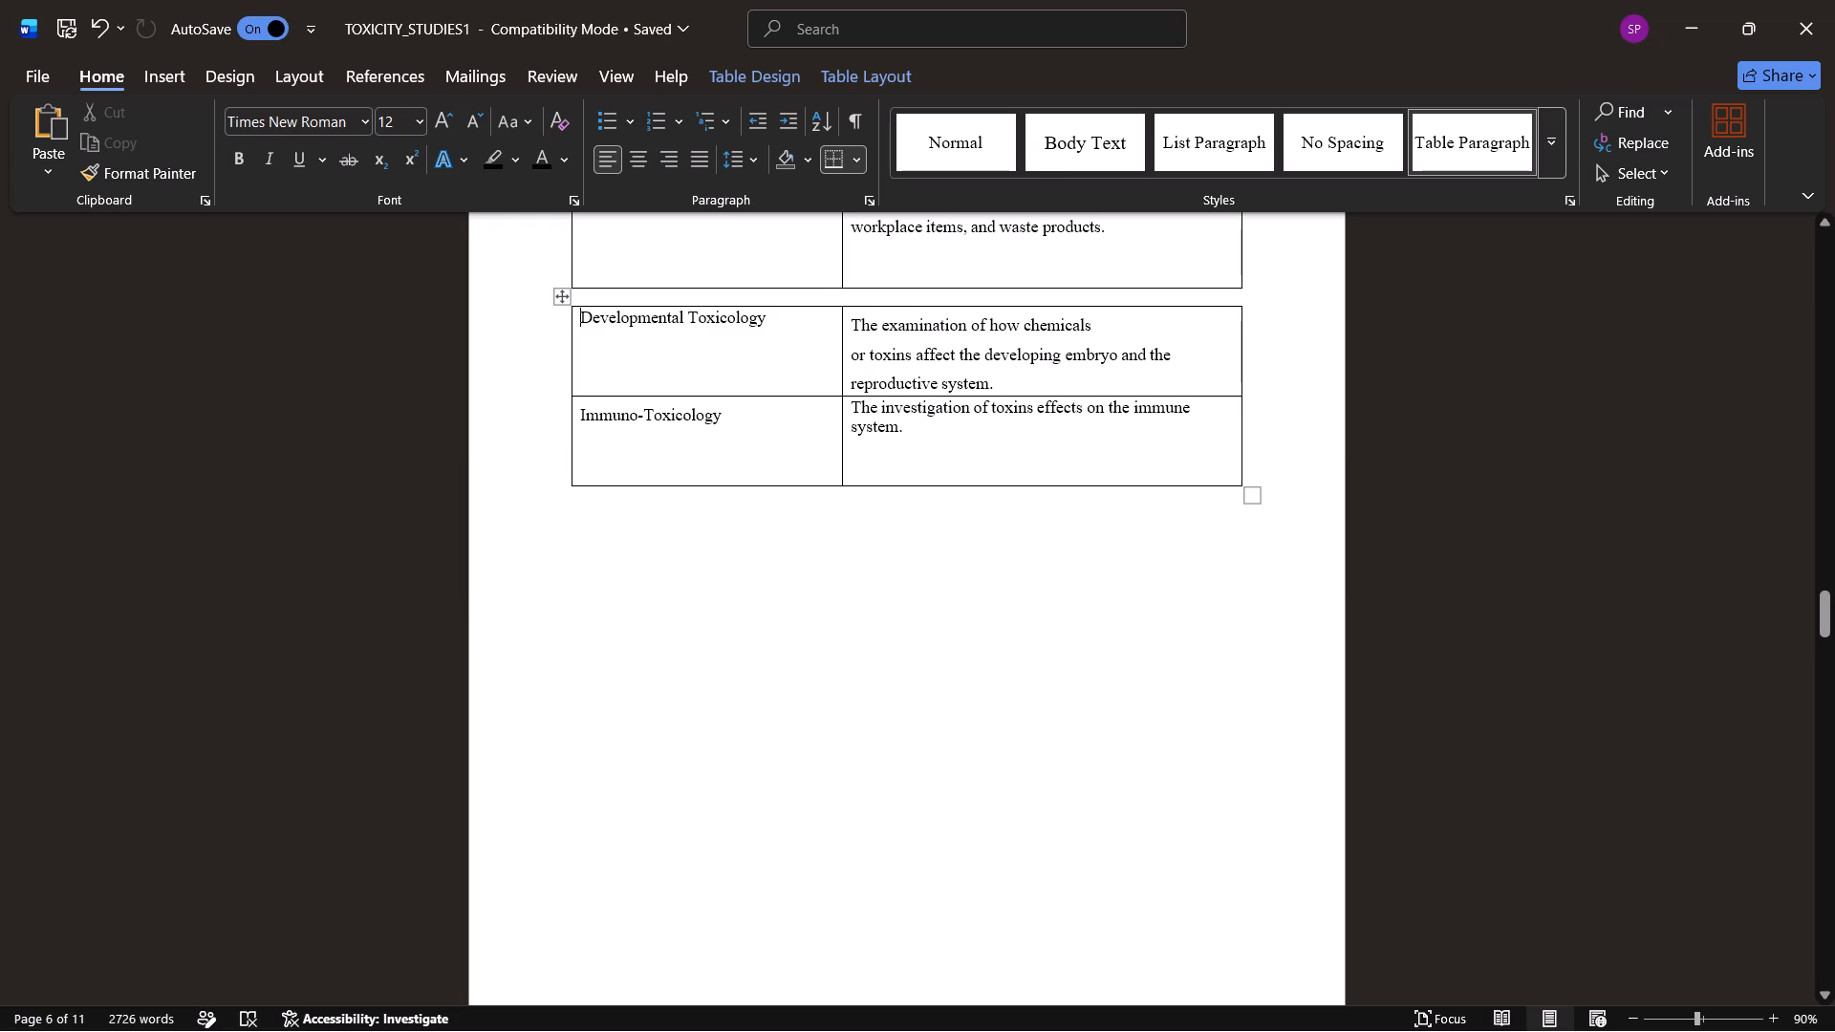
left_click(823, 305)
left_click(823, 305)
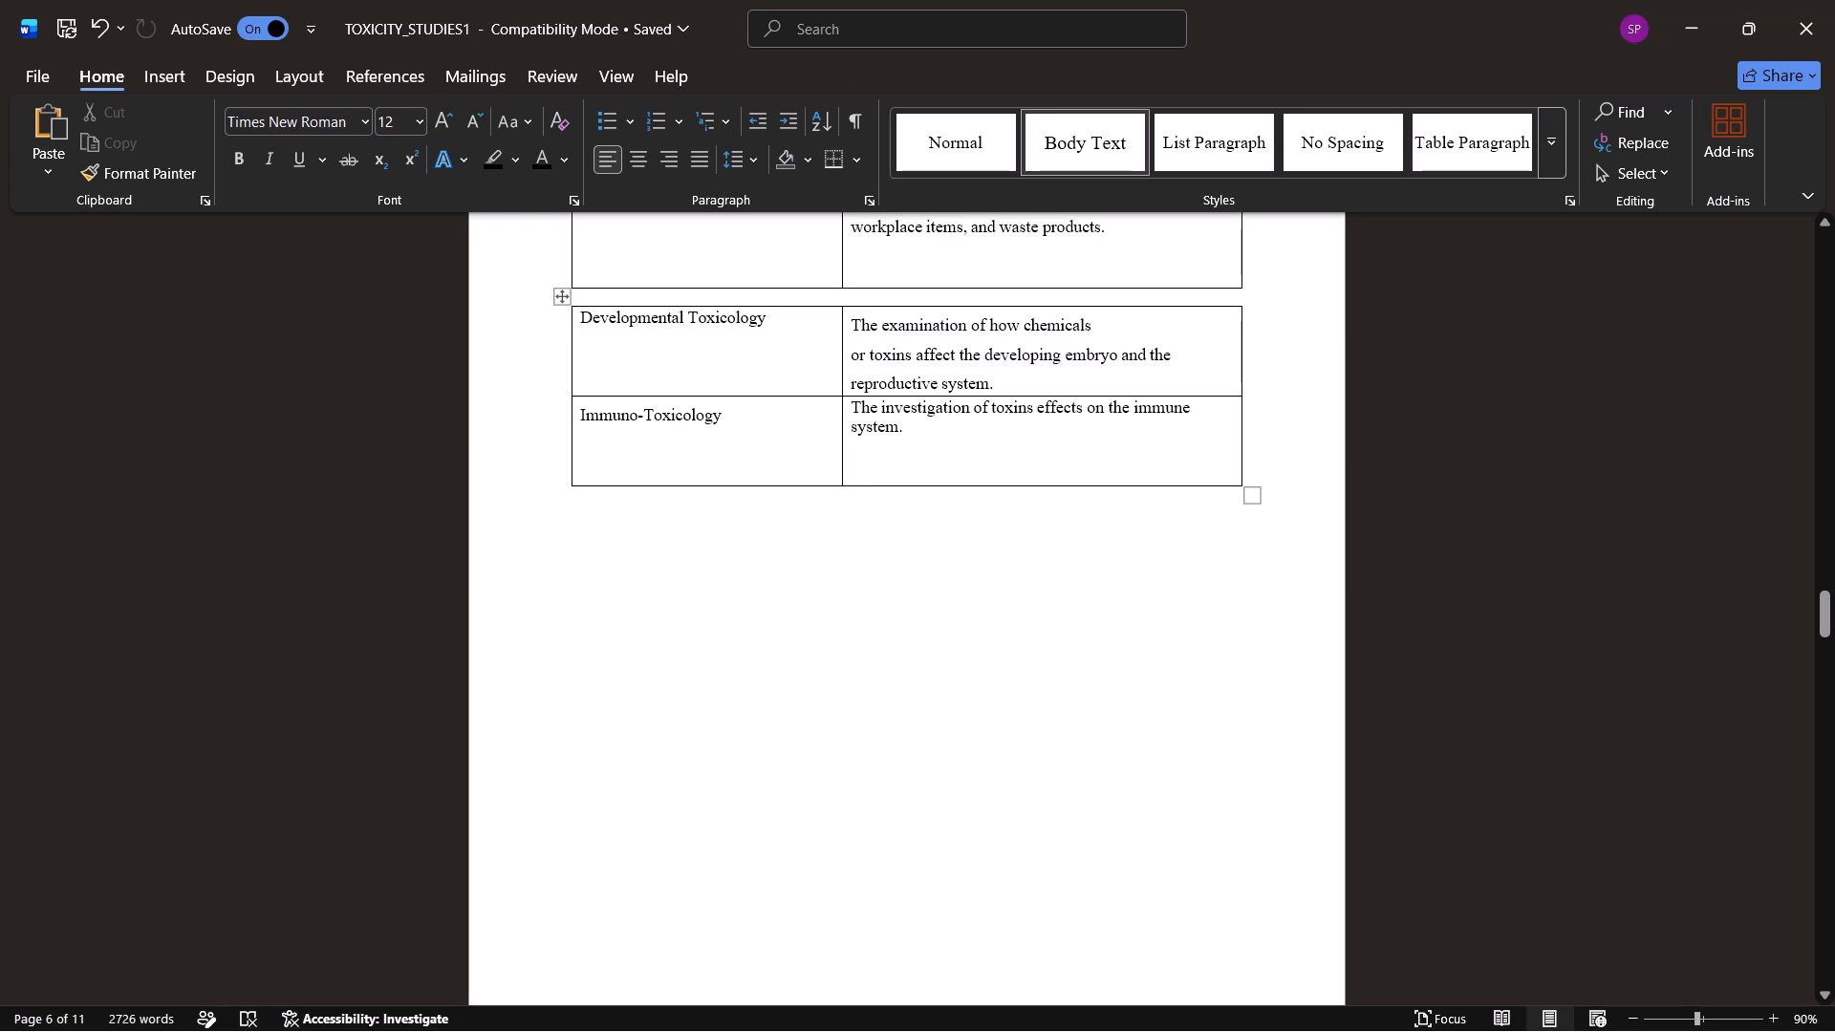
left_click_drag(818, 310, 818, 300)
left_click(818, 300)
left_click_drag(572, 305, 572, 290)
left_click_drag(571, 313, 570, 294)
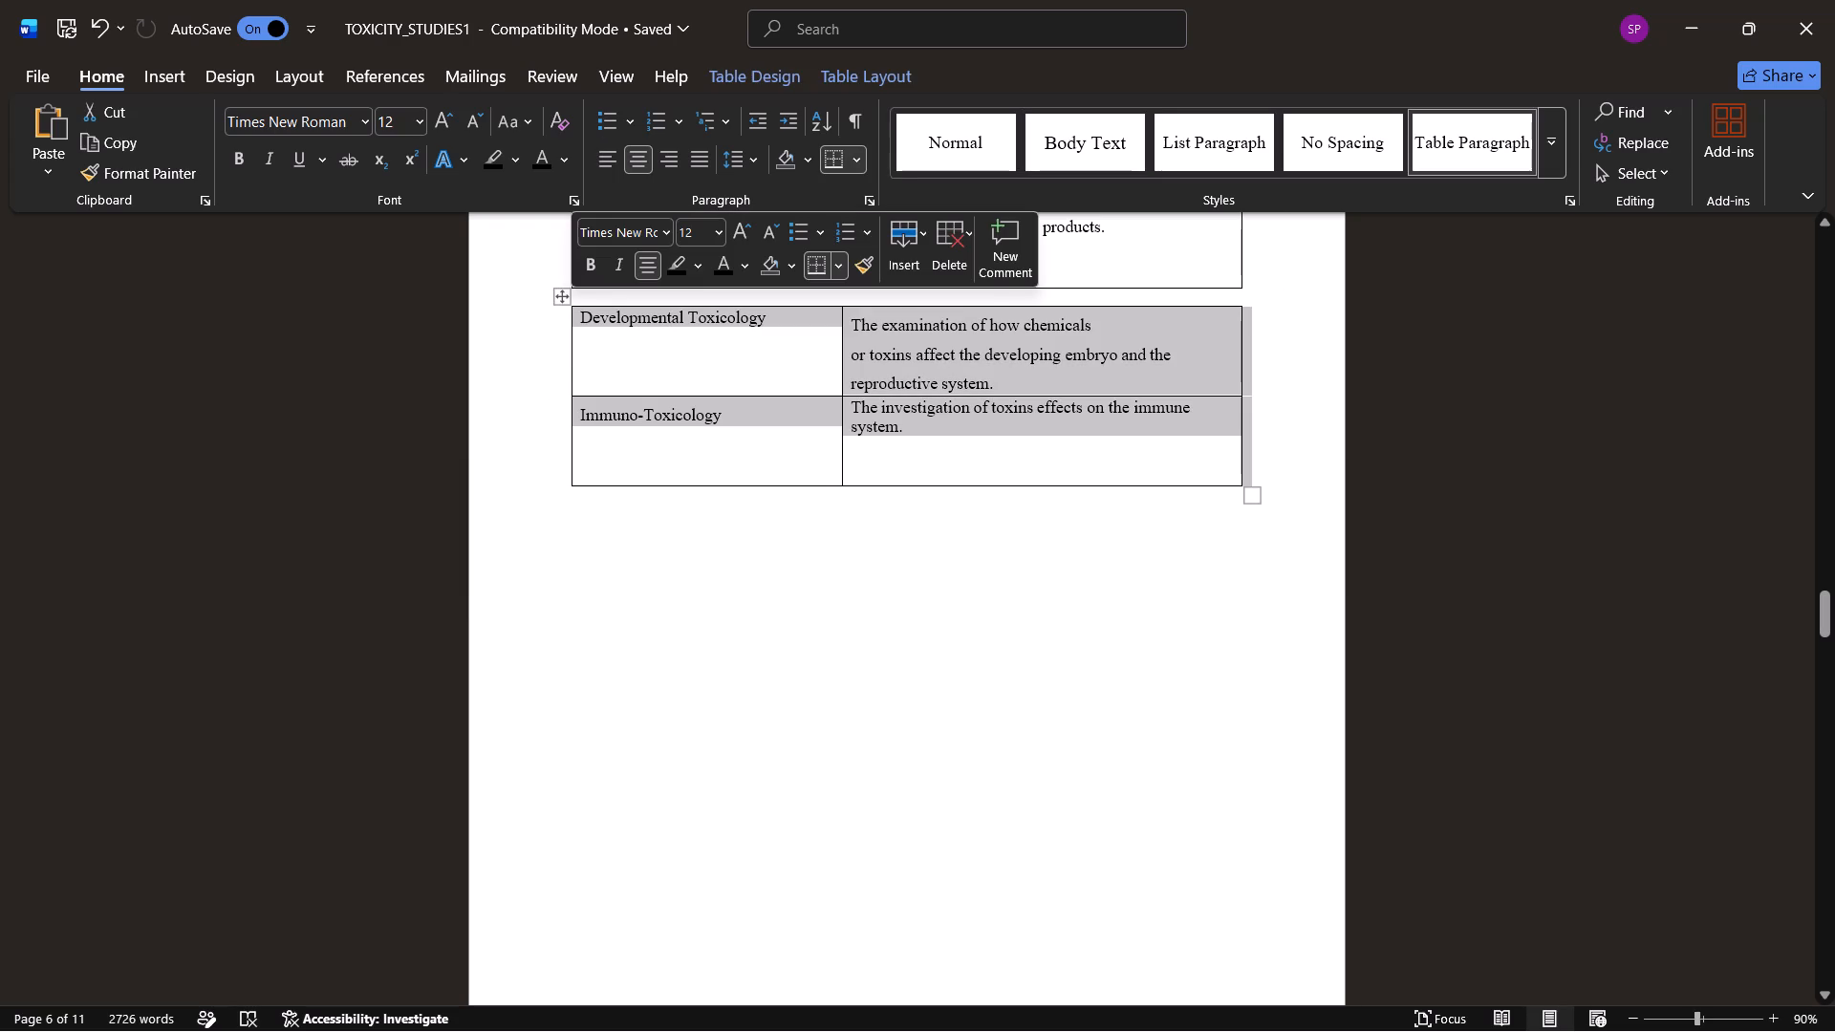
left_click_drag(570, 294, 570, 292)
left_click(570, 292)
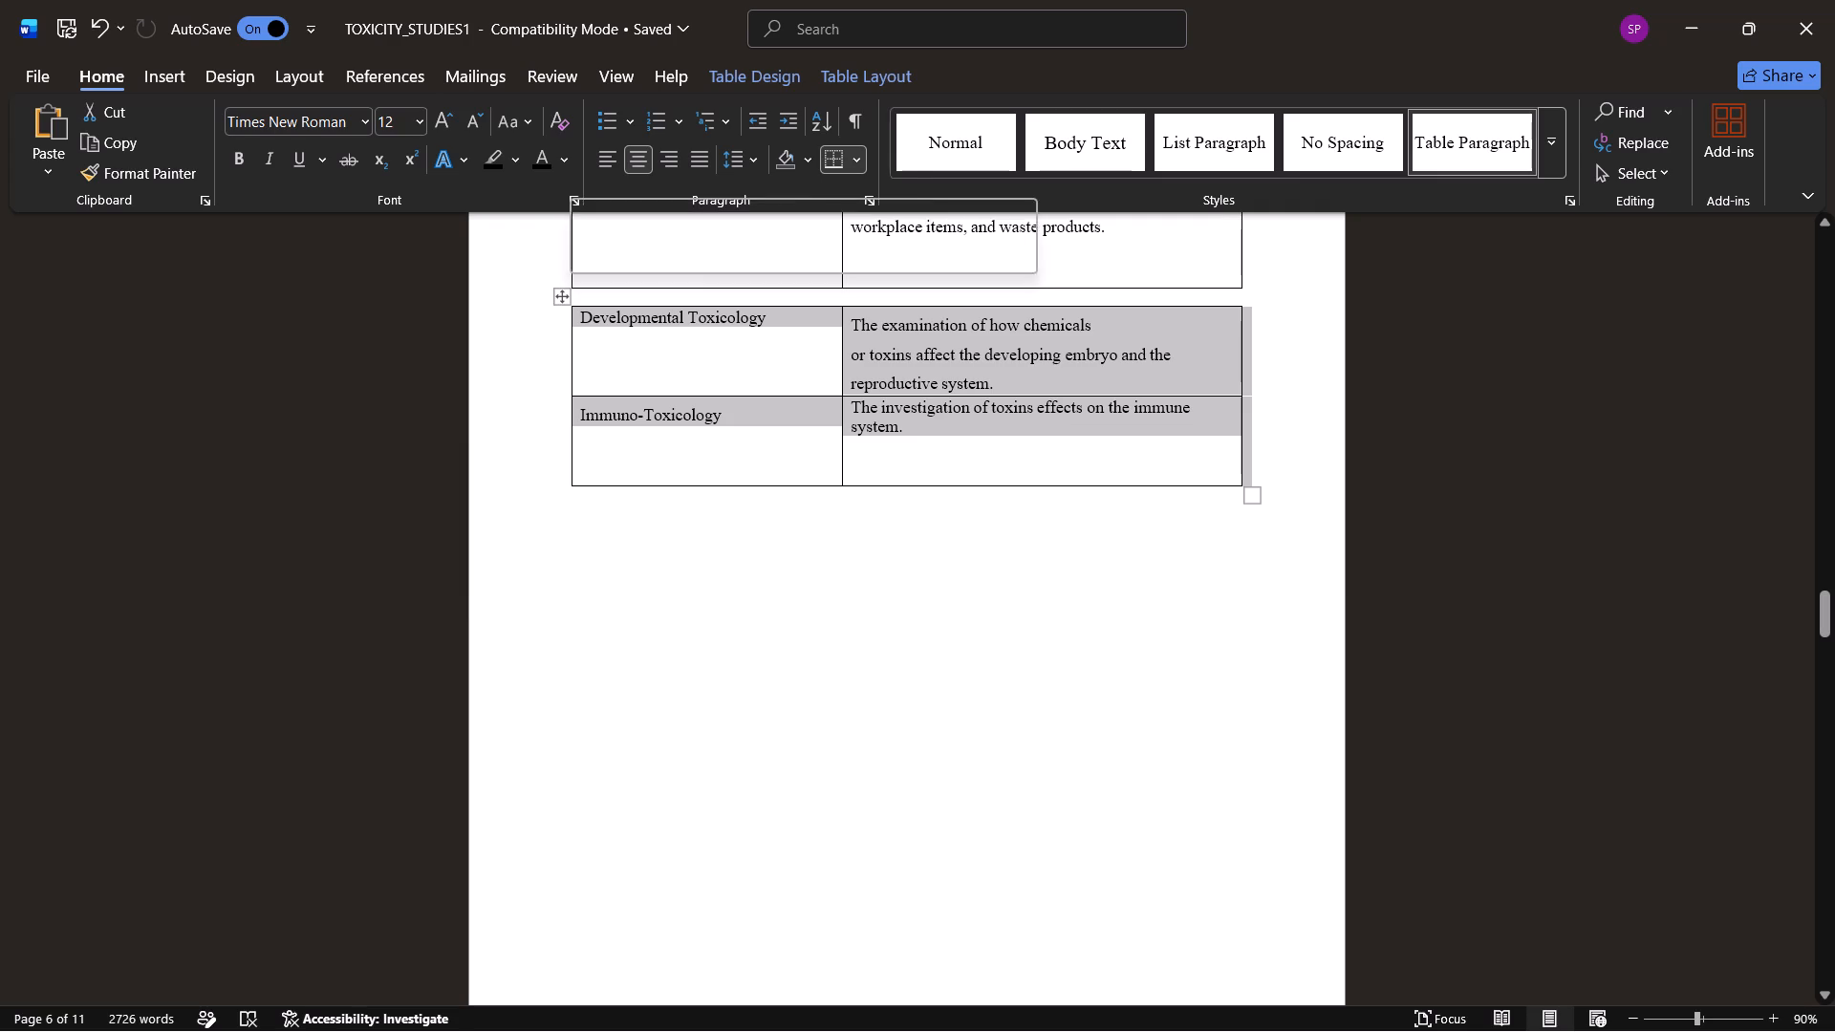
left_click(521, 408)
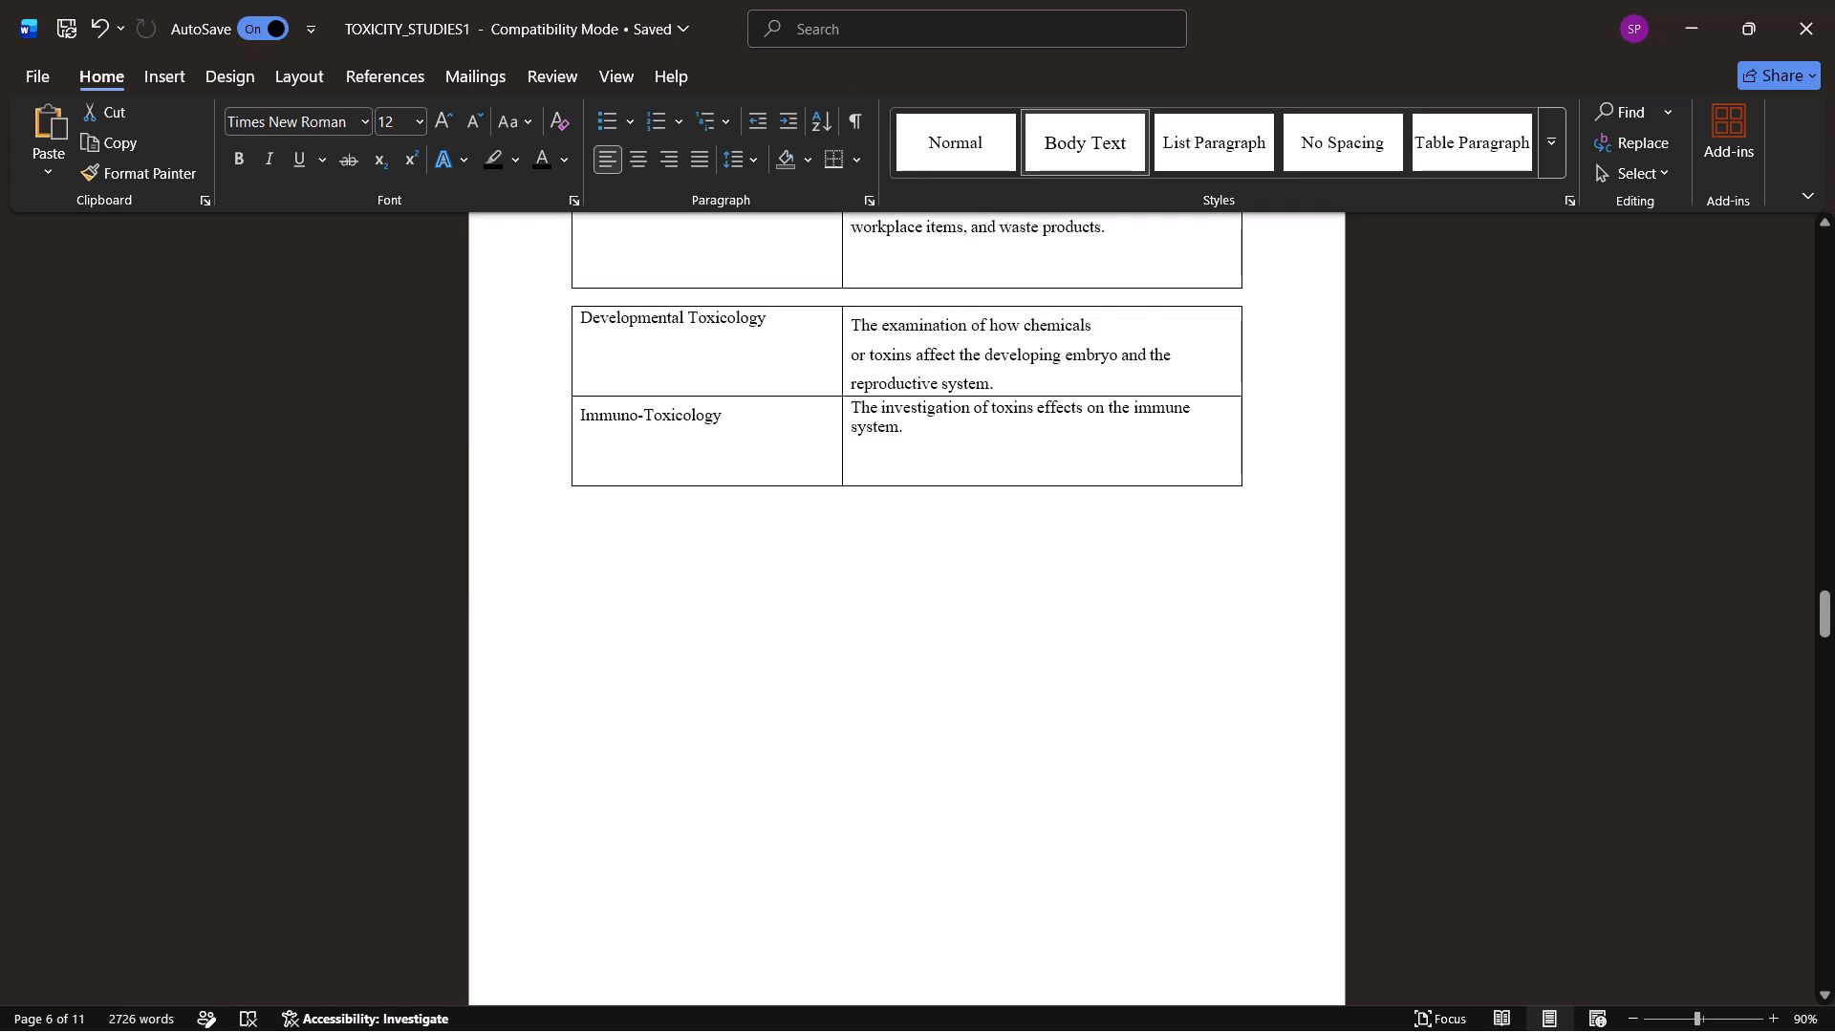
Delete the leftover TYPES OF TOXICOLOGY heading above the Table: 1 caption.
scroll(823, 677, "down", 2)
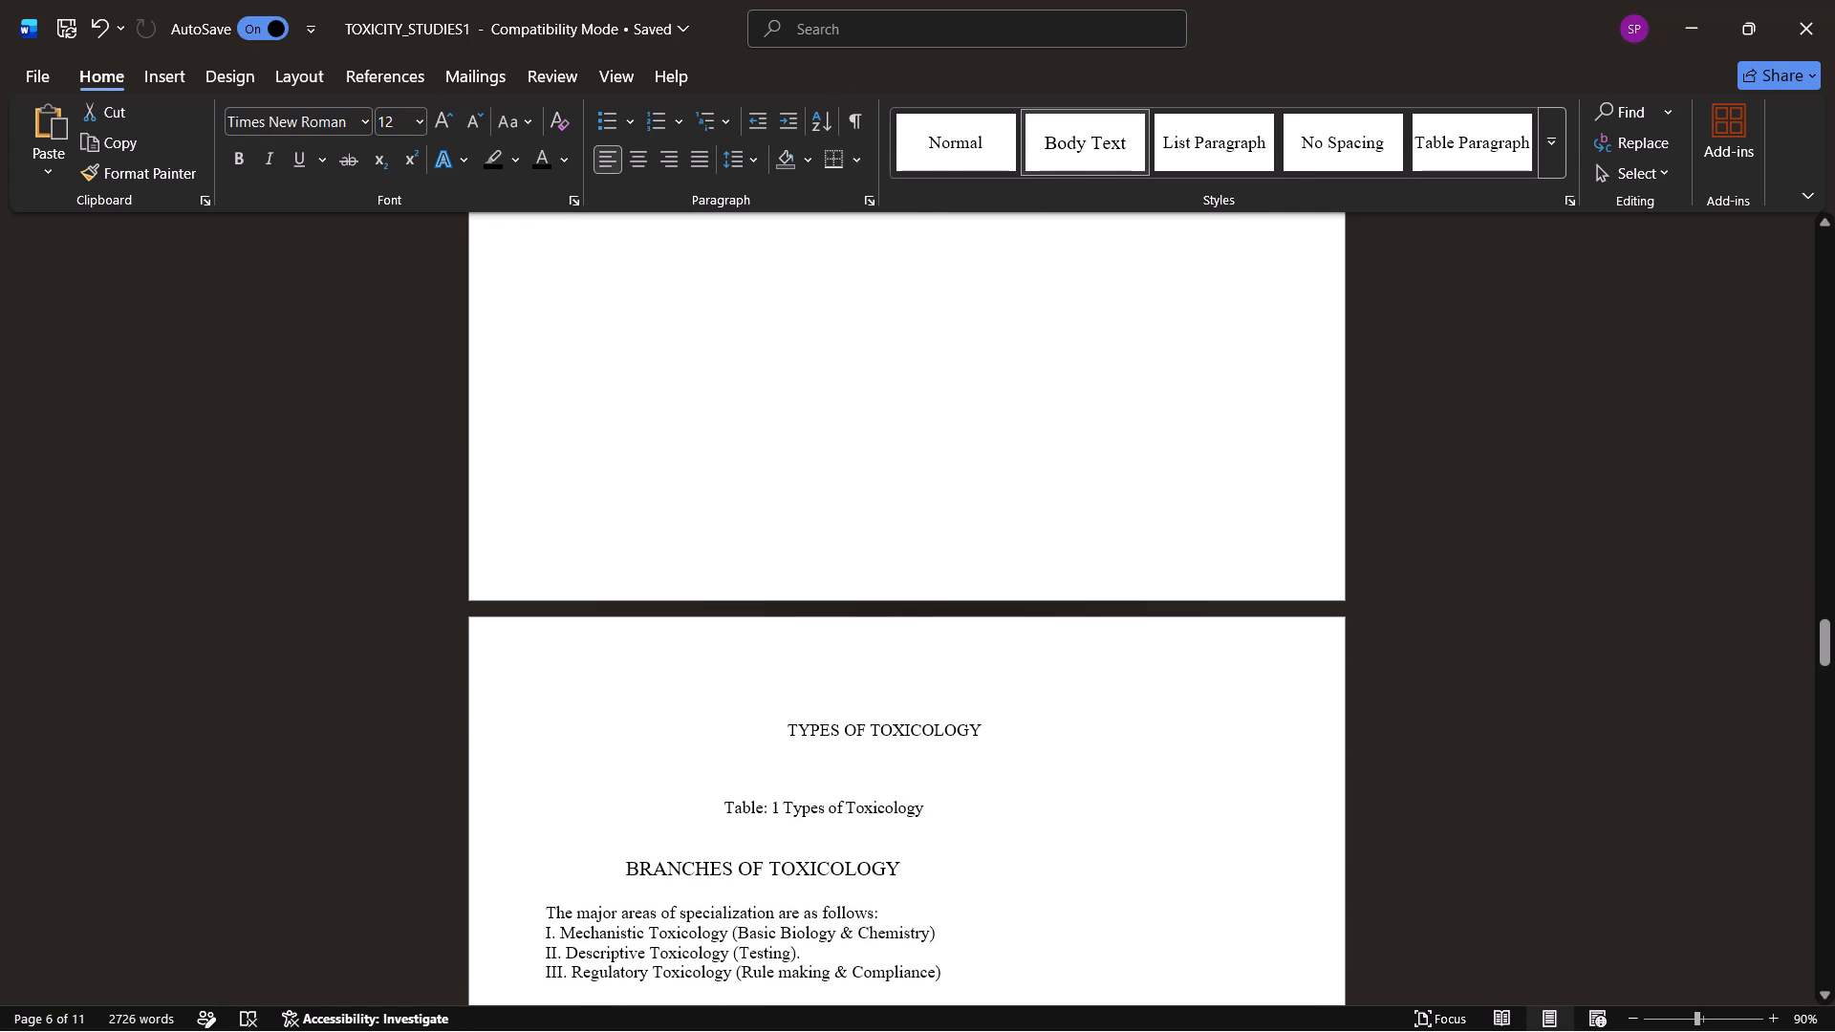
left_click_drag(788, 729, 988, 730)
key("BackSpace")
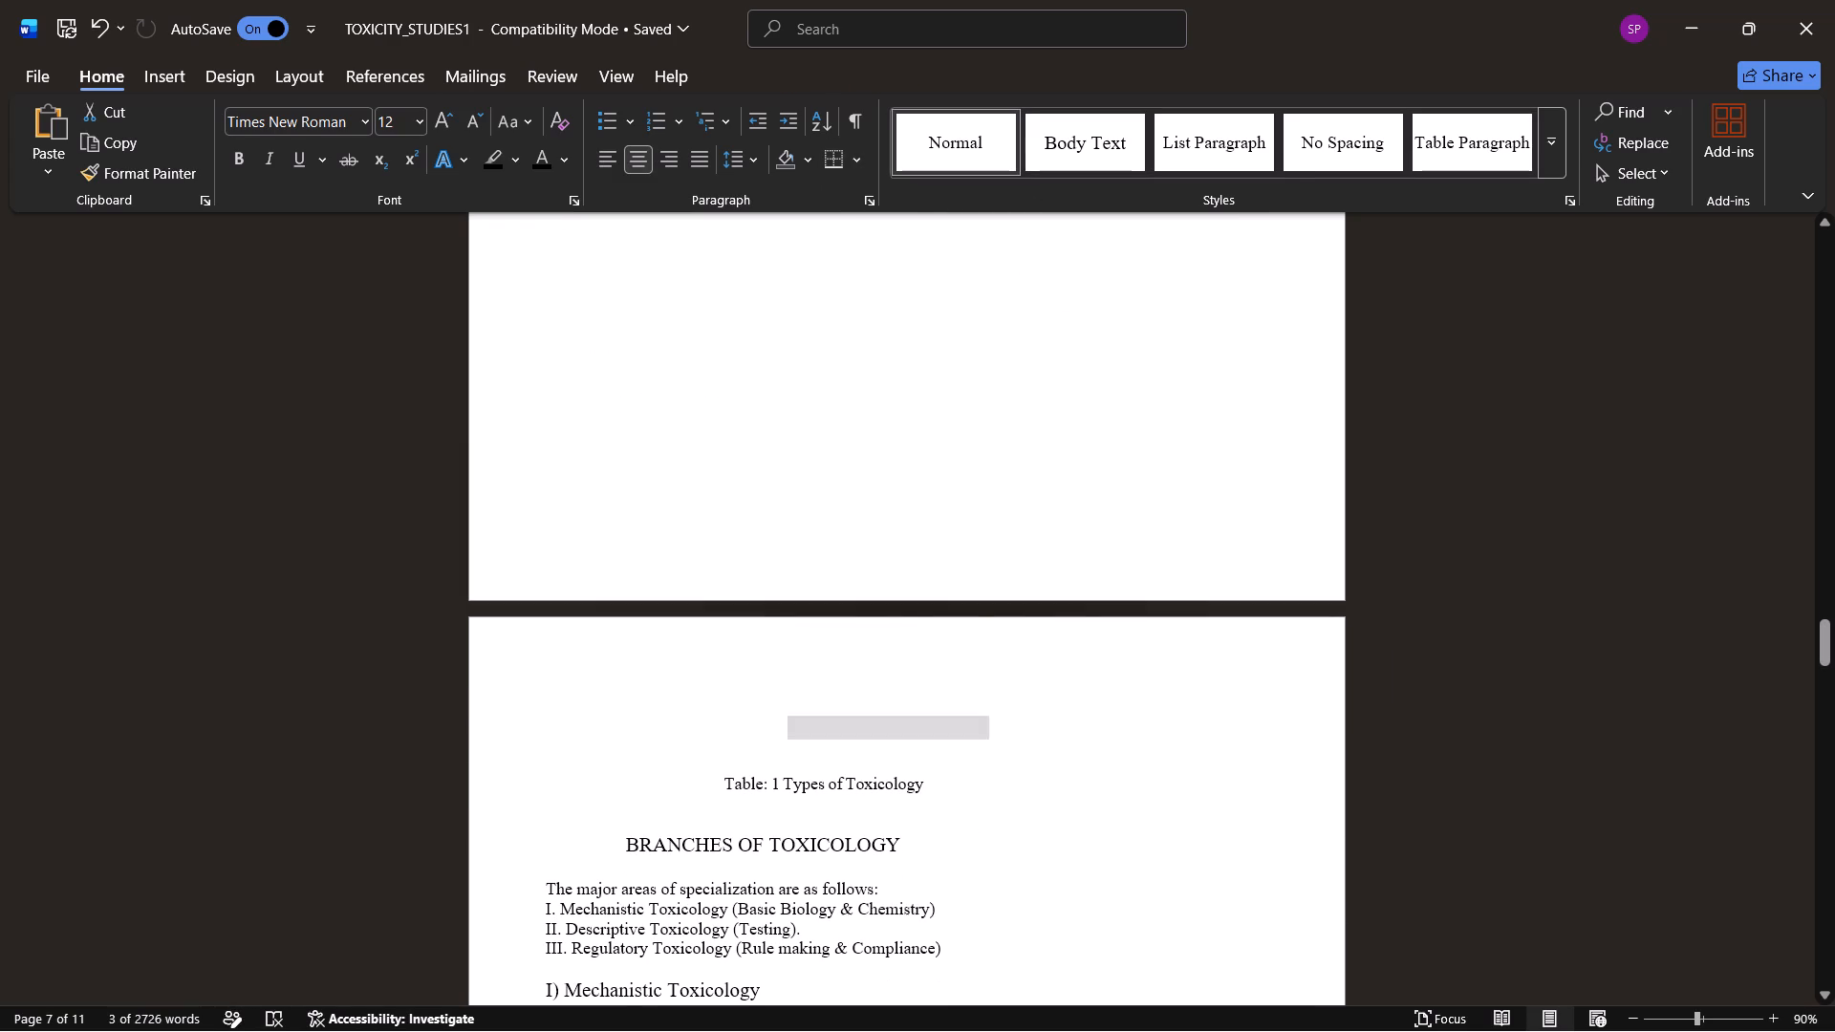
Copy the caption "Table: 1 Types of Toxicology" into the blank space just below the Immuno-Toxicology row.
left_click_drag(707, 785, 902, 785)
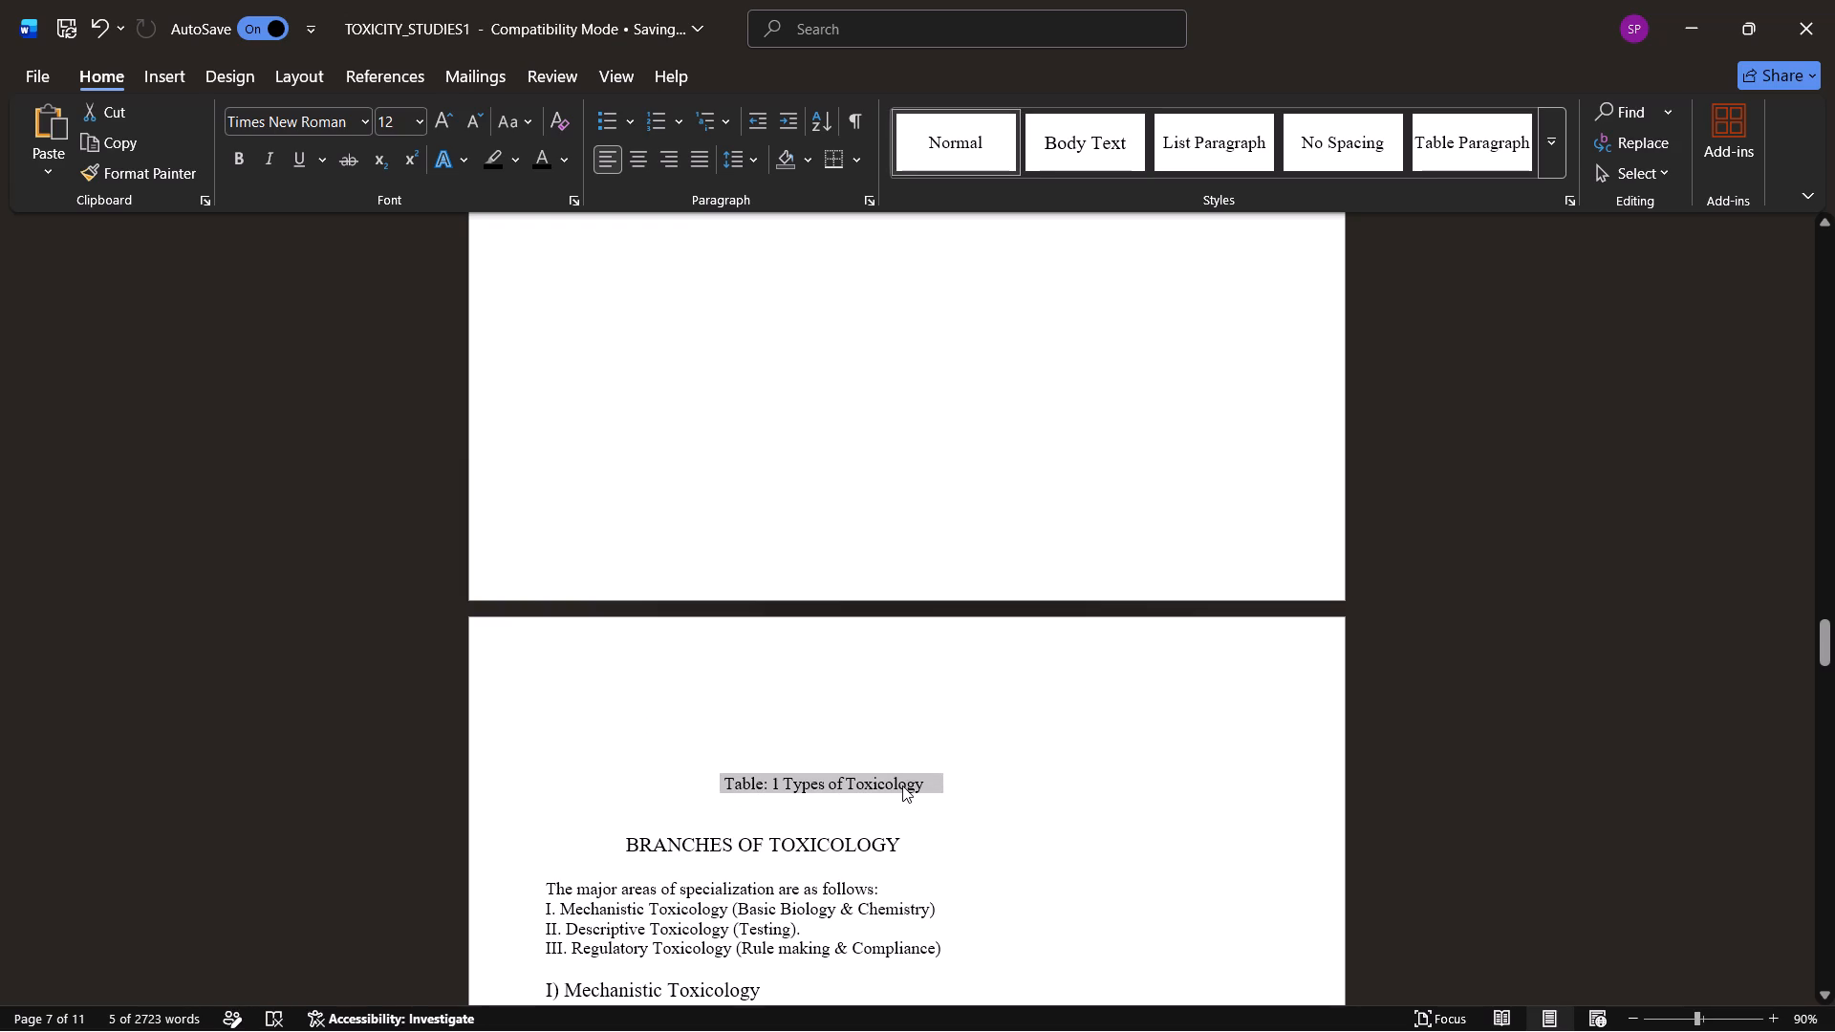
key("ctrl+c")
scroll(902, 785, "up", 3)
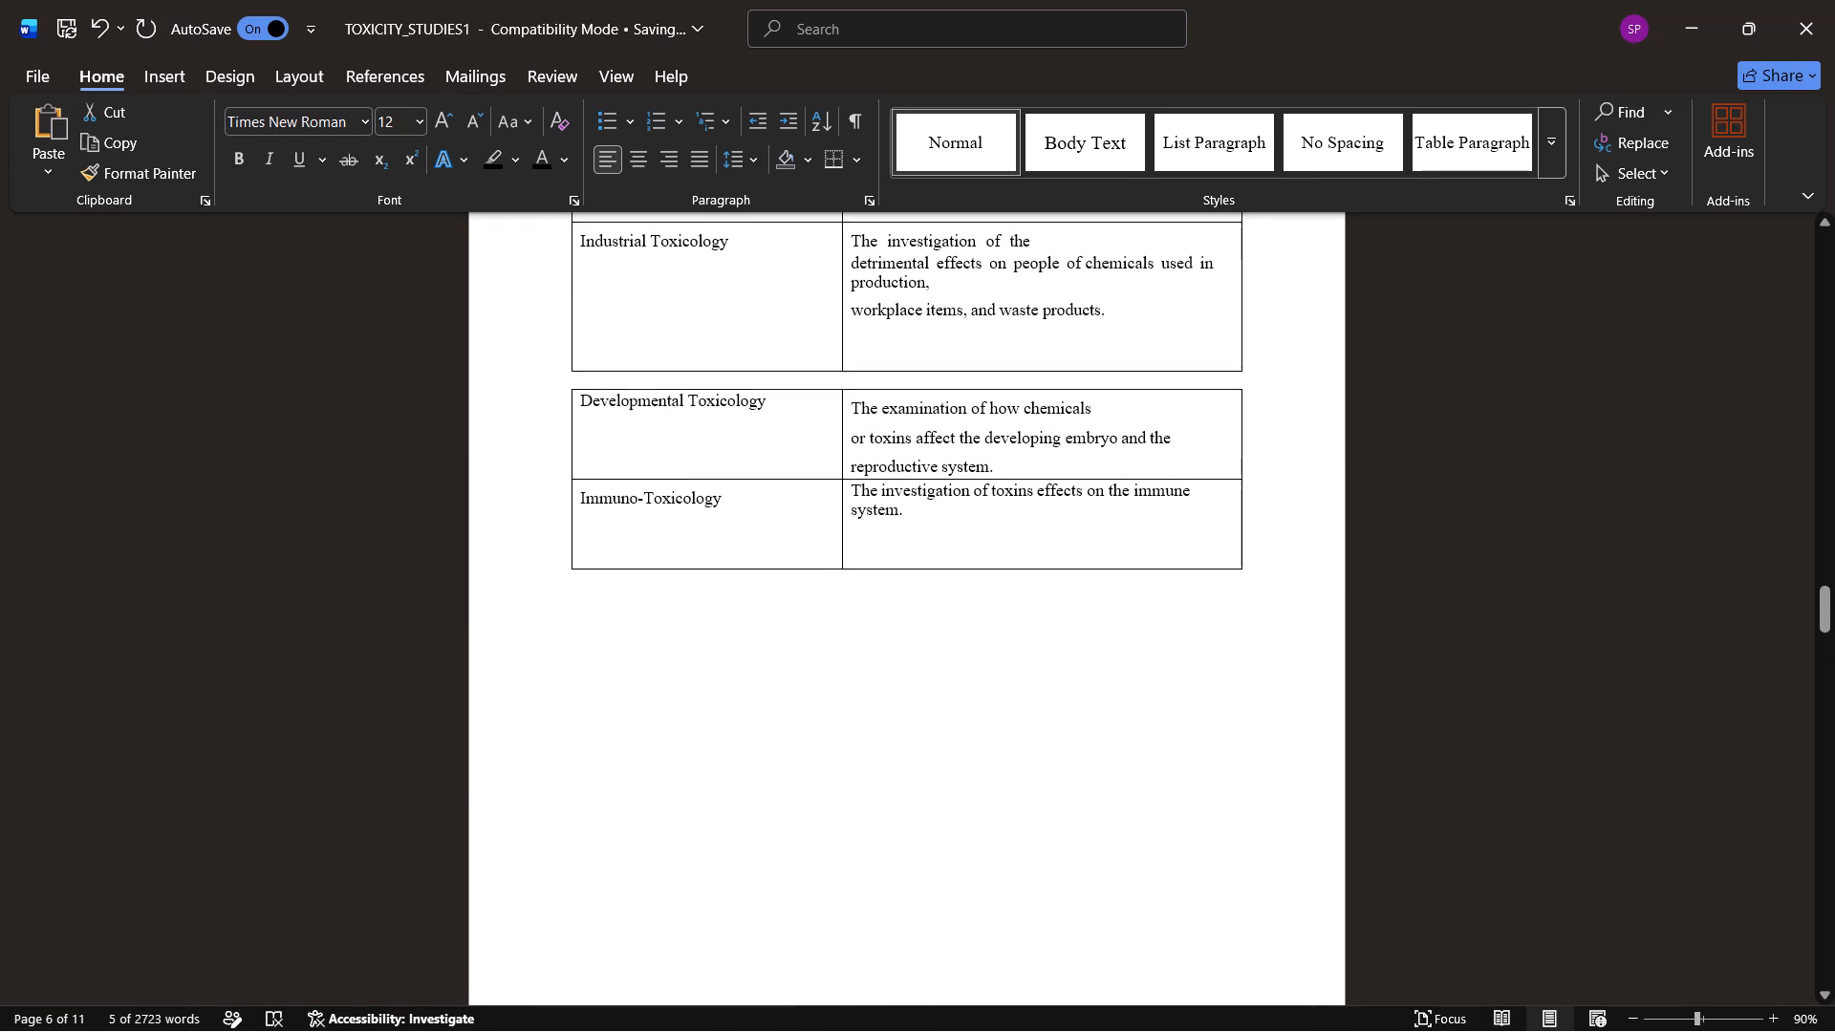
left_click(747, 613)
triple_click(747, 613)
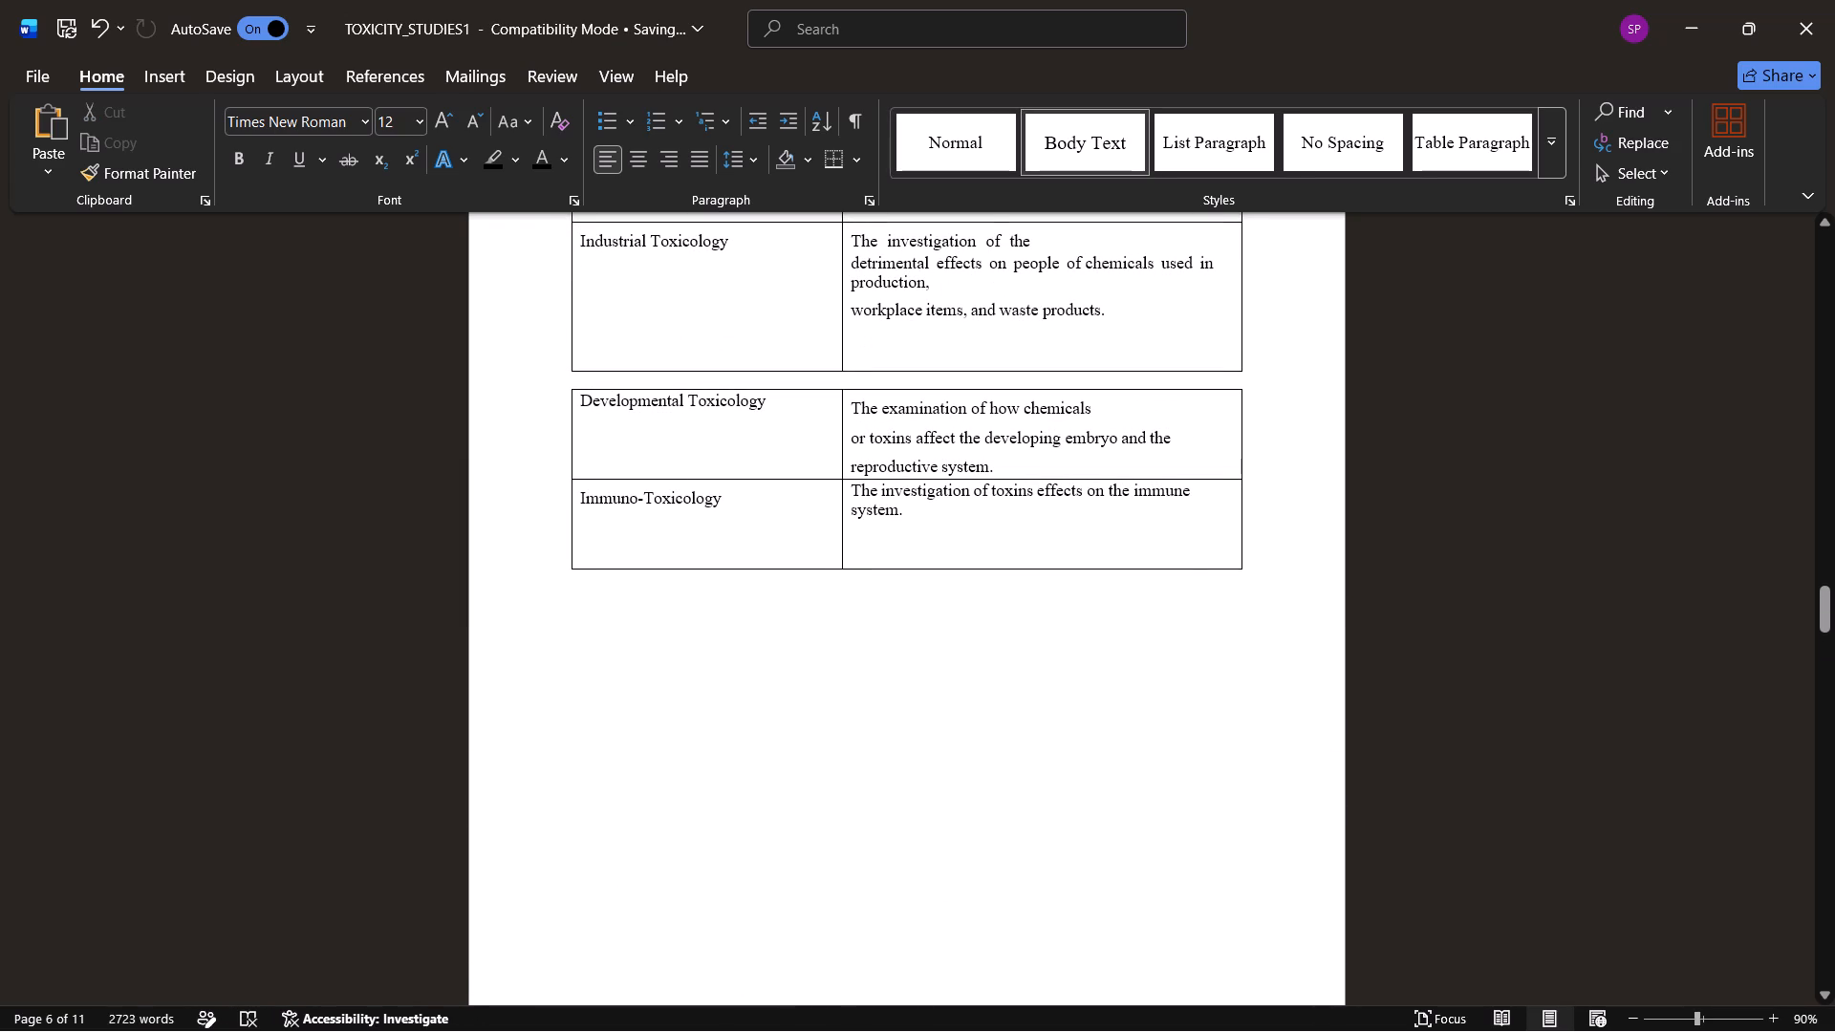
left_click(747, 613)
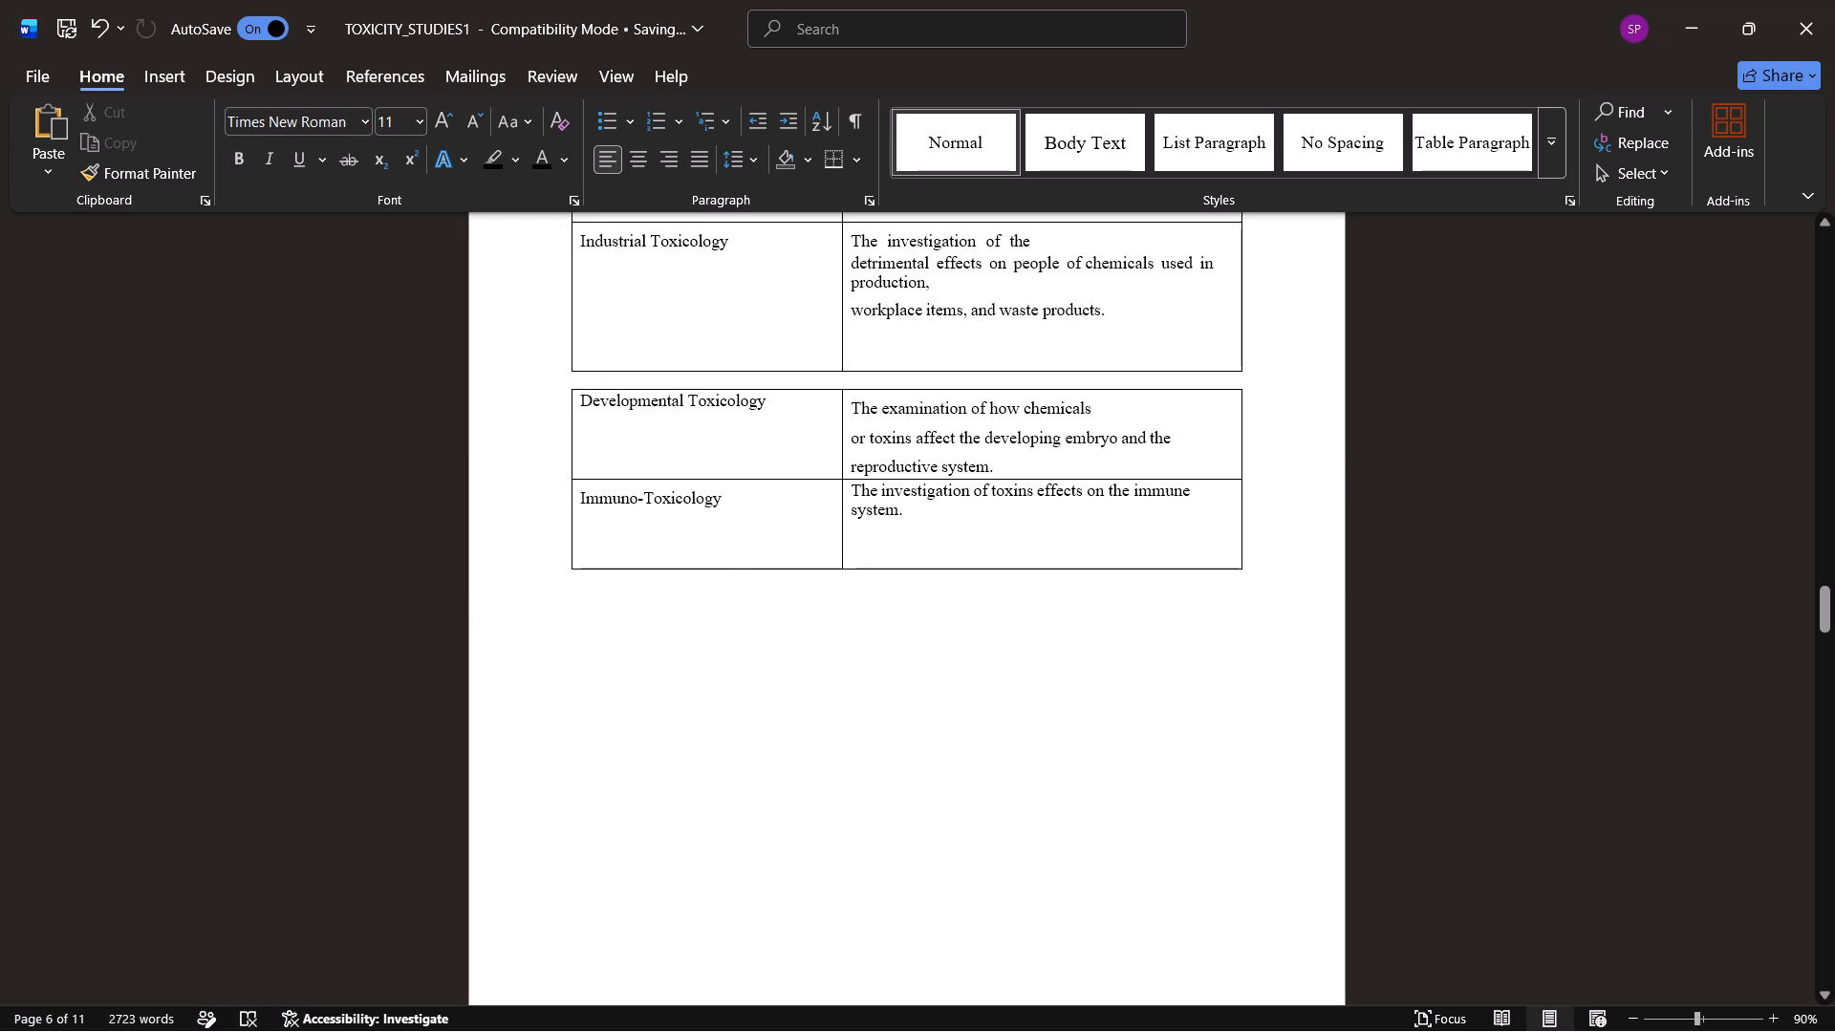
key("ctrl+v")
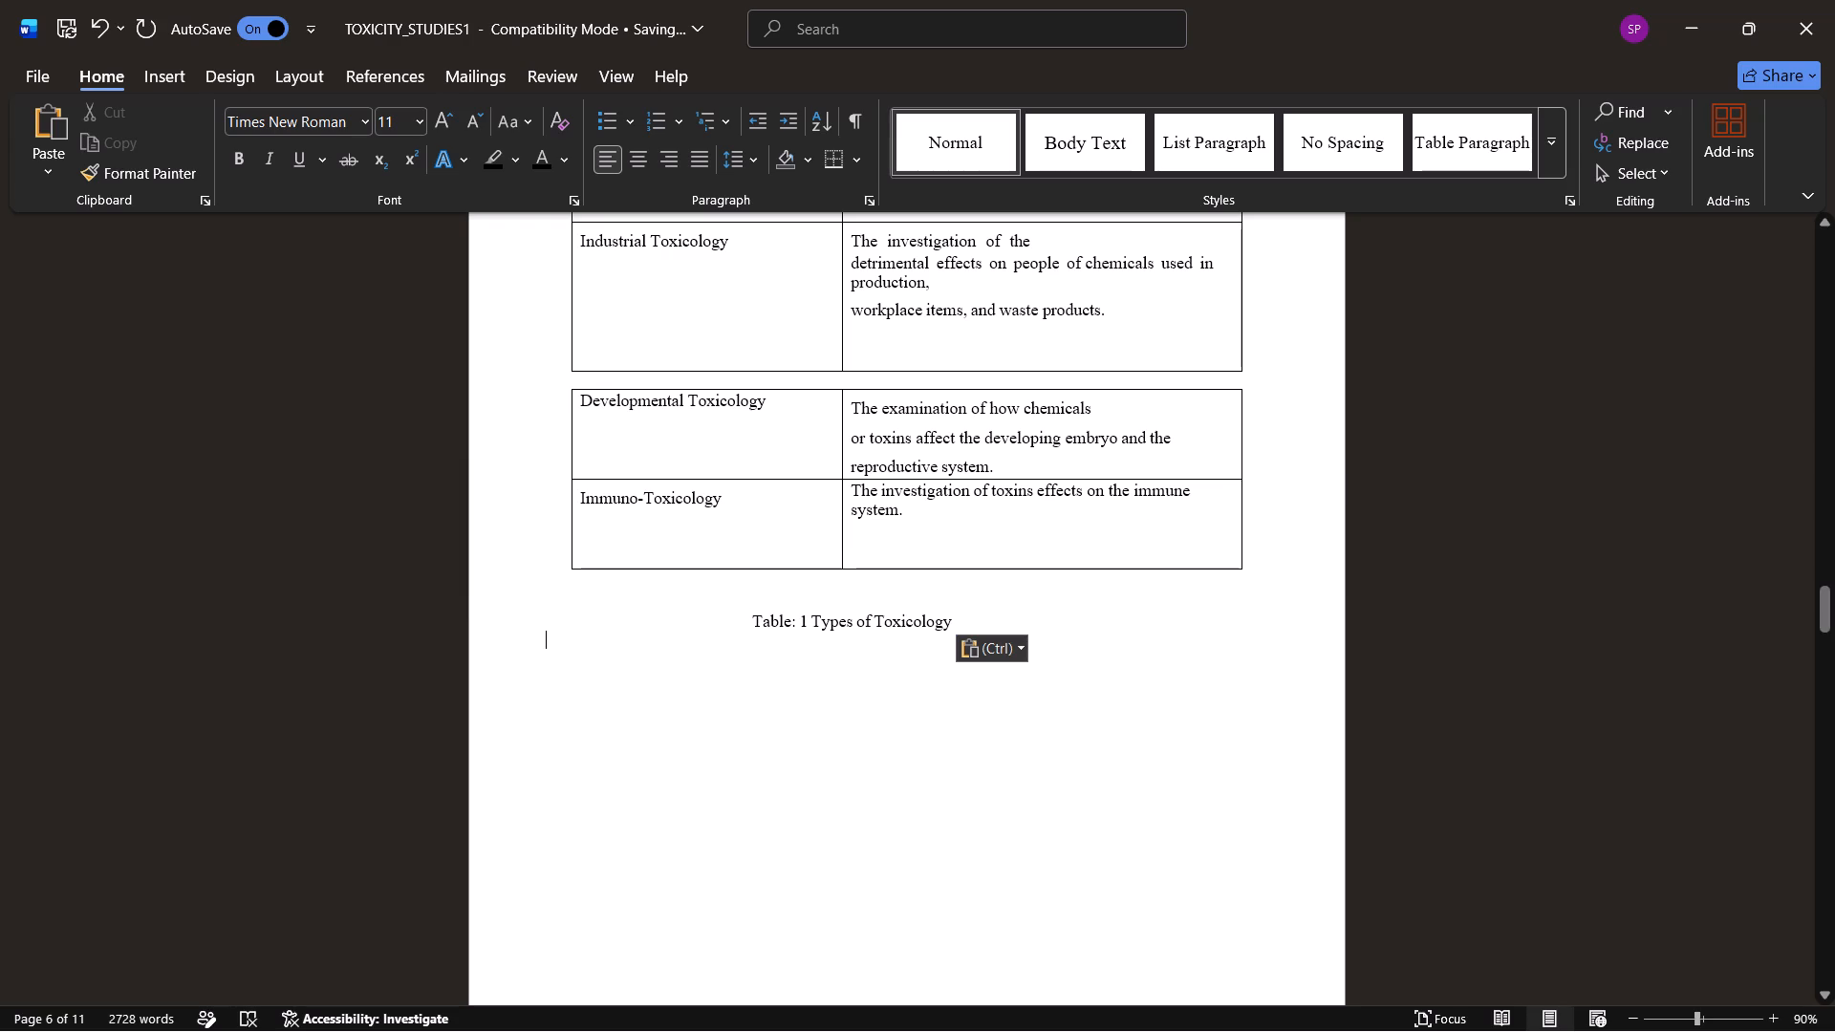
Delete the duplicate caption "Table: 1 Types of Toxicology" above the BRANCHES OF TOXICOLOGY heading.
scroll(646, 849, "down", 1)
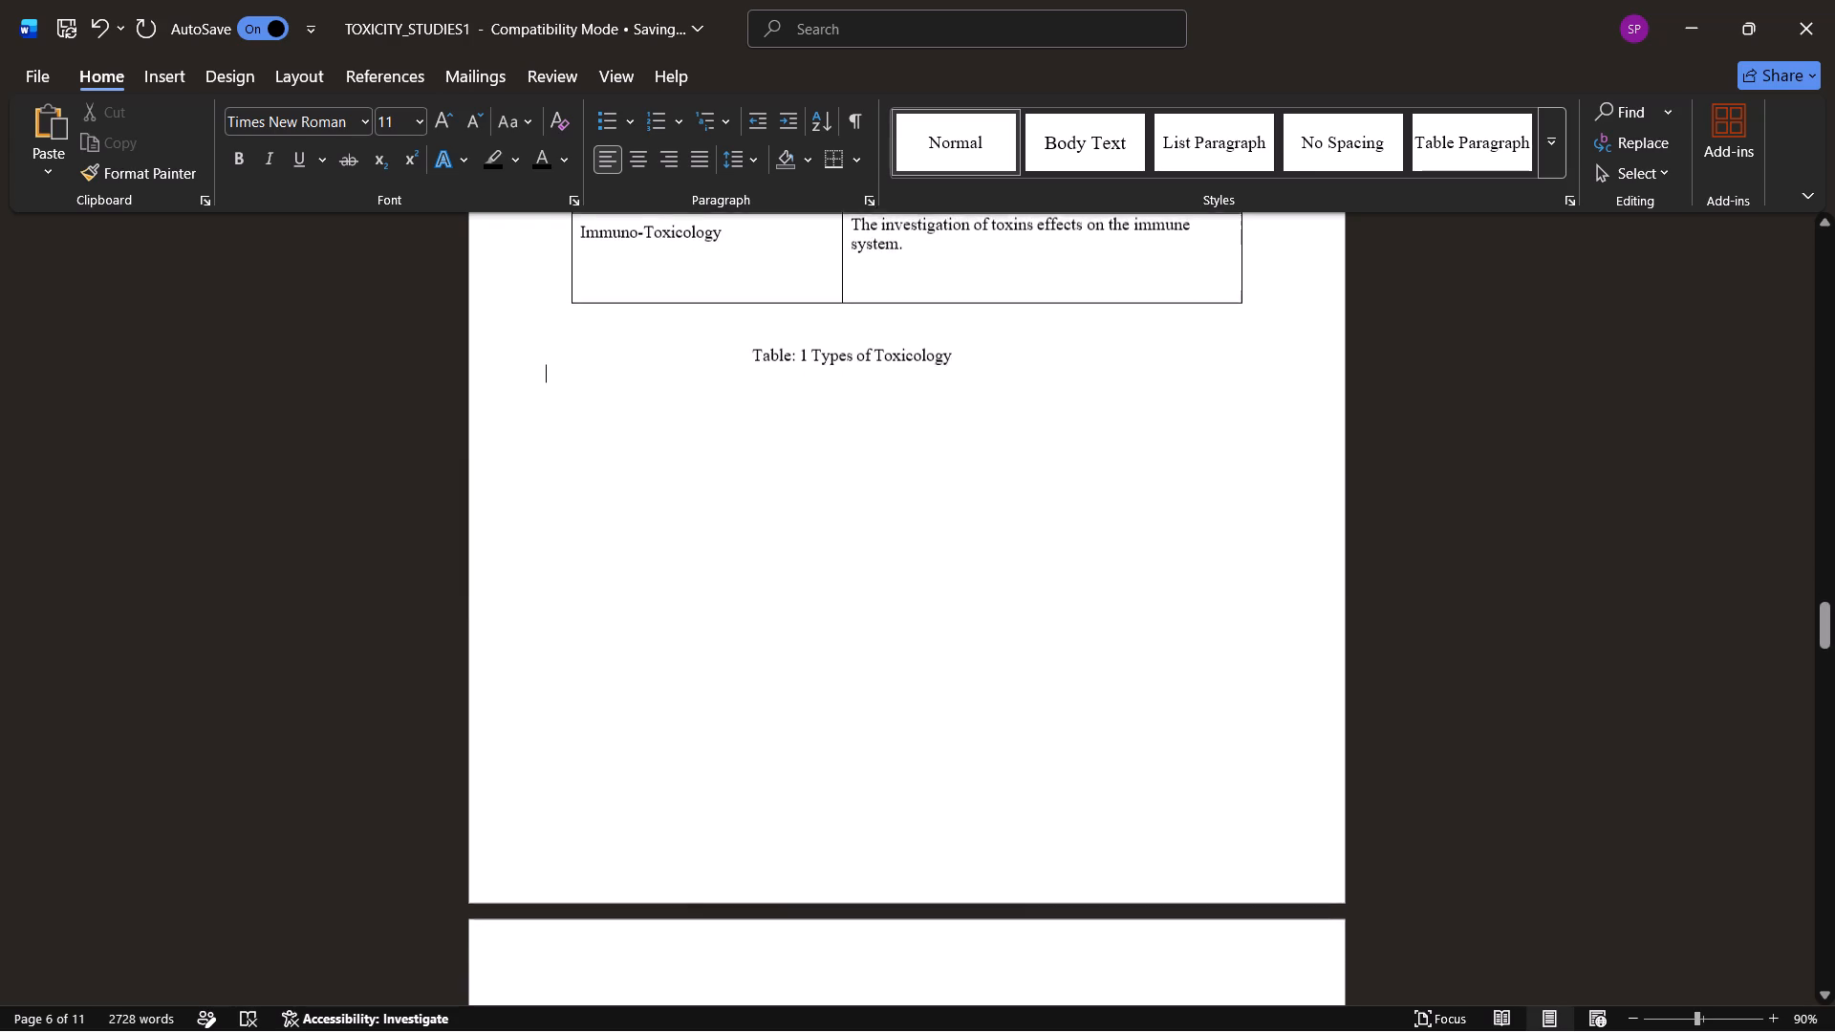
scroll(646, 849, "down", 1)
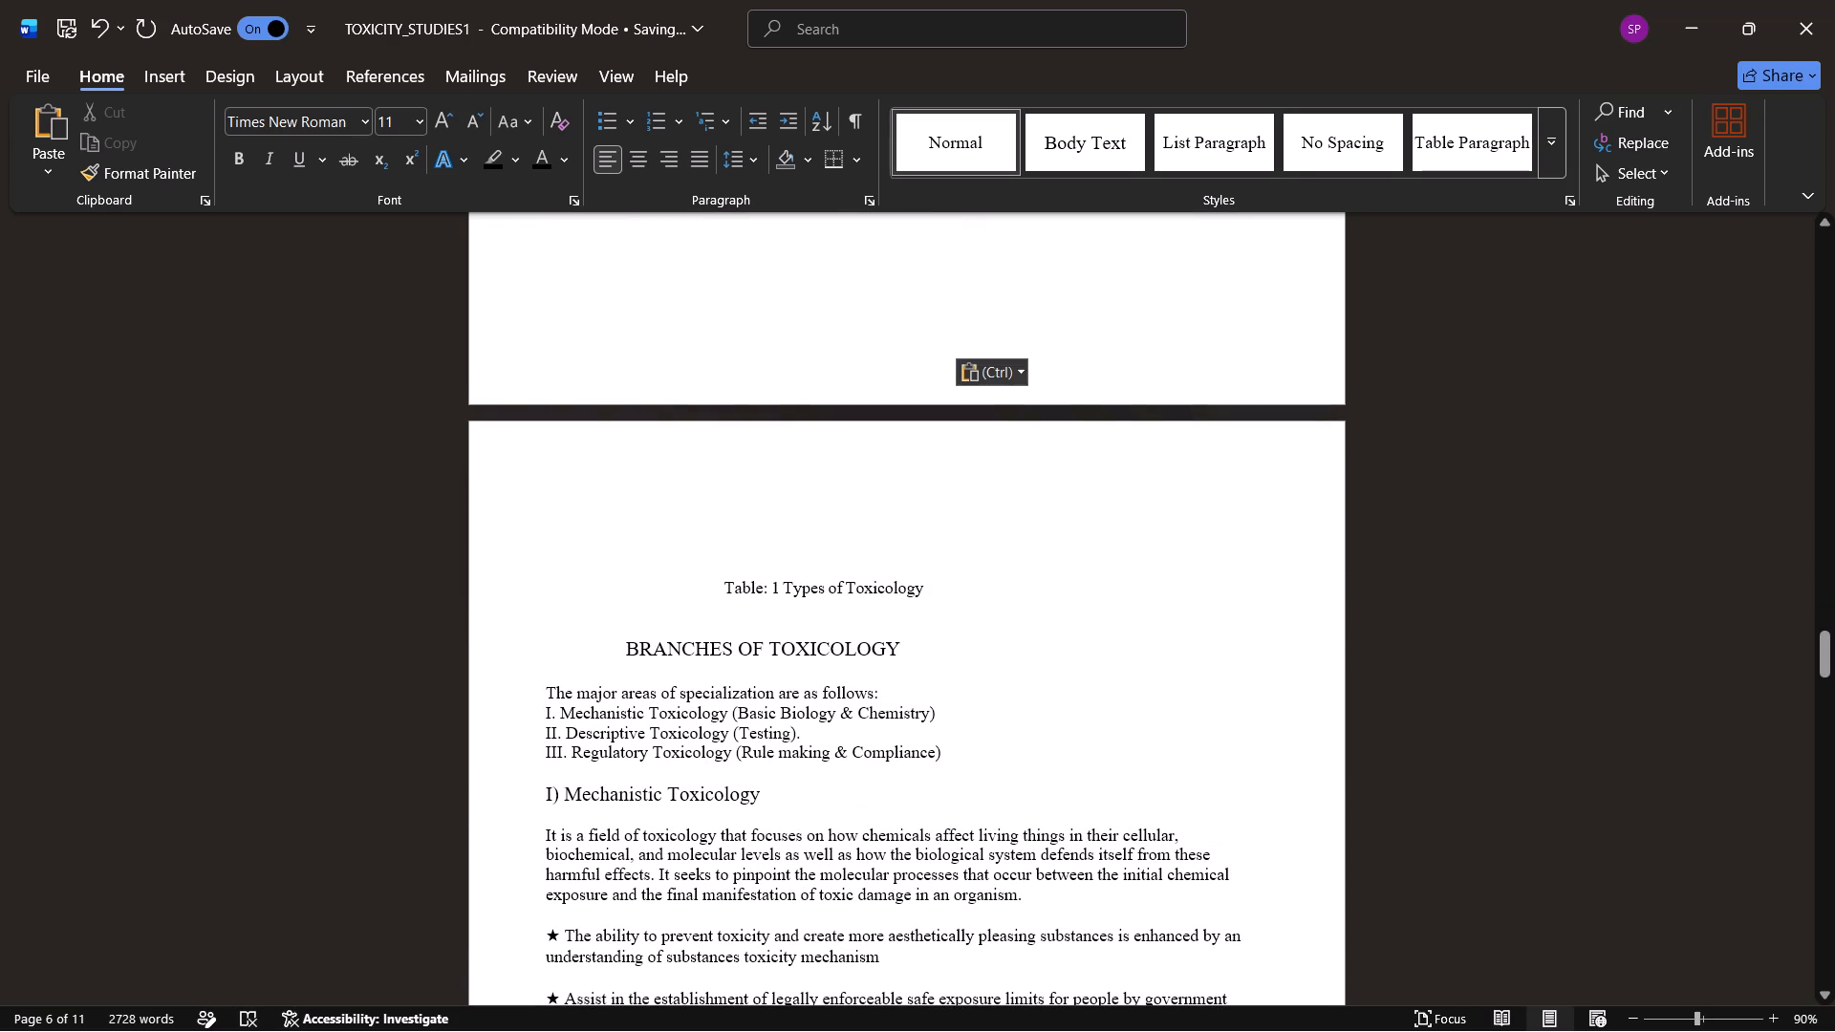
left_click_drag(702, 592, 828, 584)
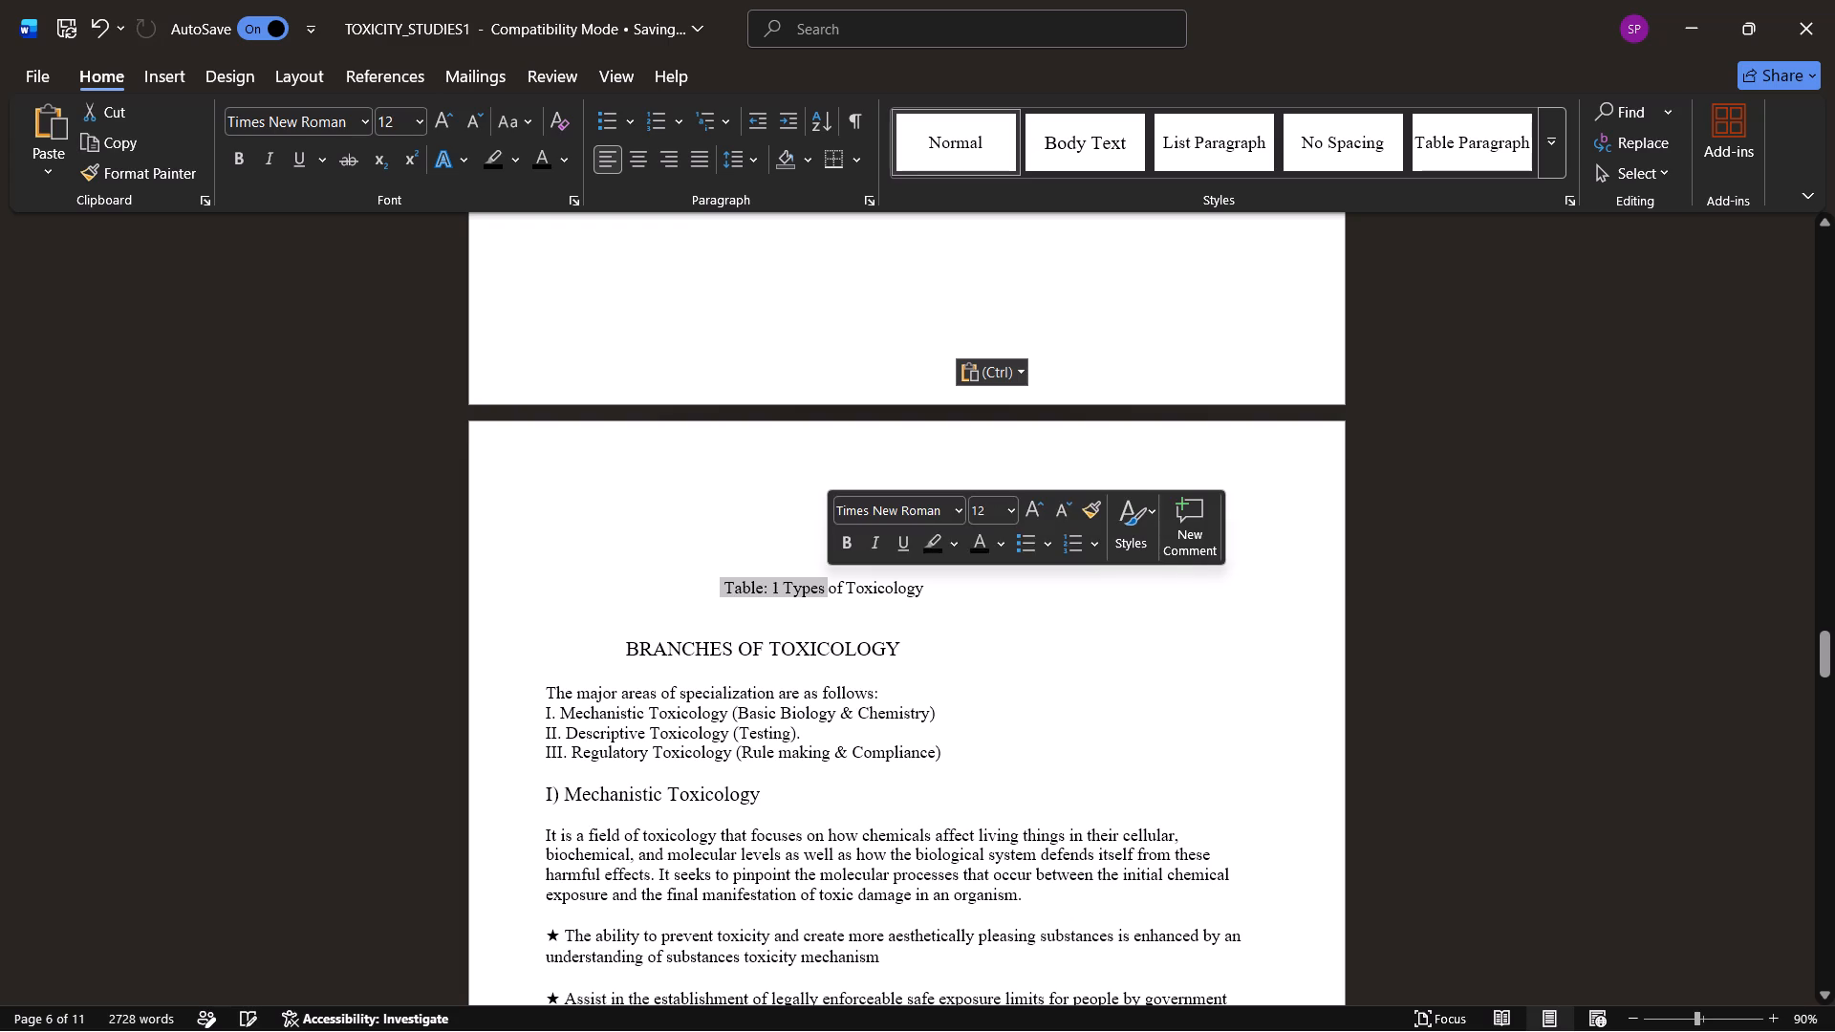
double_click(701, 582)
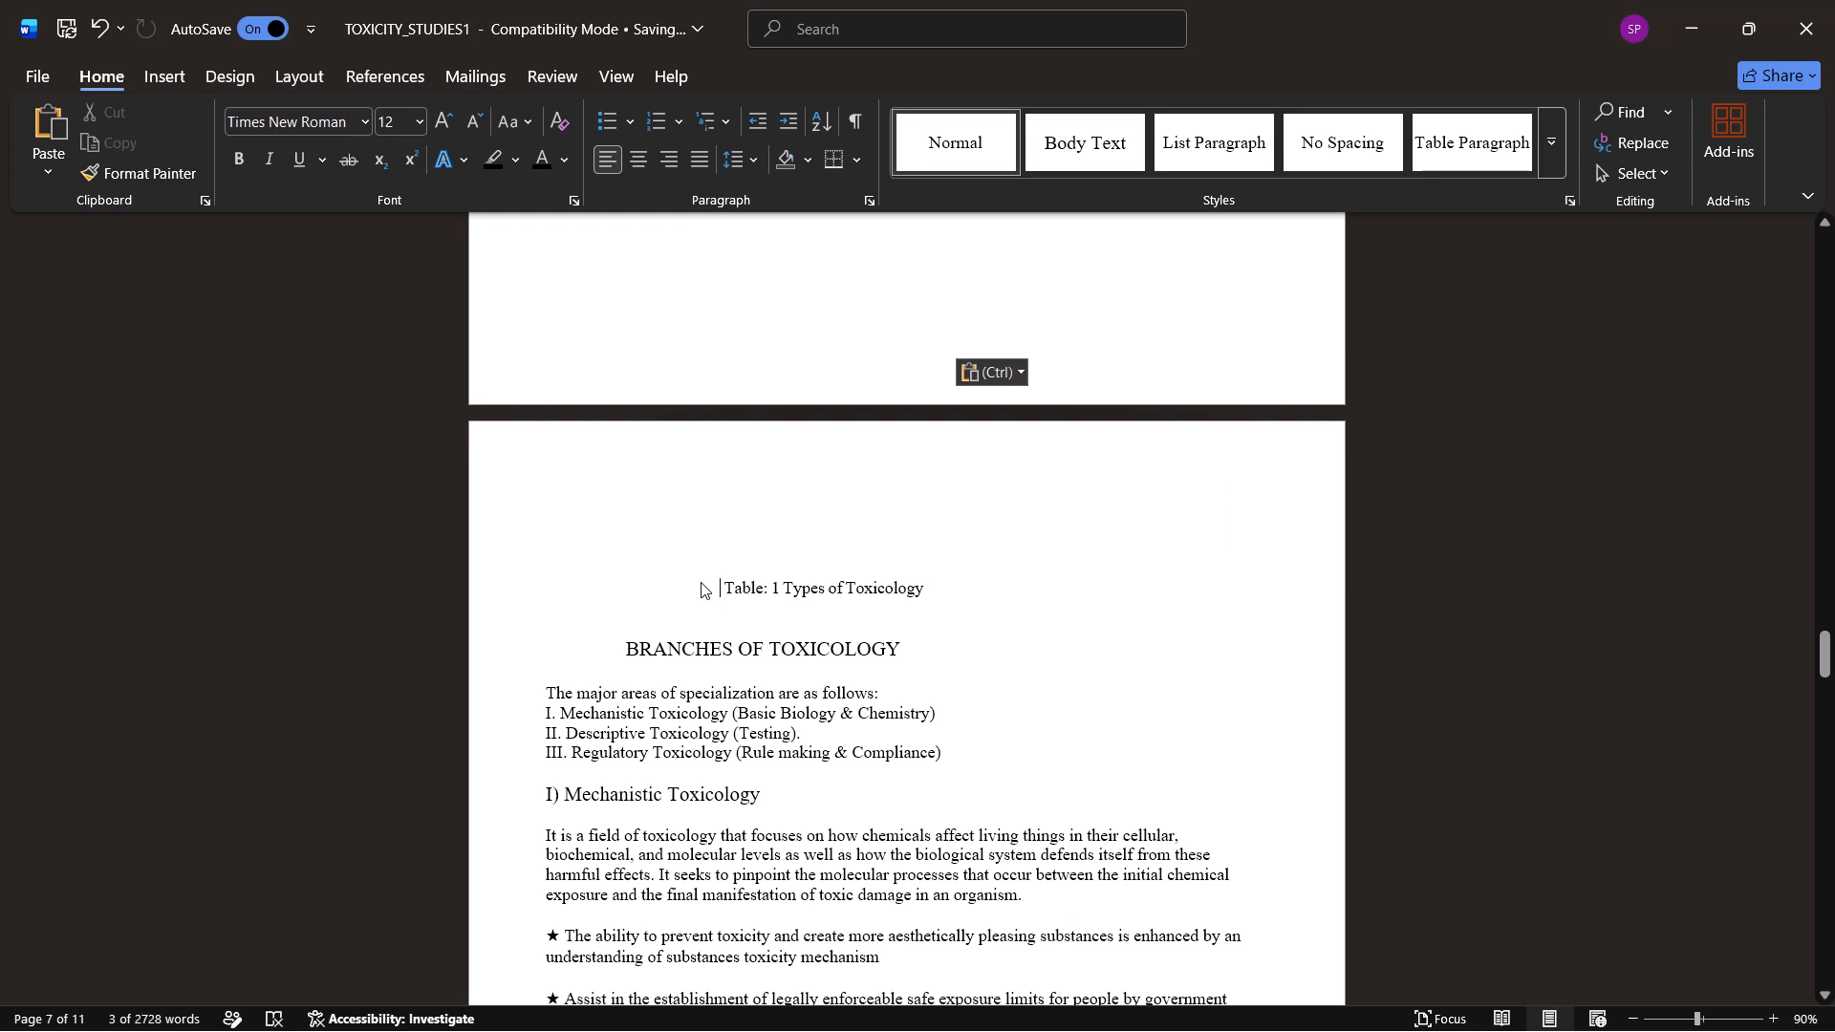
double_click(701, 582)
double_click(701, 582)
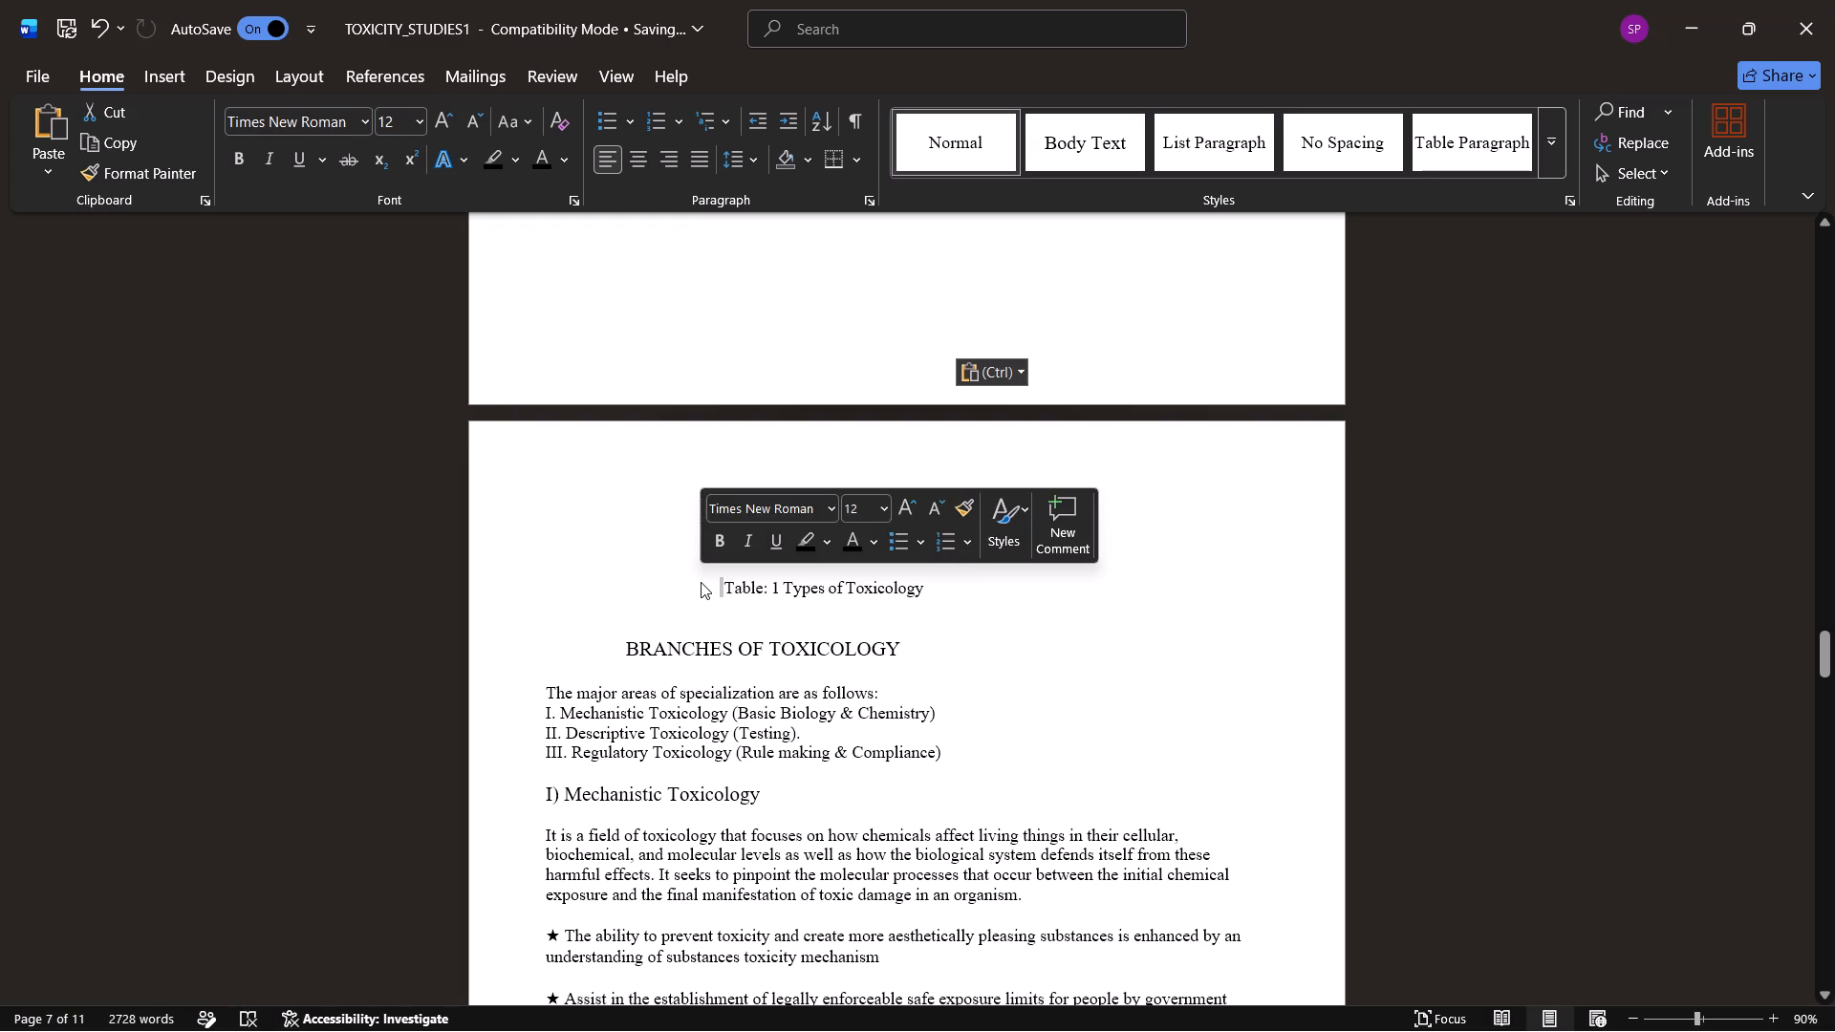
double_click(701, 582)
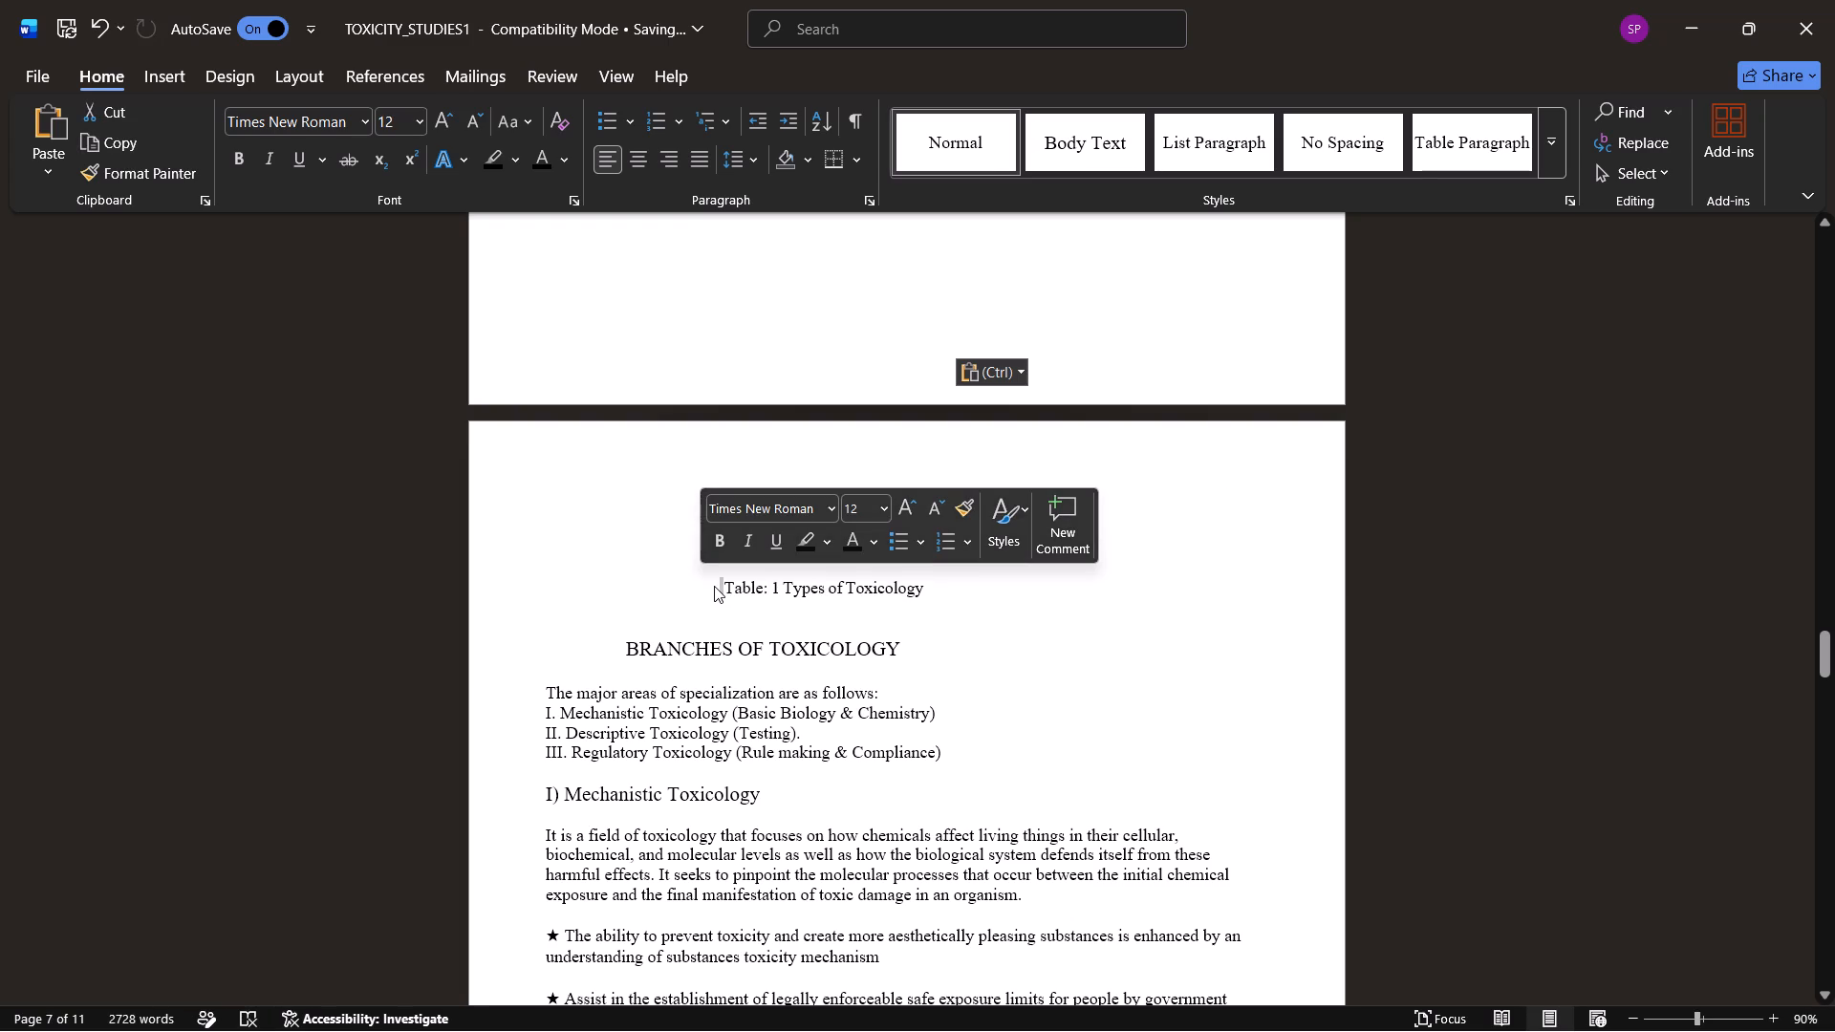
double_click(714, 586)
double_click(714, 586)
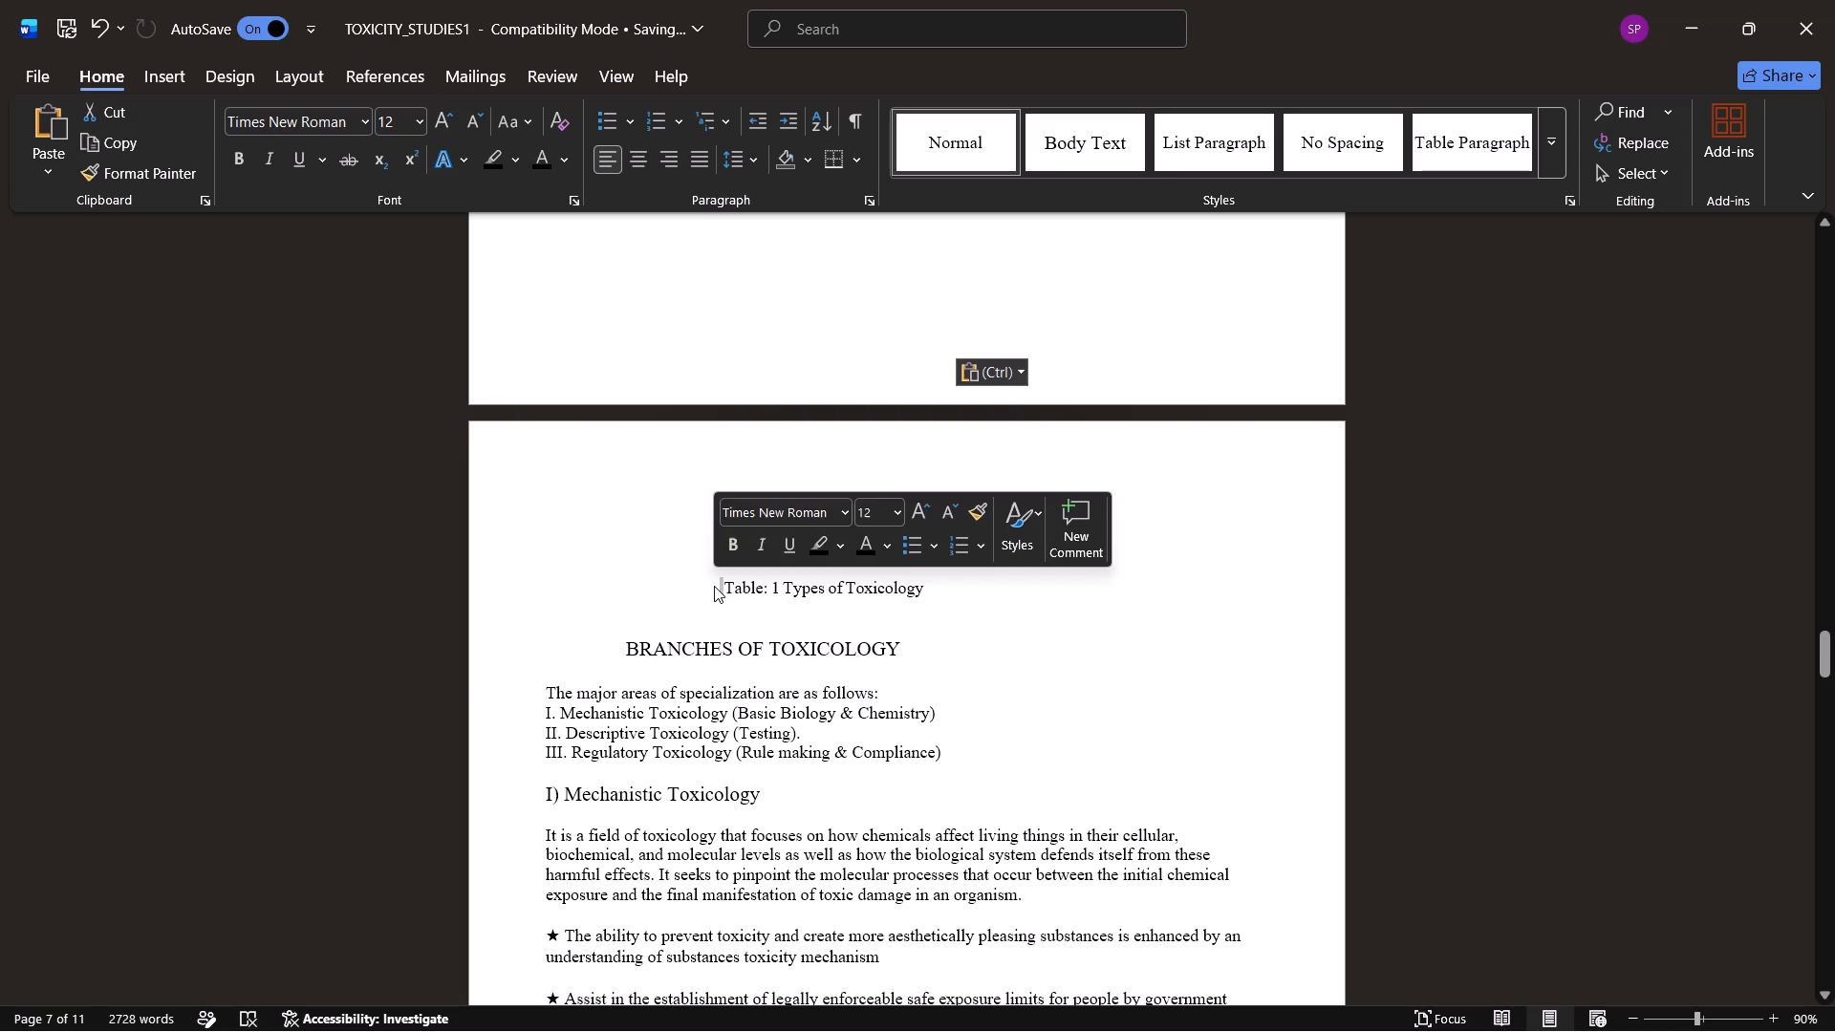
left_click_drag(792, 585, 856, 575)
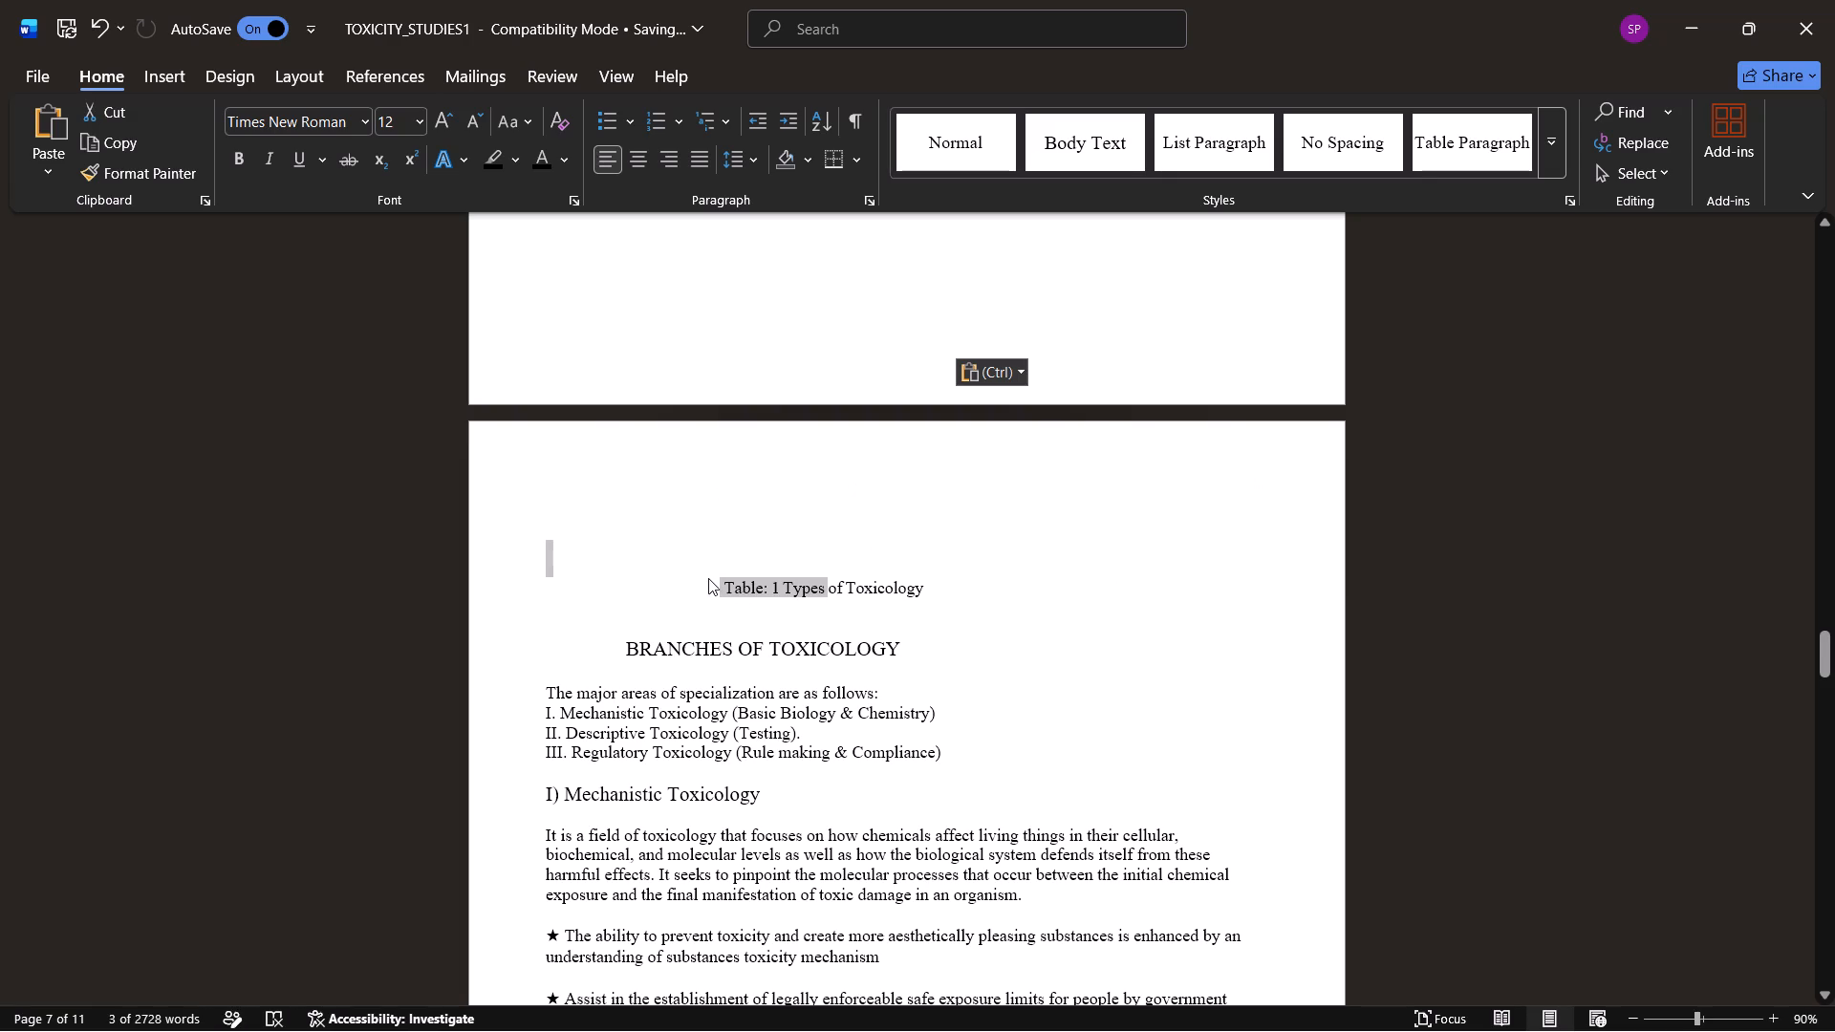
left_click(705, 577)
left_click_drag(705, 577, 867, 567)
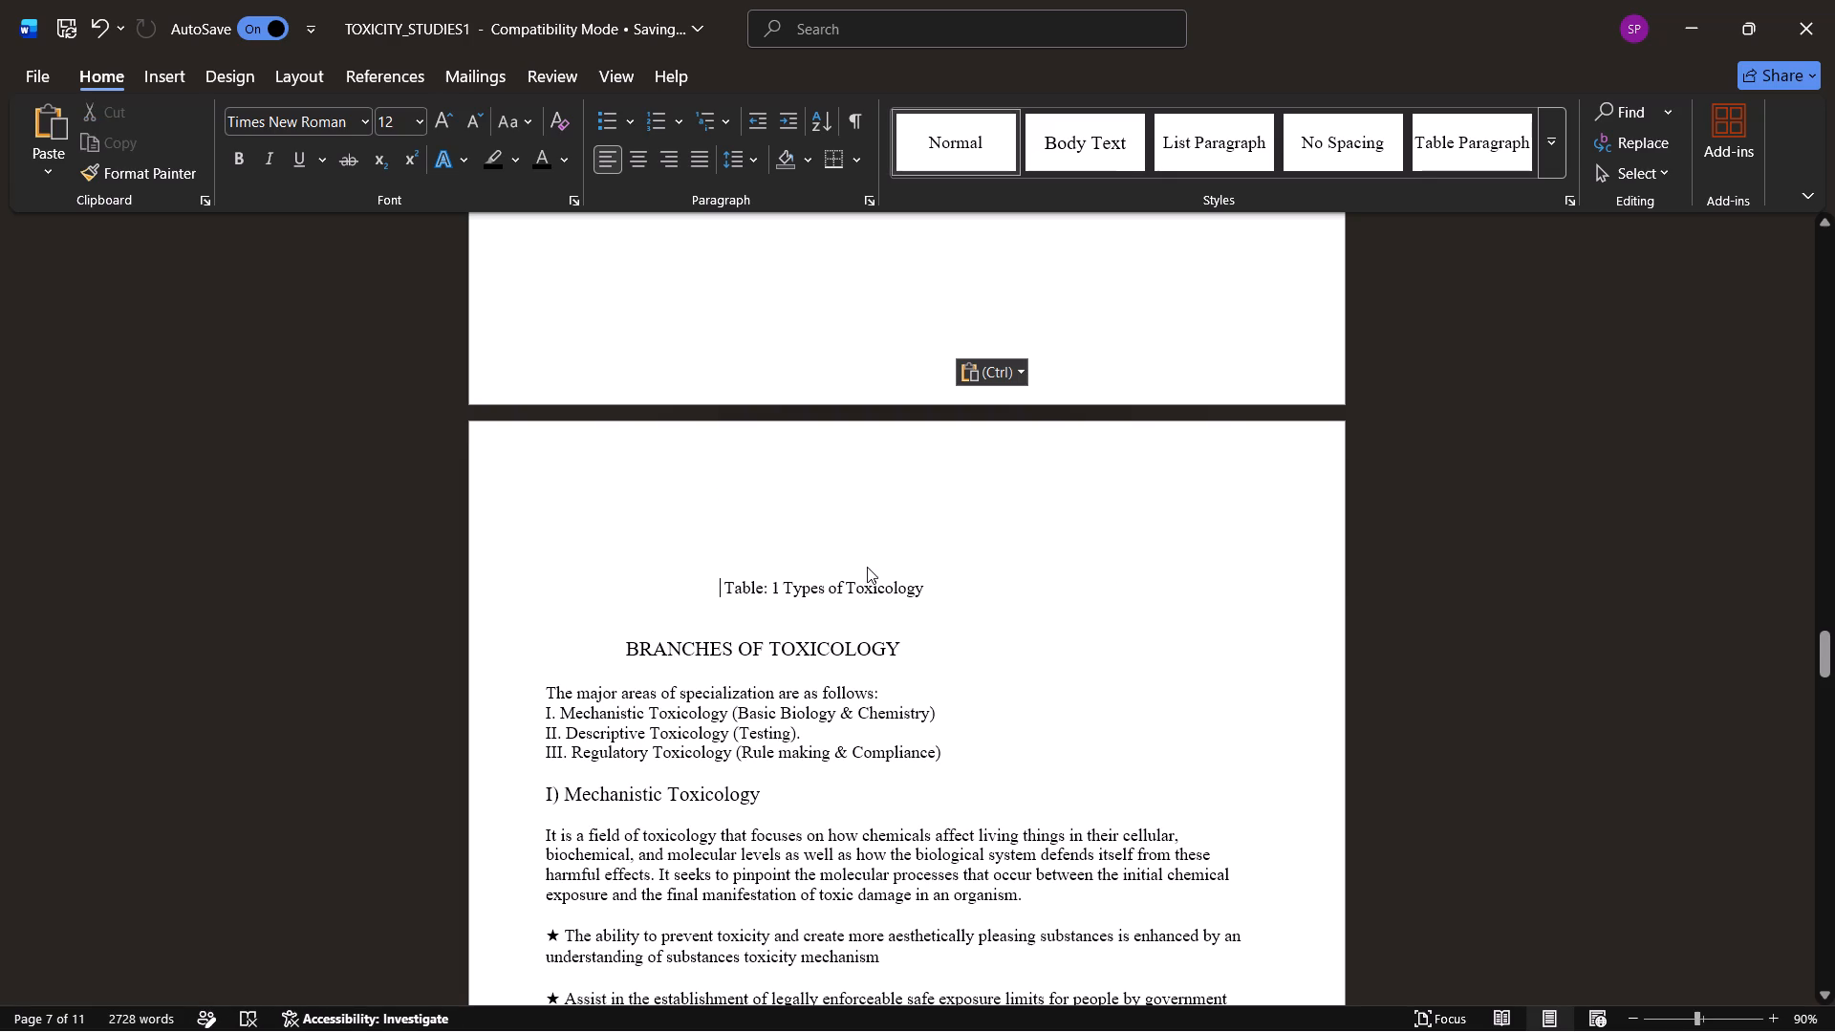
left_click_drag(867, 567, 870, 569)
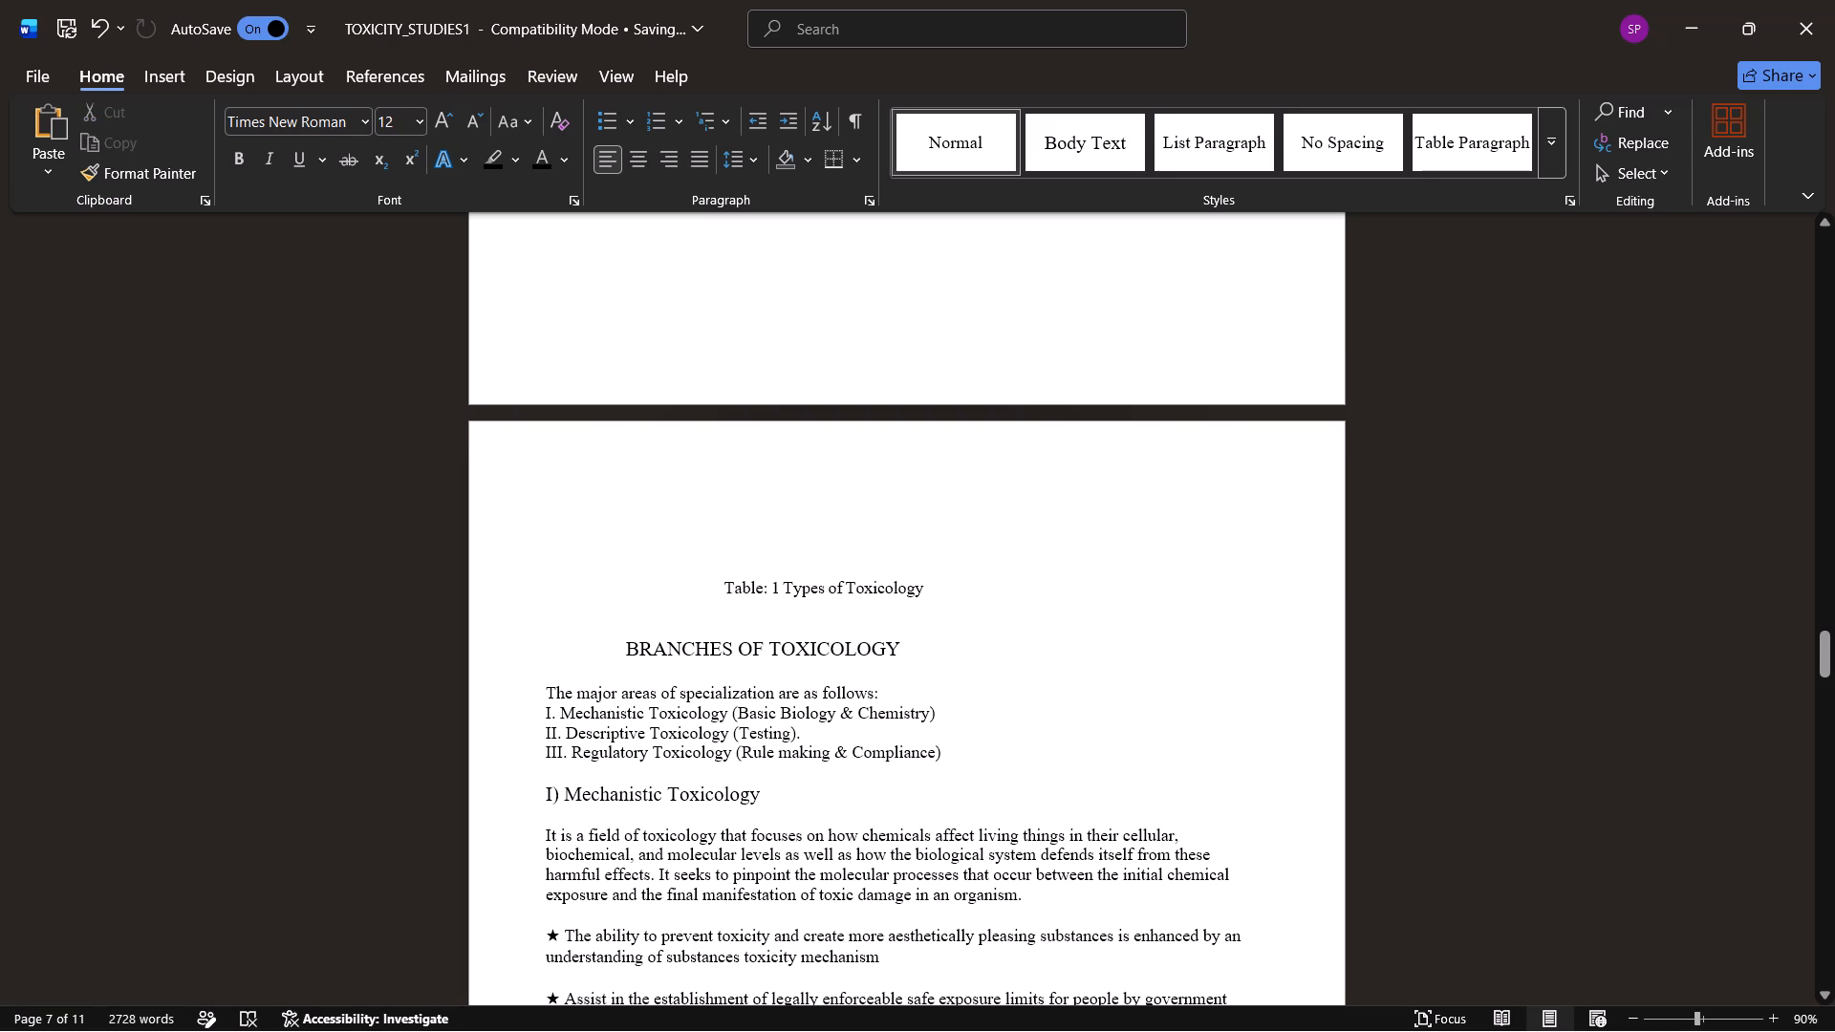
left_click_drag(721, 587, 889, 585)
left_click(889, 585)
left_click_drag(720, 592, 930, 600)
key("BackSpace")
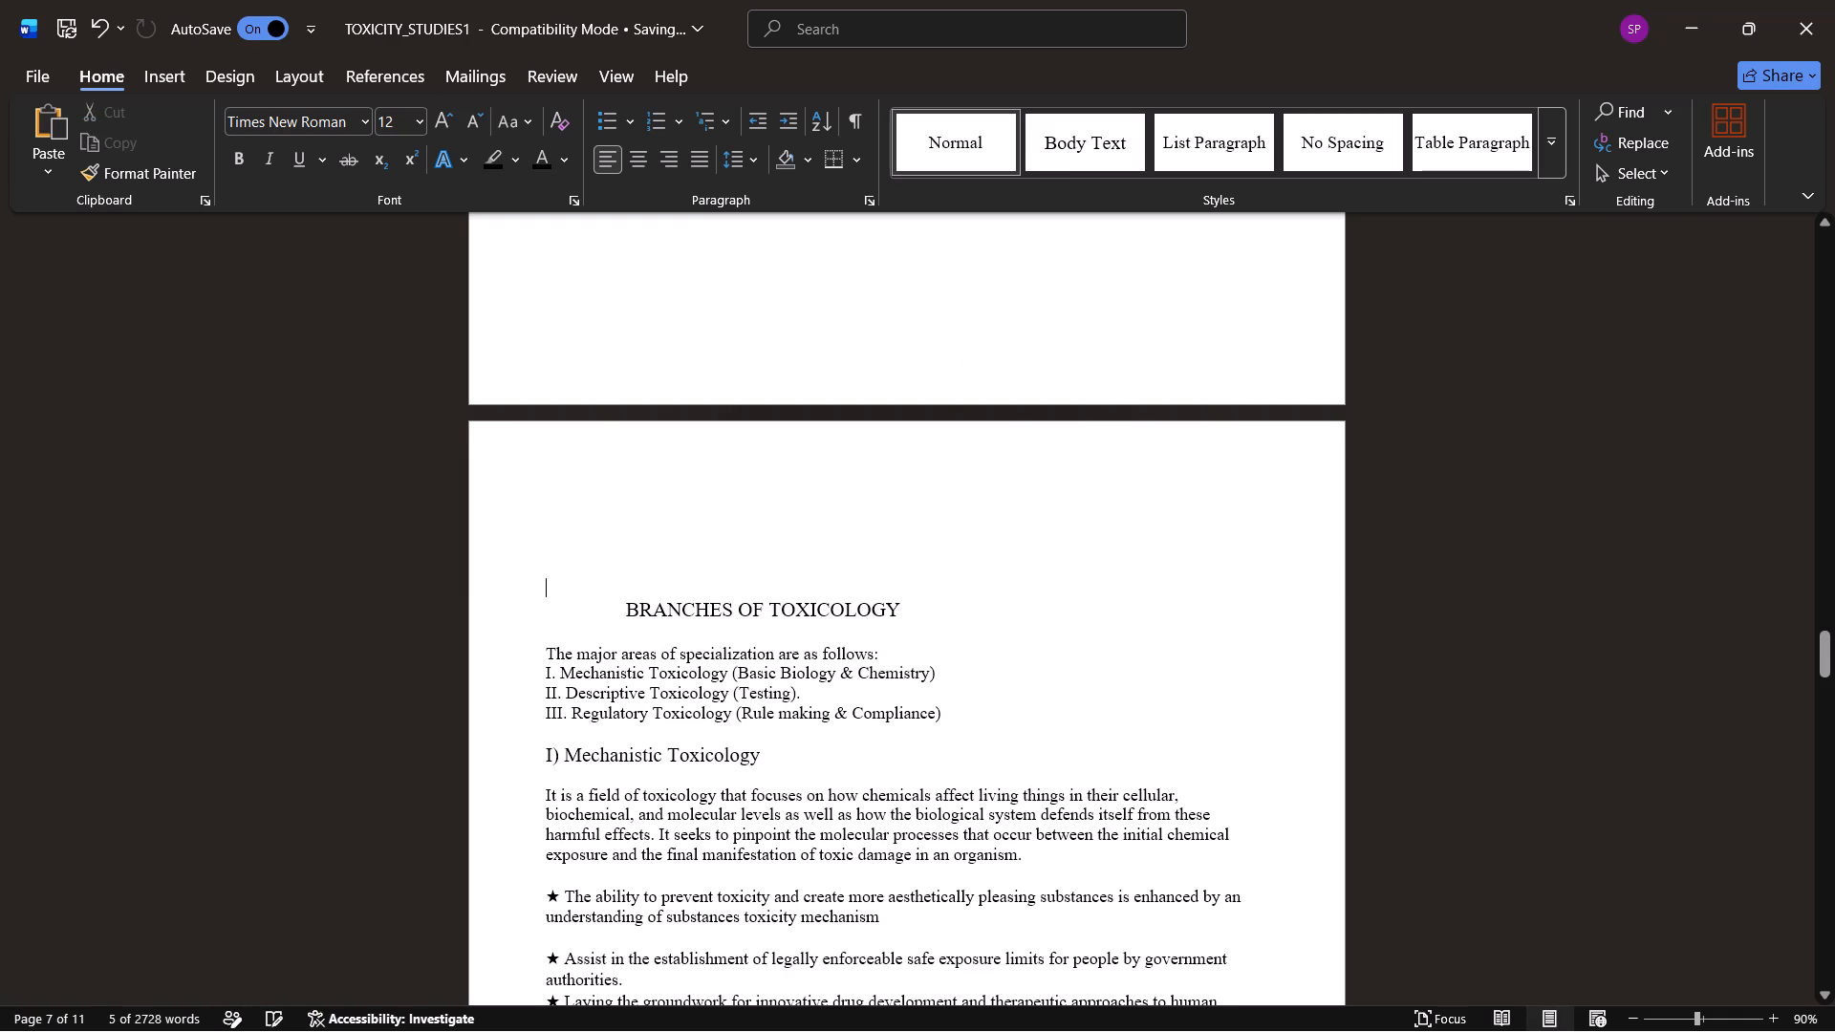
Remove most of the indent before the BRANCHES OF TOXICOLOGY heading and the blank lines above it.
left_click(606, 610)
key("BackSpace")
key("BackSpace")
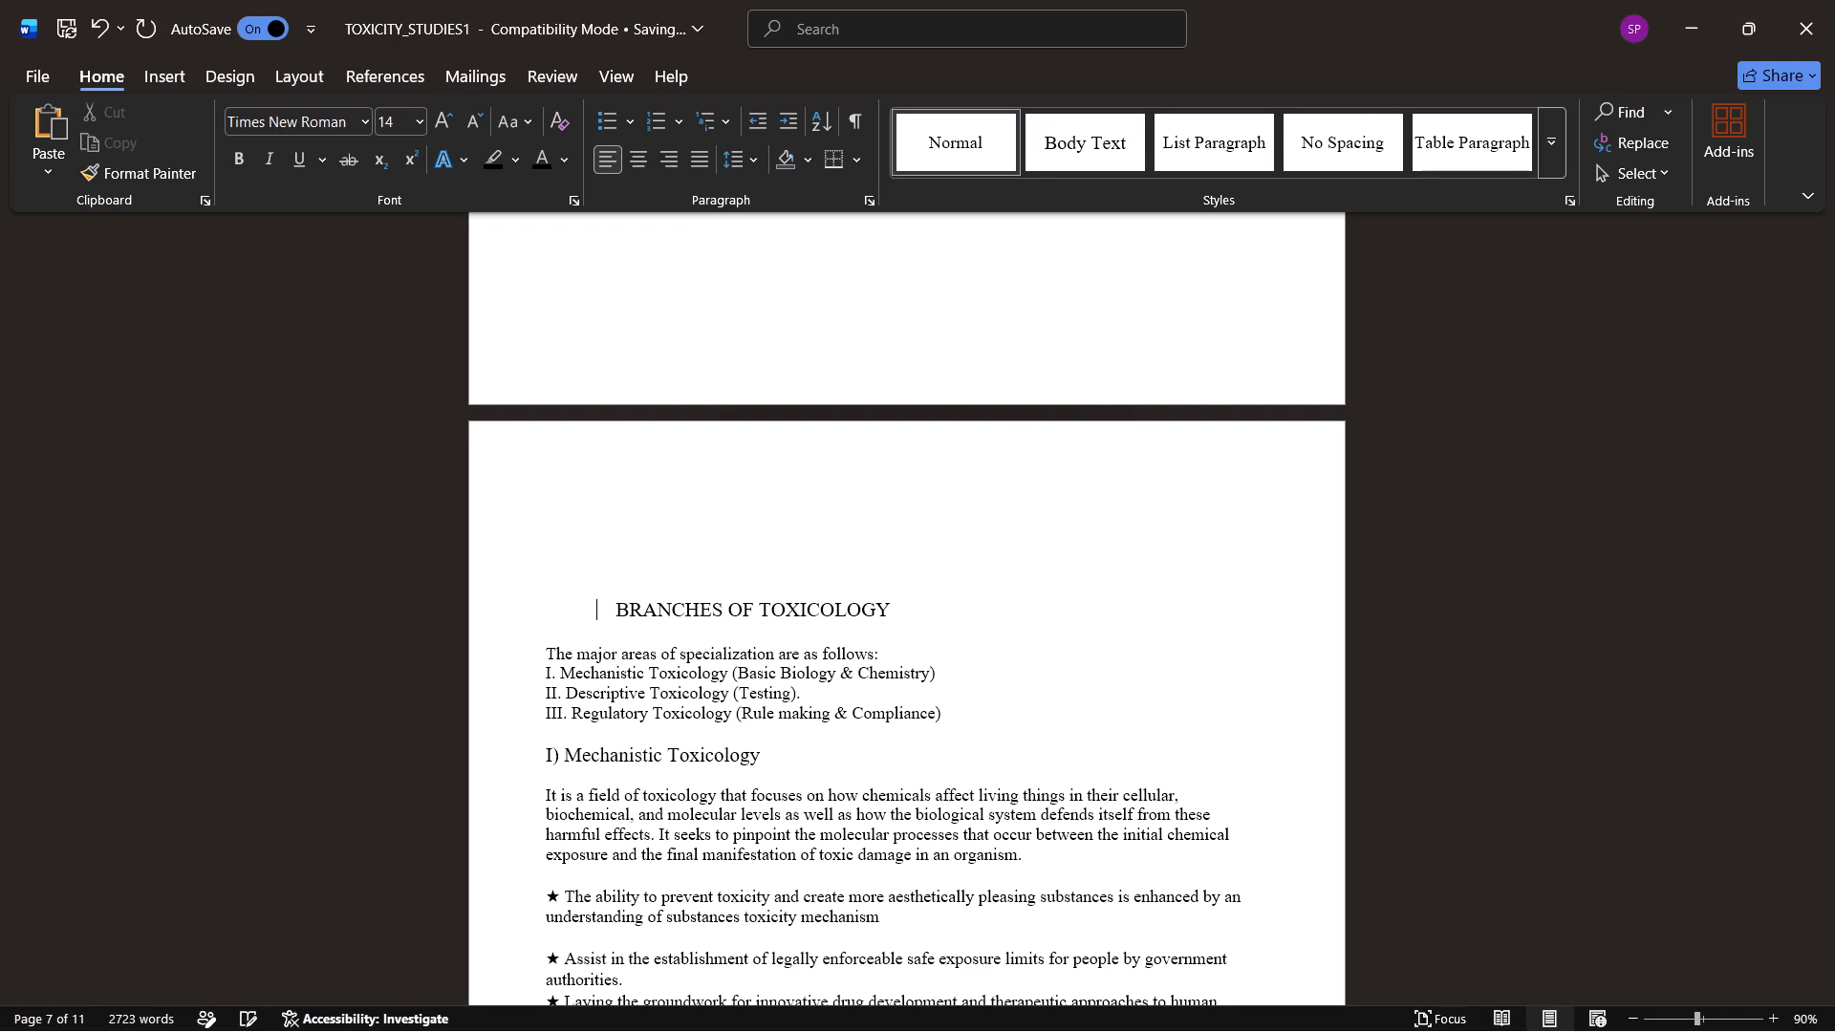
key("BackSpace")
key("BackSpace")
key("BackSpace")
key("BackSpace")
key("BackSpace")
key("BackSpace")
key("BackSpace")
key("BackSpace")
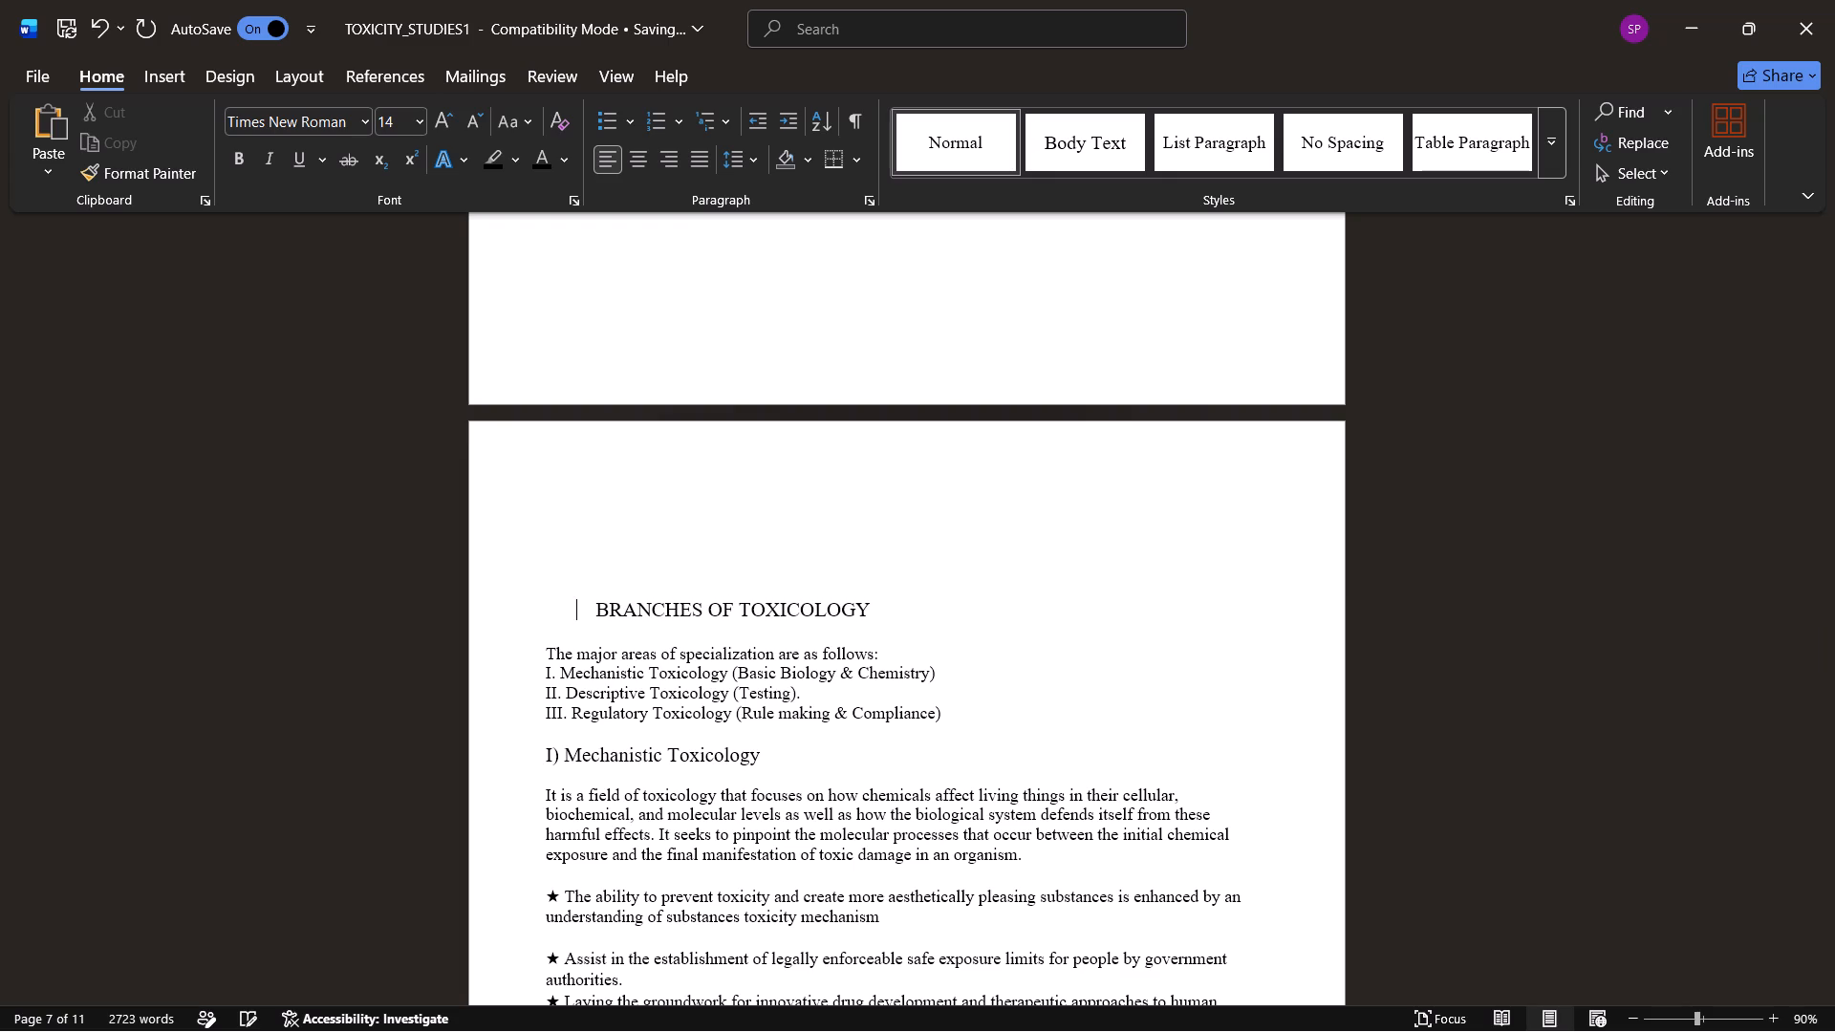
key("BackSpace")
key("BackSpace")
key("BackSpace")
key("BackSpace")
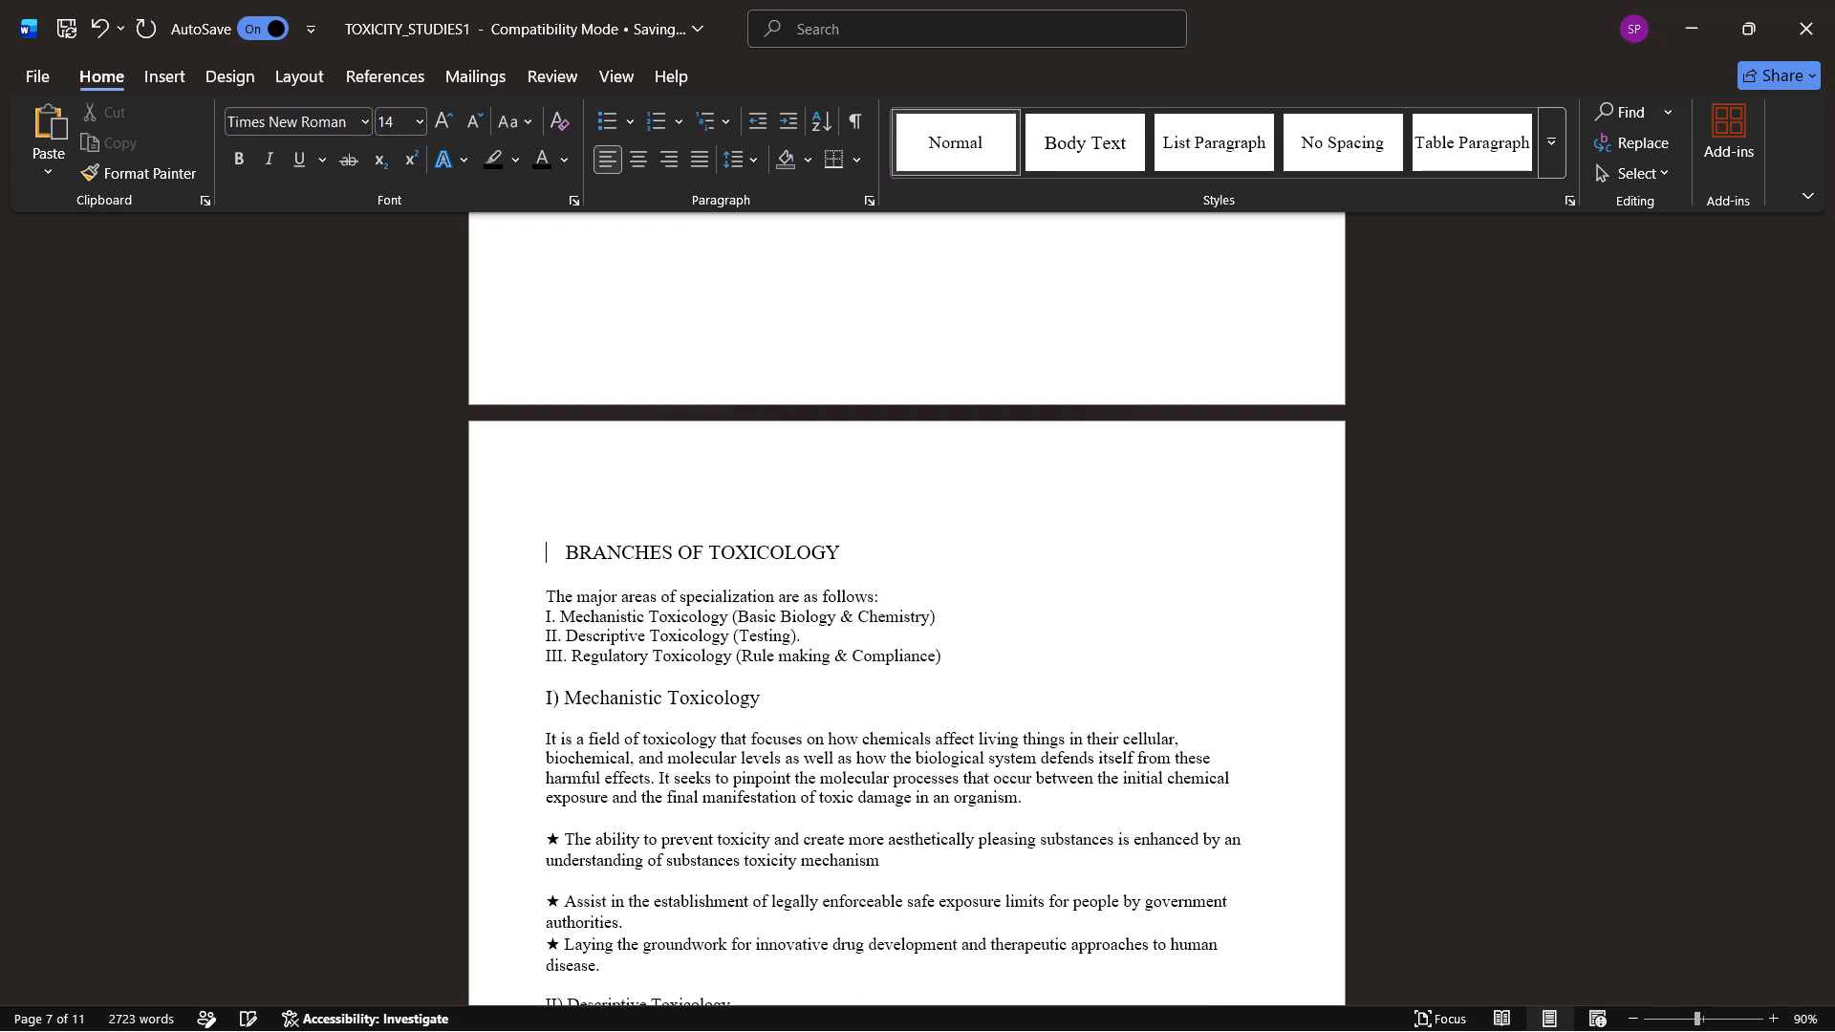
key("BackSpace")
key("BackSpace")
key("BackSpace")
key("BackSpace")
key("BackSpace")
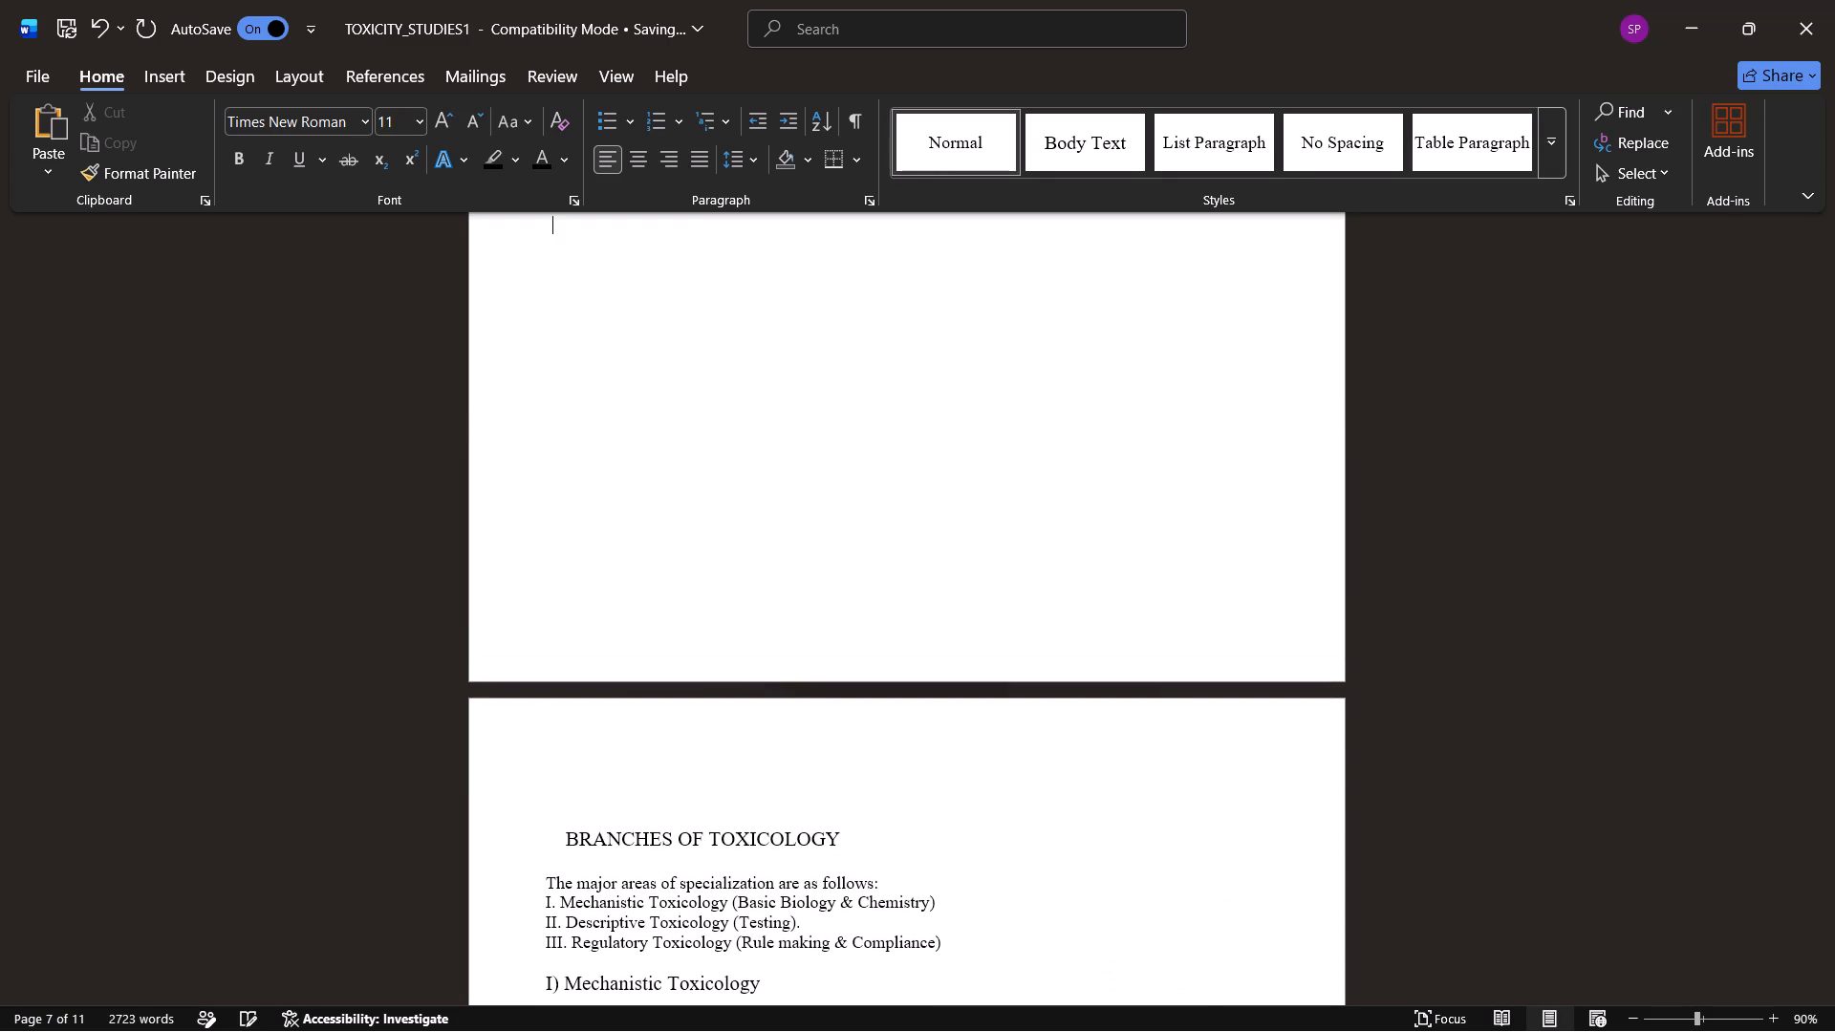
key("BackSpace")
key("BackSpace")
Copy the BRANCHES OF TOXICOLOGY heading into the blank space just below the "Table: 1 Types of Toxicology" caption.
scroll(606, 610, "up", 1)
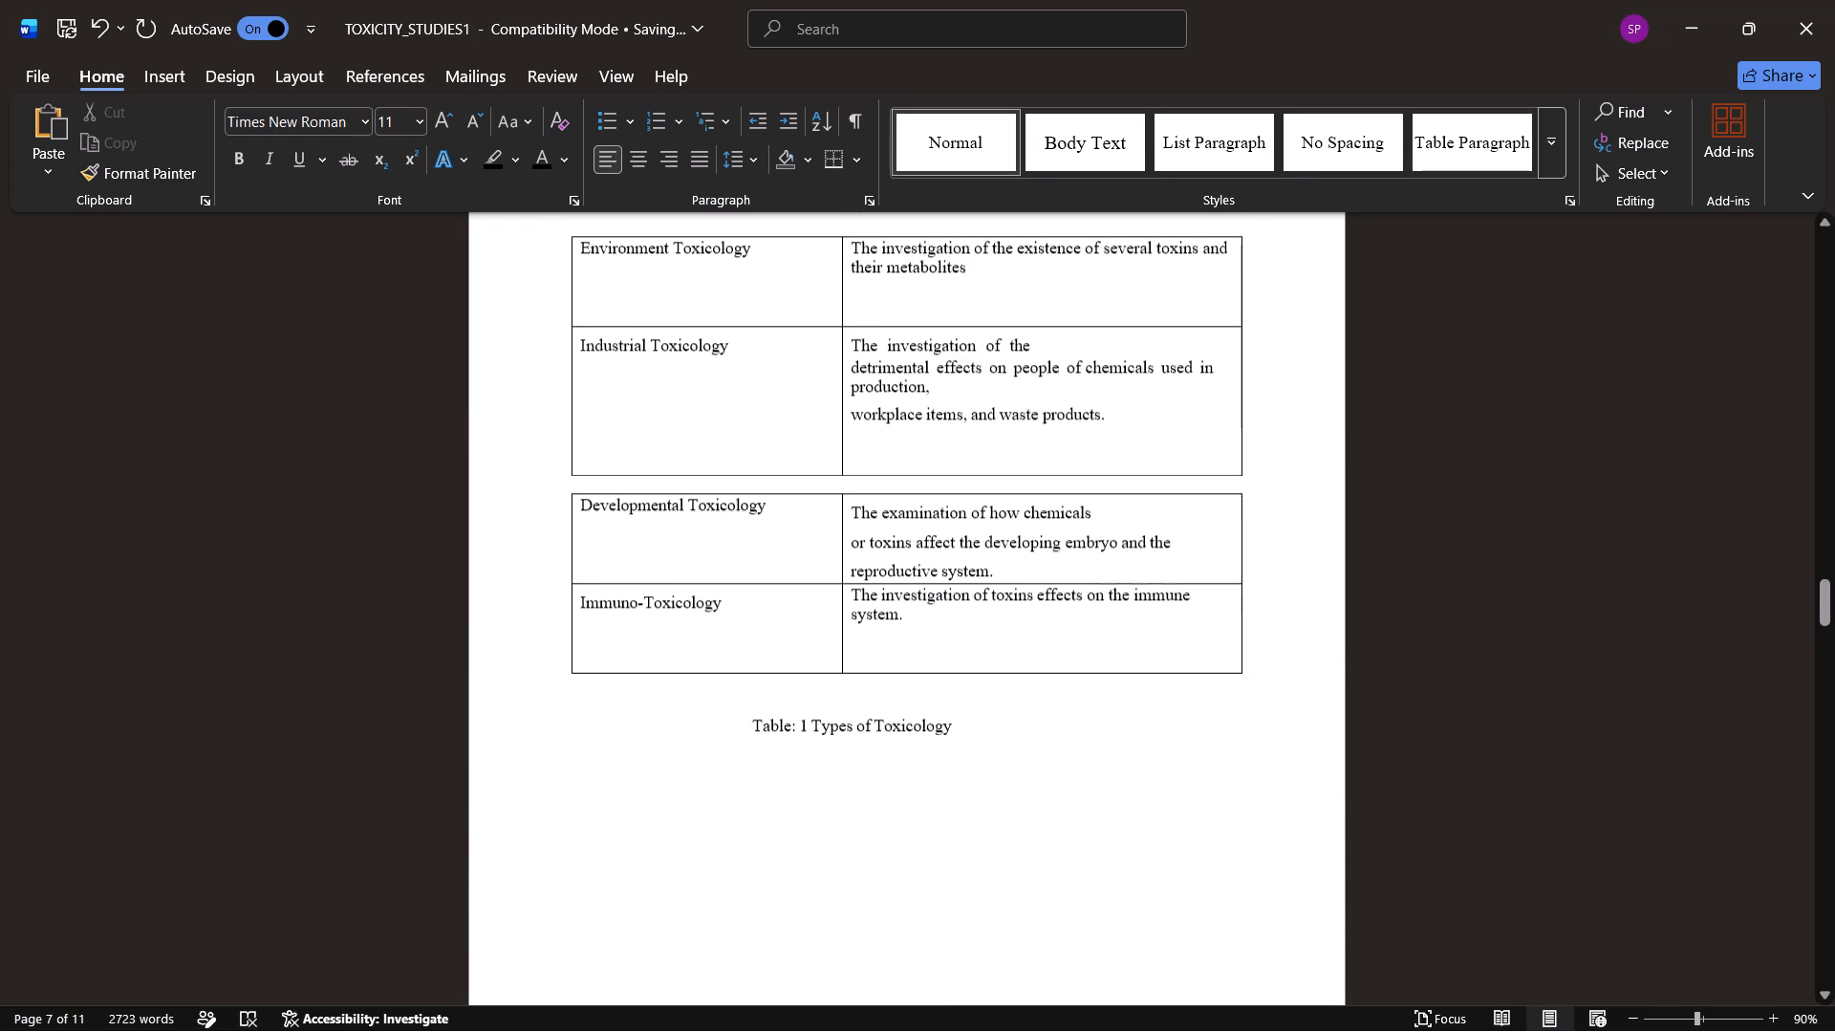
scroll(606, 610, "up", 1)
scroll(606, 610, "down", 2)
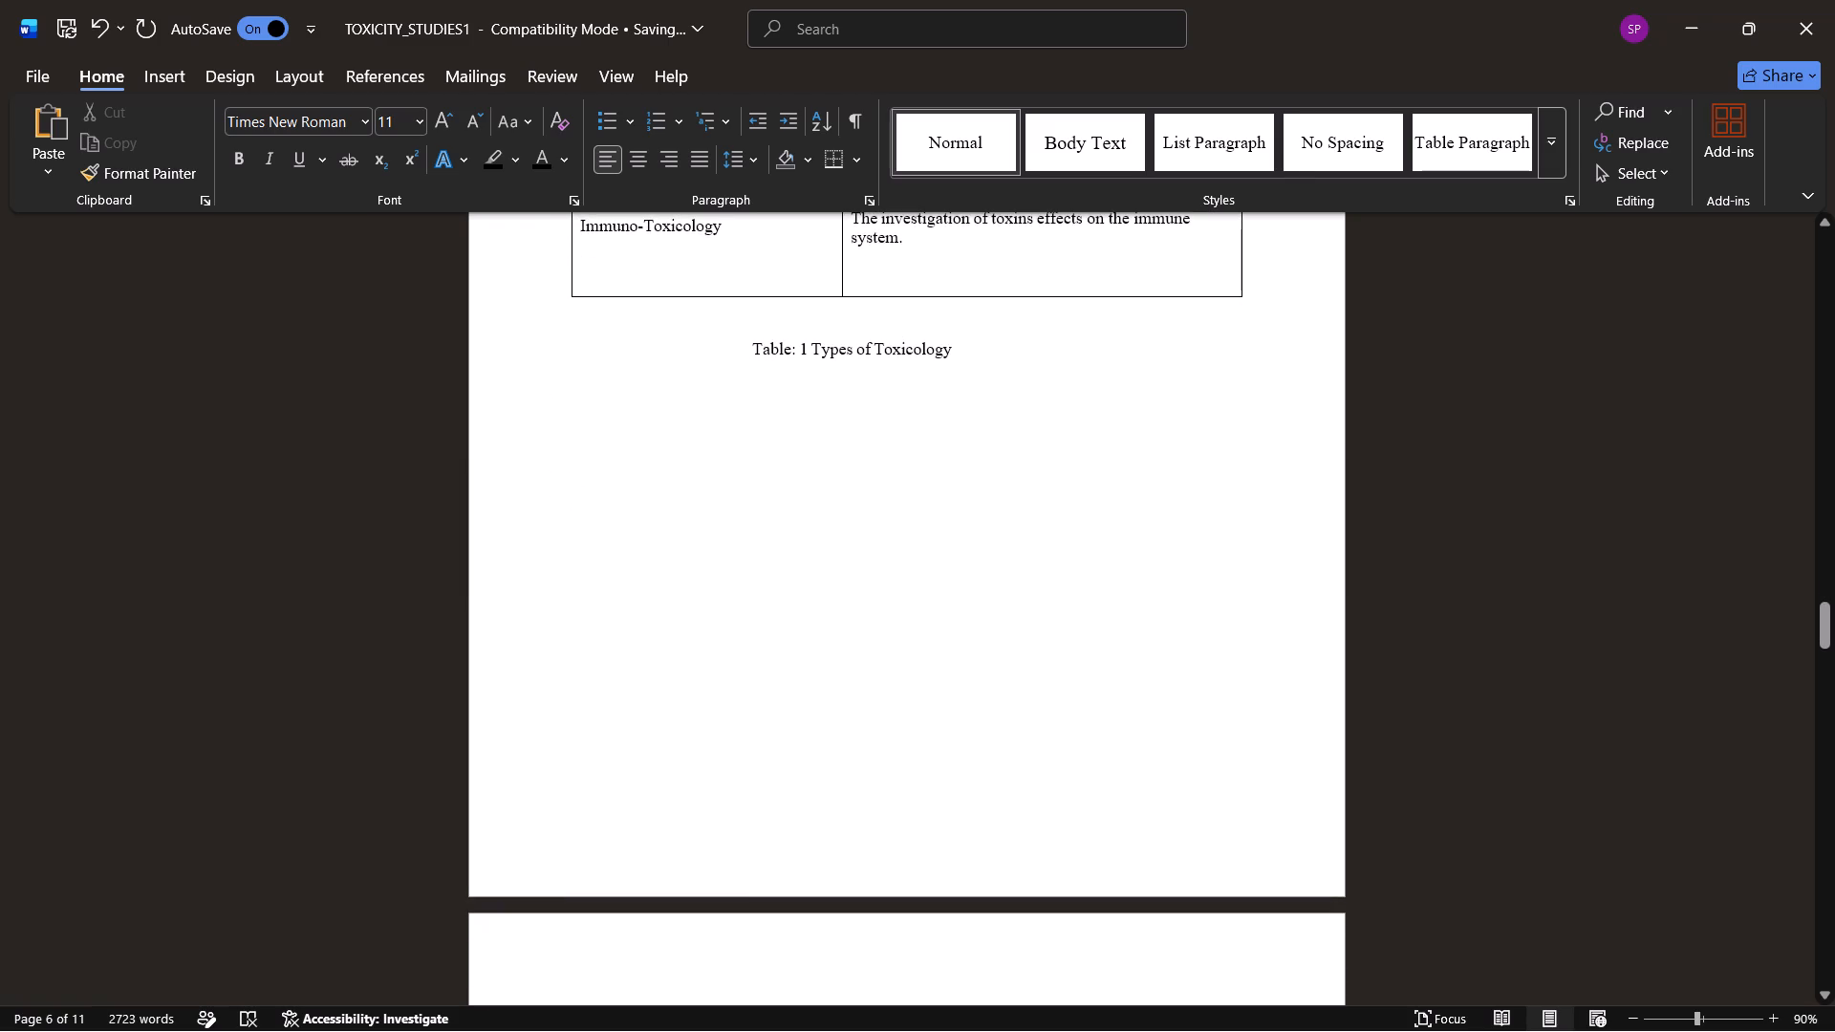
scroll(699, 900, "up", 1)
scroll(699, 900, "down", 1)
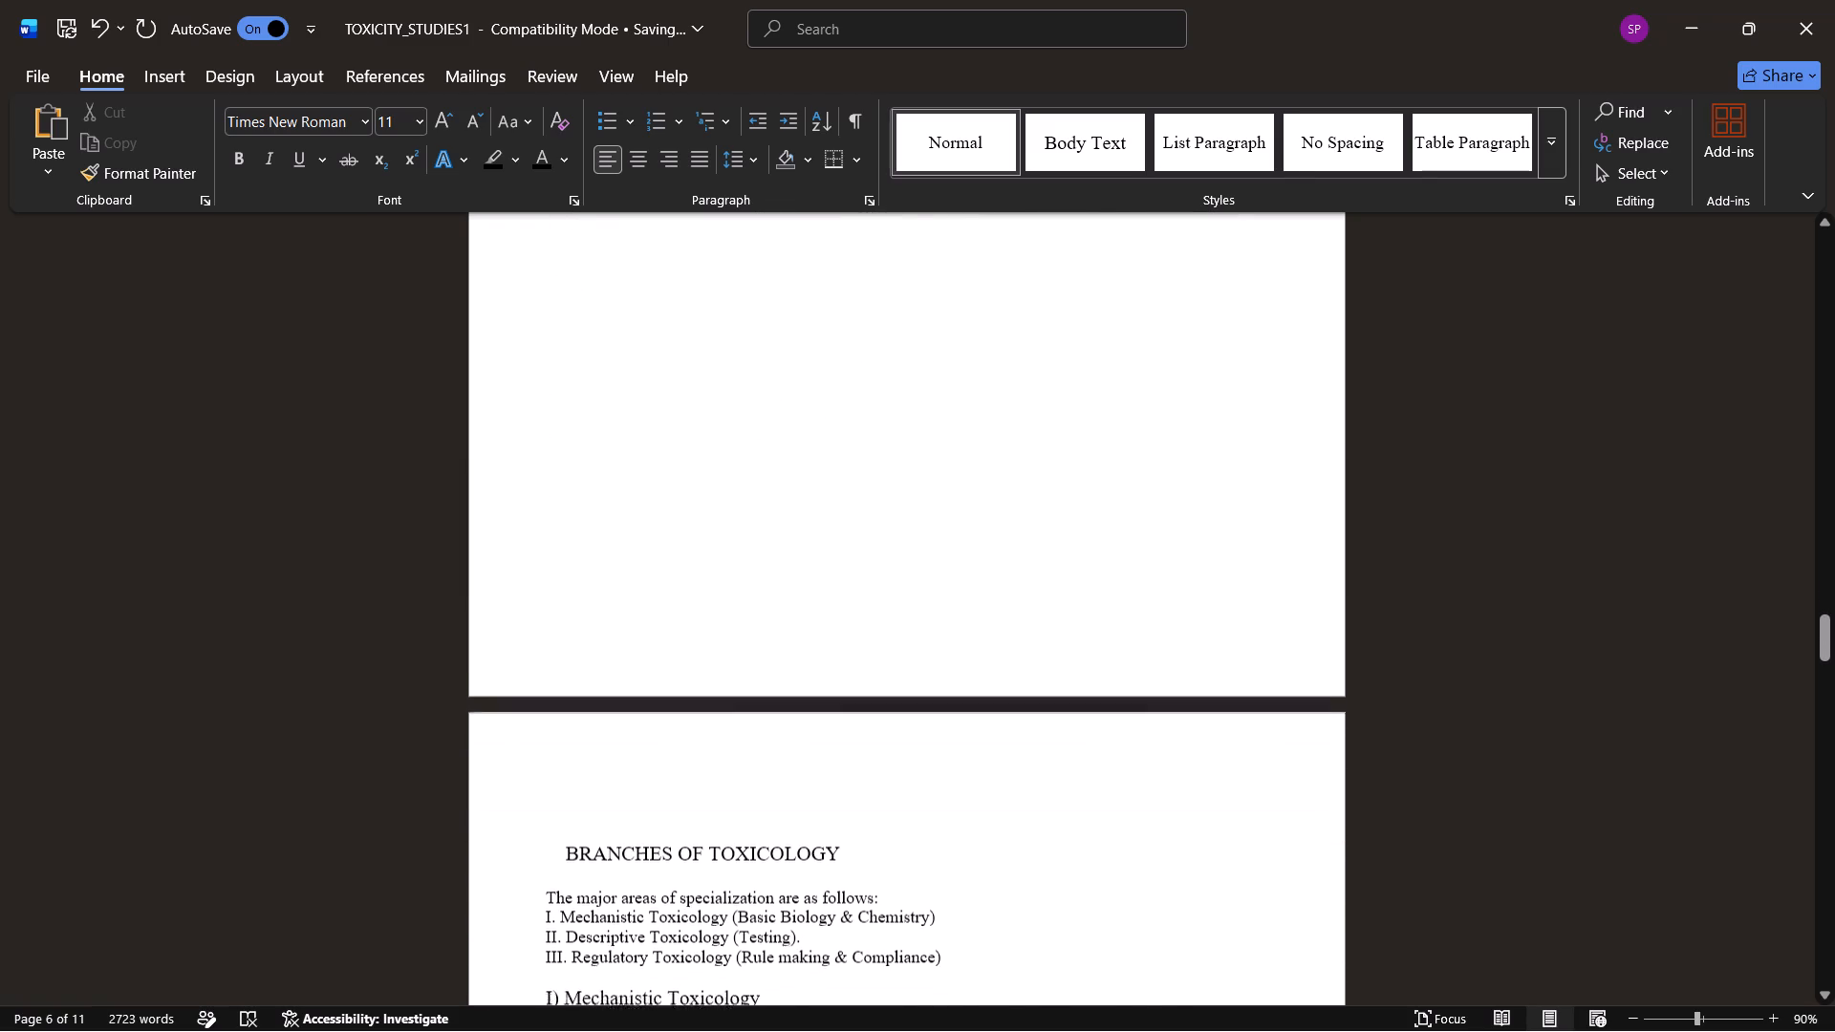
scroll(699, 900, "down", 1)
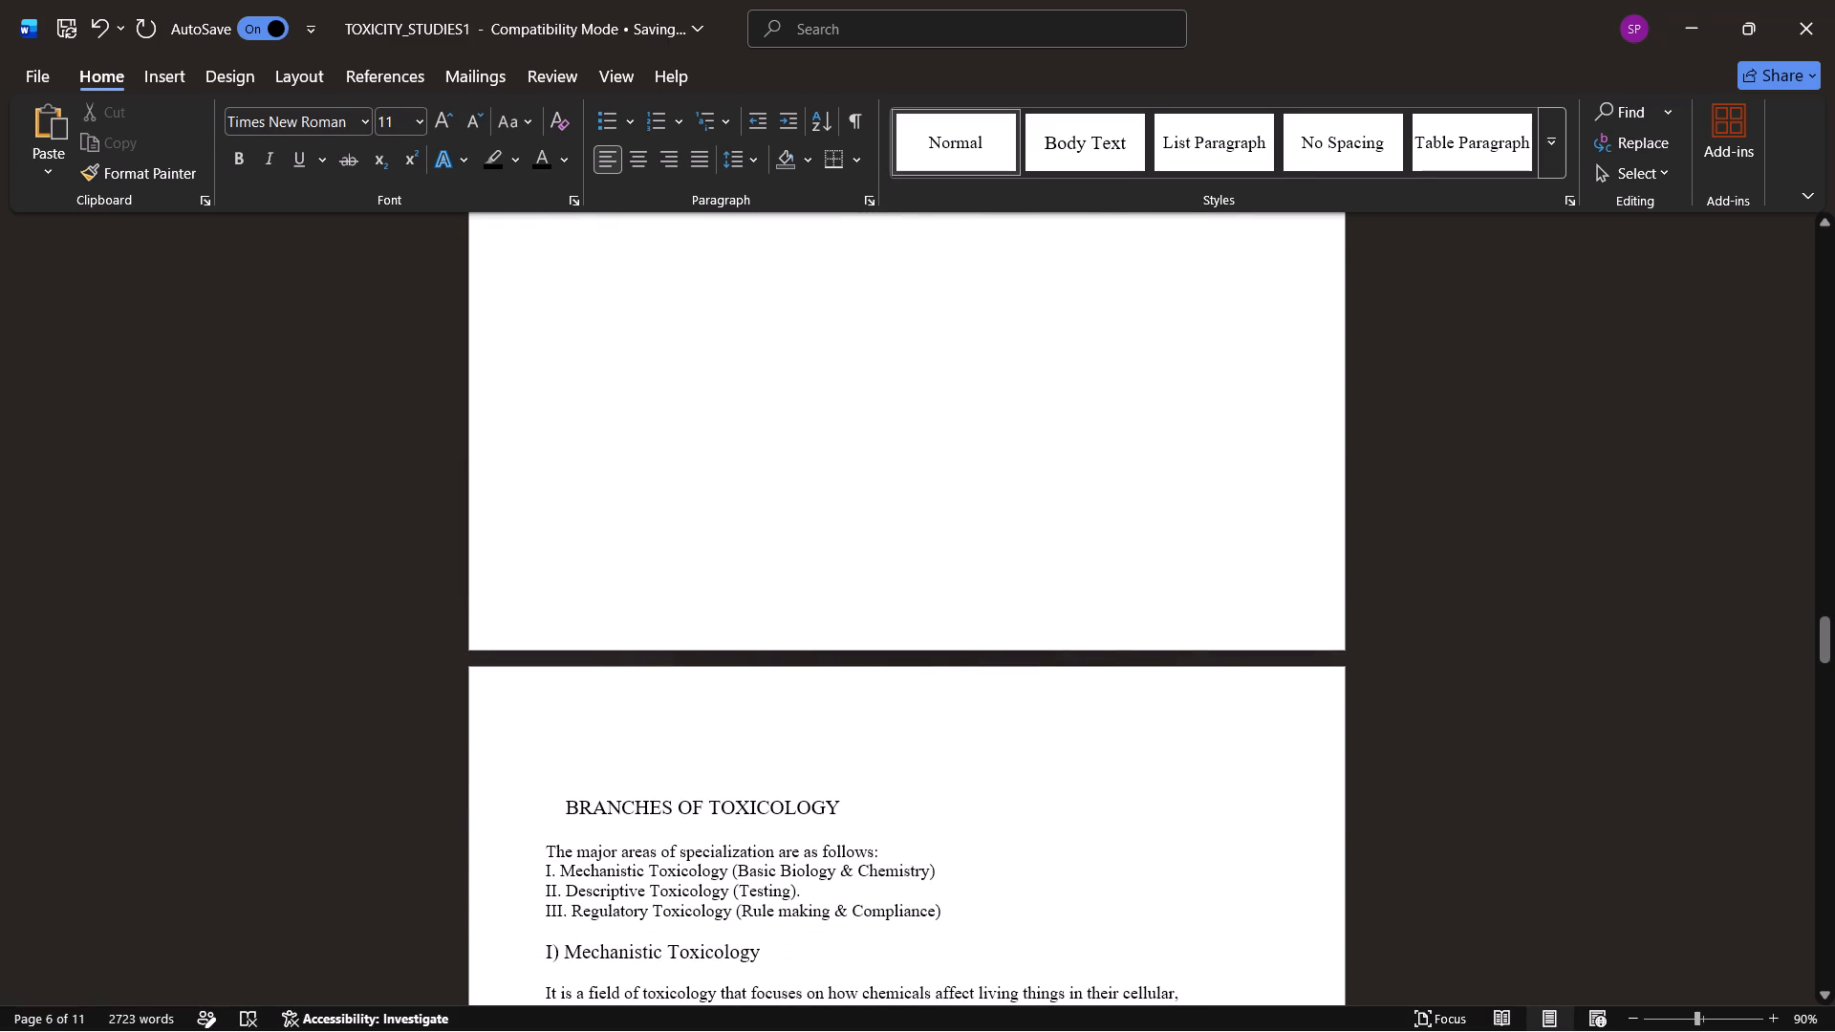
left_click_drag(560, 804, 803, 817)
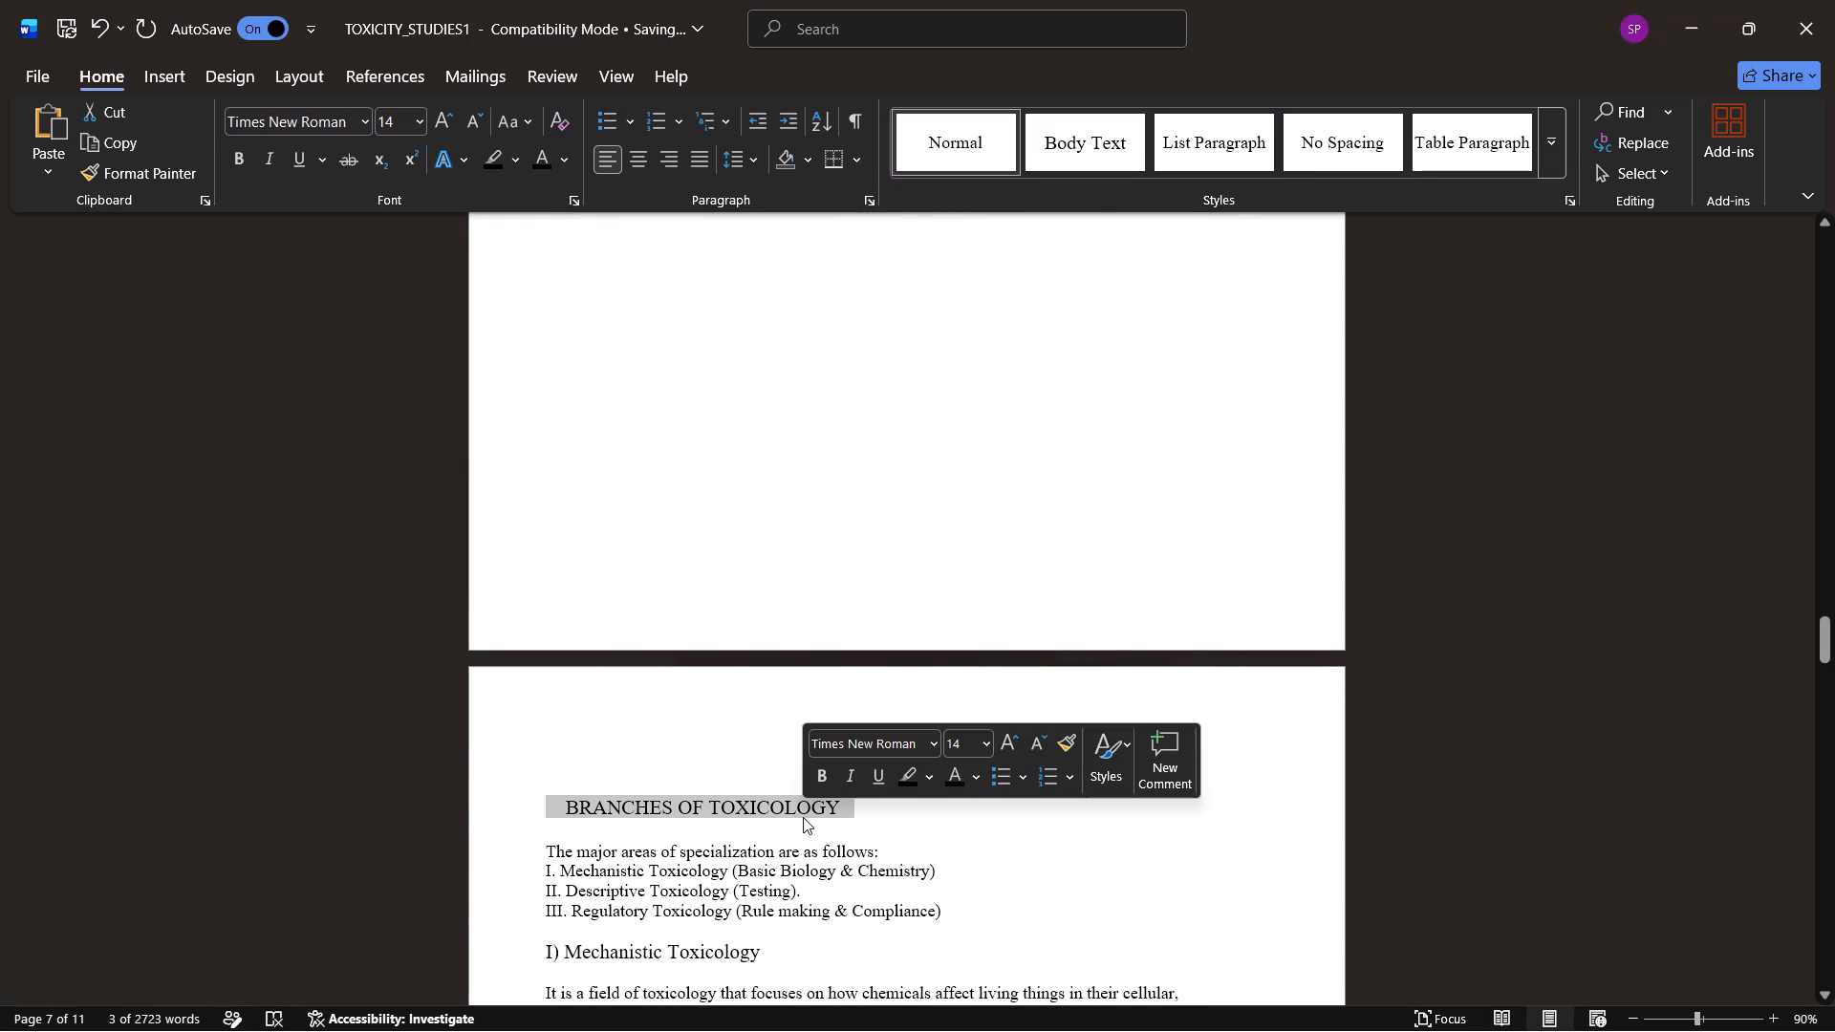
key("ctrl+c")
scroll(803, 817, "up", 1)
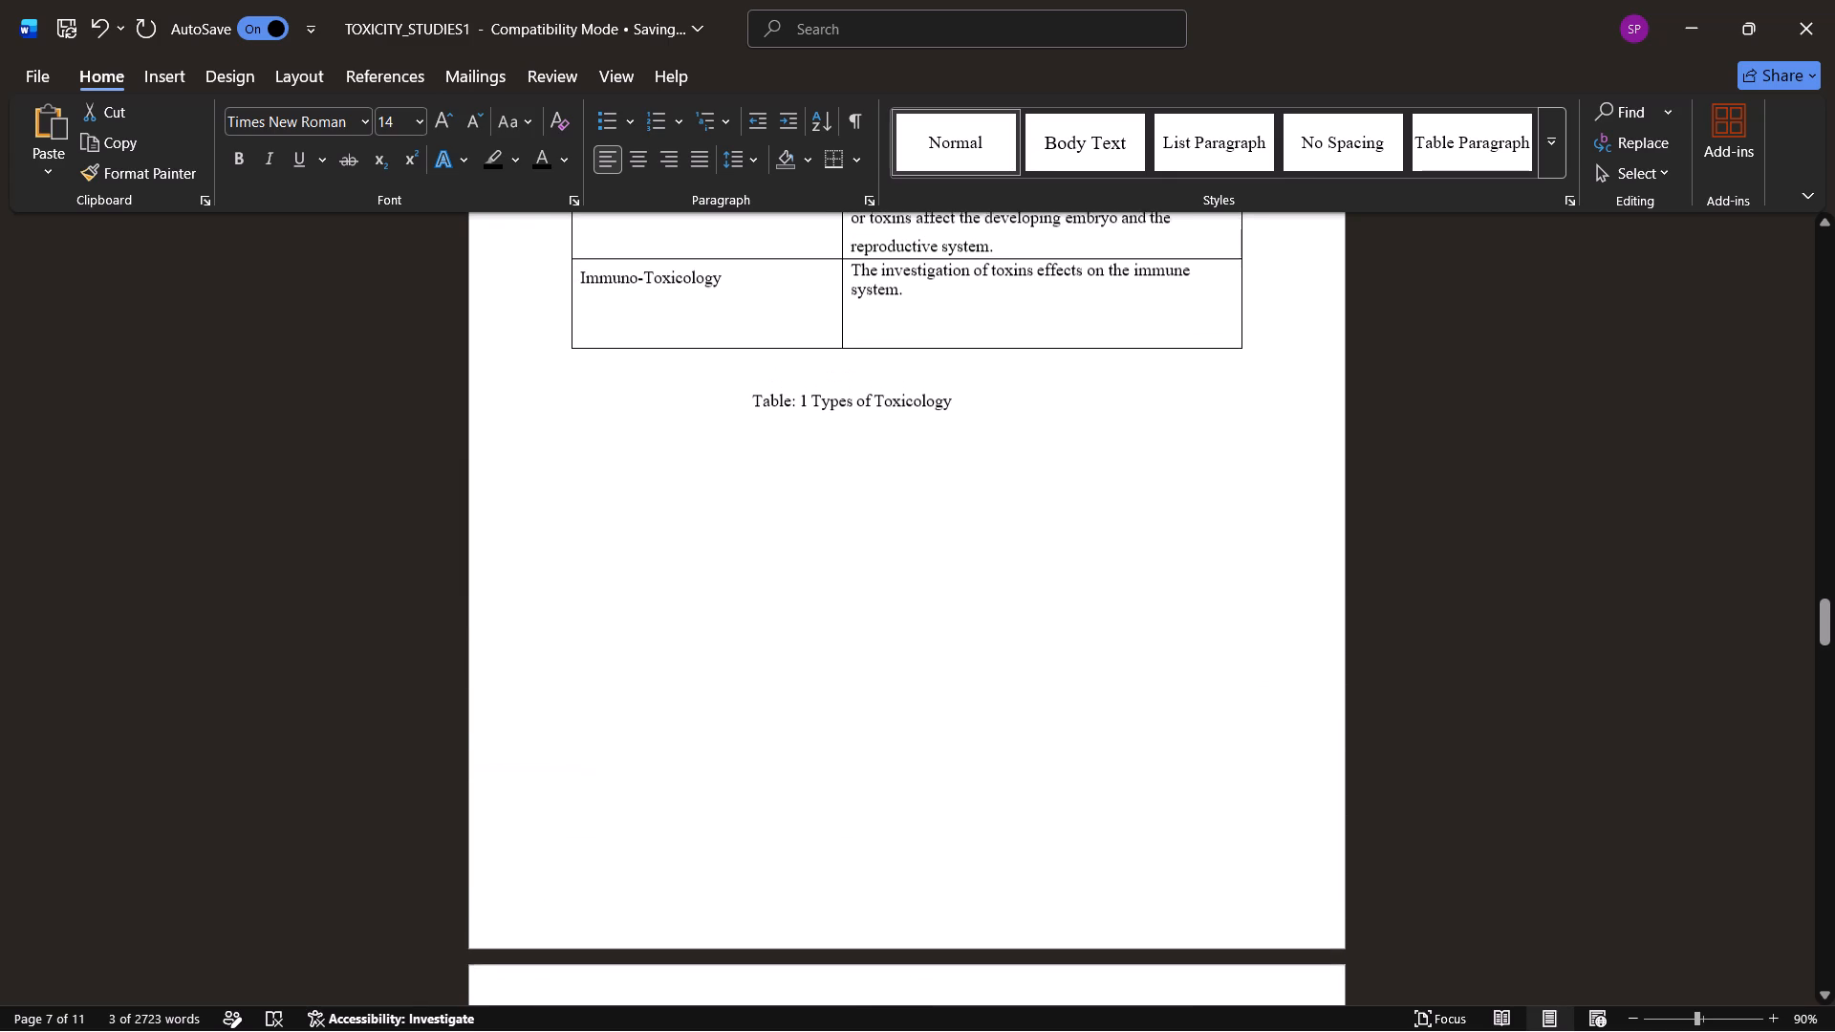
scroll(803, 817, "up", 1)
left_click(632, 490)
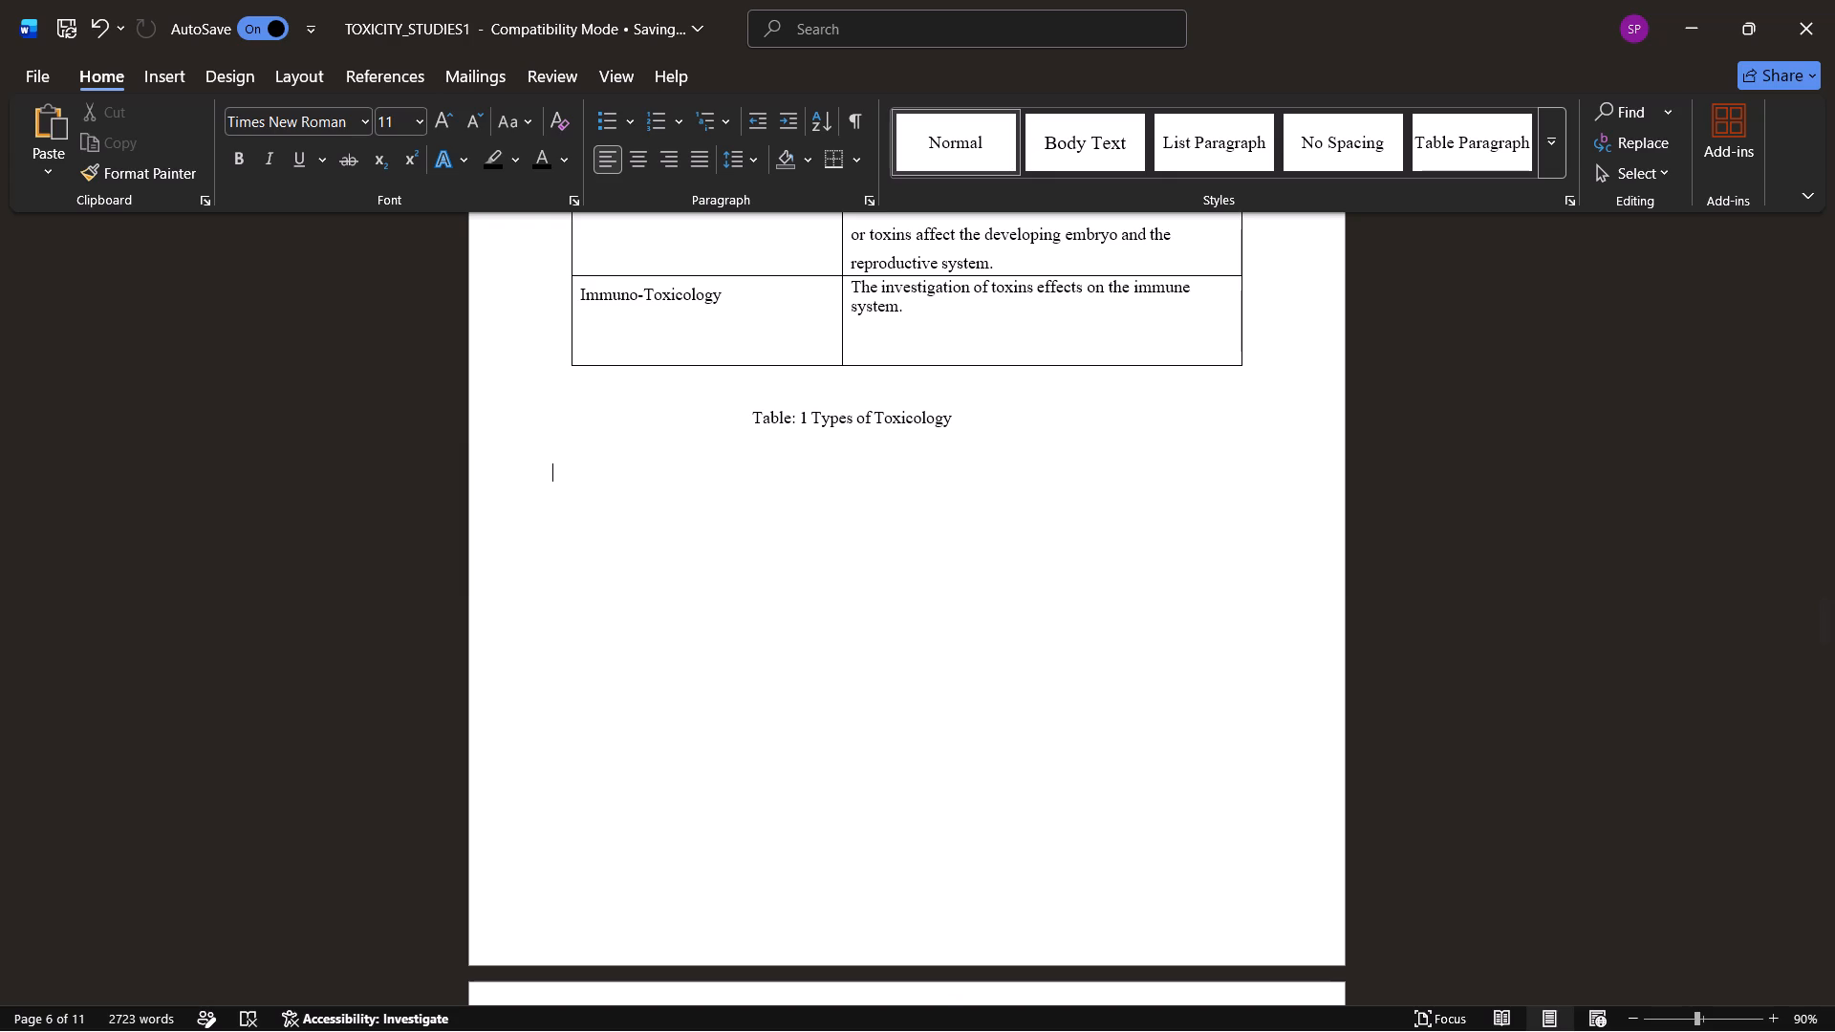
scroll(632, 490, "up", 6)
scroll(632, 490, "down", 1)
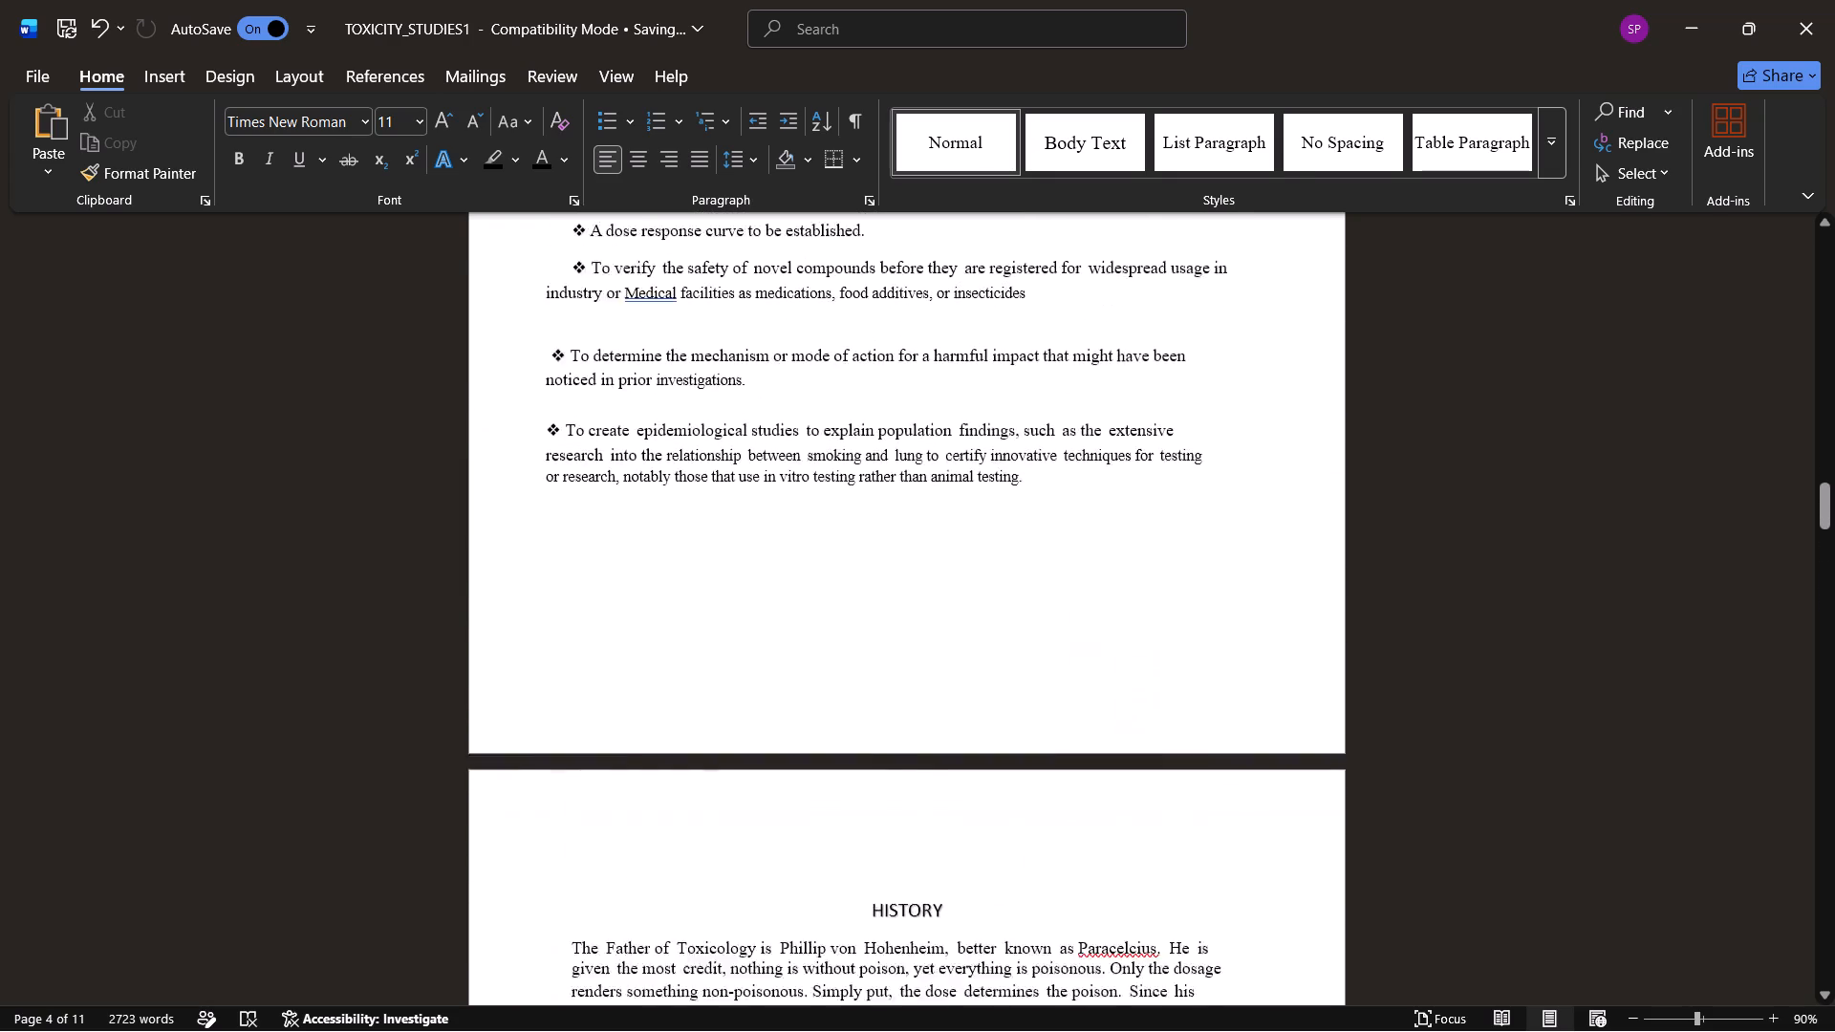
scroll(632, 490, "down", 1)
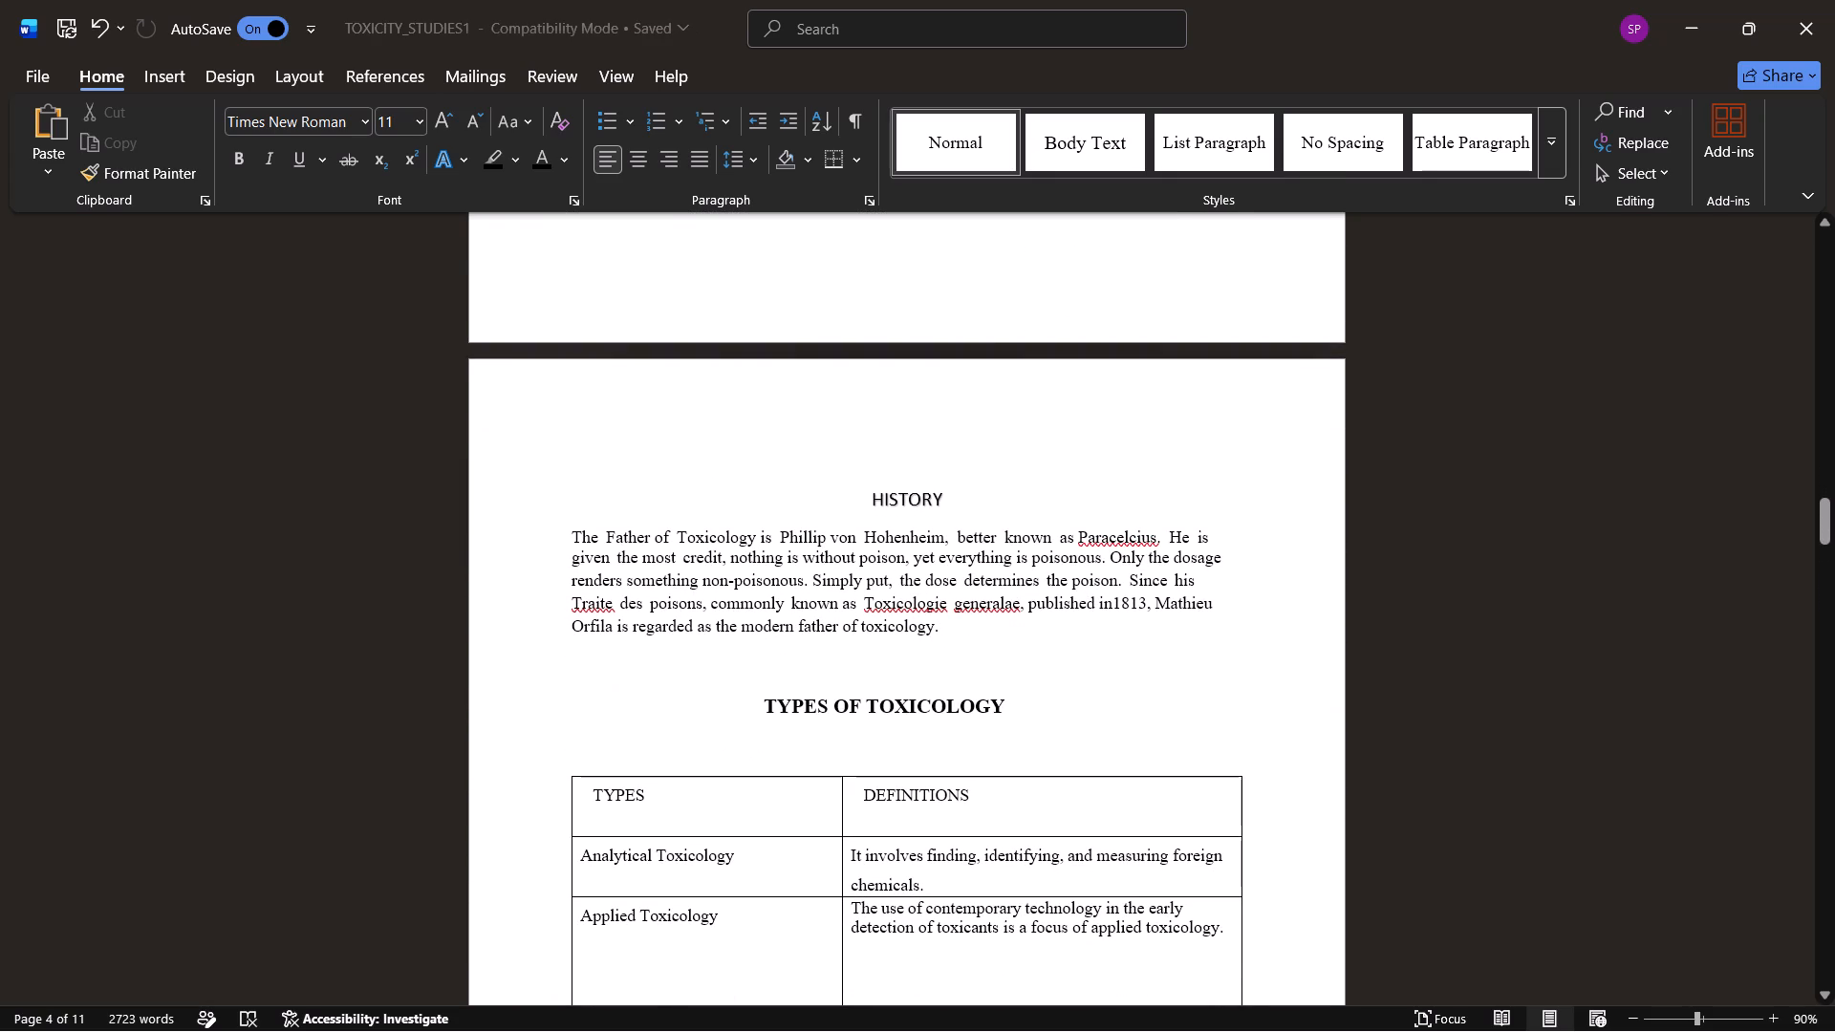
scroll(1095, 699, "down", 4)
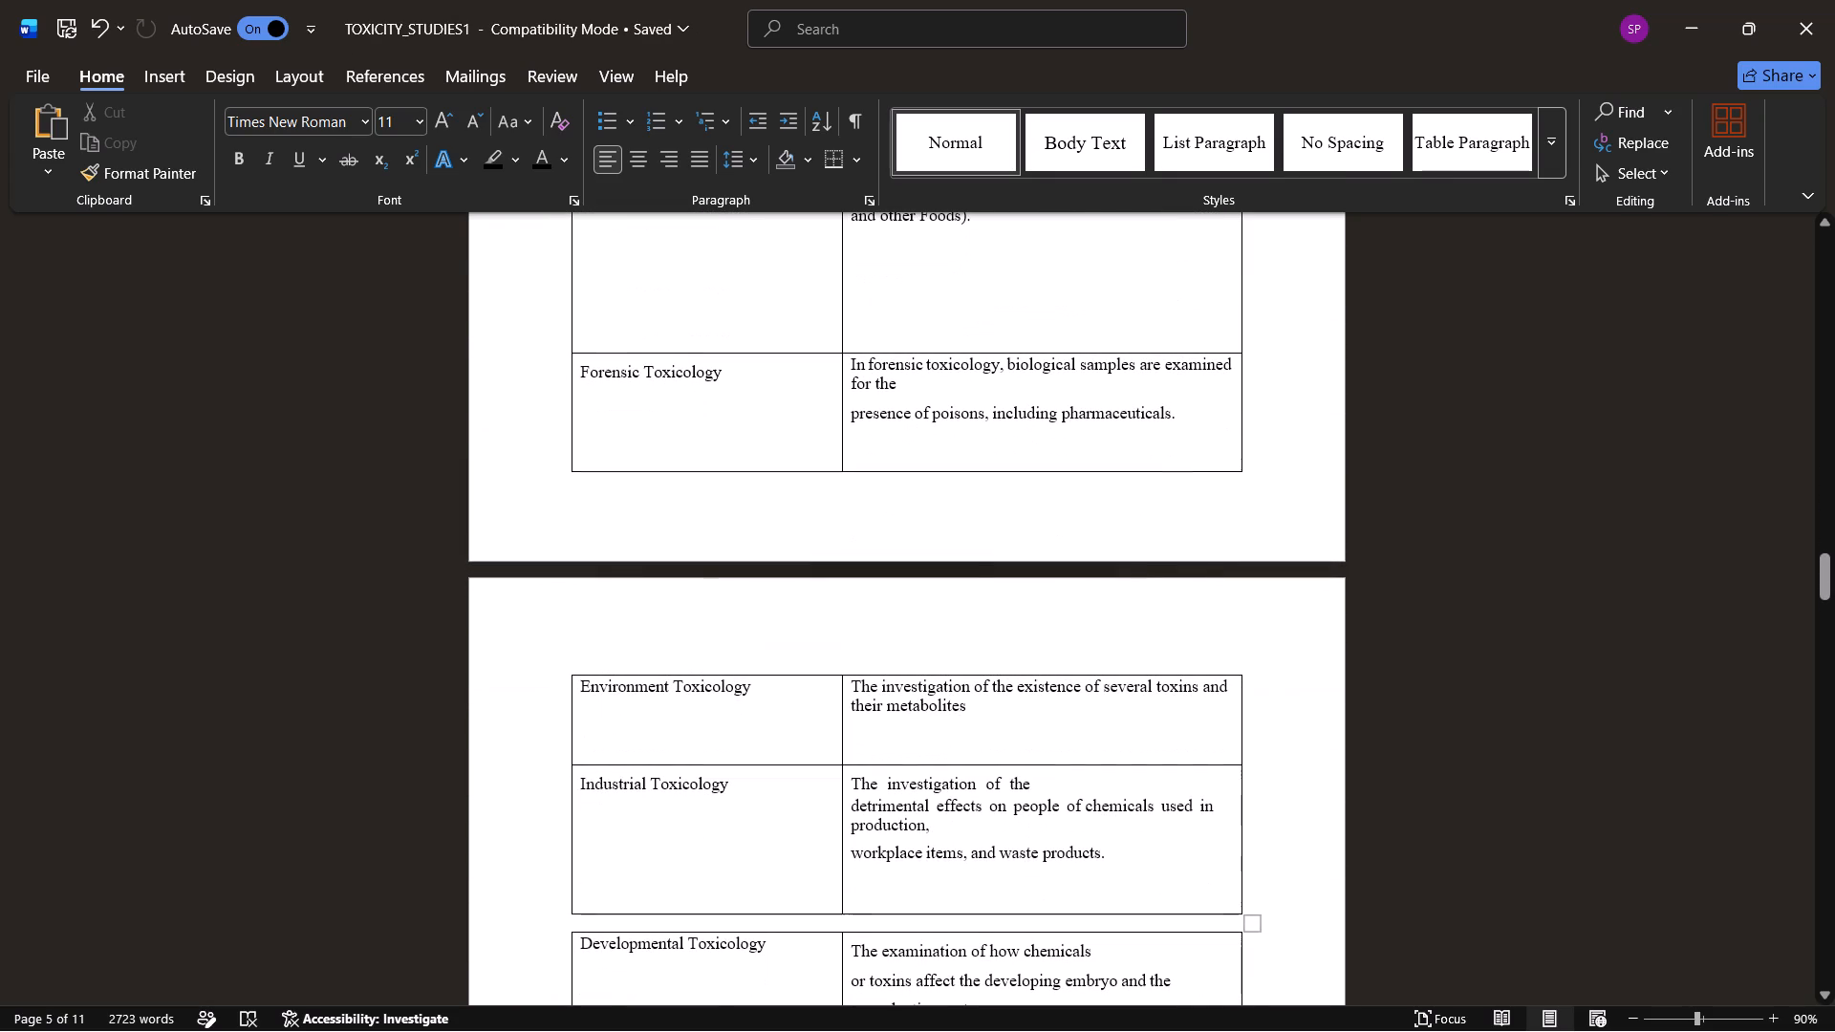
scroll(1066, 687, "down", 3)
right_click(1066, 687)
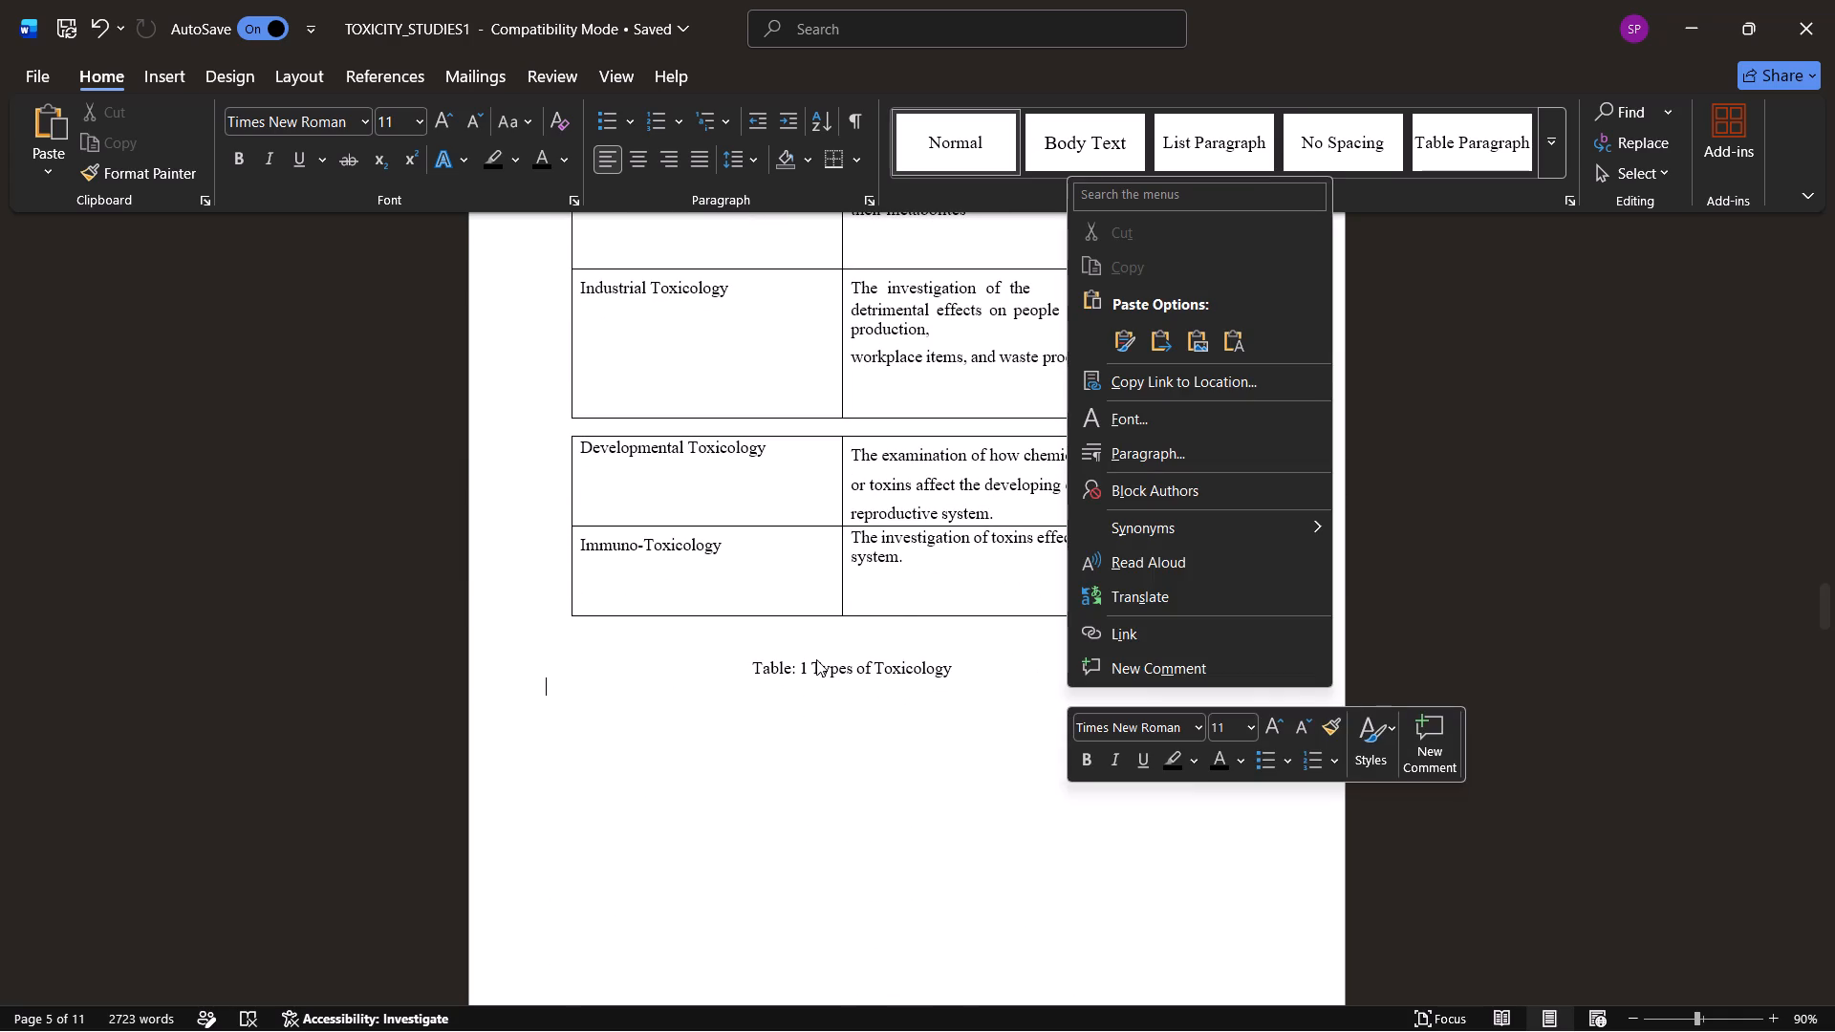
left_click(572, 709)
left_click(572, 709)
left_click(572, 709)
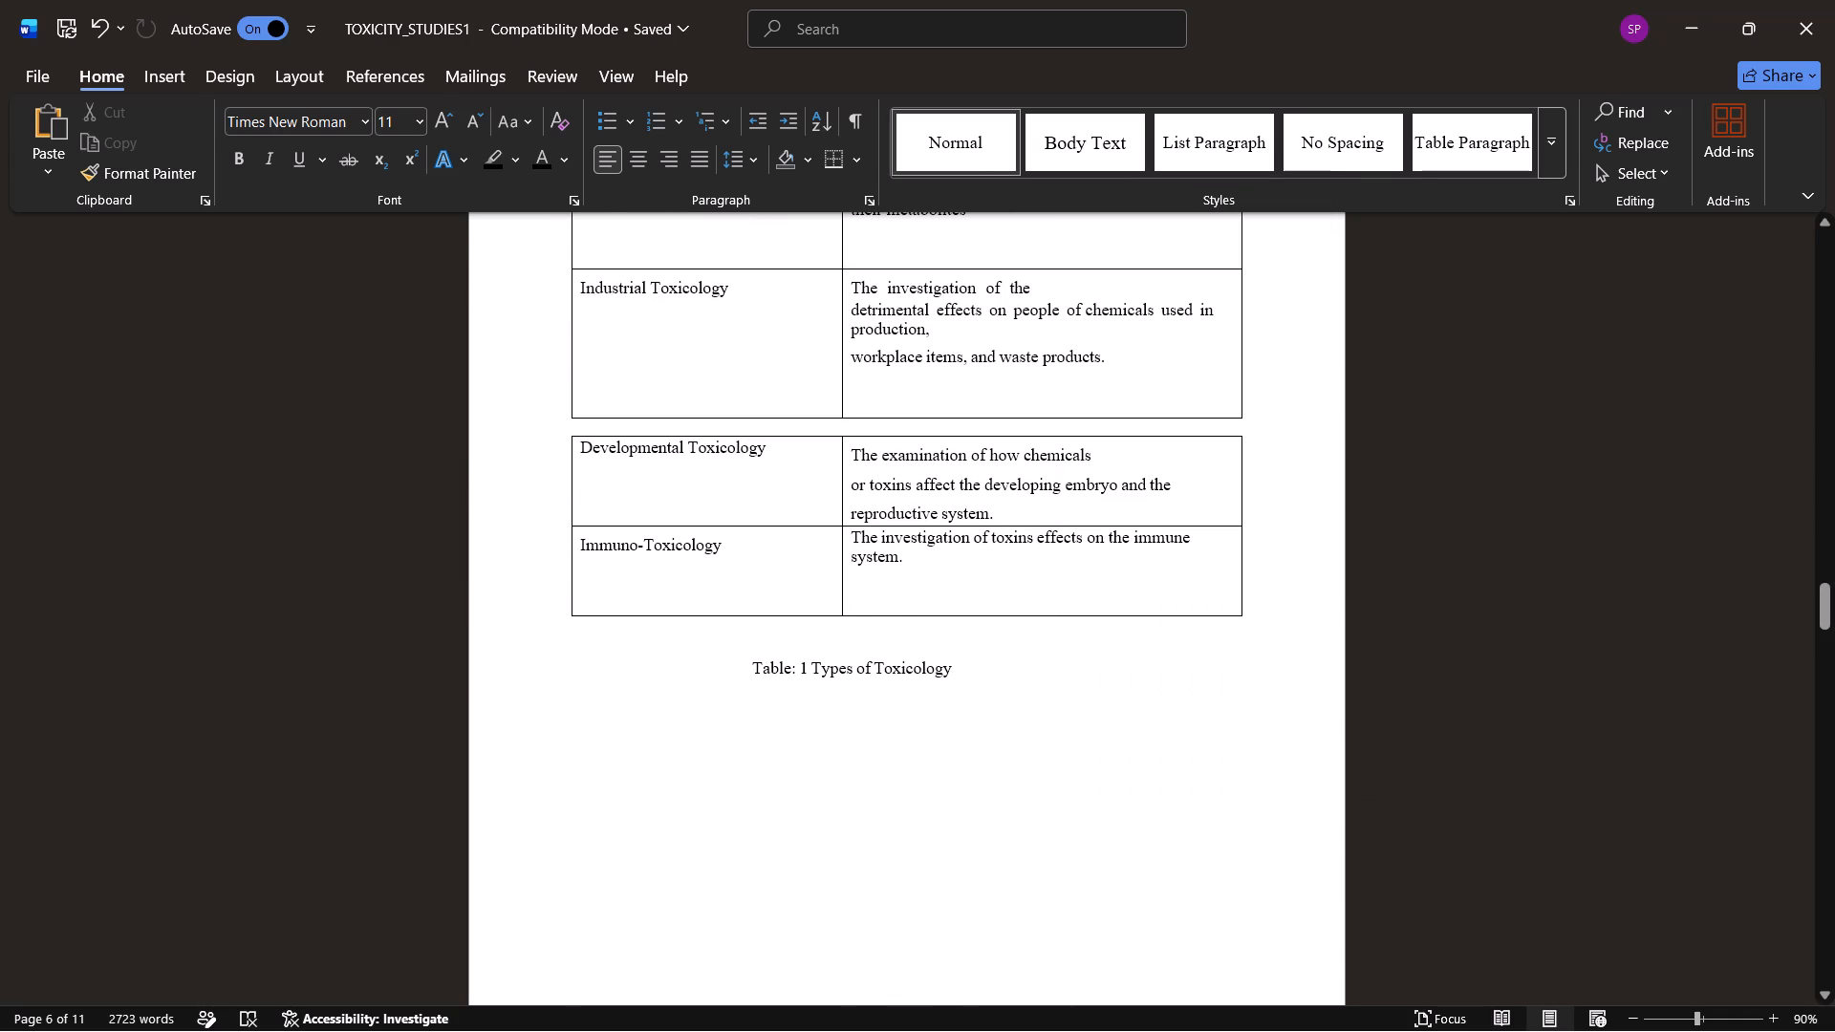
key("ctrl+v")
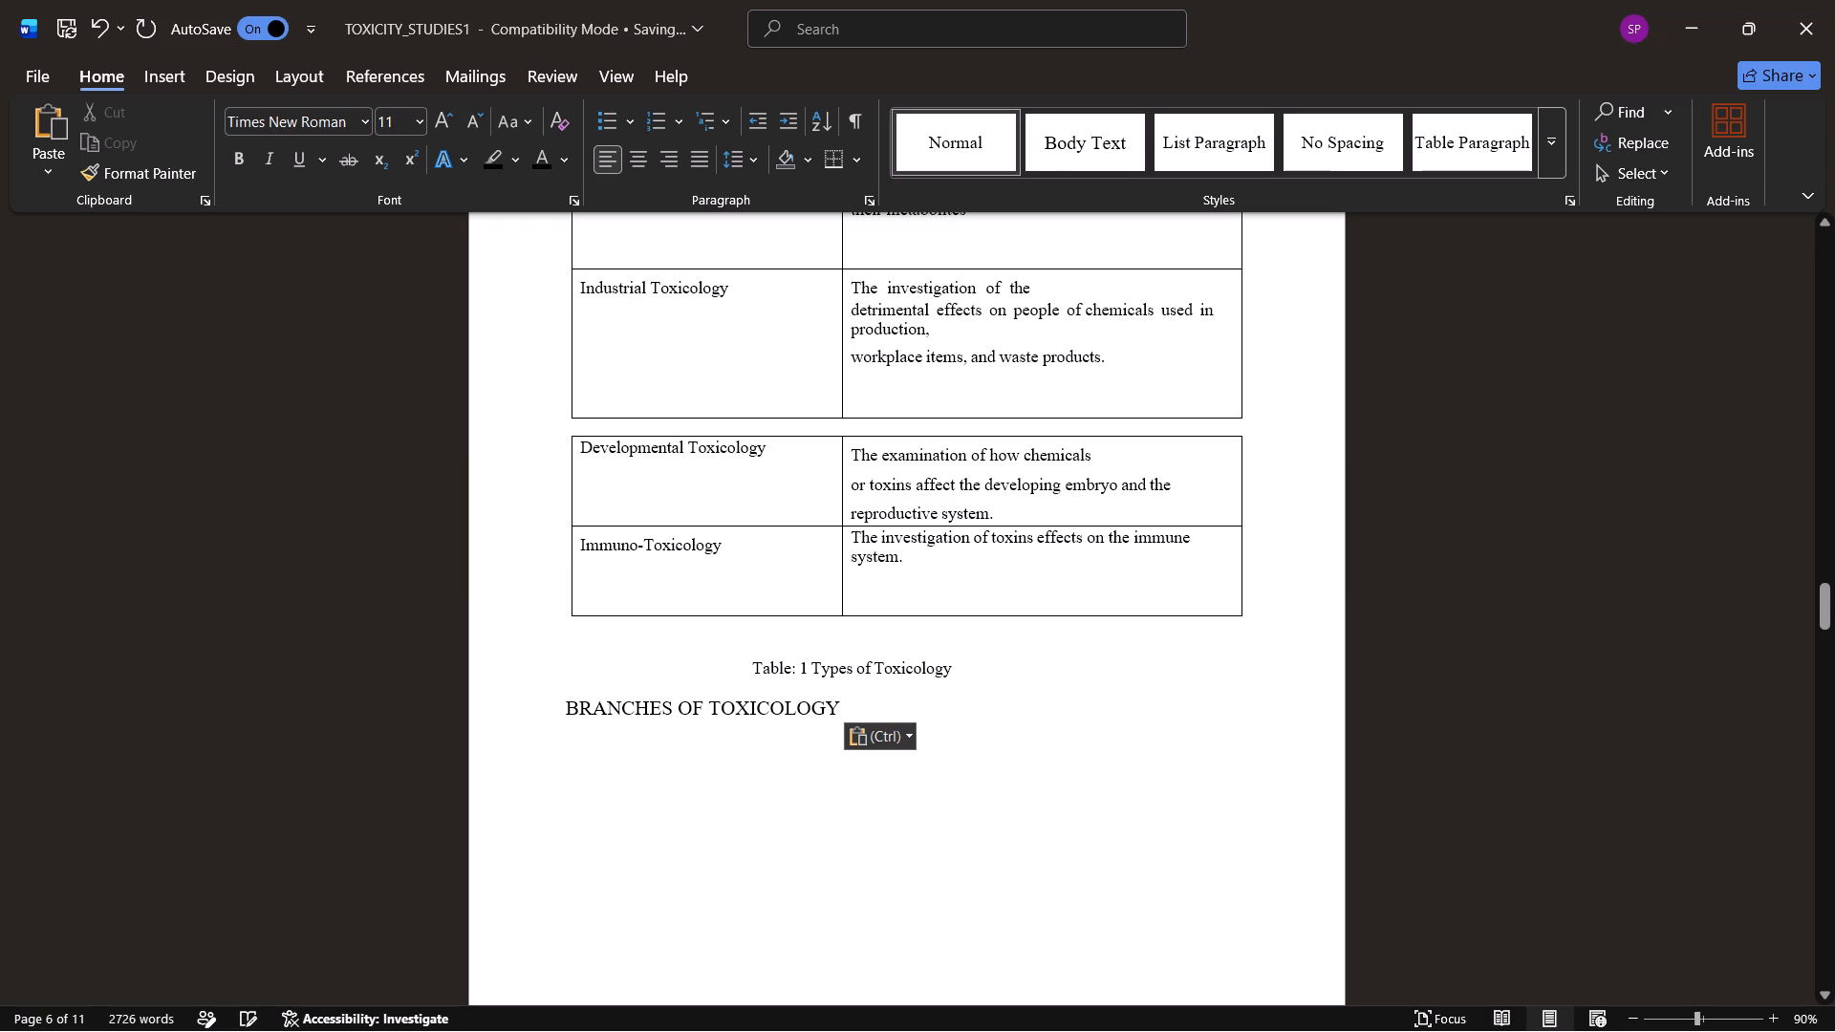
Pull the "Table: 1 Types of Toxicology" caption up one line, closer to the table, and flush with the page margin.
left_click_drag(750, 671, 926, 674)
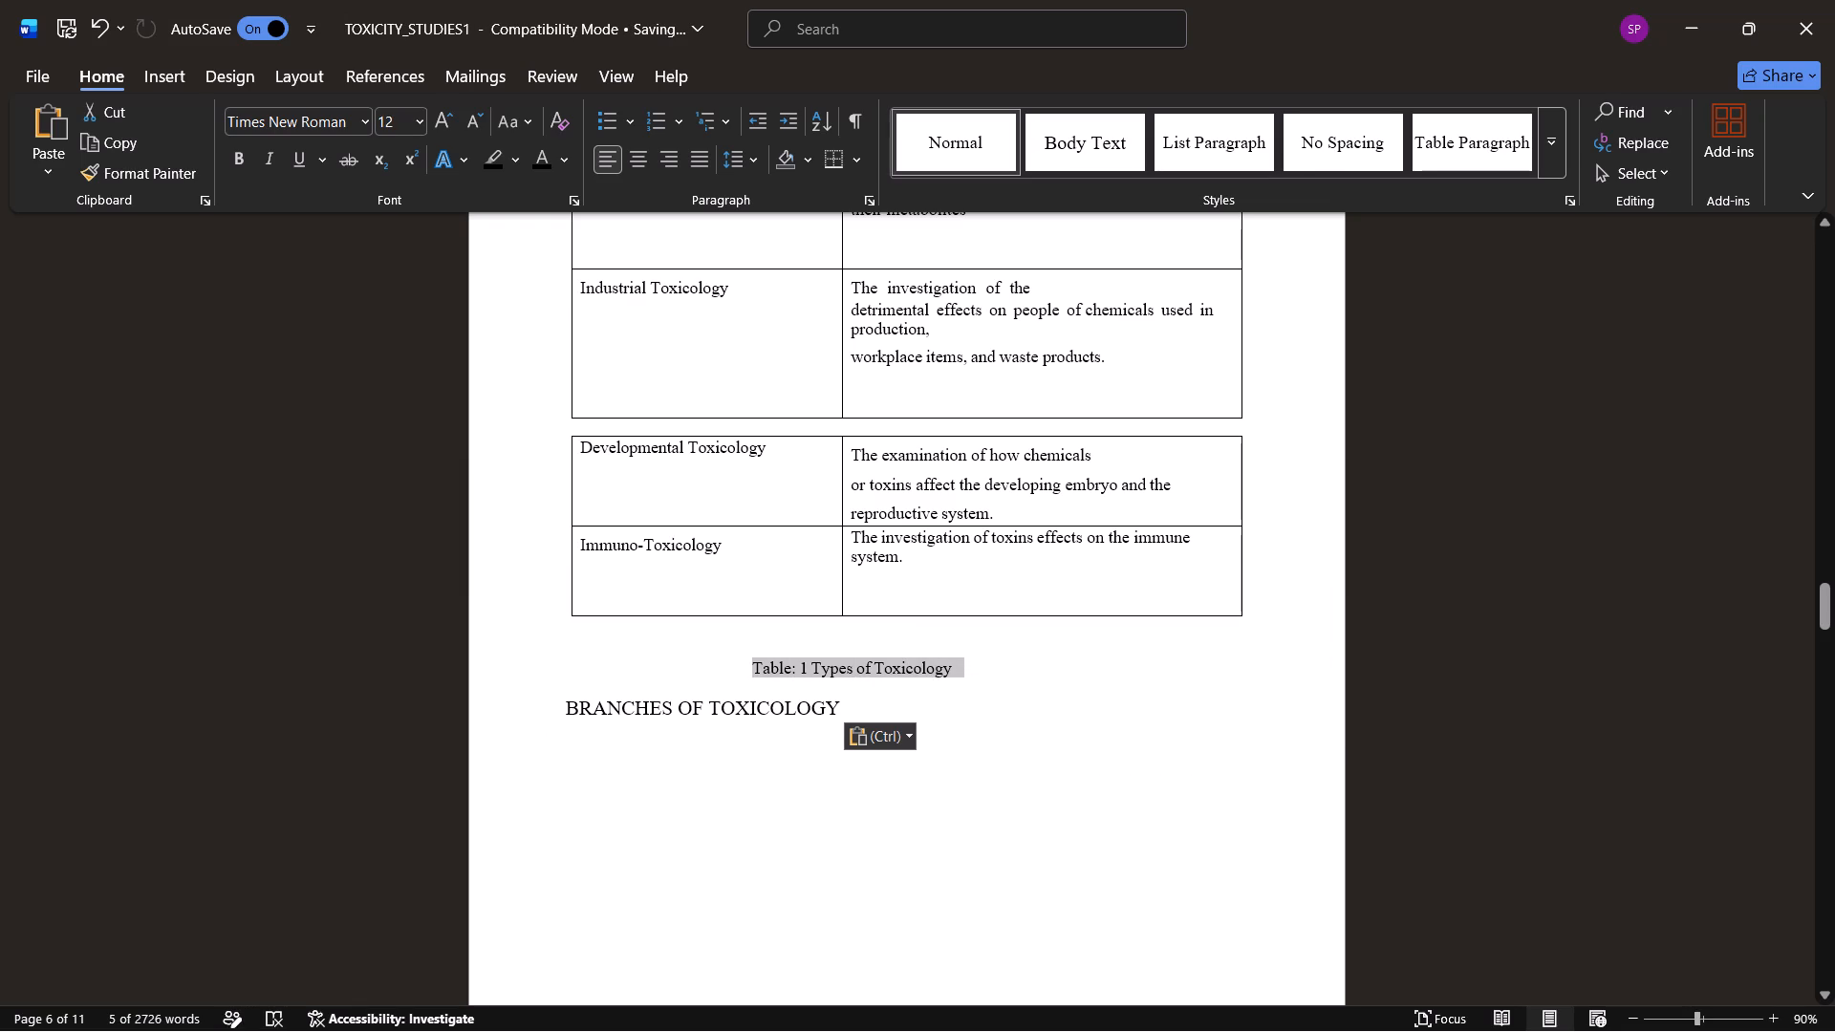
left_click(780, 634)
left_click(780, 634)
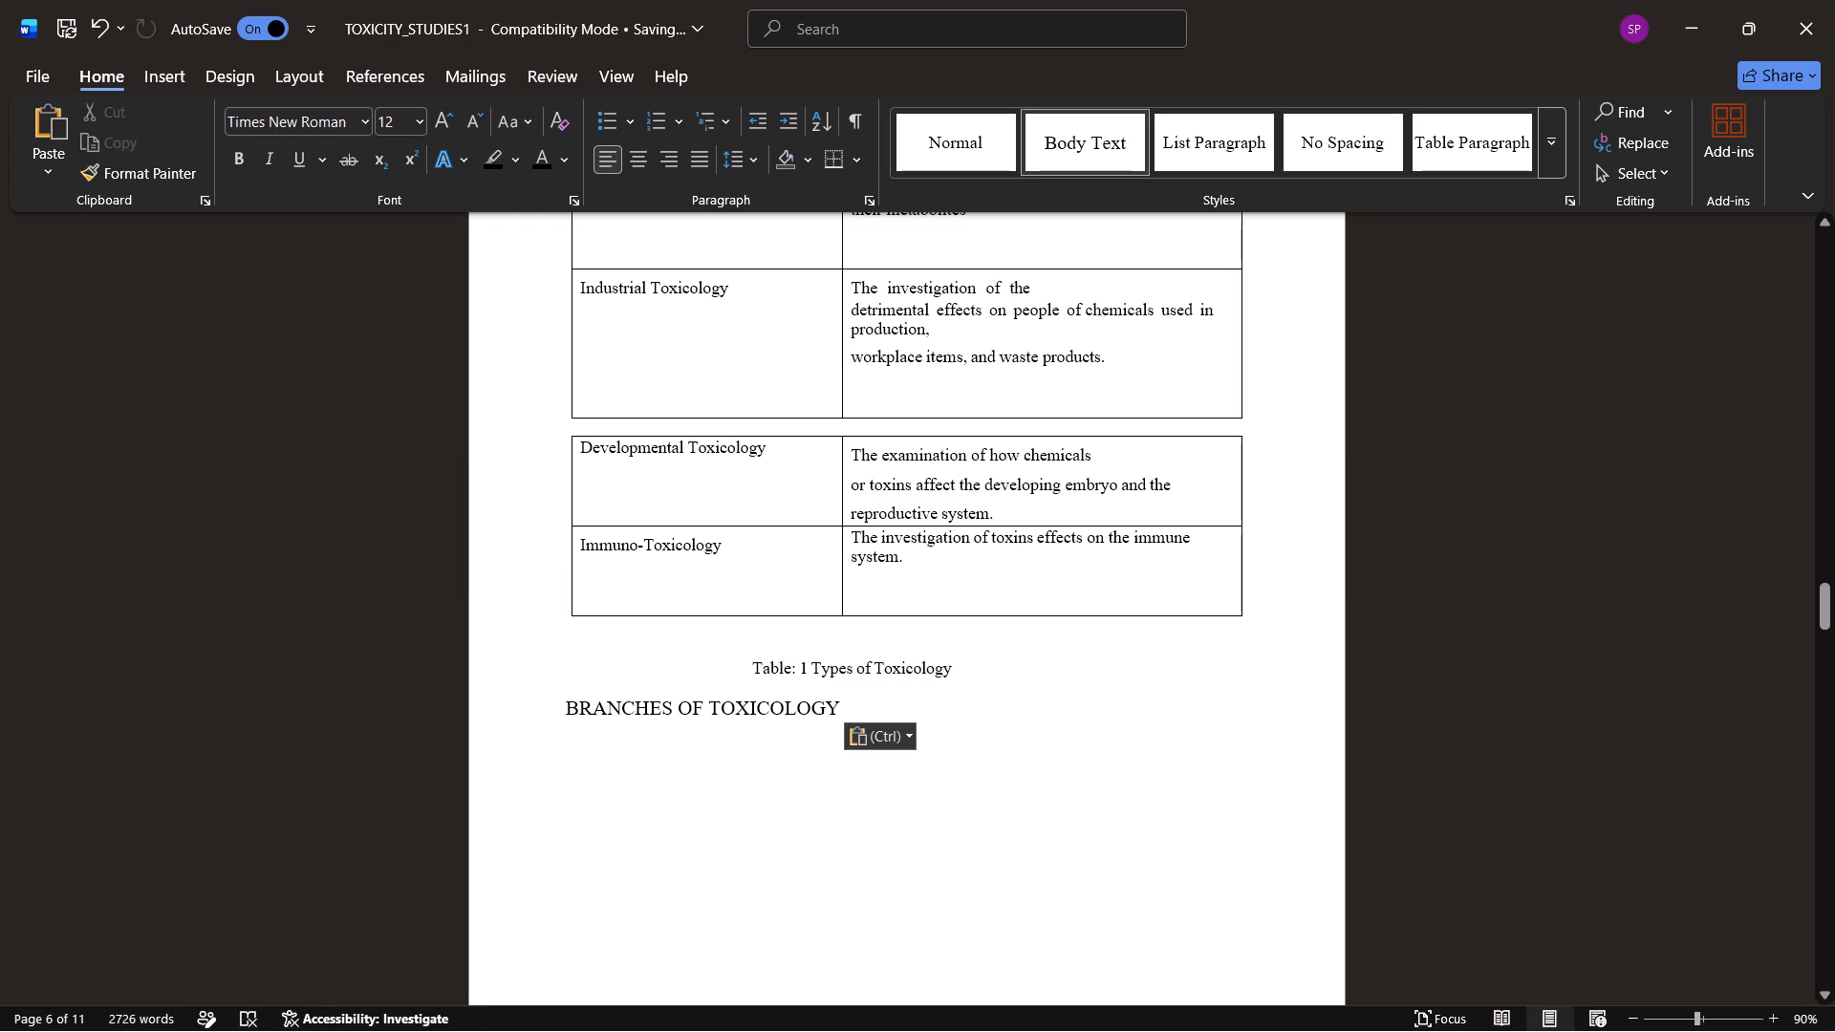
double_click(770, 640)
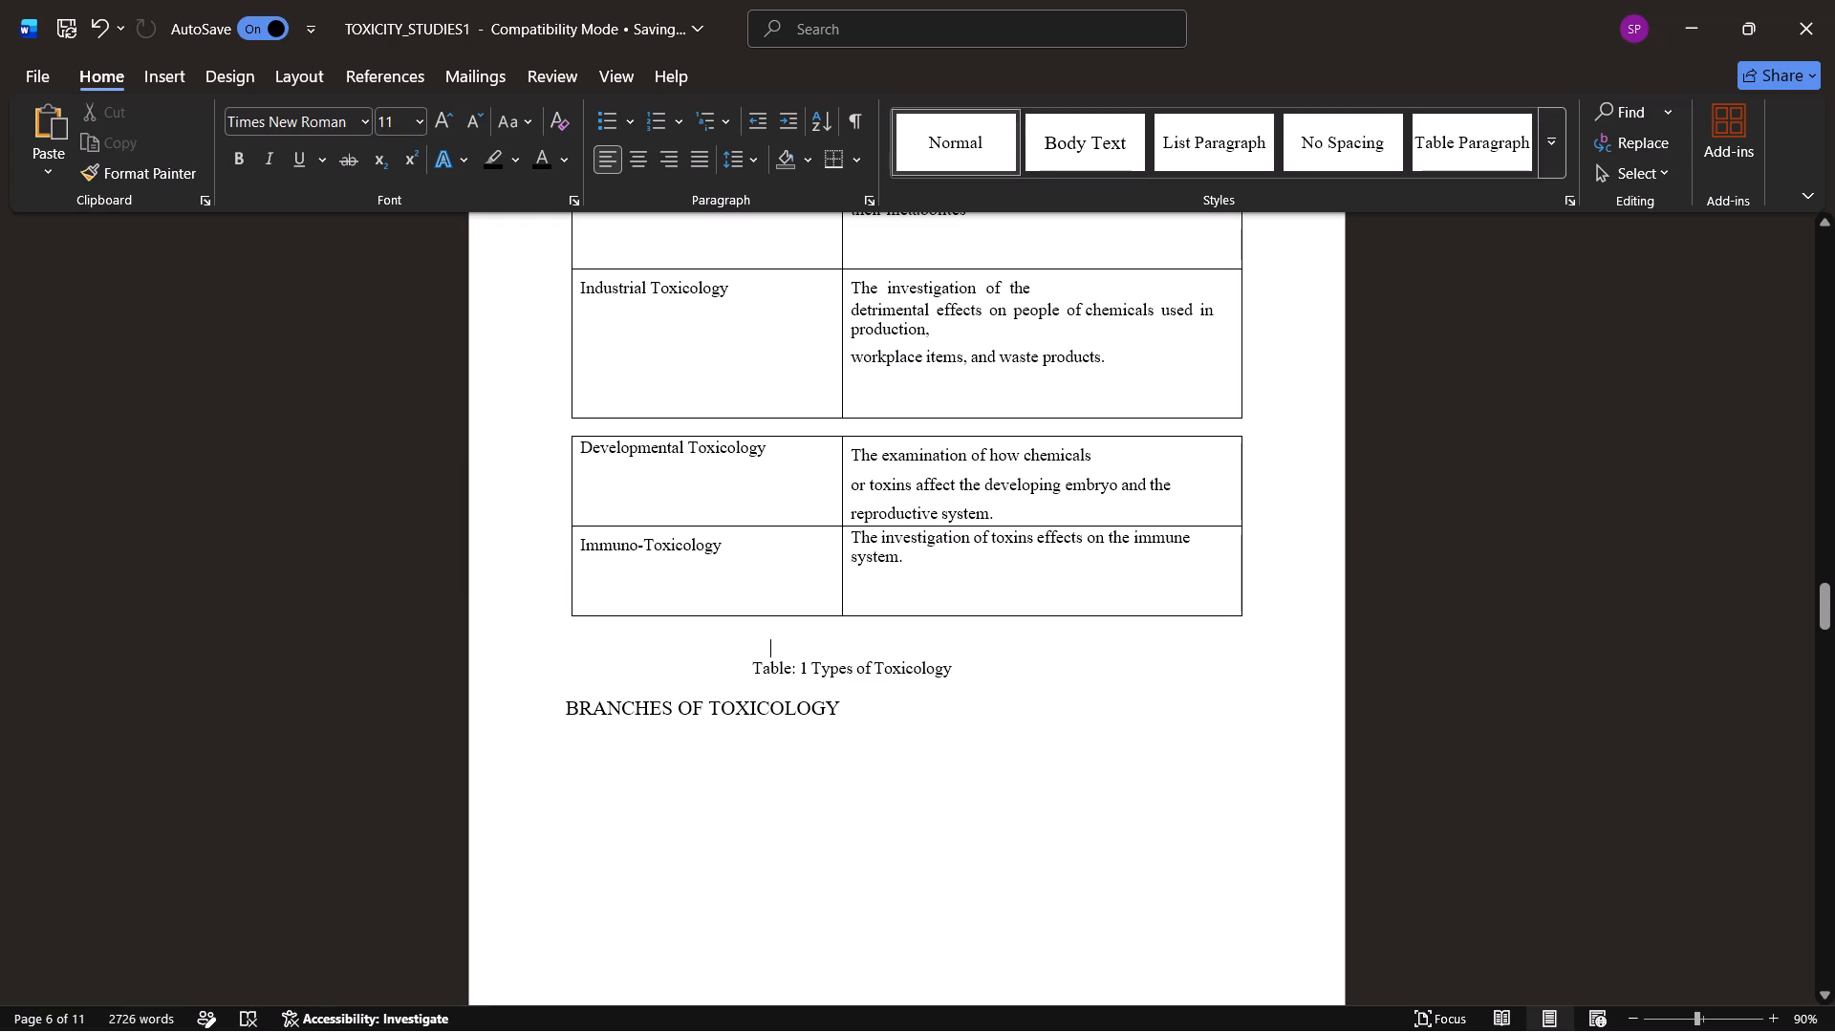
left_click(770, 640)
left_click(742, 662)
key("BackSpace")
key("BackSpace")
key("BackSpace")
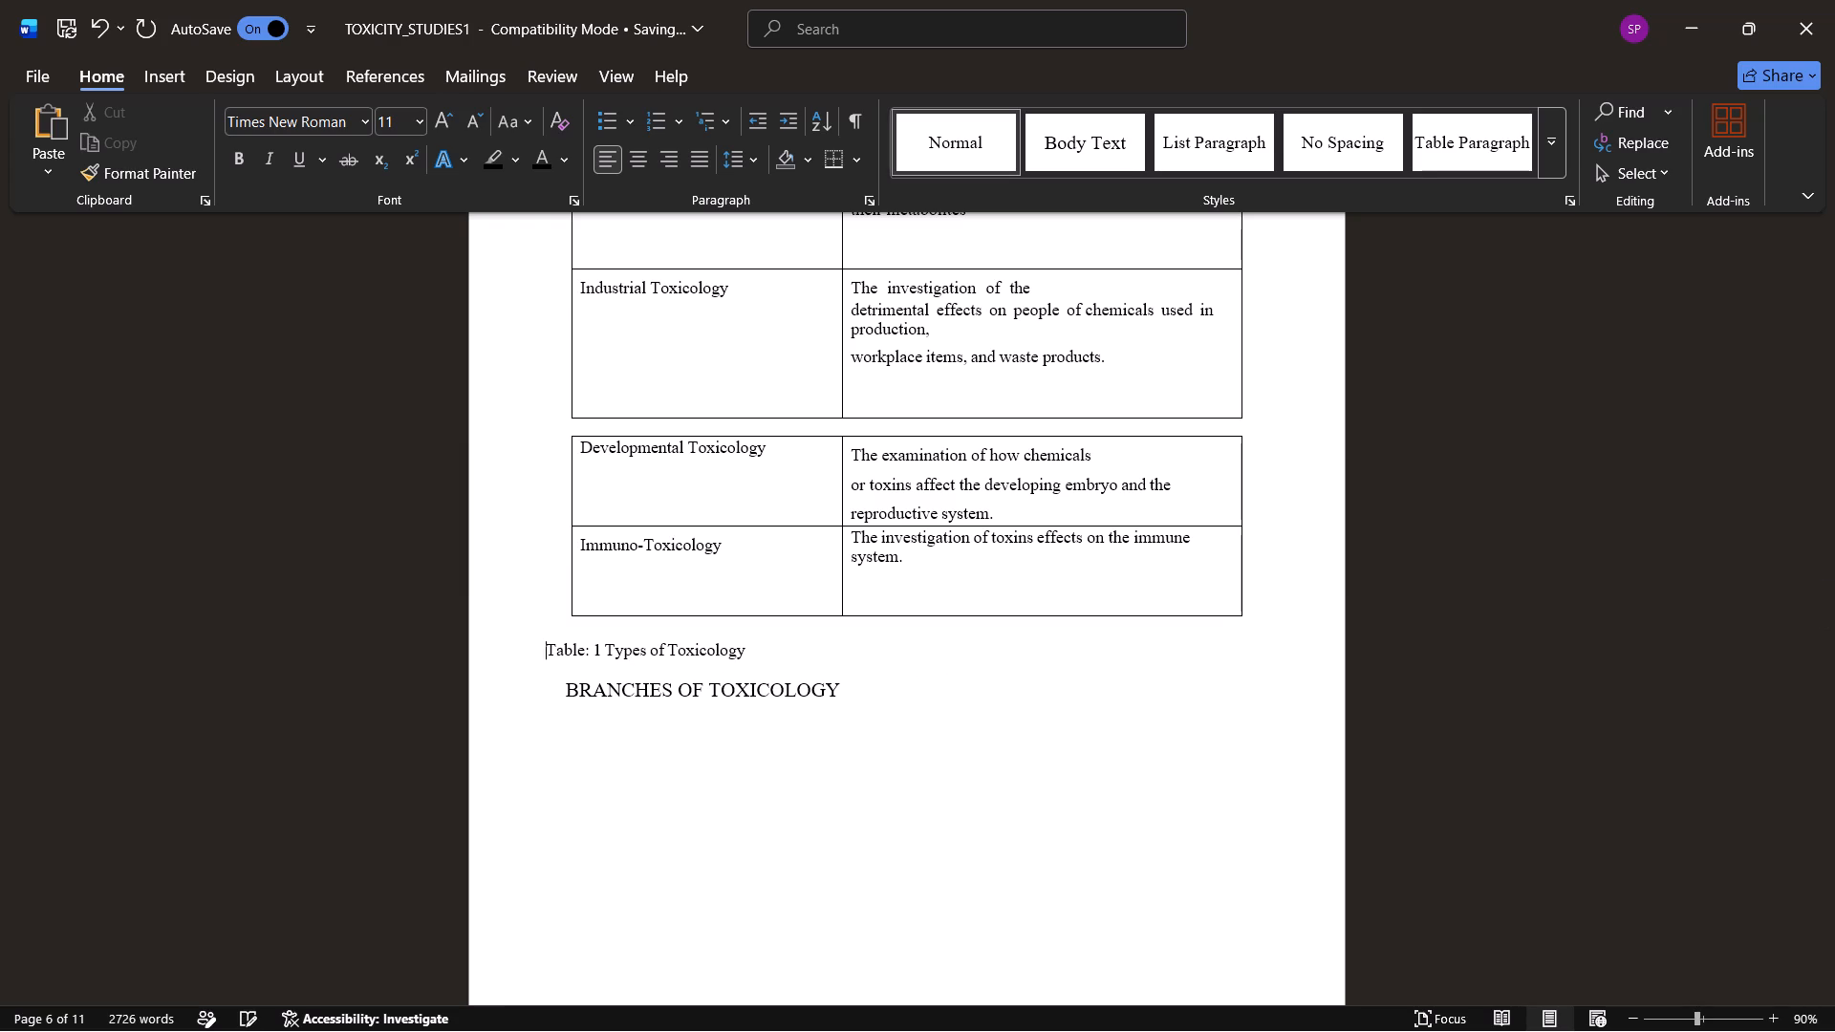
Indent the "Table: 1 Types of Toxicology" caption with spaces so it sits roughly centred beneath the table.
key("space")
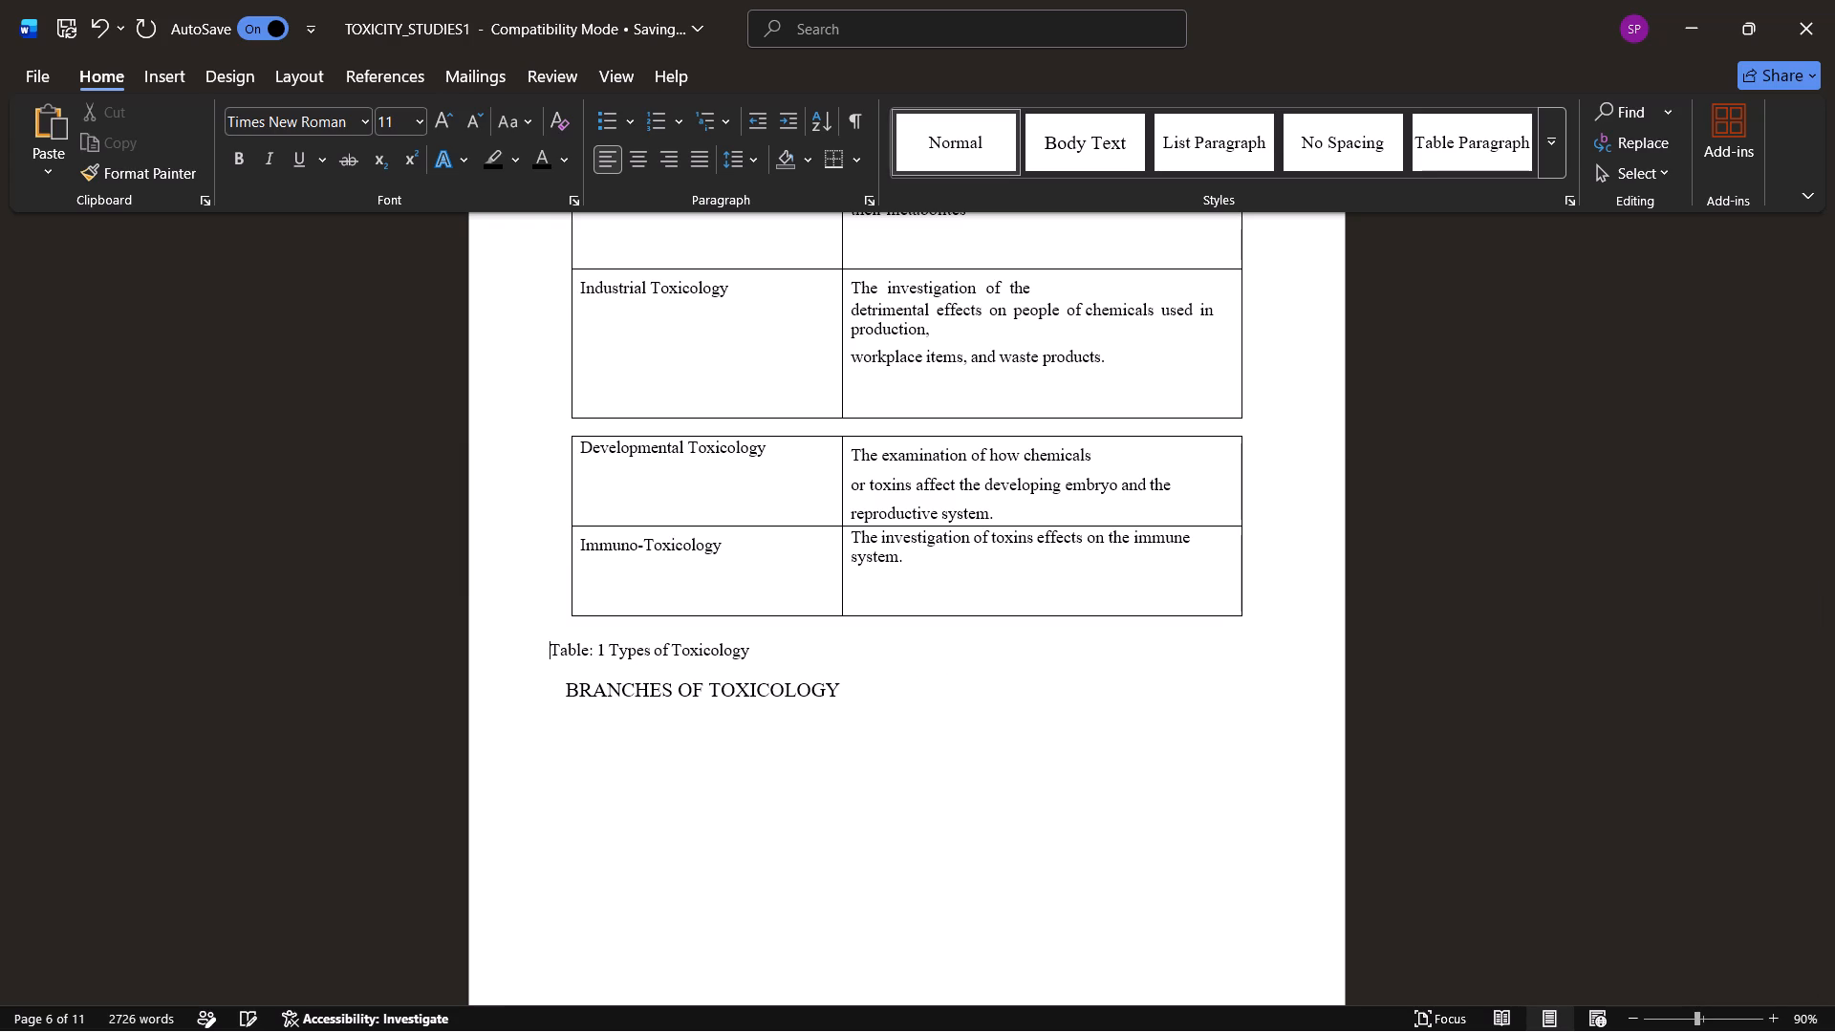
key("space")
key("space")
key("space")
key("space")
key("space")
key("space")
key("space")
key("space")
key("space")
key("space")
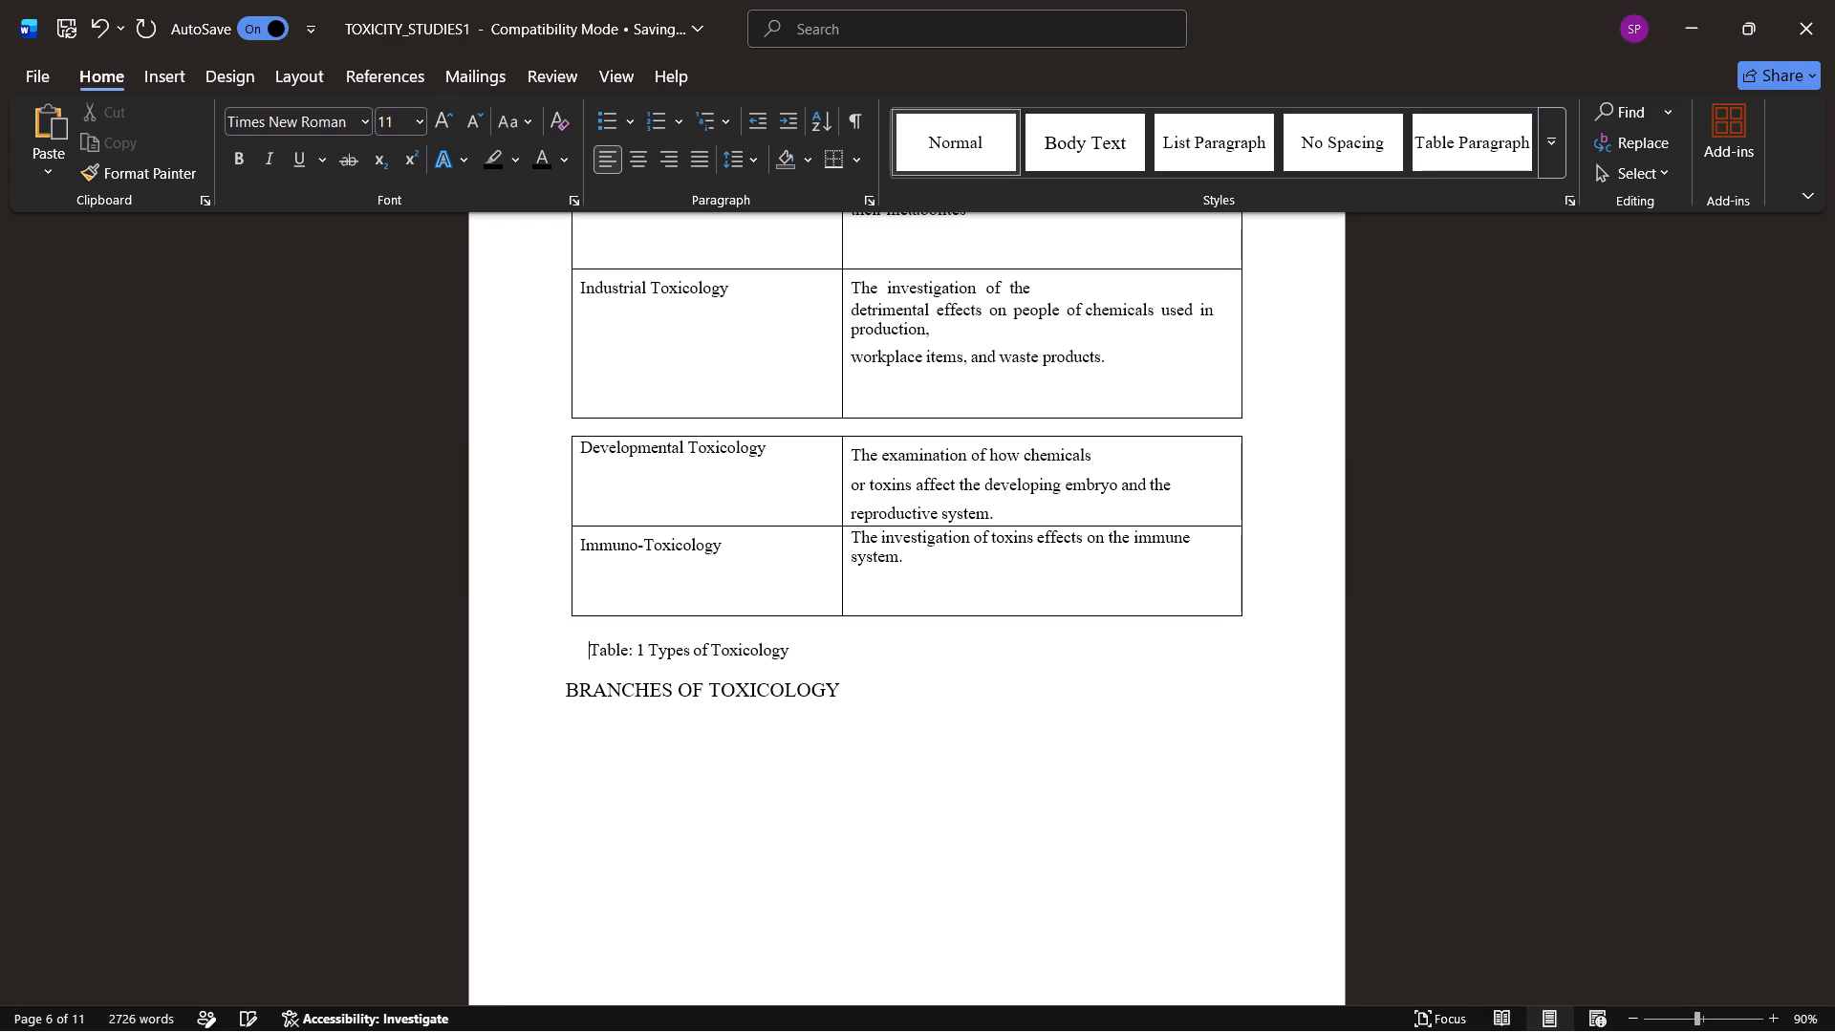
key("space")
key("space")
key("space")
key("space")
key("space")
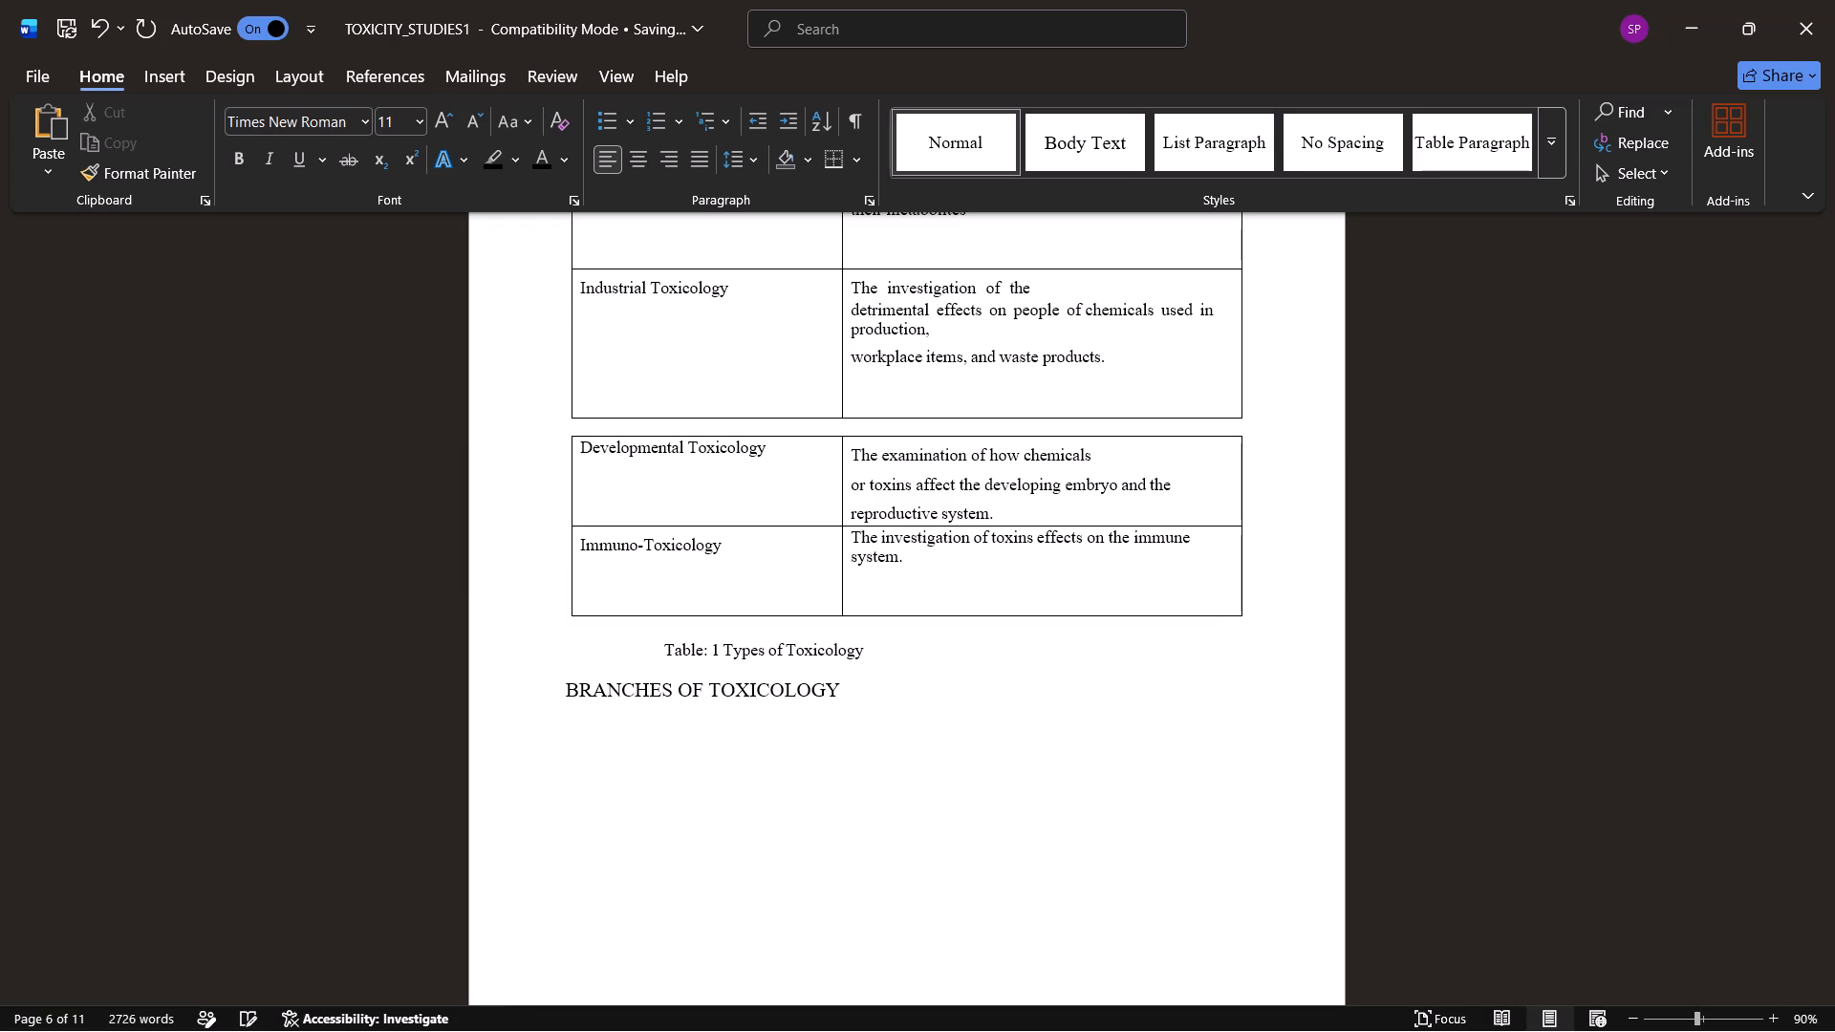
key("space")
key("space")
key("space")
key("space")
key("space")
key("space")
key("space")
key("space")
key("space")
key("space")
key("space")
key("space")
key("space")
key("space")
key("space")
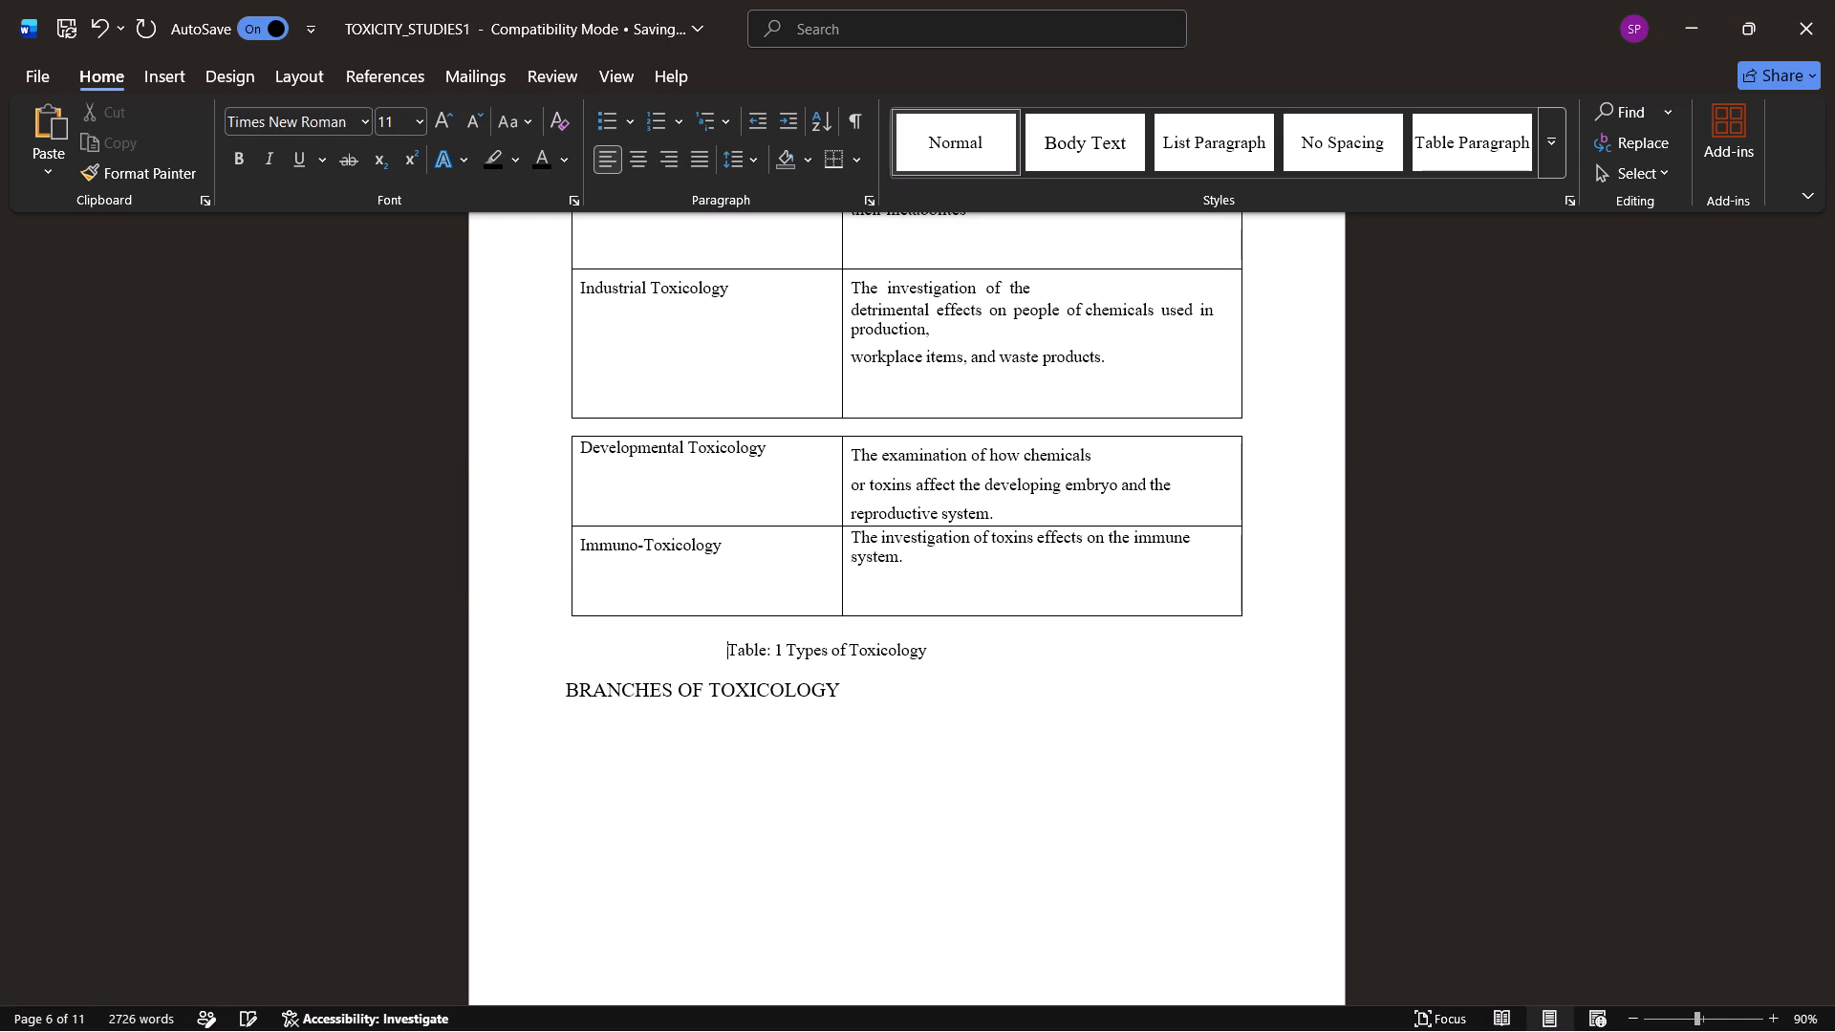
key("space")
Add a blank line below the relocated BRANCHES OF TOXICOLOGY heading and two blank lines between it and the table caption.
scroll(658, 781, "down", 2)
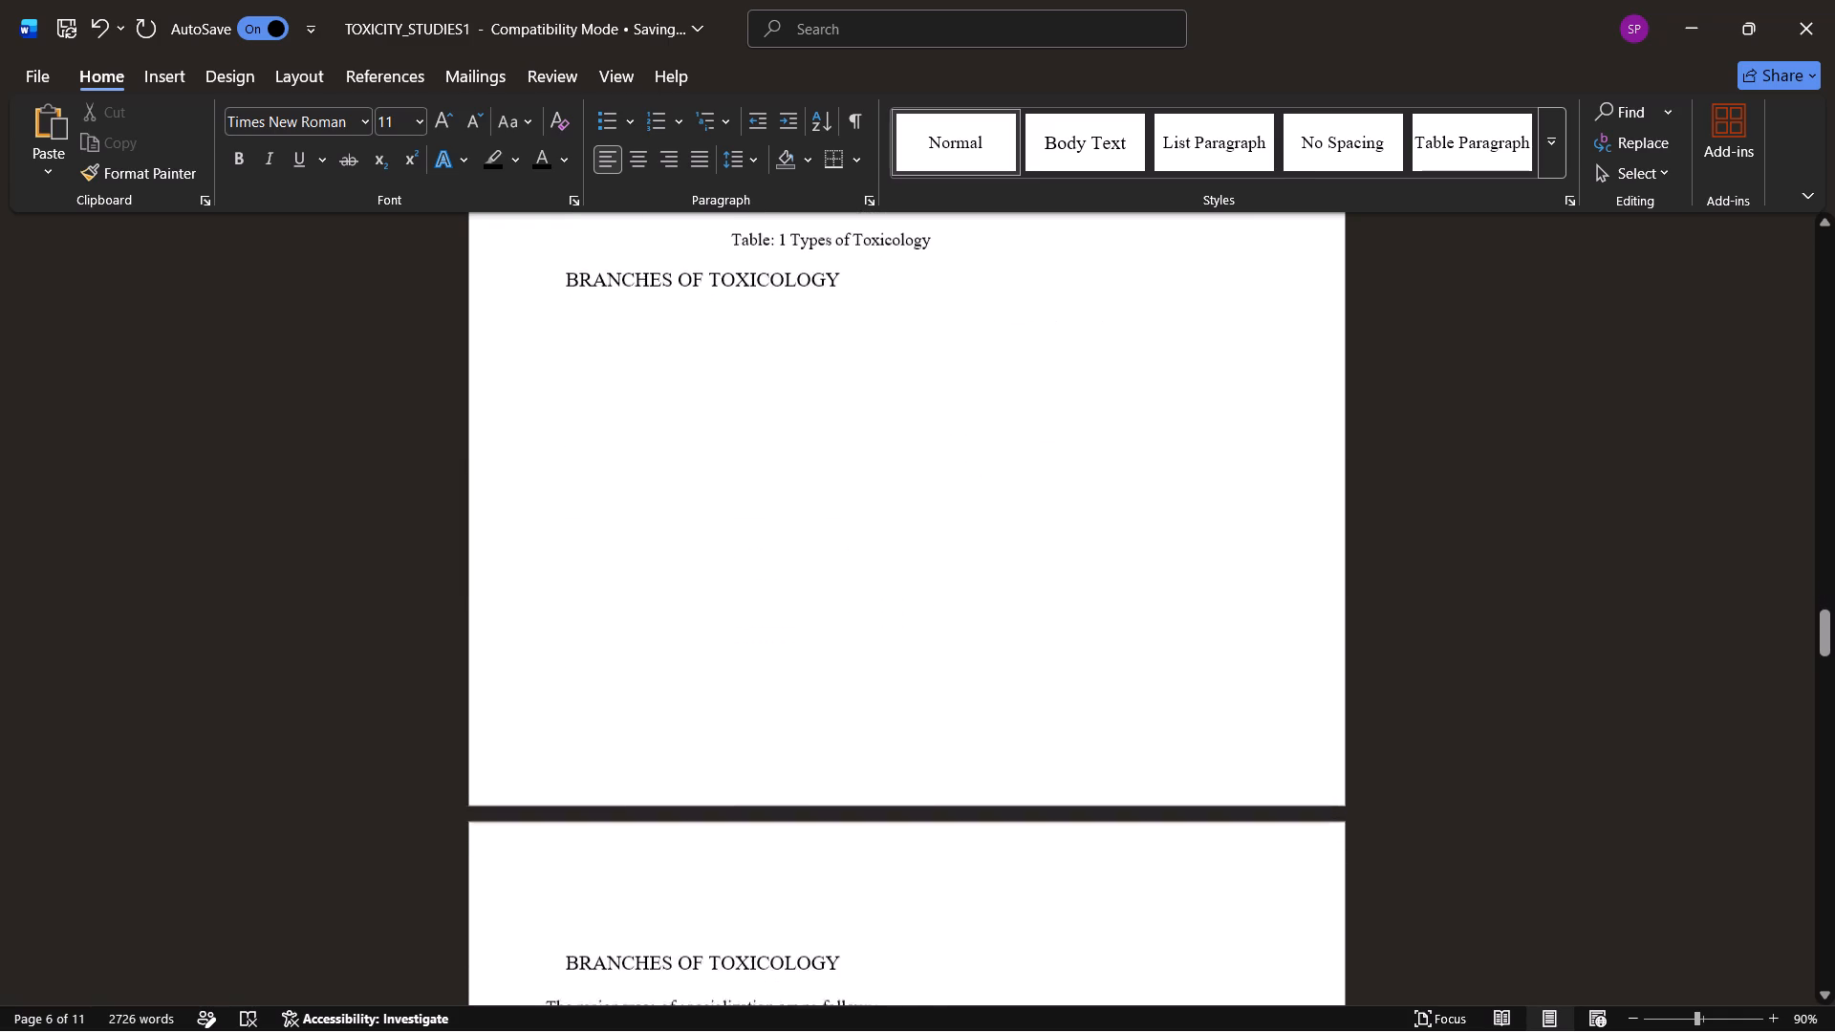
scroll(658, 781, "up", 1)
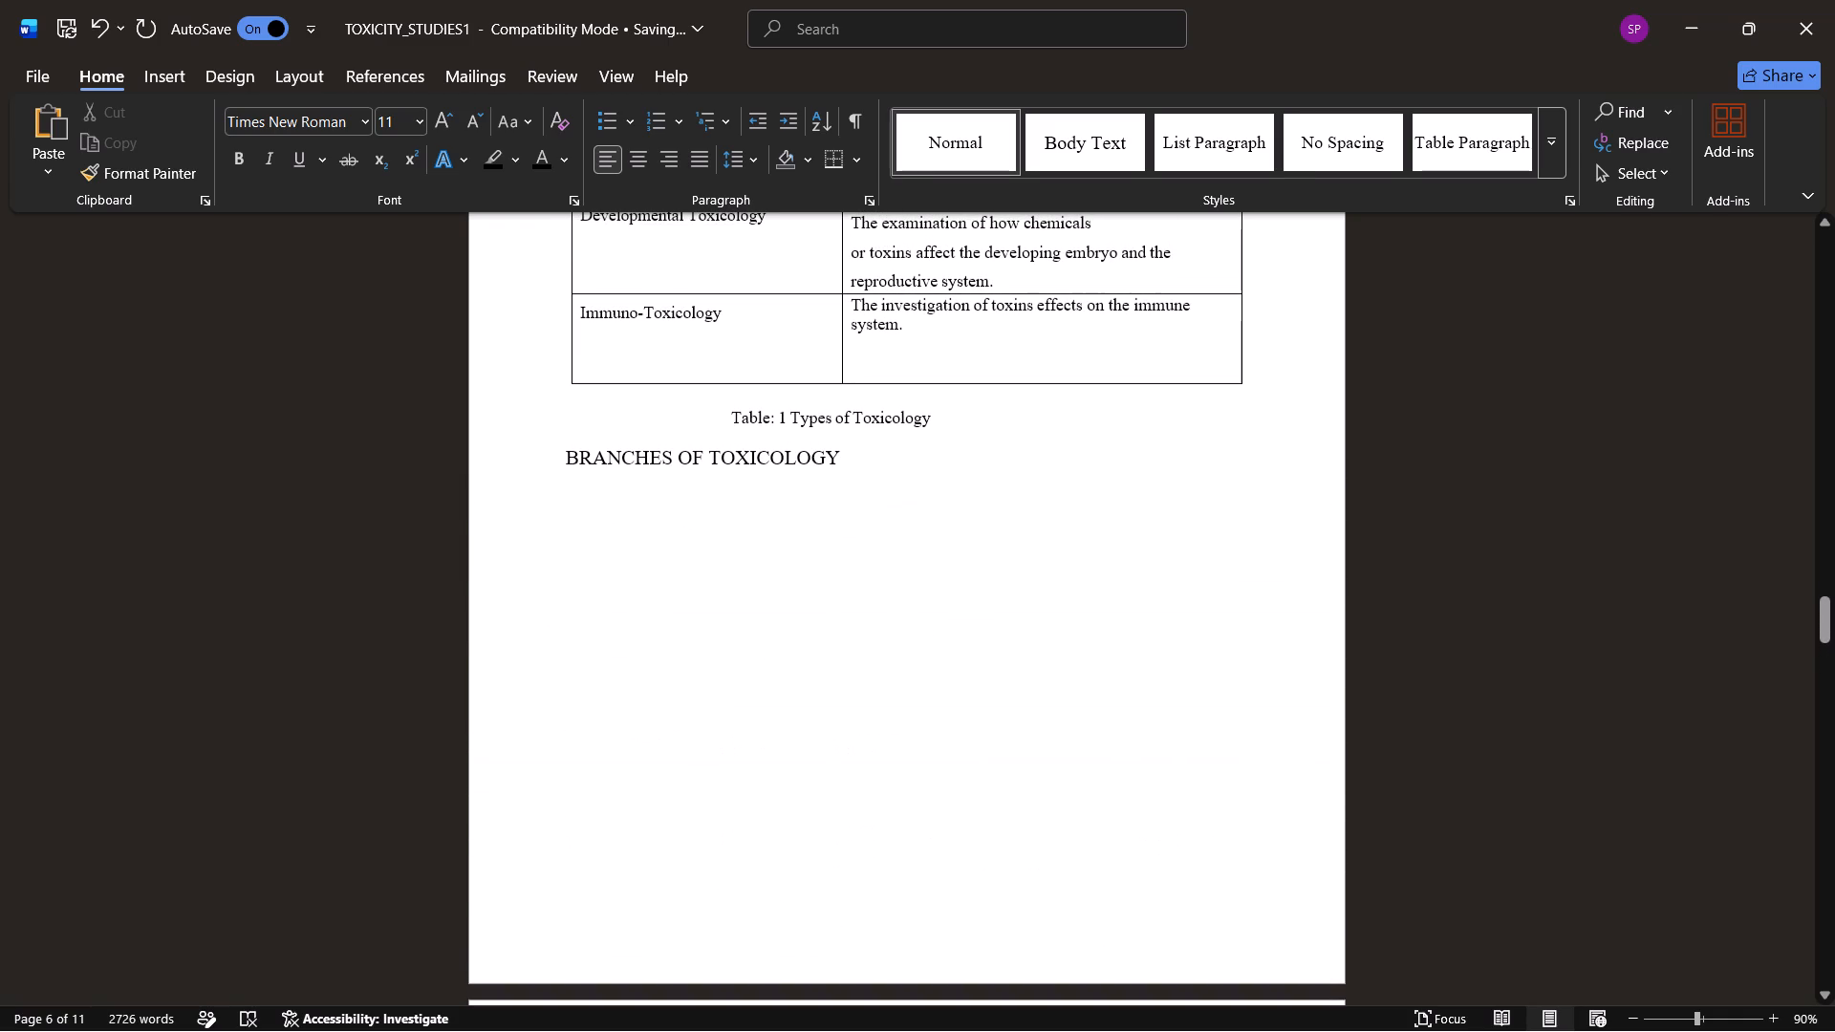
left_click(547, 469)
key("Return")
left_click(946, 406)
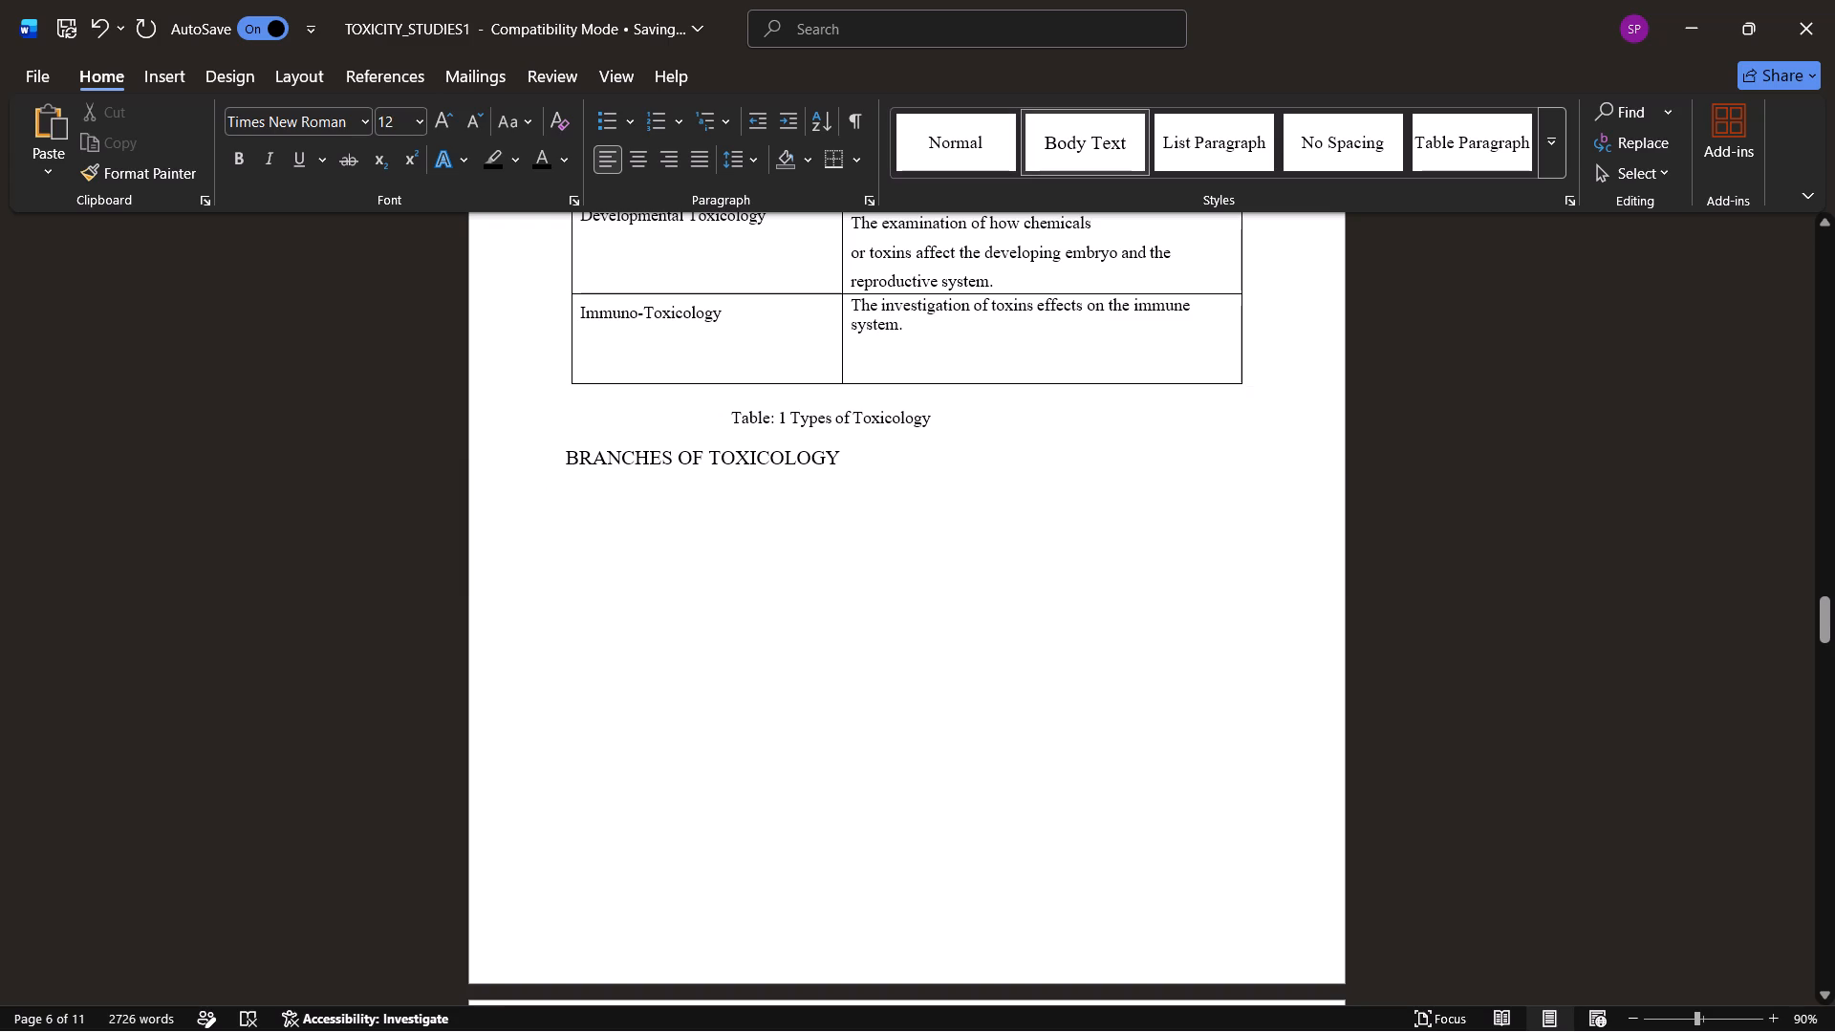
left_click(939, 425)
key("Return")
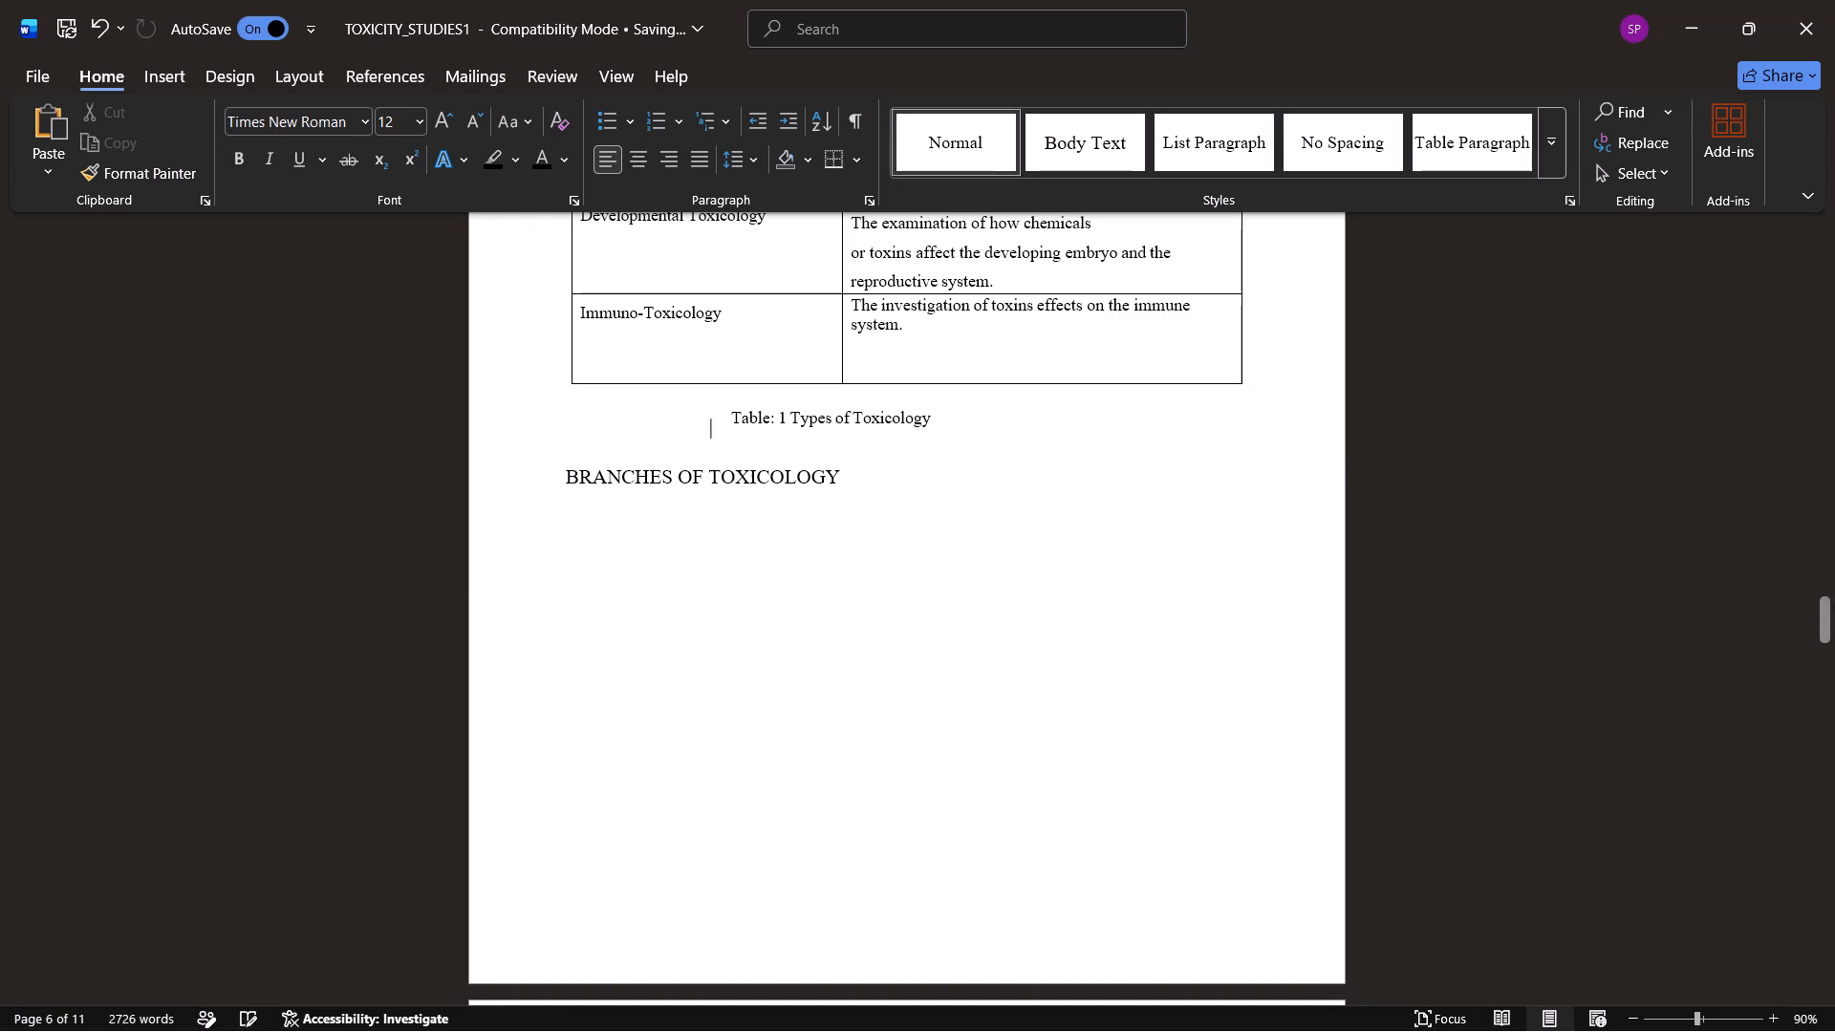
key("Return")
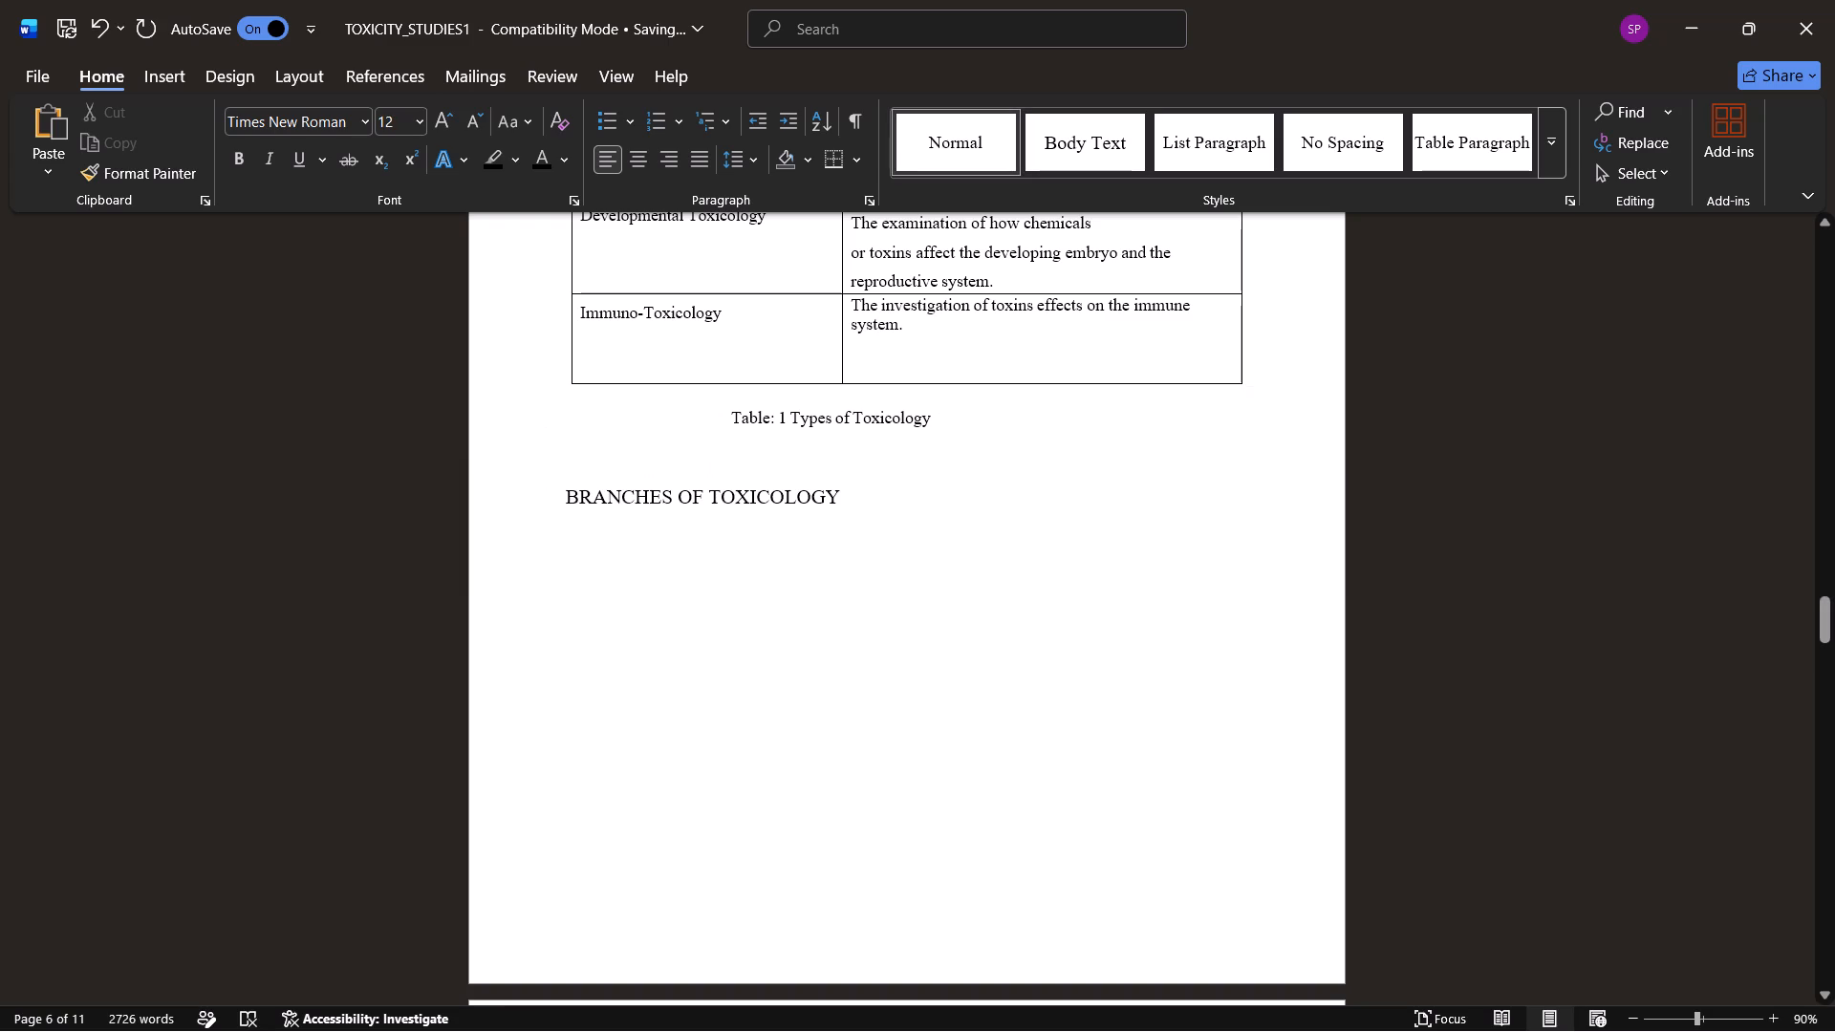
Indent the relocated BRANCHES OF TOXICOLOGY heading slightly further from the page margin with spaces.
left_click(558, 494)
key("space")
key("space")
key("space")
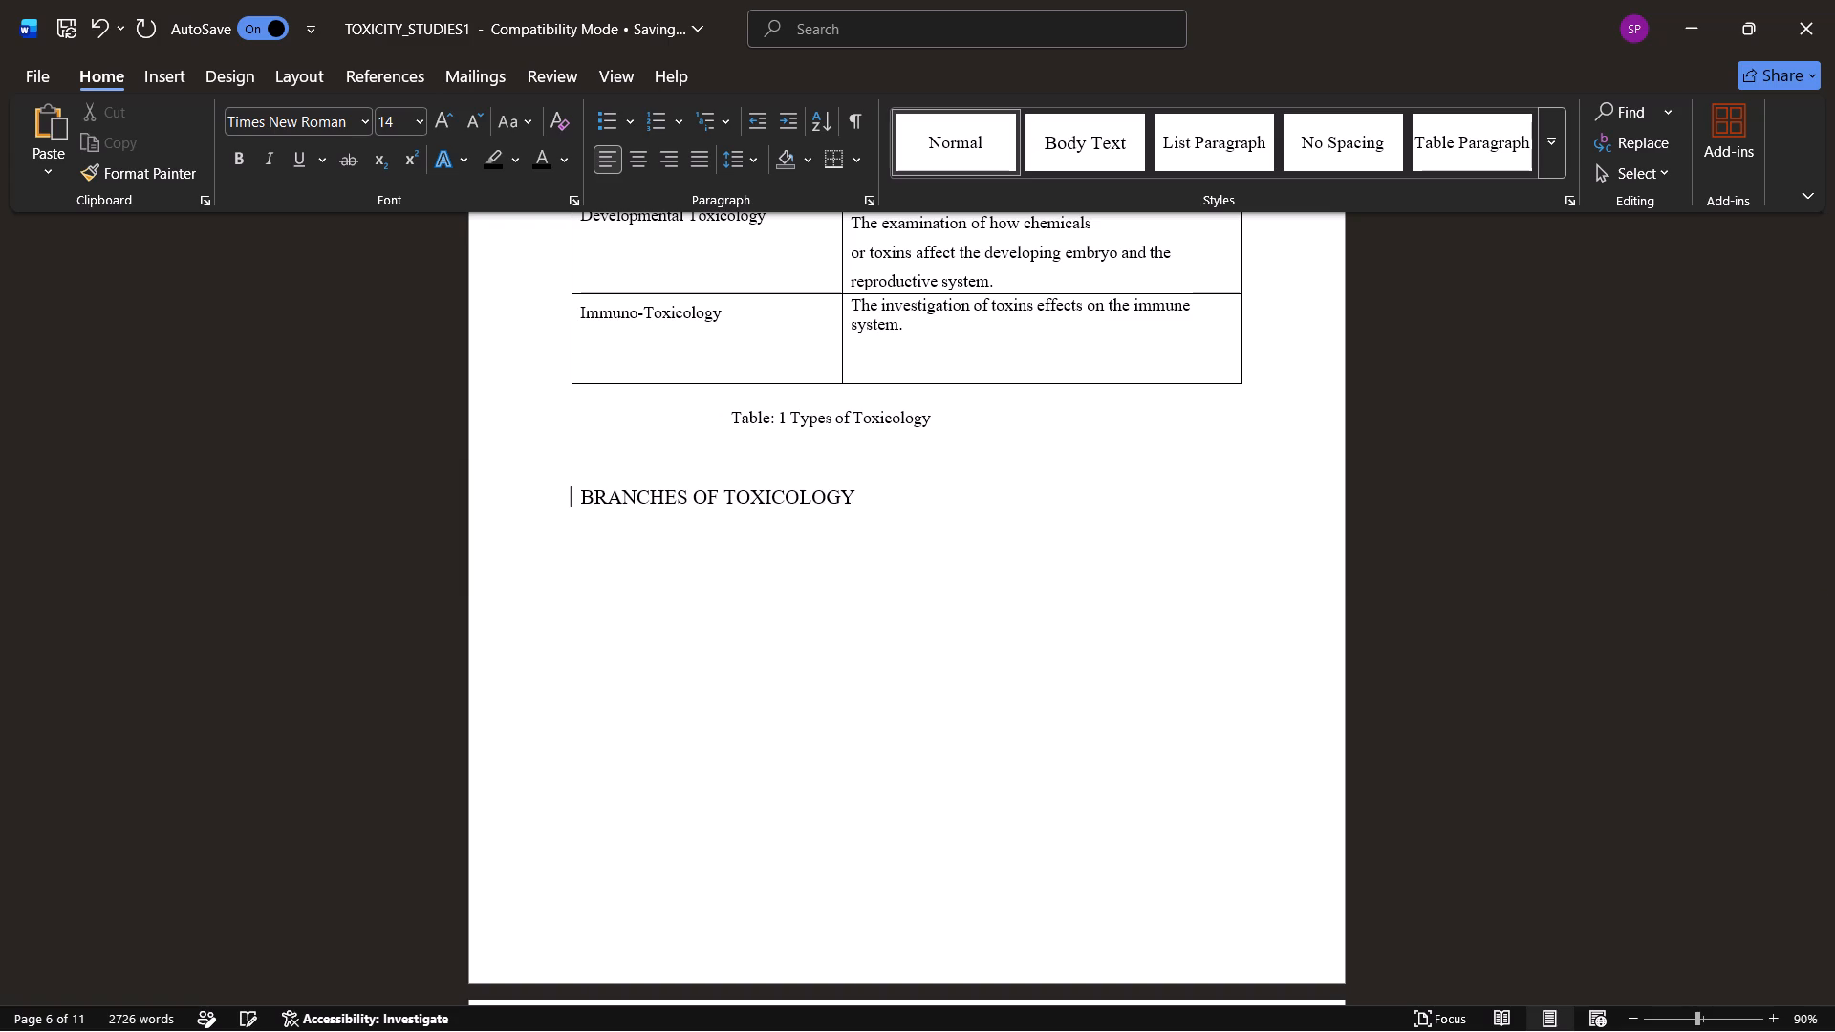
Delete the duplicate BRANCHES OF TOXICOLOGY heading at the top of the following page.
scroll(587, 743, "down", 2)
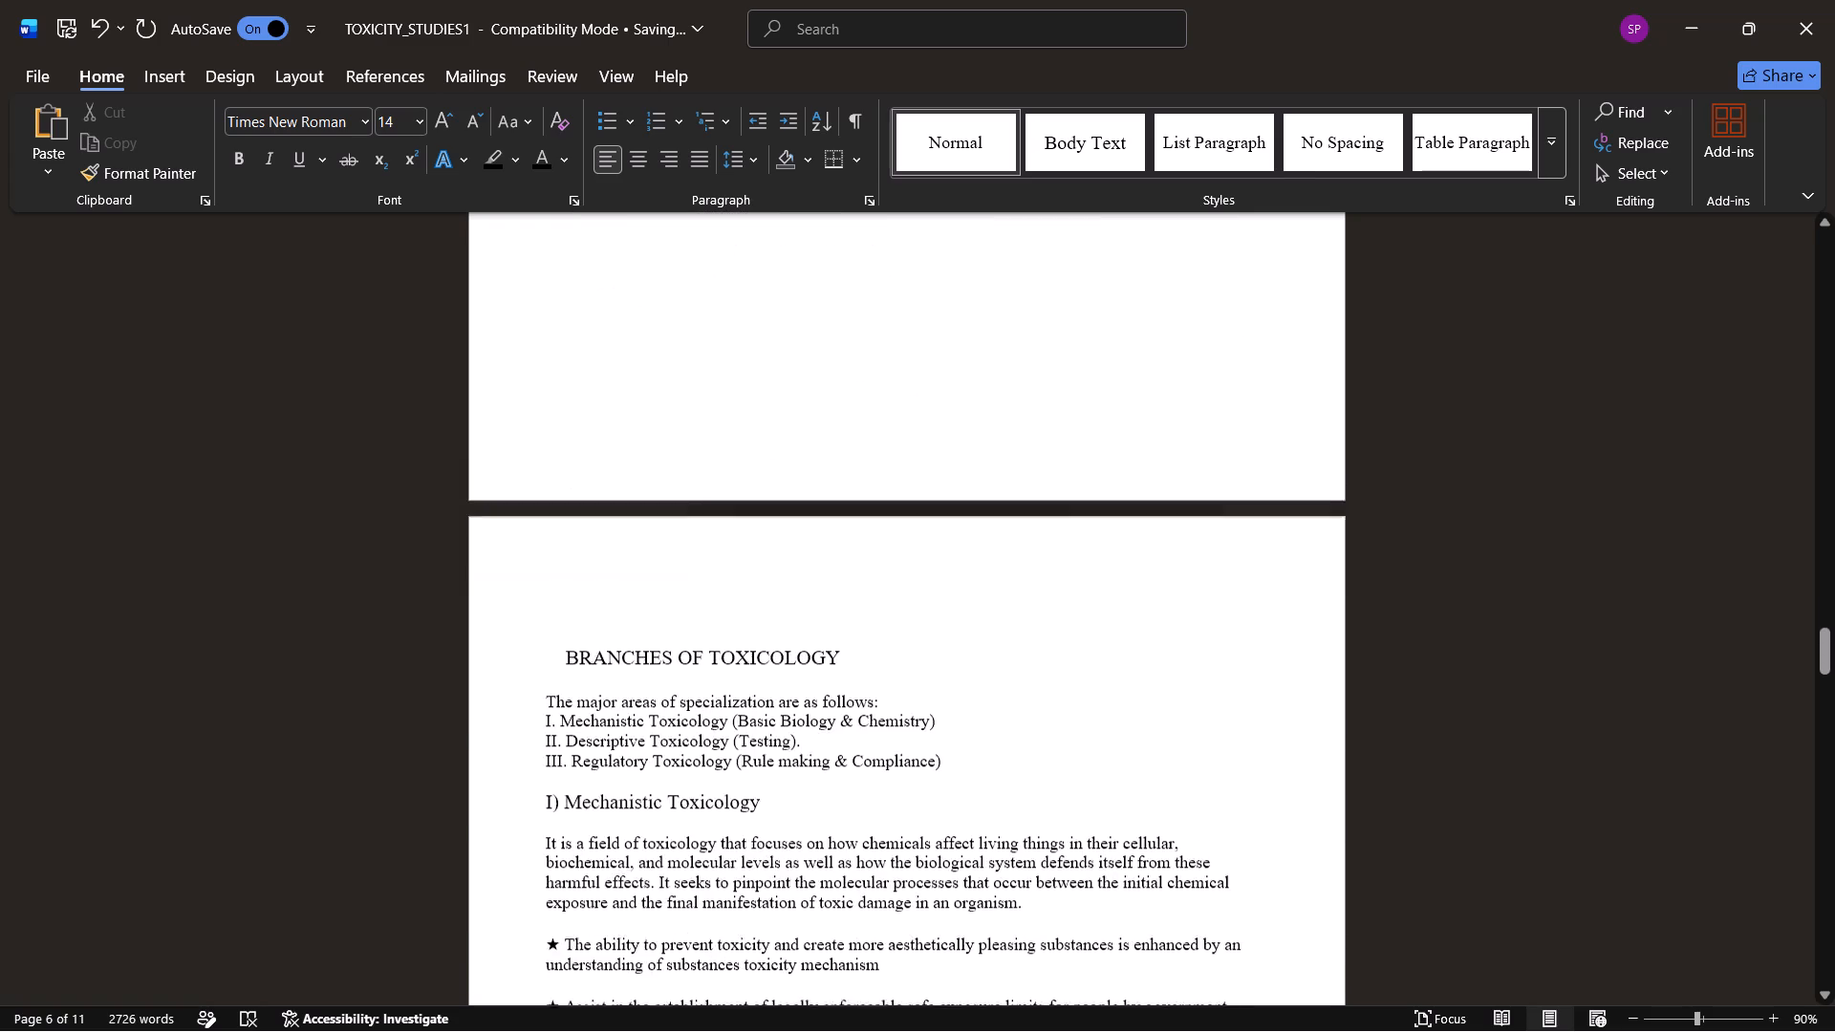
scroll(587, 743, "down", 1)
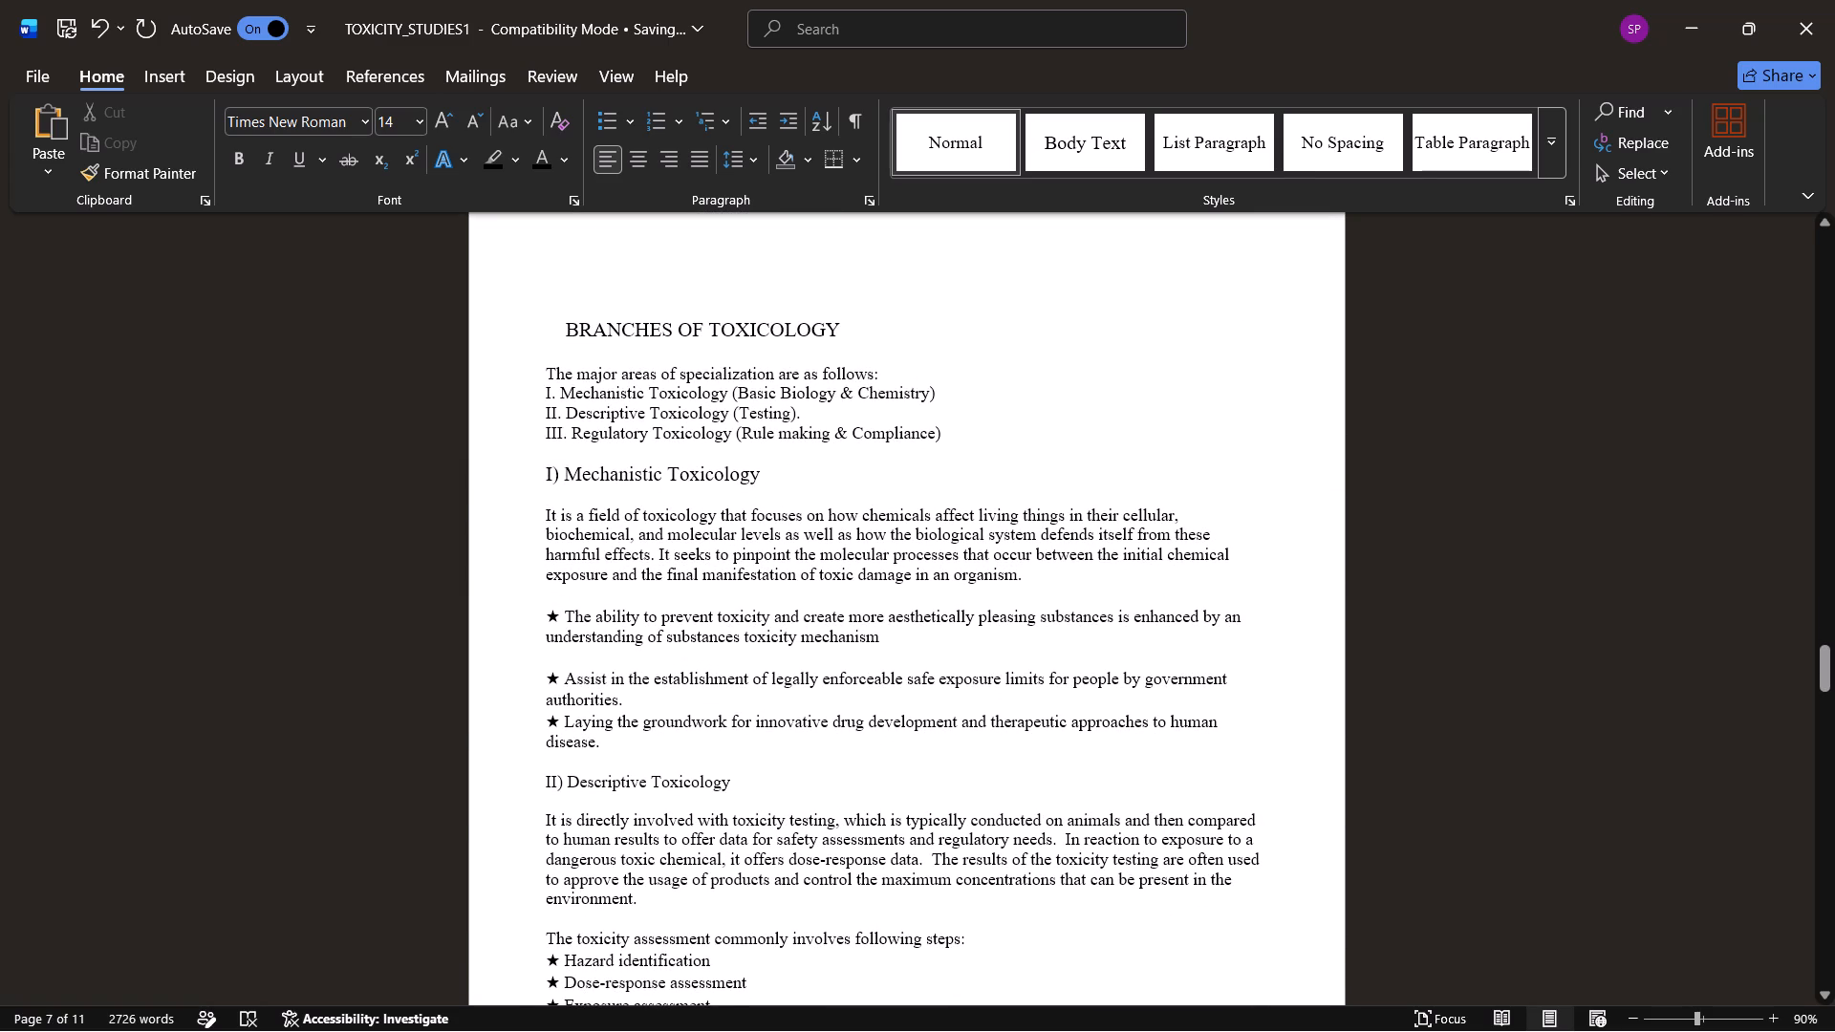
left_click_drag(558, 328, 805, 347)
key("BackSpace")
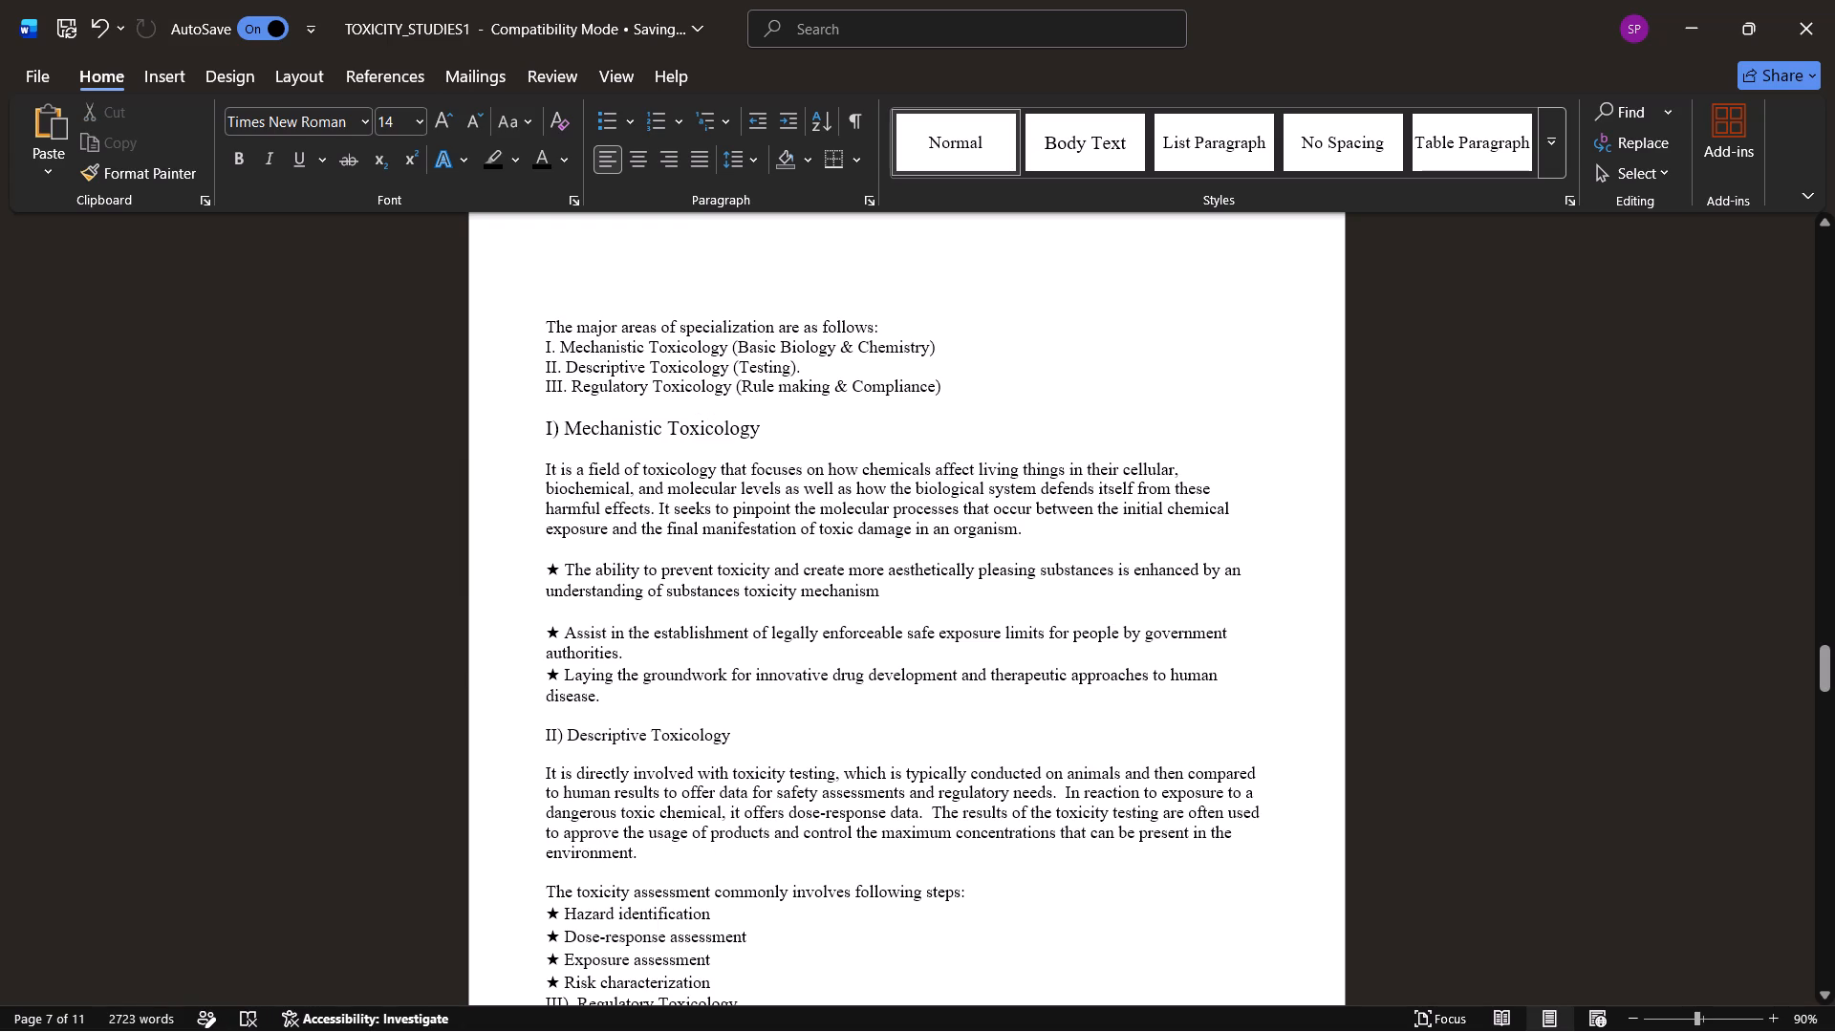
Copy the "The major areas of specialization are as follows:" line and its three-item list below the relocated BRANCHES OF TOXICOLOGY heading.
left_click(535, 329)
left_click_drag(540, 325, 714, 407)
key("ctrl+c")
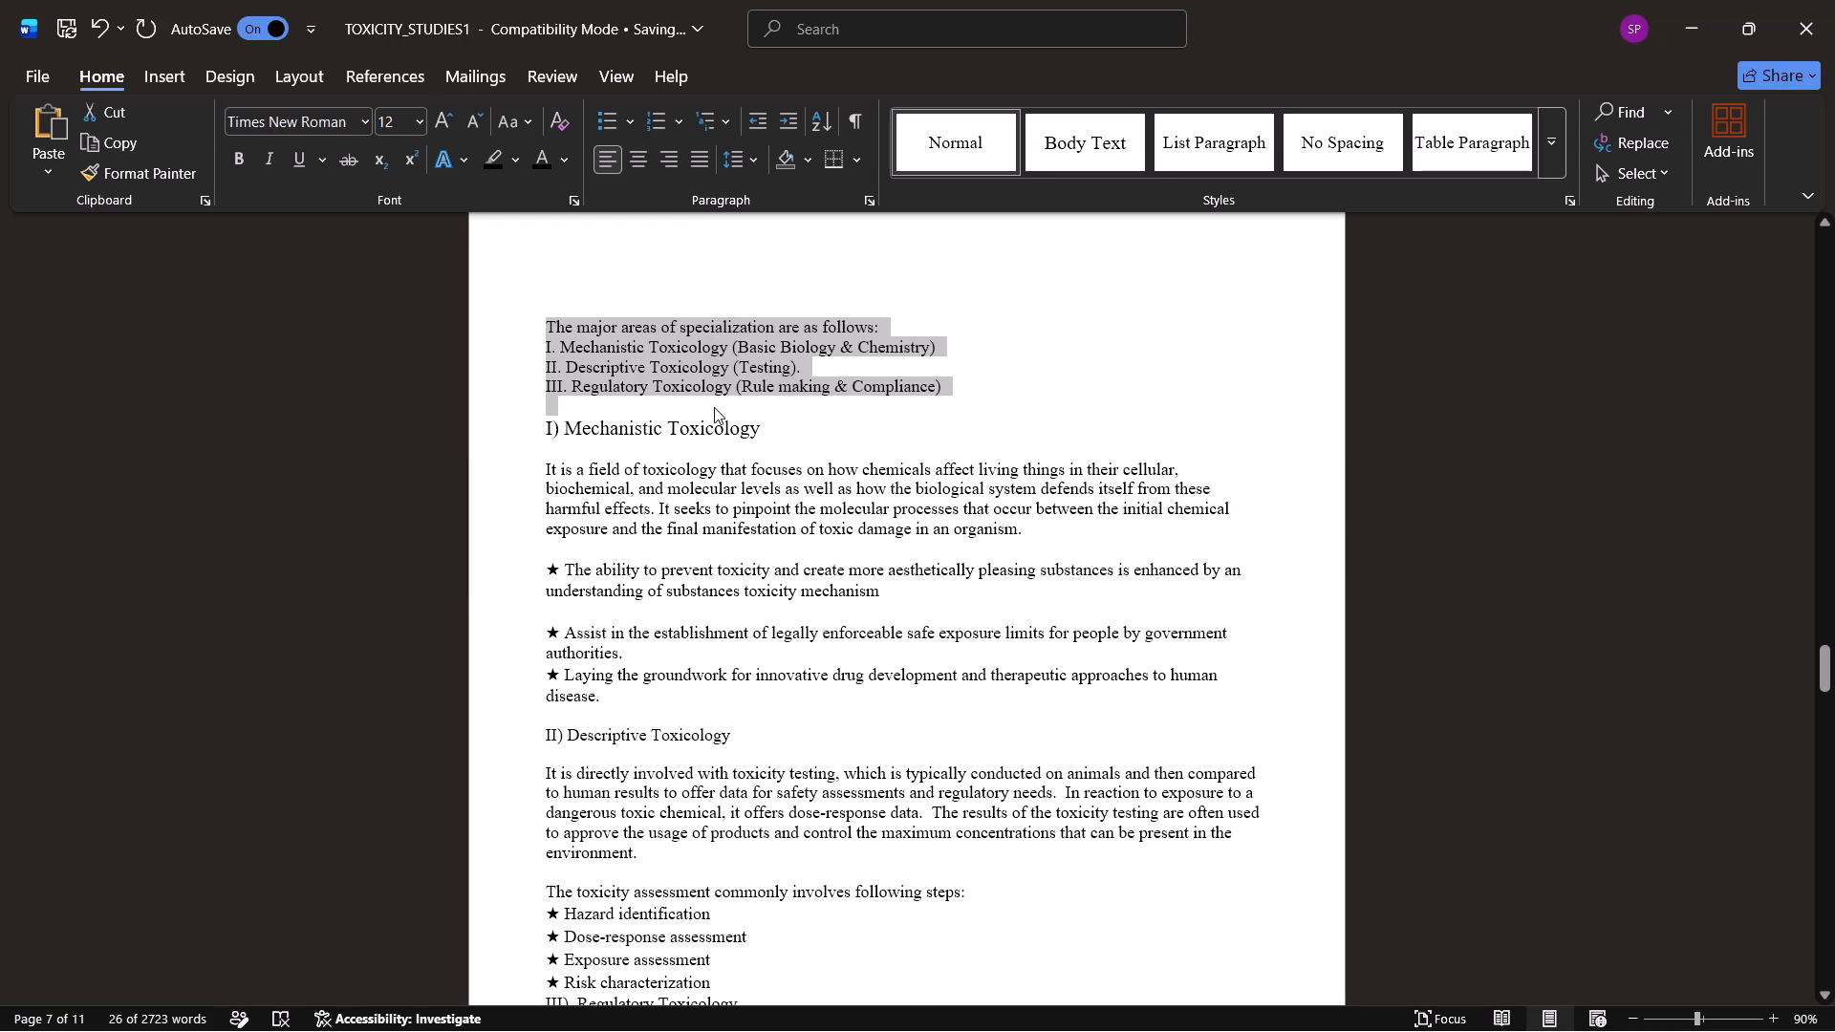
scroll(714, 407, "up", 3)
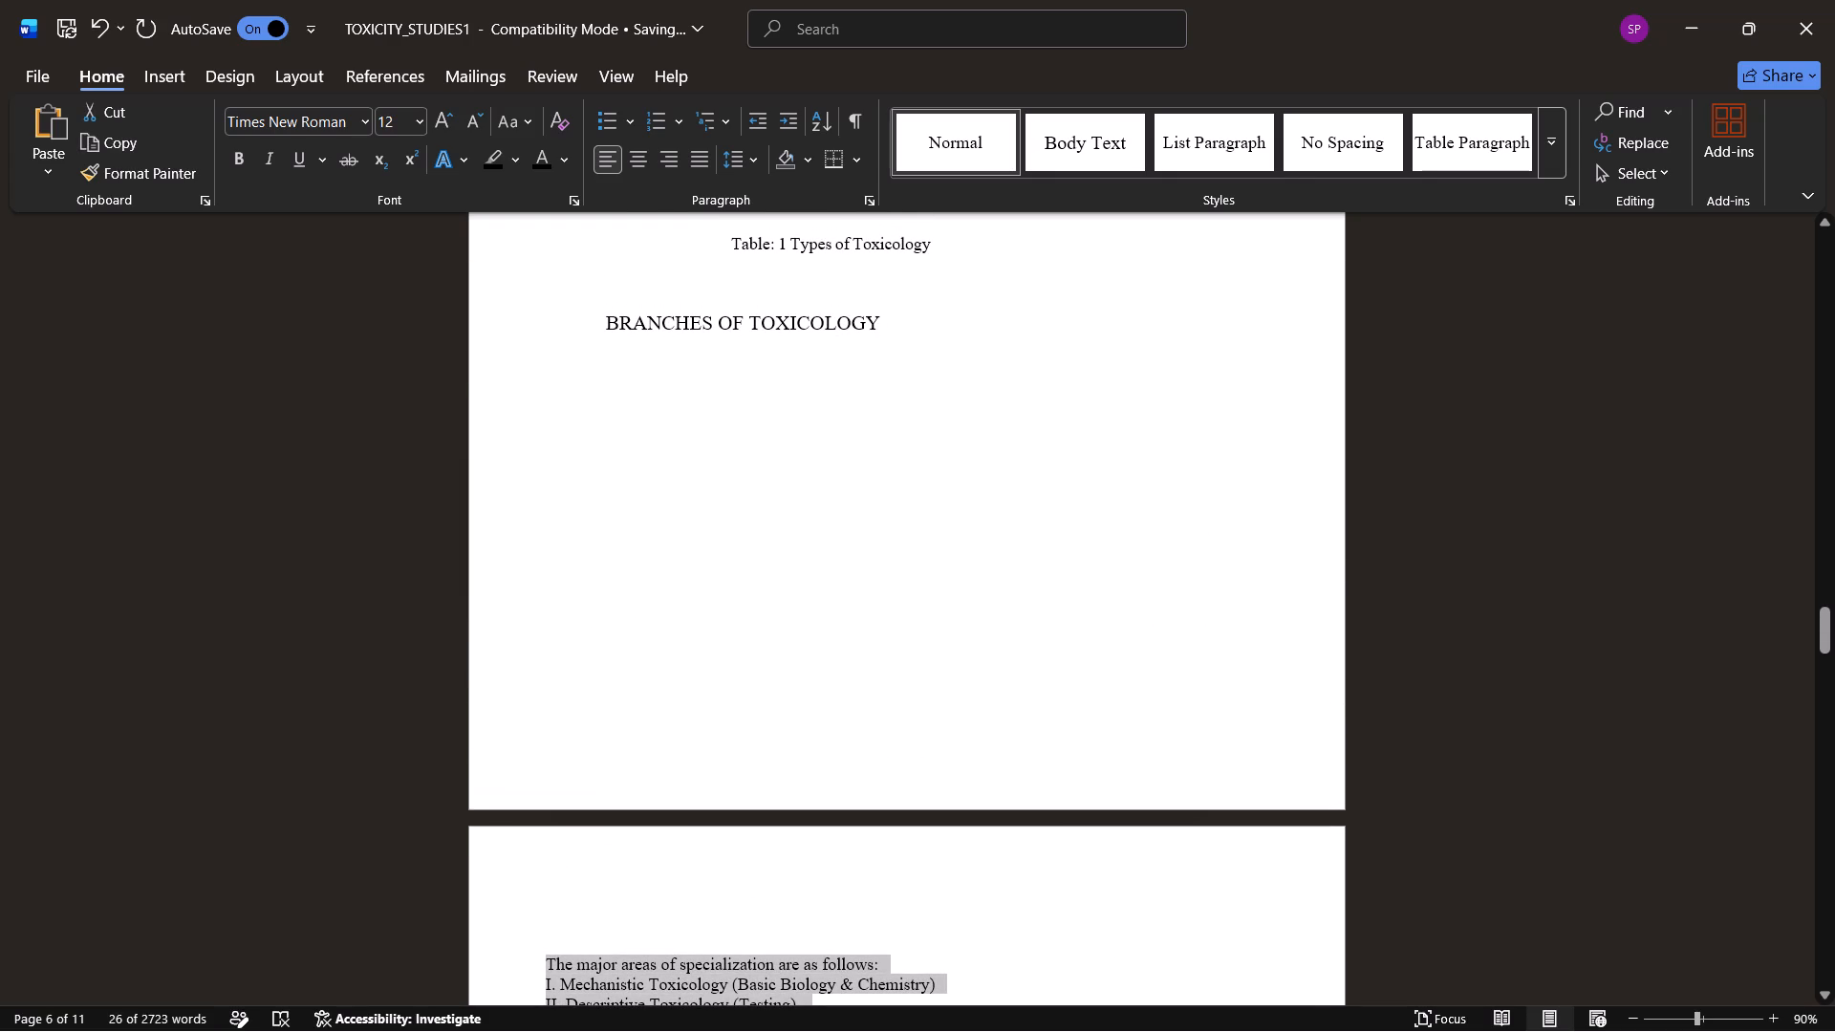
left_click(555, 376)
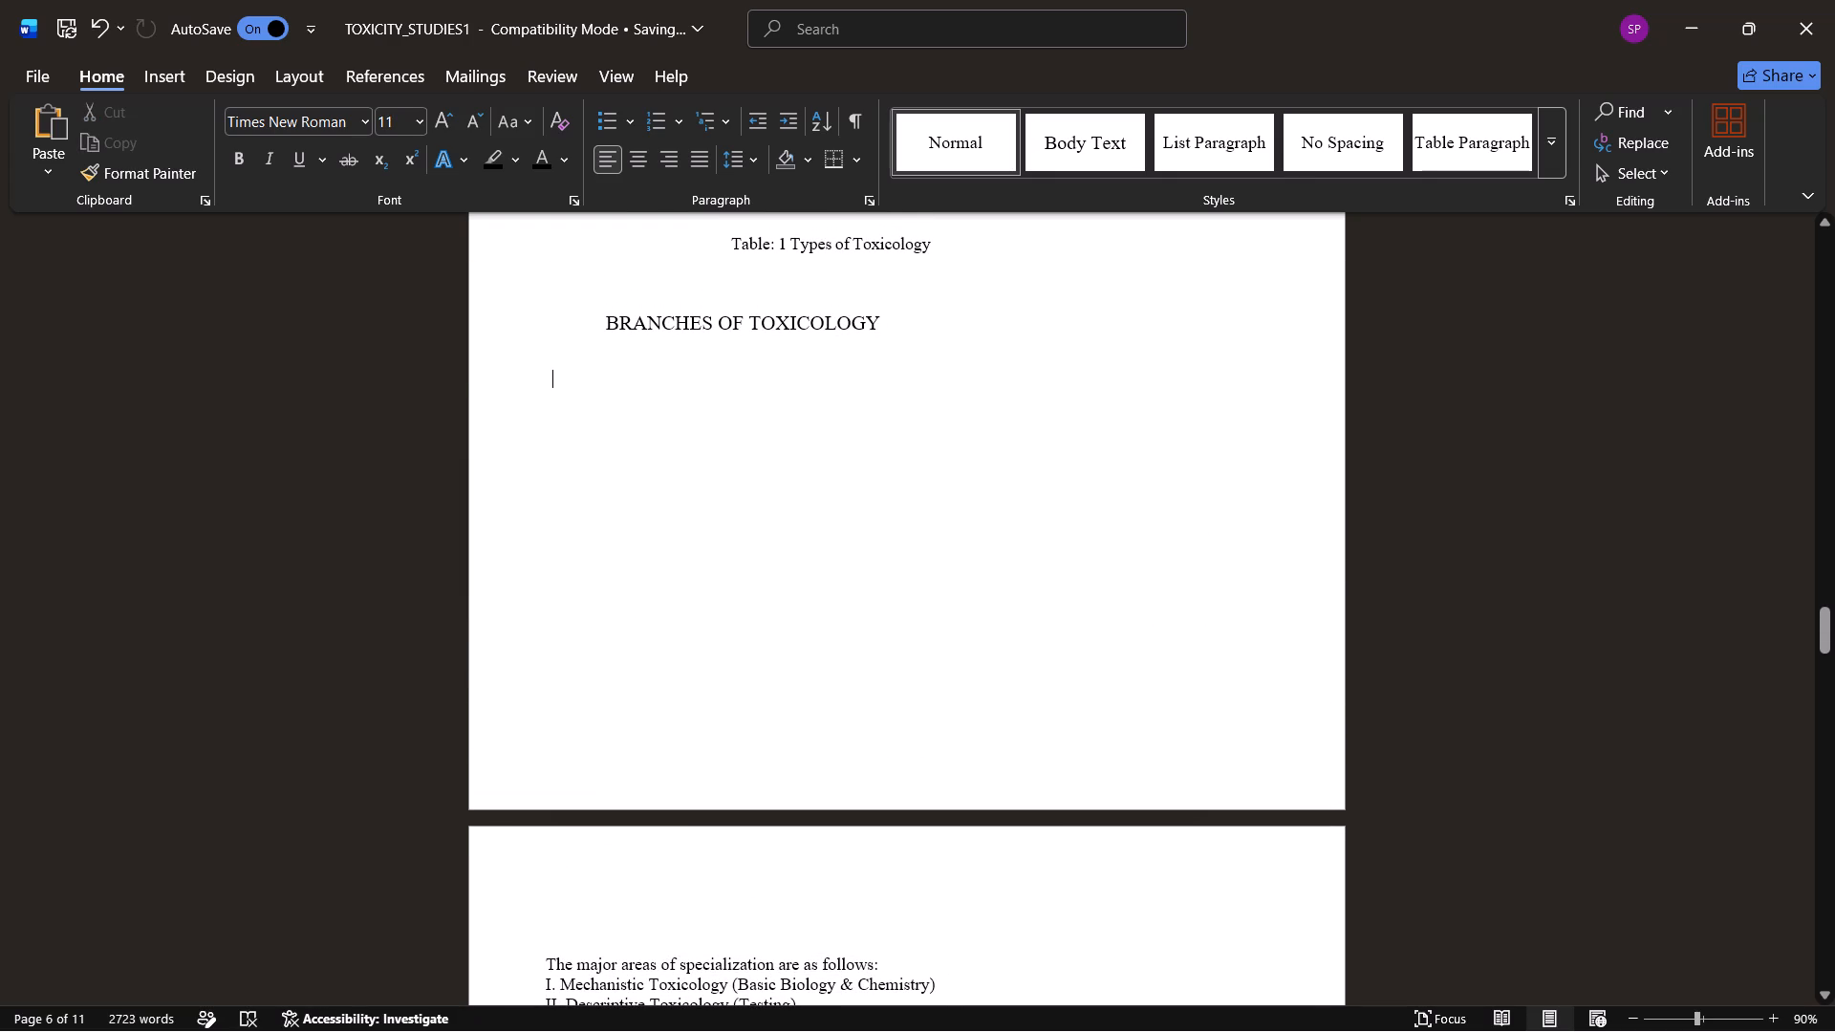
key("ctrl+v")
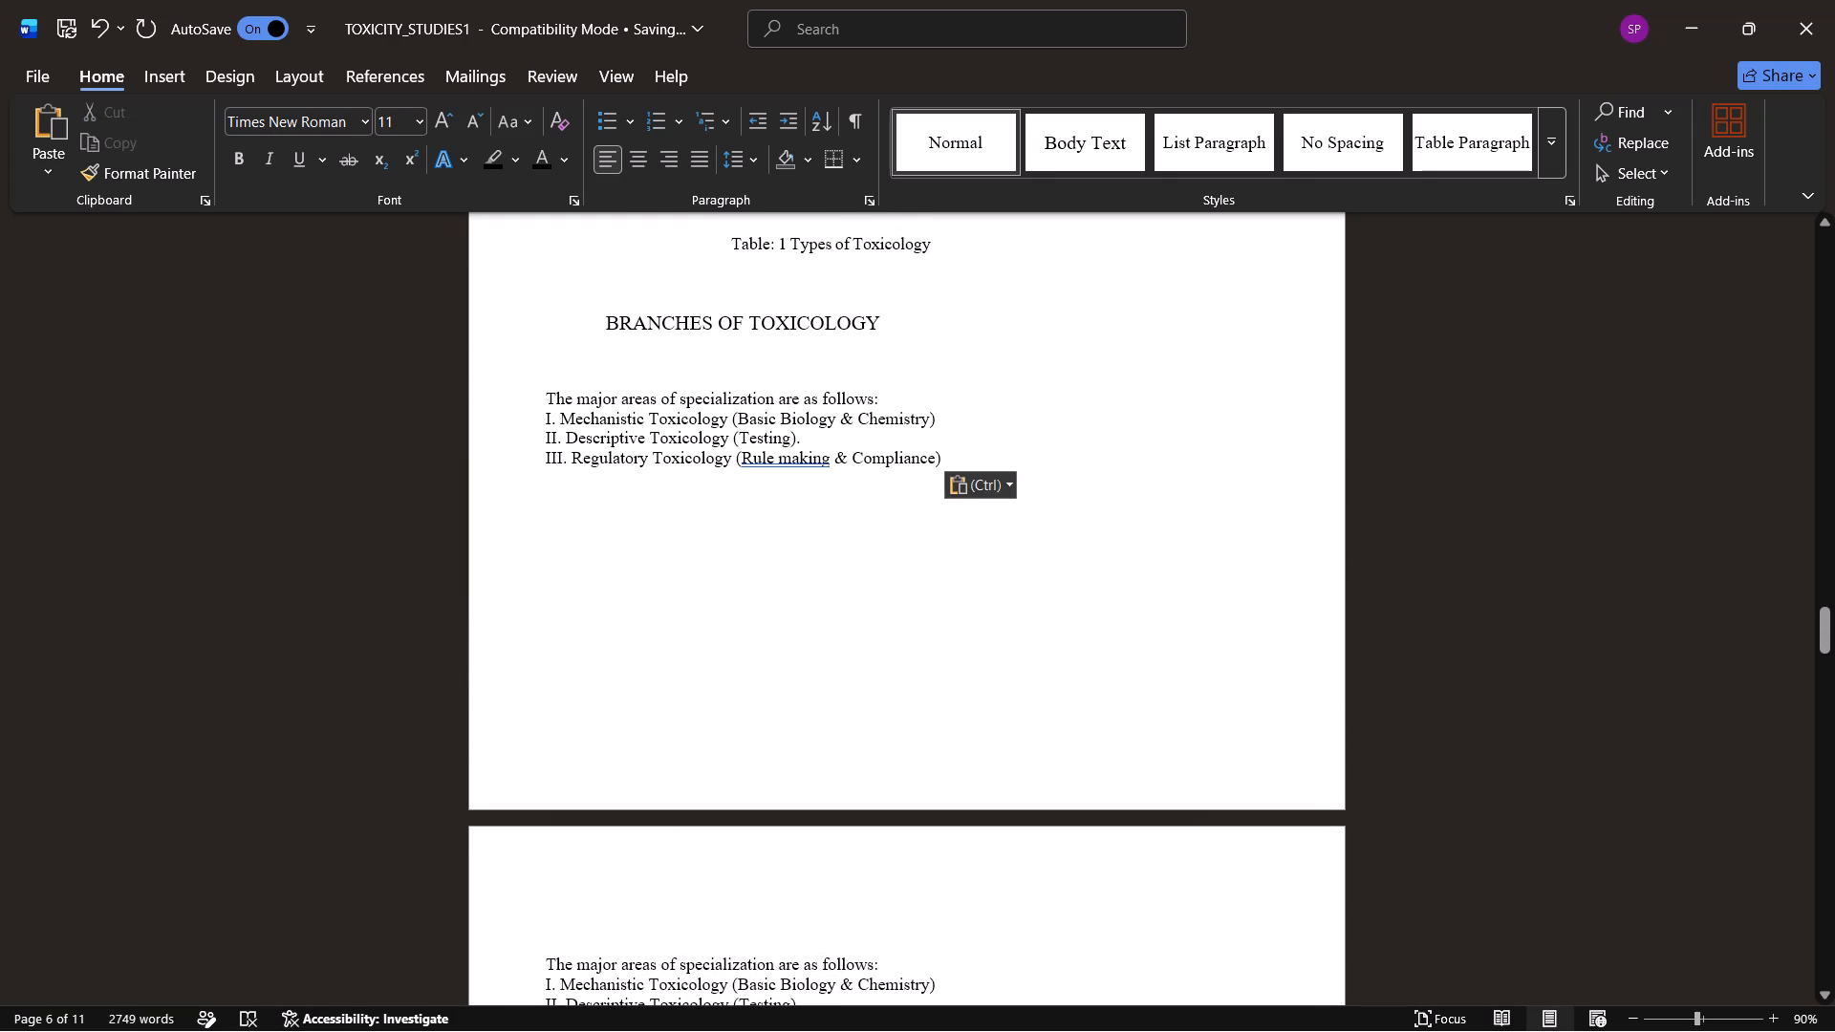
Remove the extra blank lines between the BRANCHES OF TOXICOLOGY heading and the specialization list, leaving one.
left_click(557, 367)
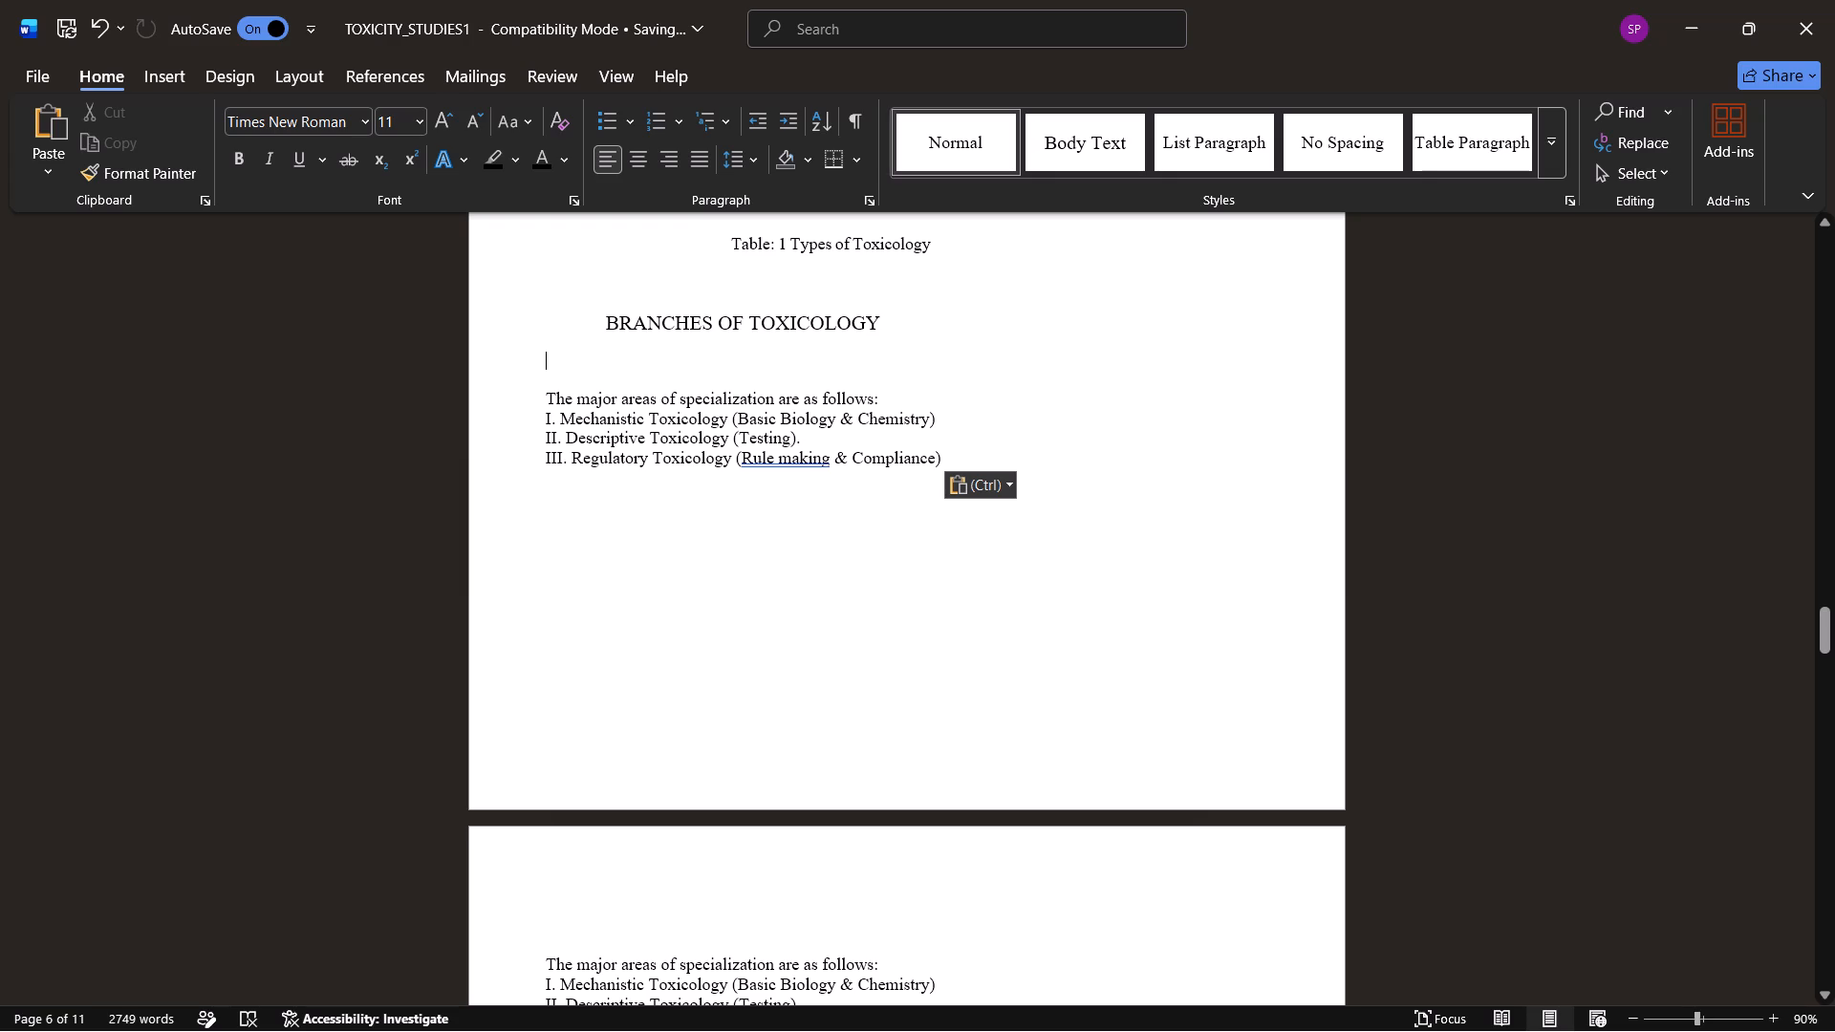
left_click(536, 407)
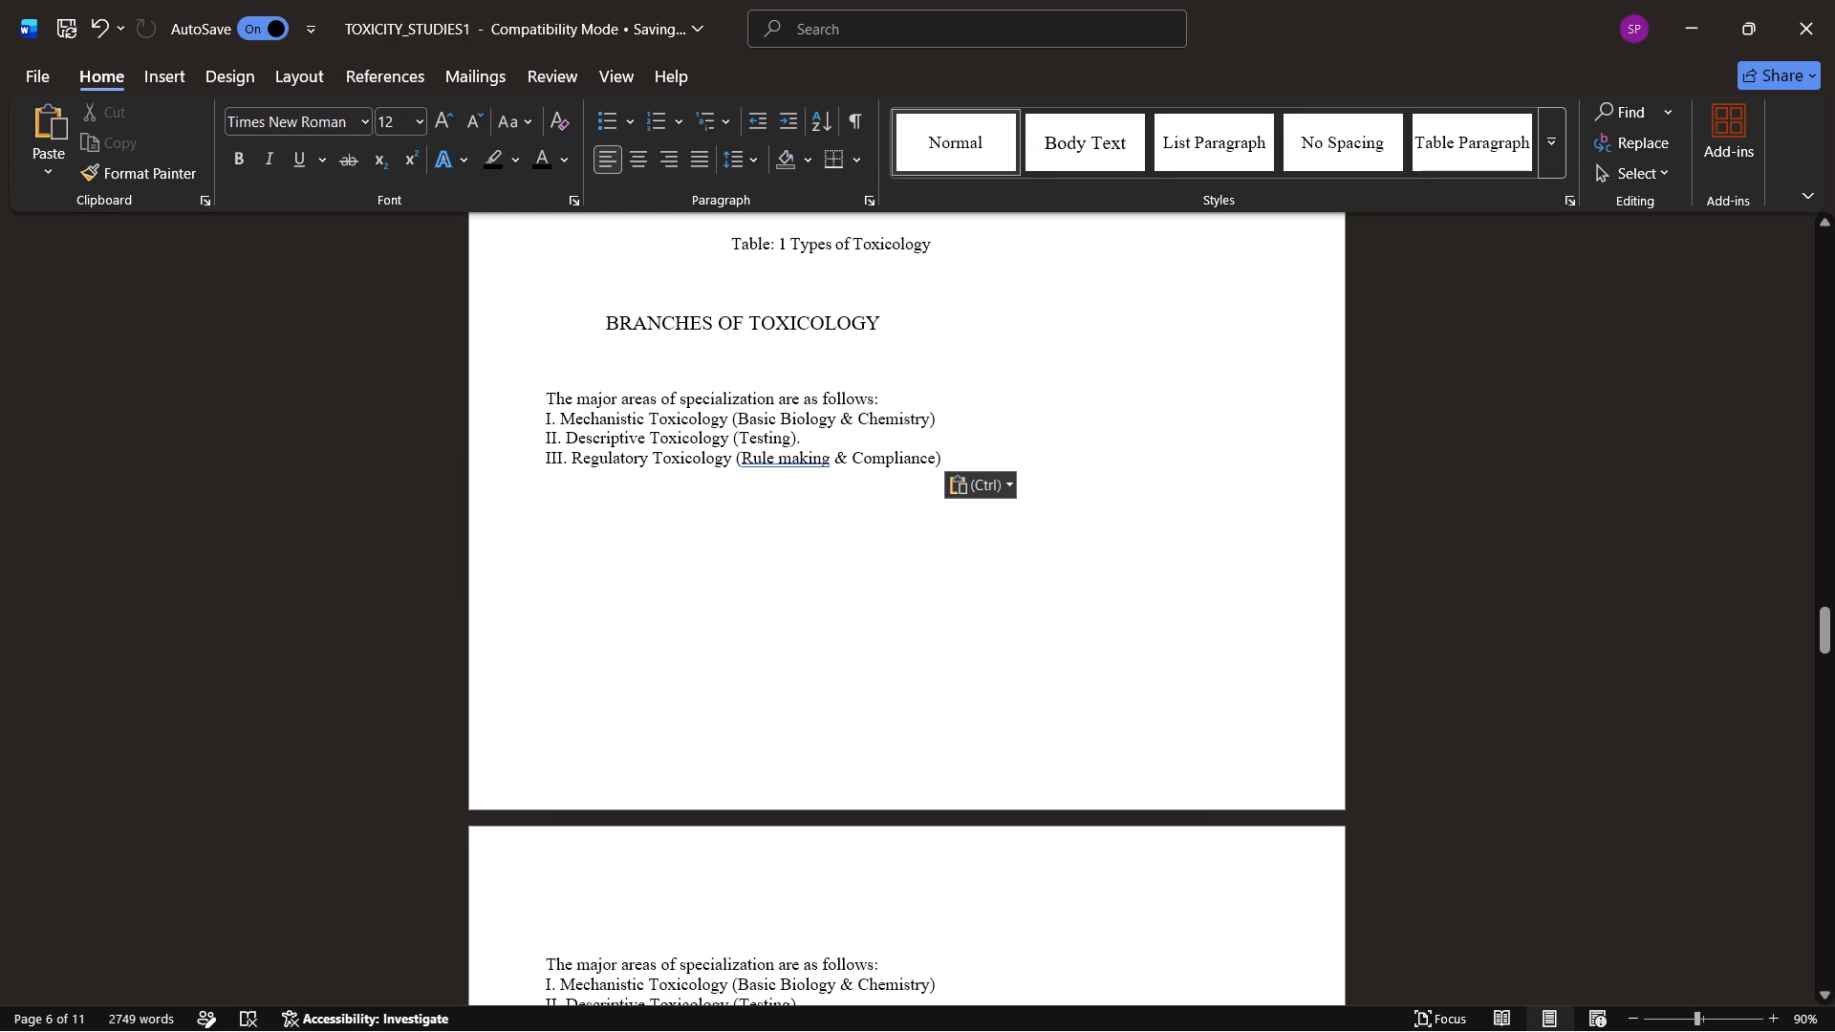
left_click(547, 378)
key("BackSpace")
key("BackSpace")
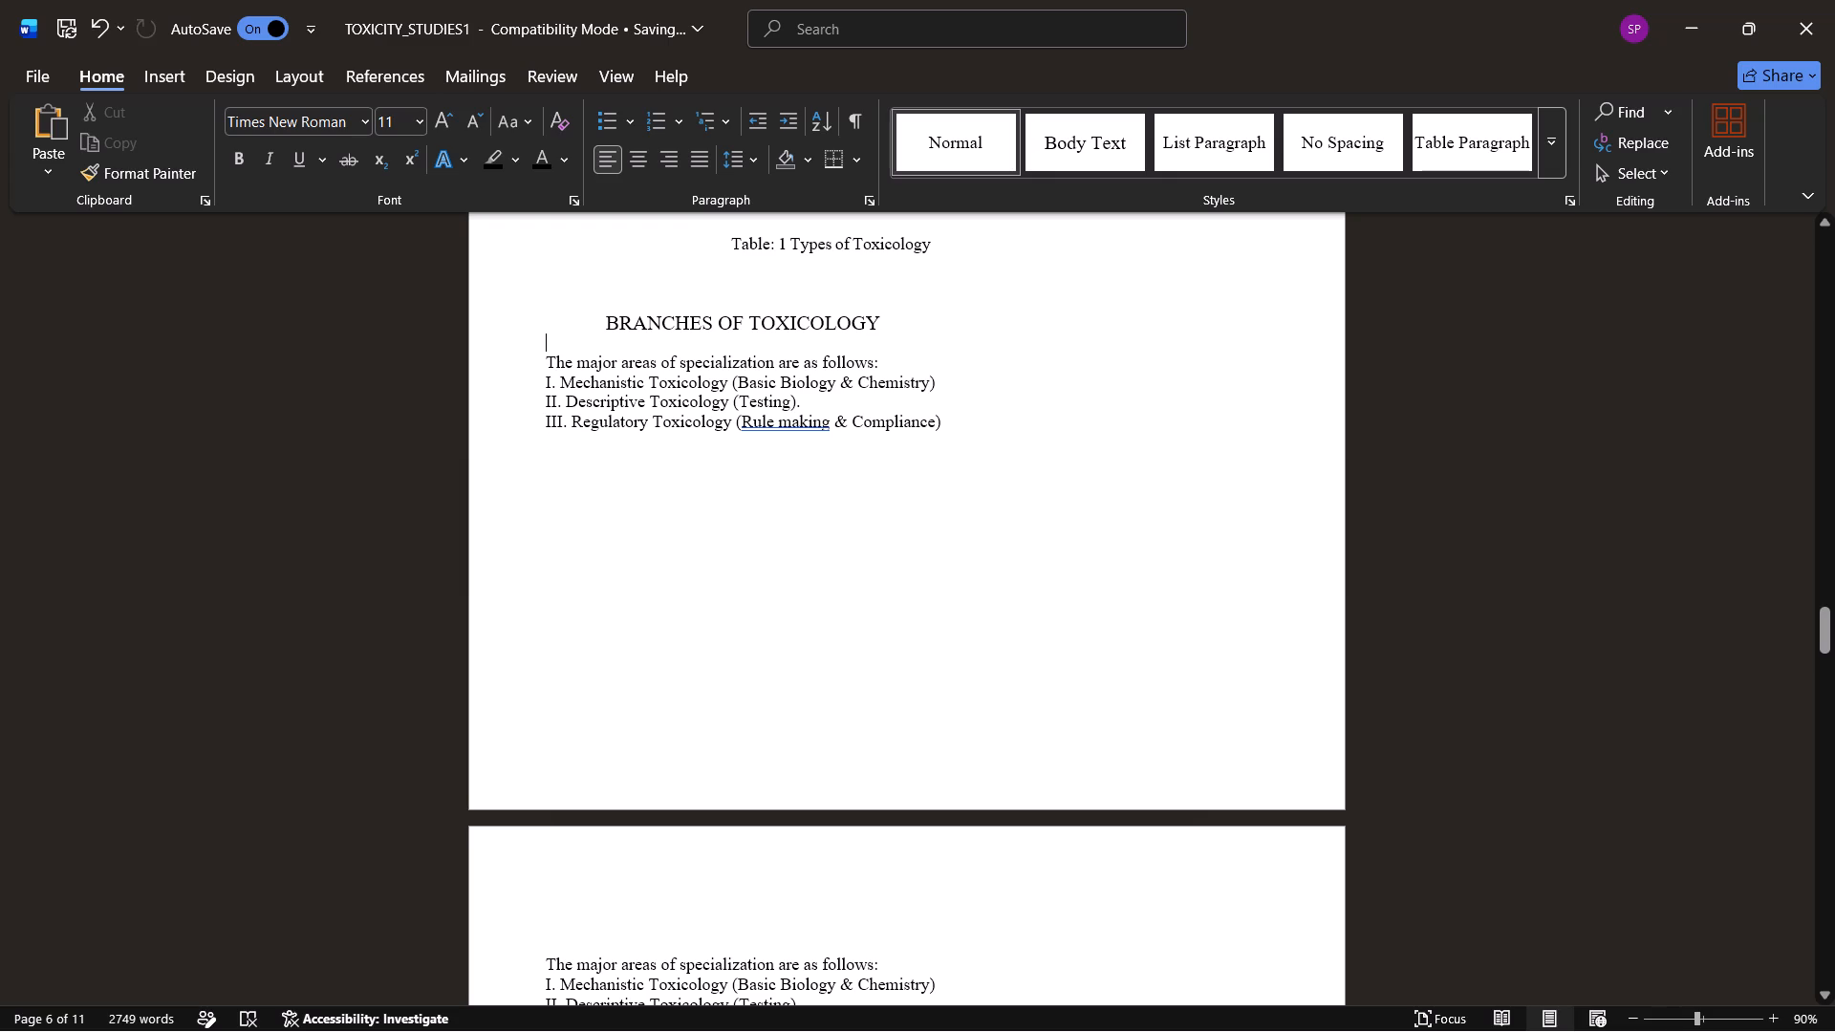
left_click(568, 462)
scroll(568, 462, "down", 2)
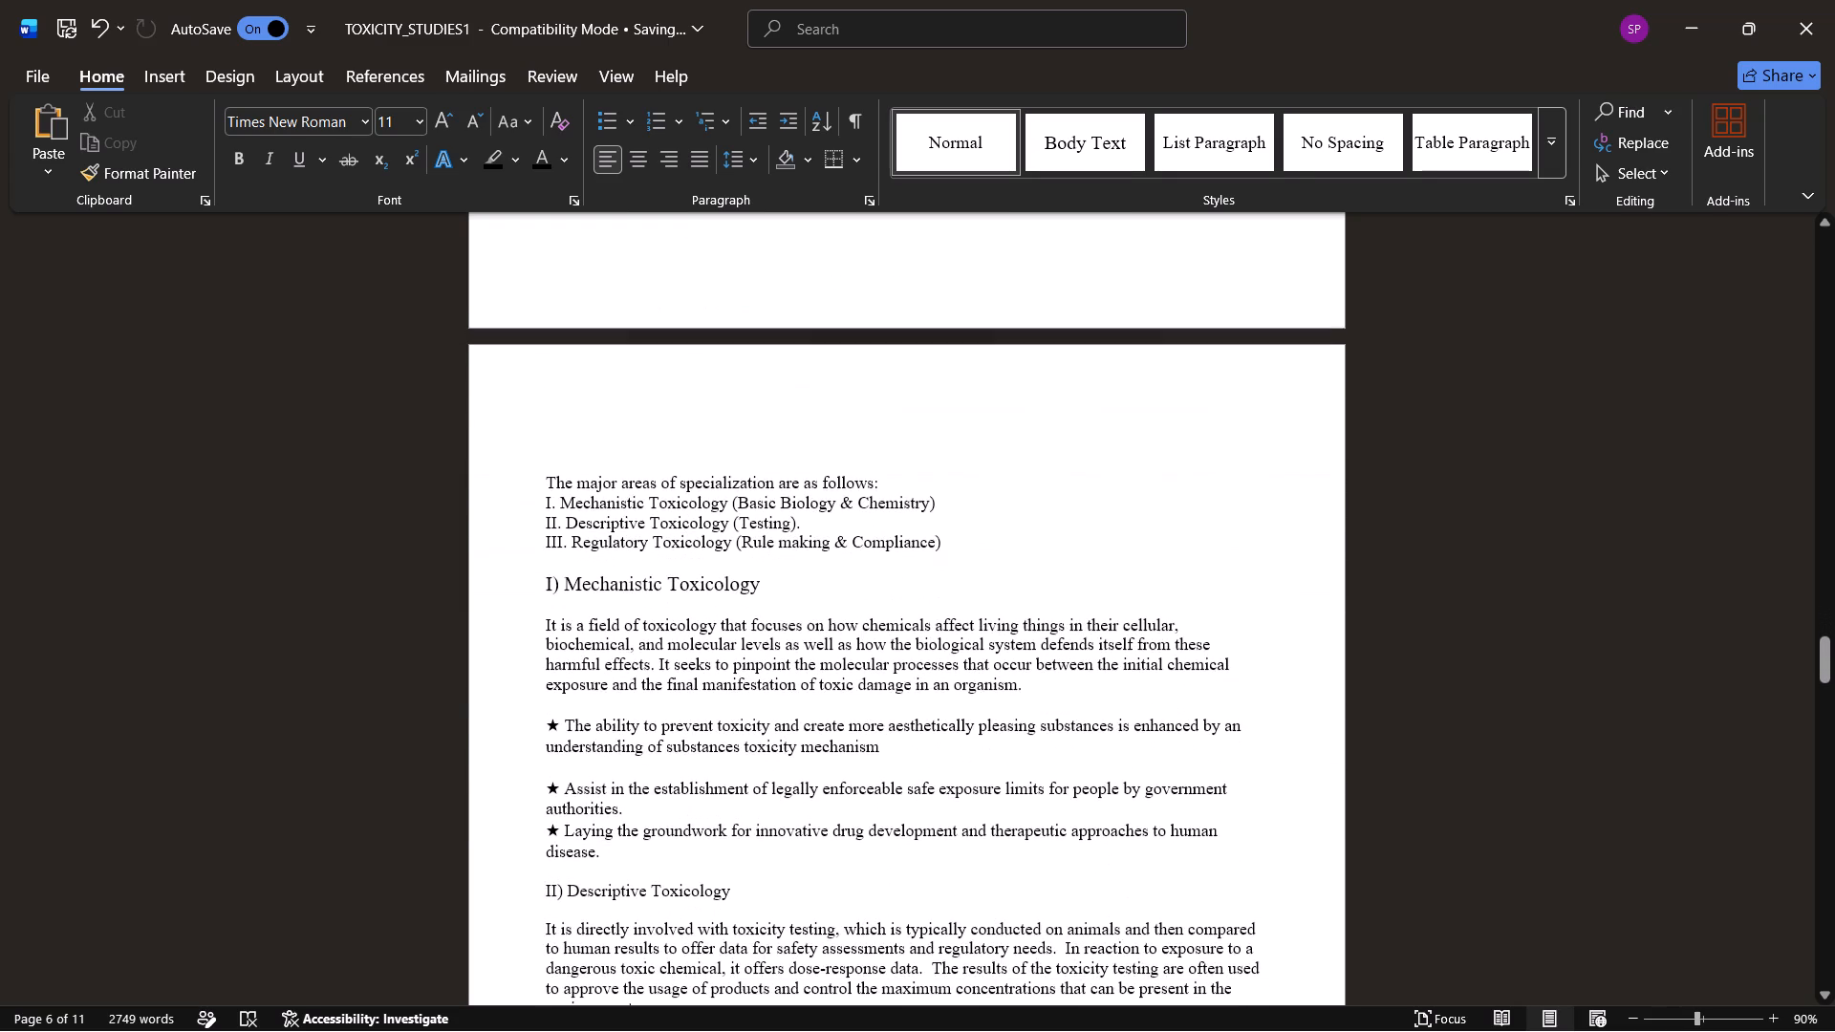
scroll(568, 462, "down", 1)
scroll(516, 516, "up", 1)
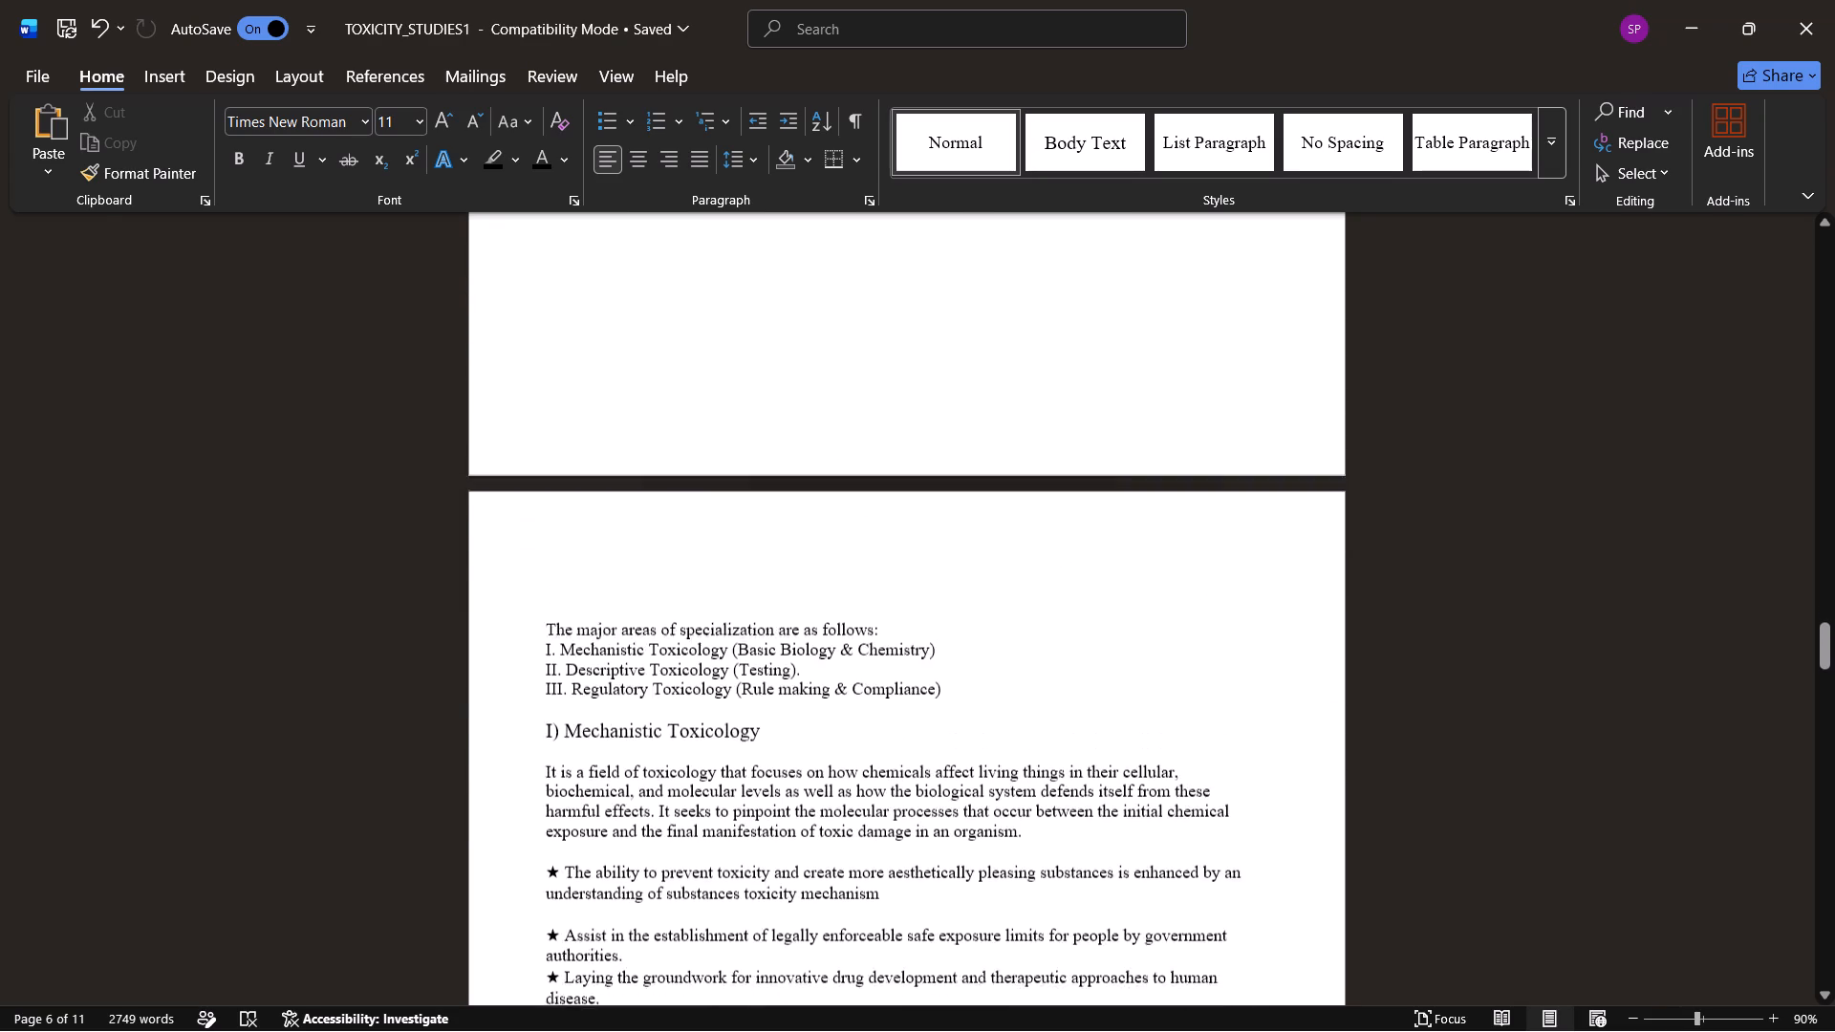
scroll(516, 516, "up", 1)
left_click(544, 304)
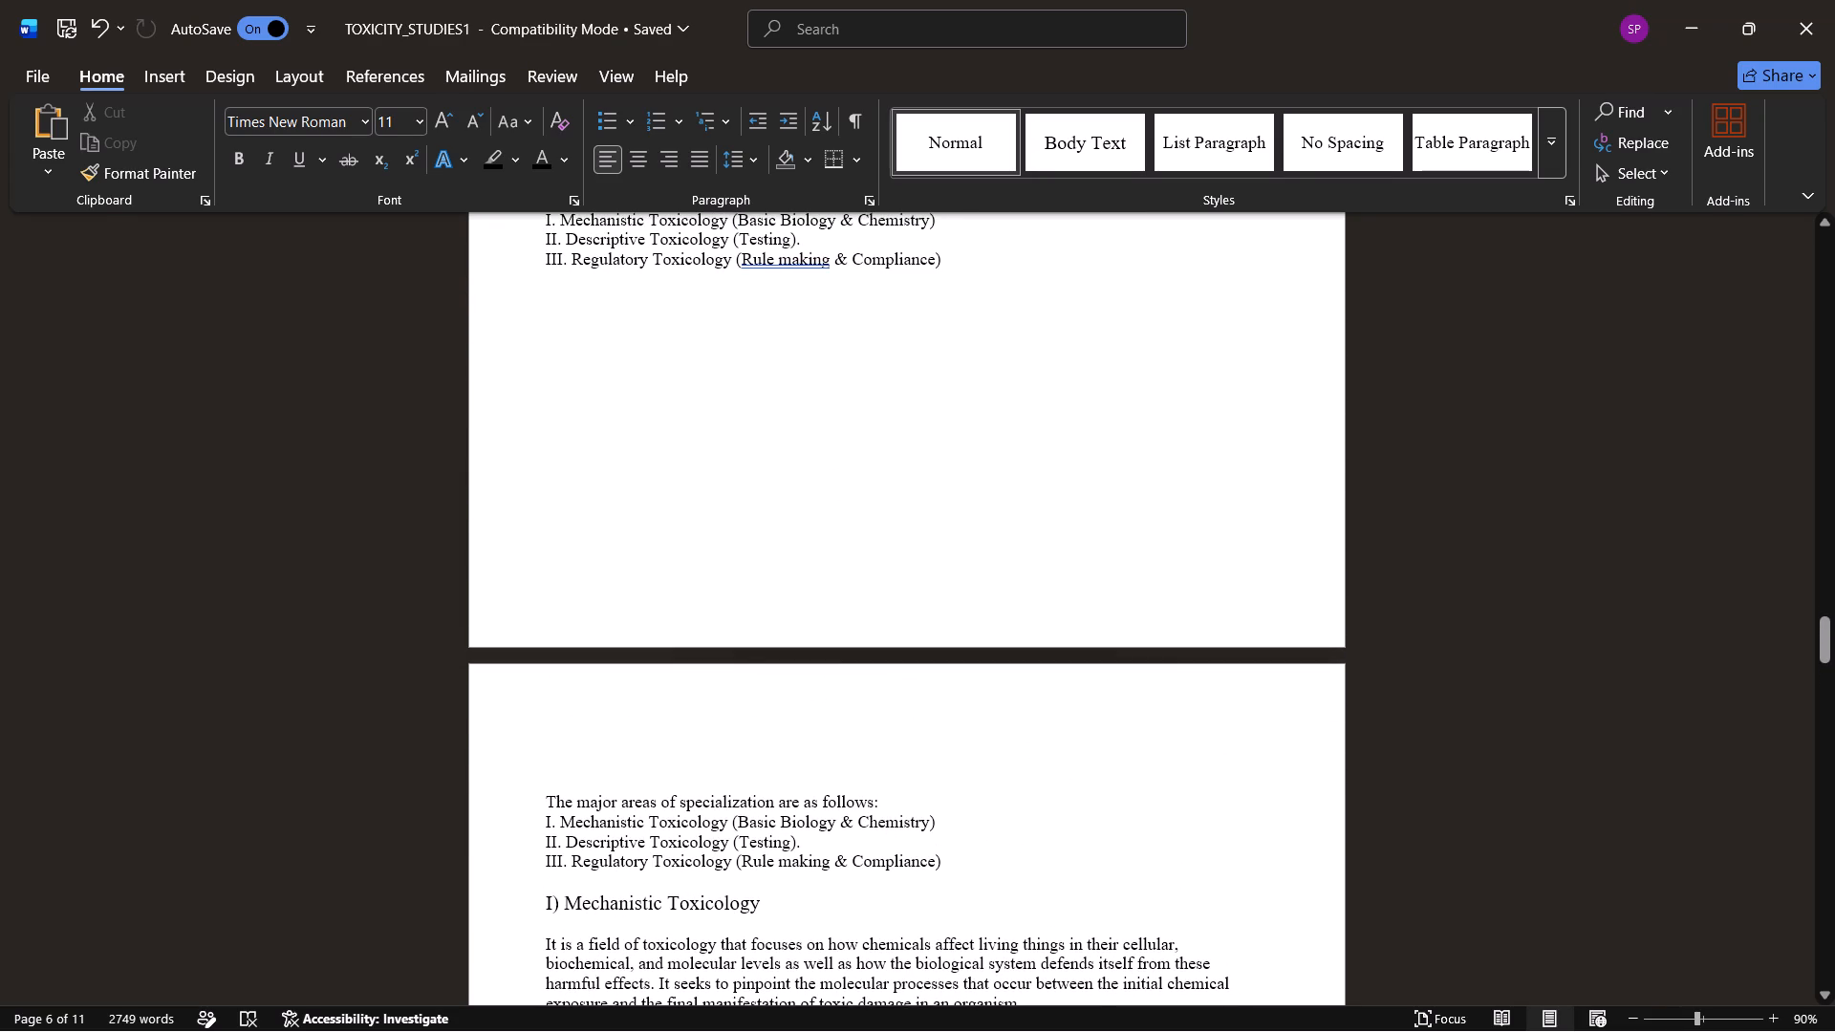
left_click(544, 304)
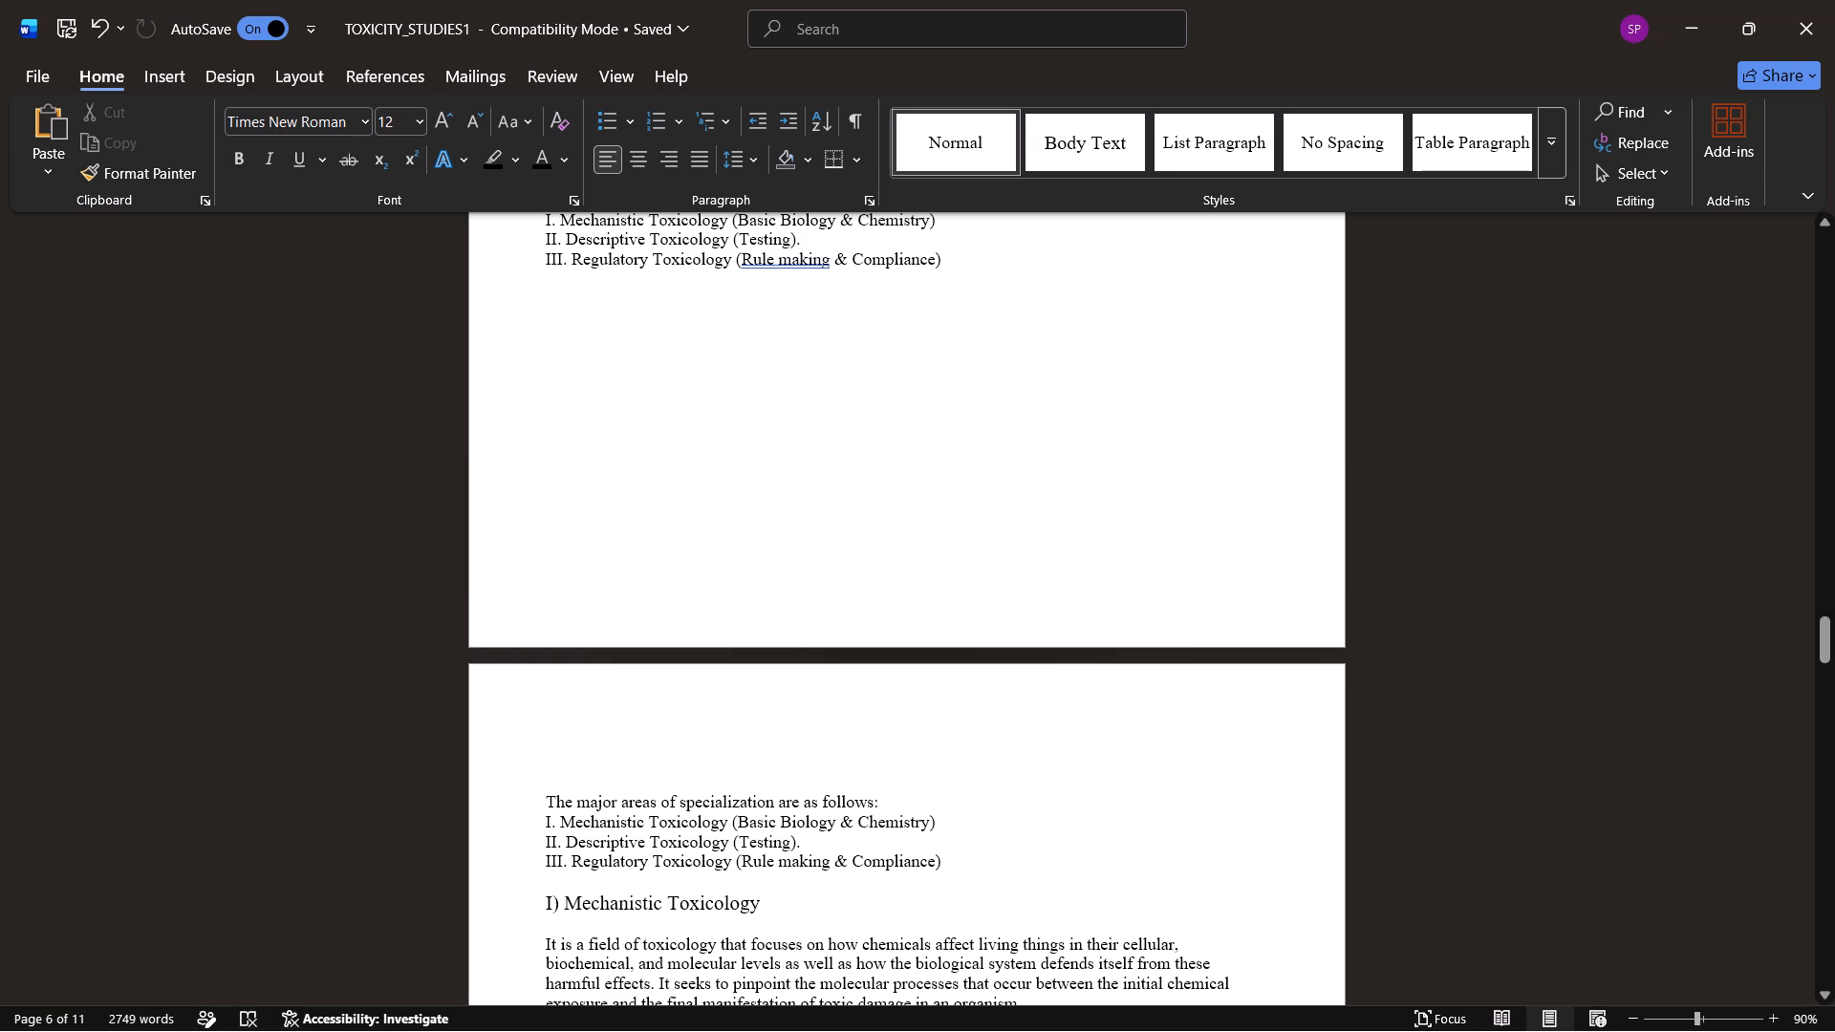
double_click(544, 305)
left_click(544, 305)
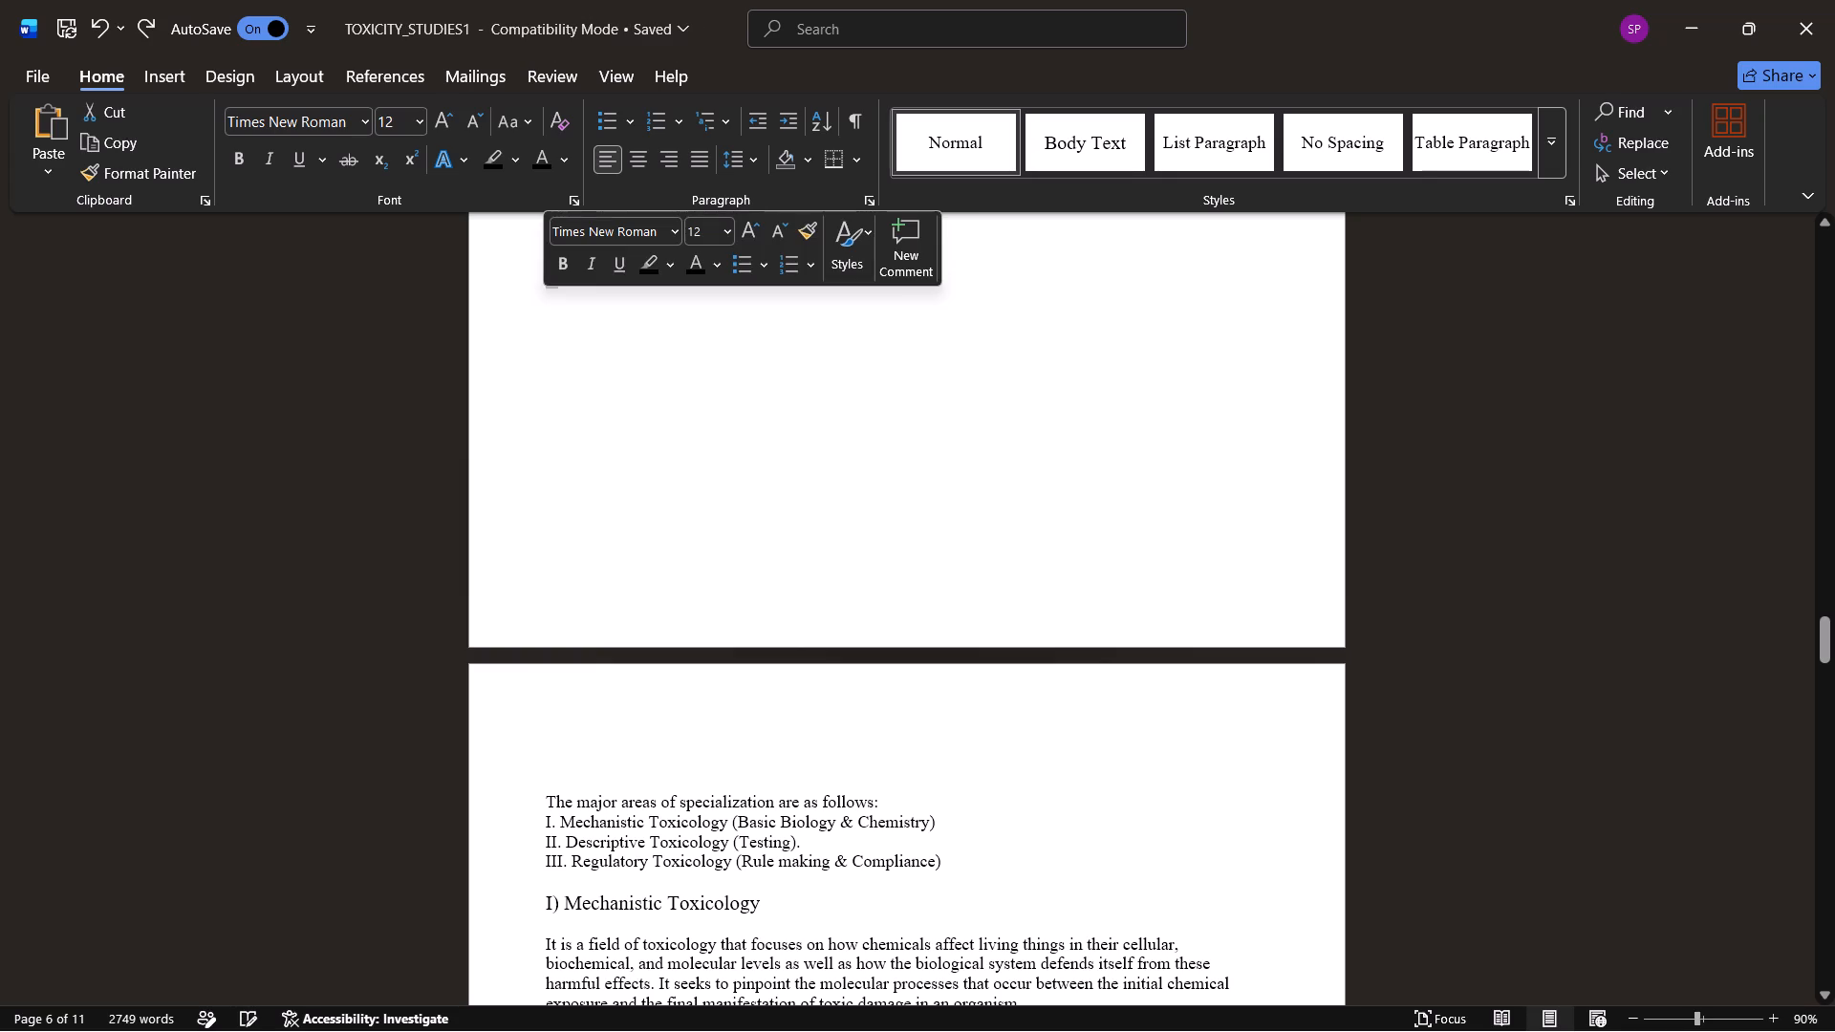
Delete the duplicate "The major areas of specialization" line and its three-item list above the "I) Mechanistic Toxicology" heading.
scroll(544, 305, "down", 1)
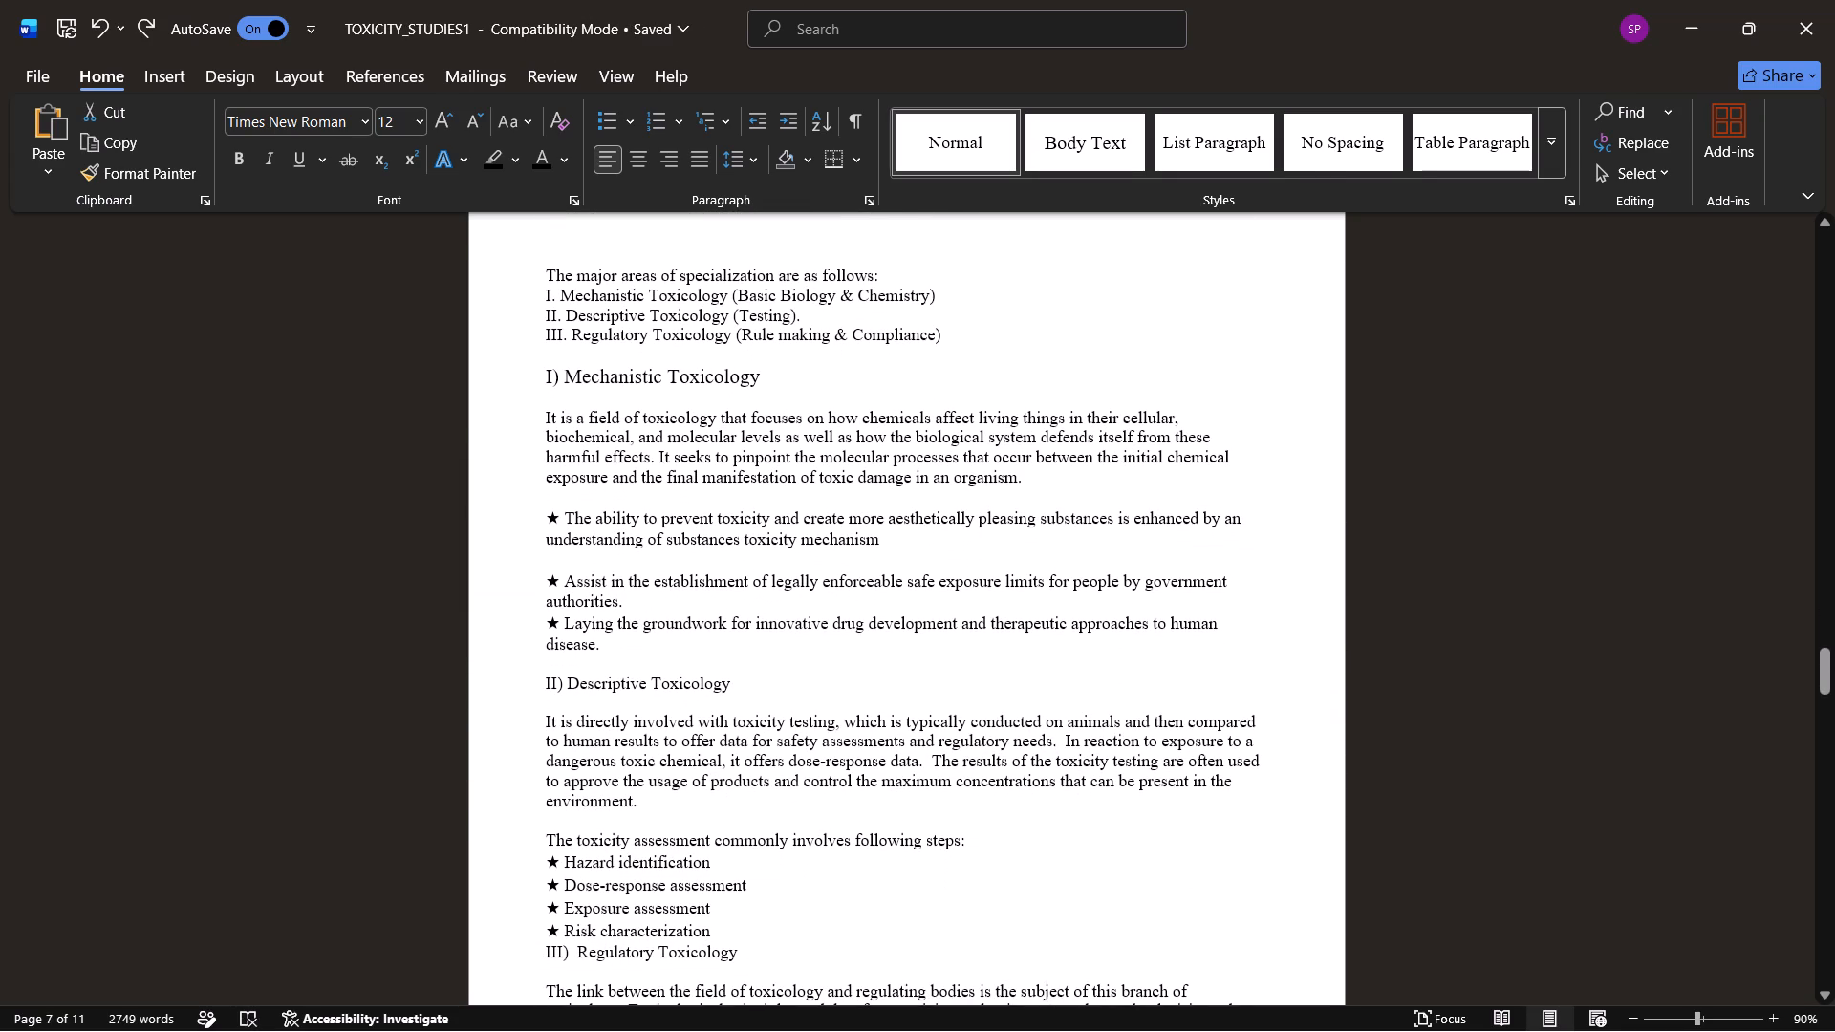
left_click_drag(538, 263, 662, 337)
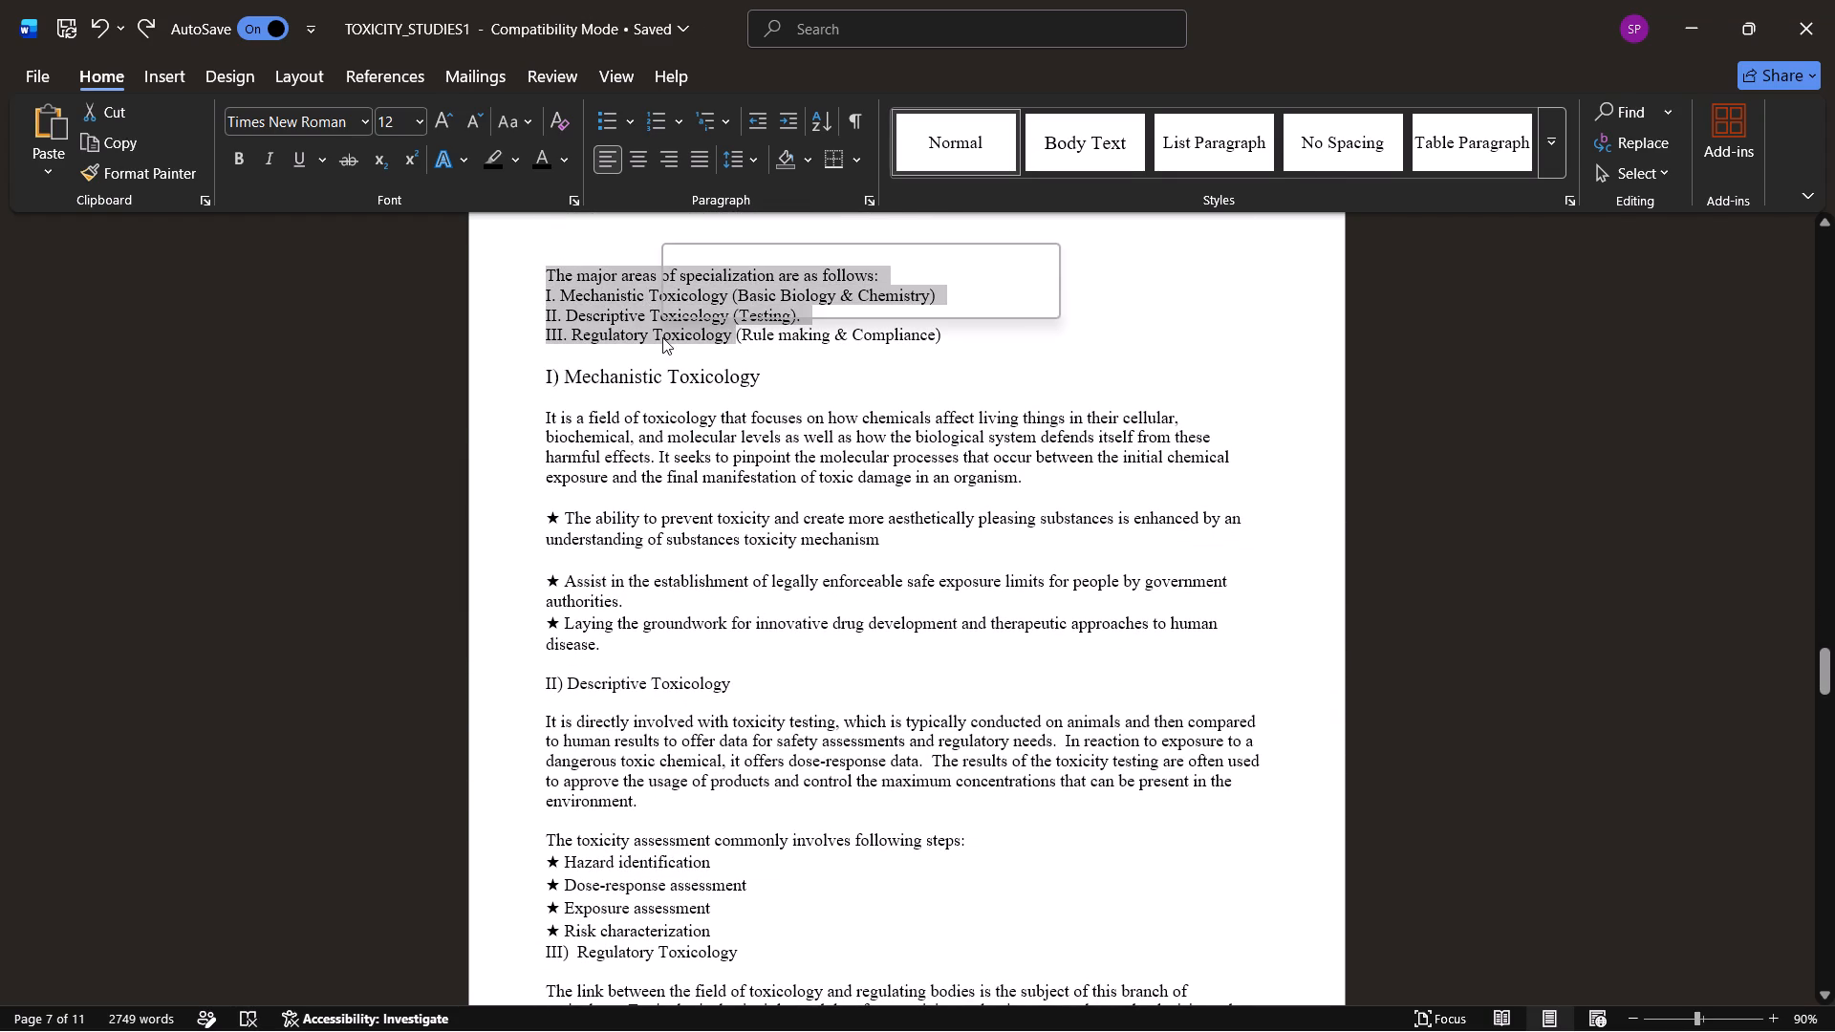
left_click(527, 247)
left_click(533, 269)
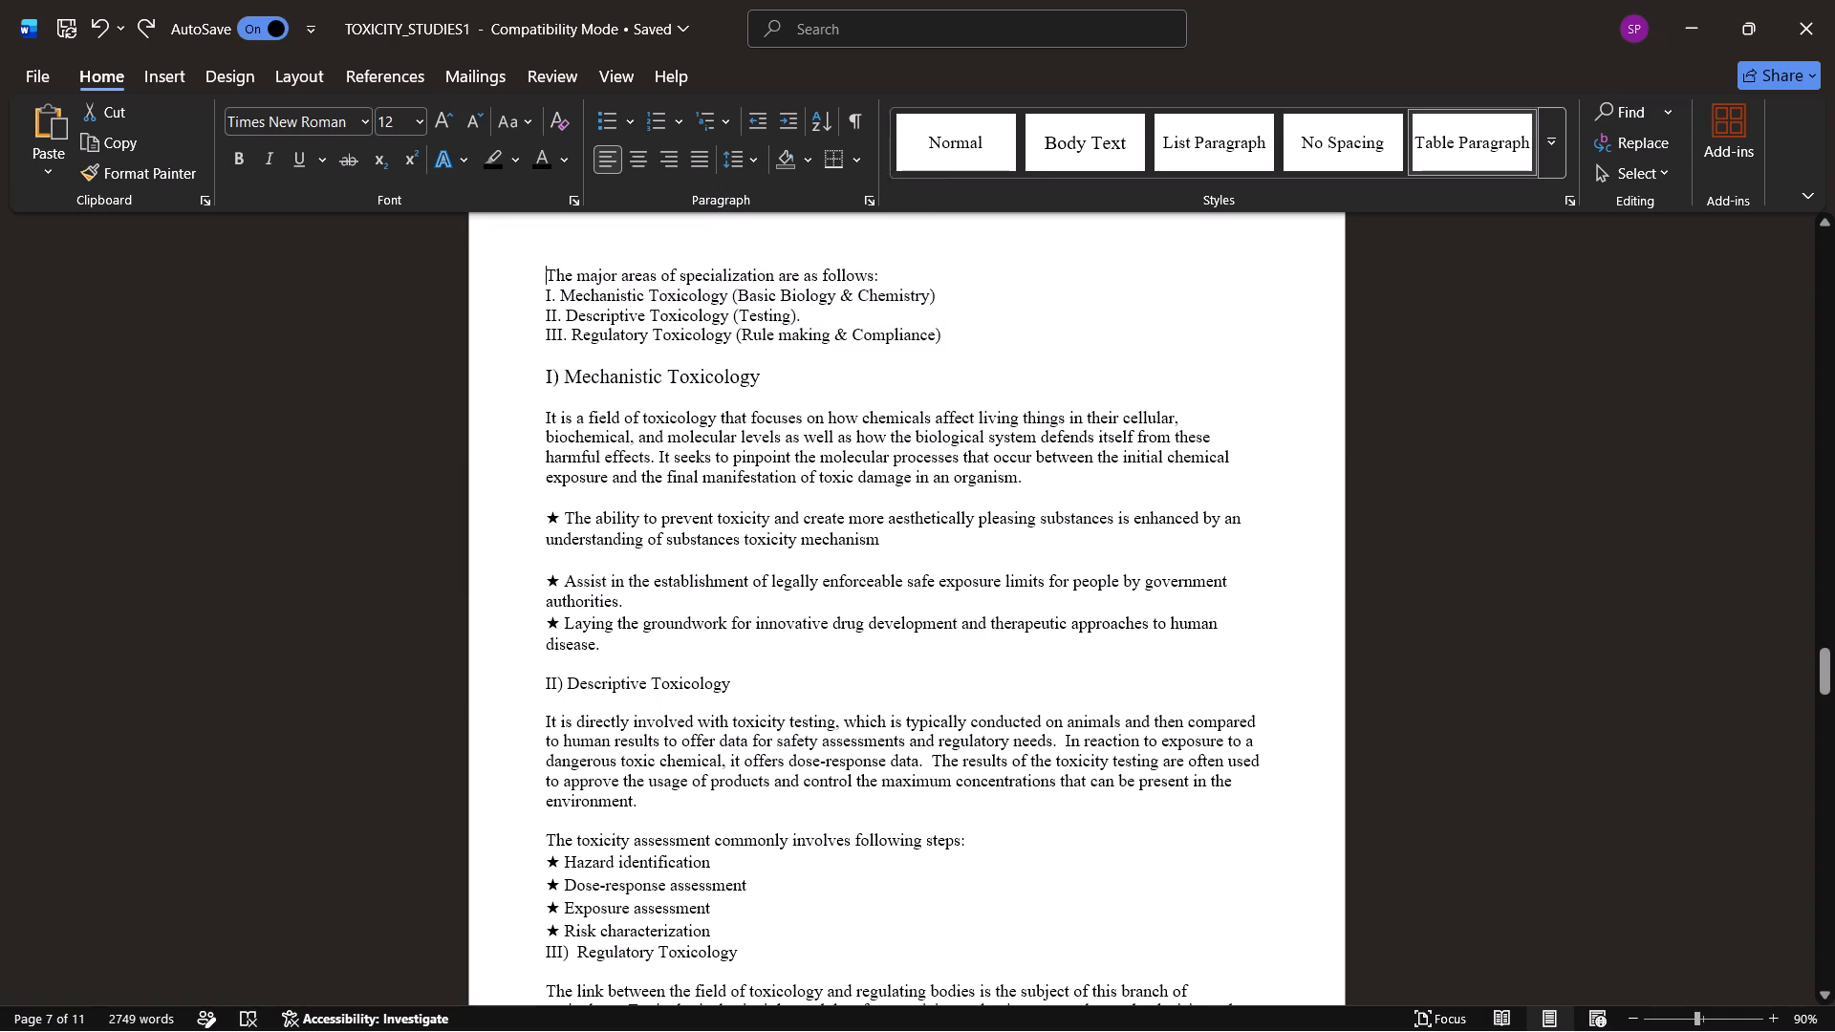
left_click_drag(532, 284, 532, 276)
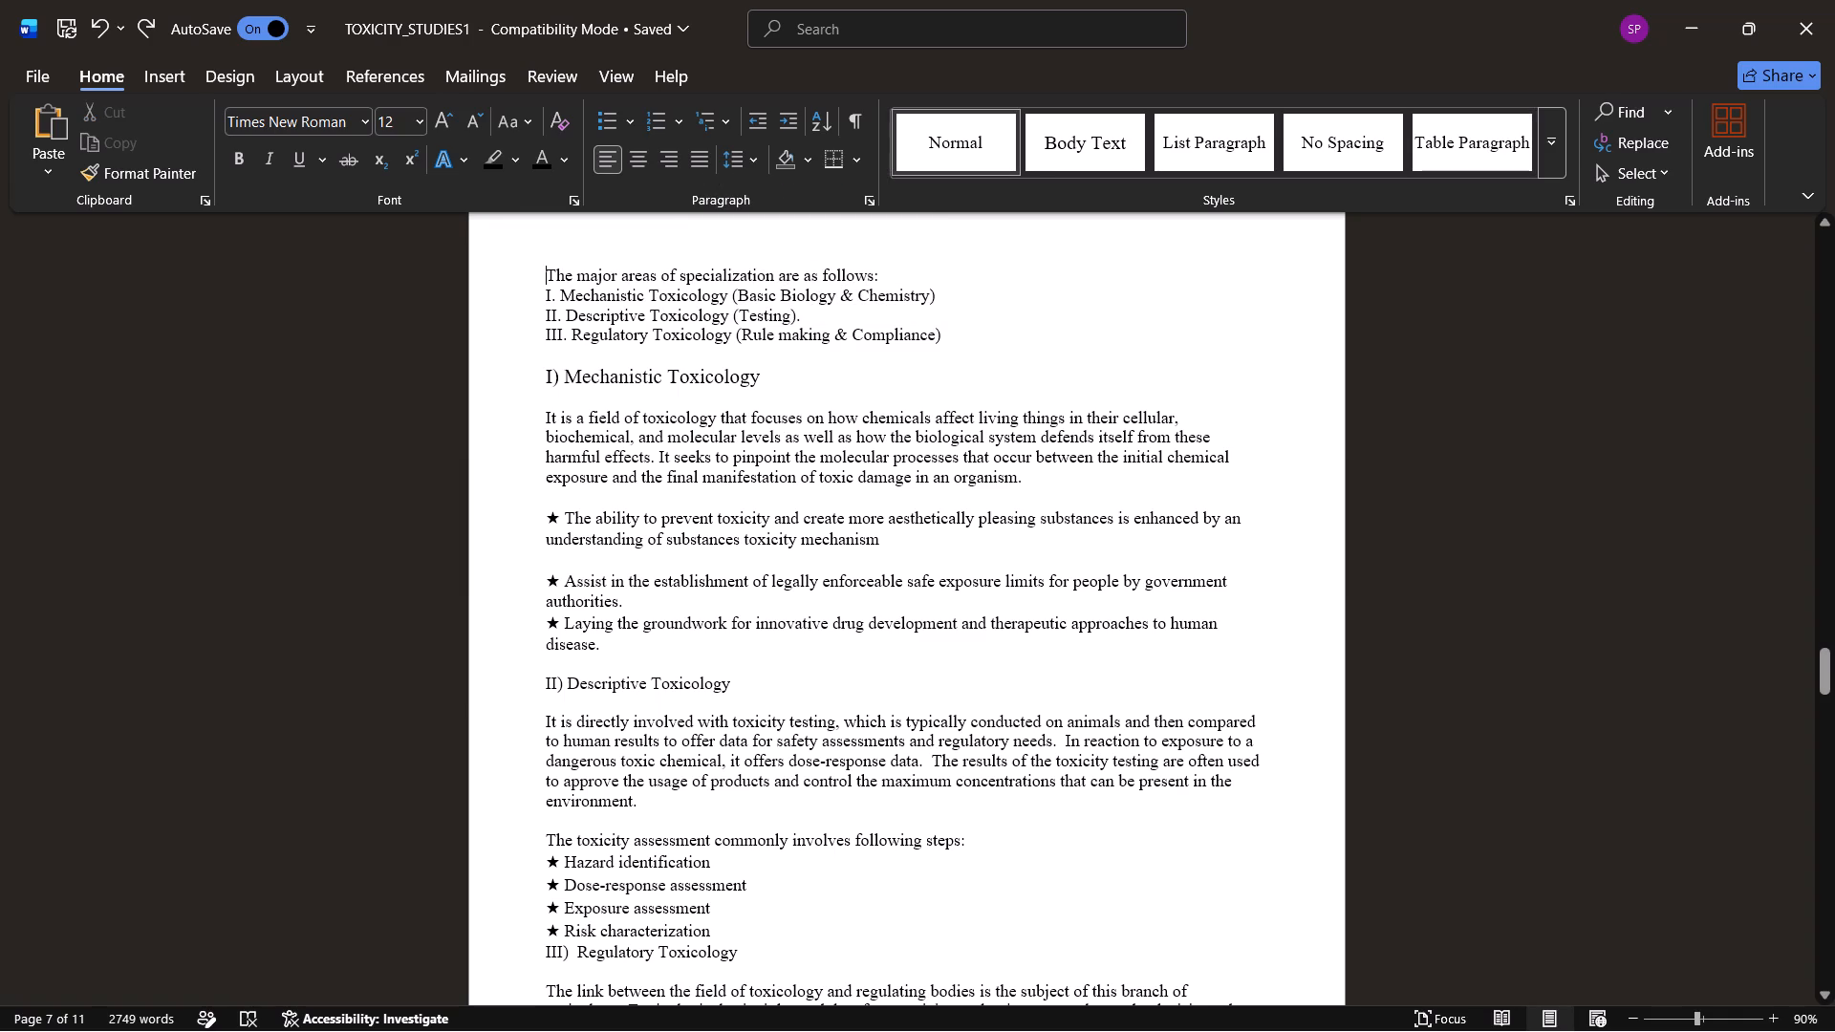
left_click_drag(532, 276, 770, 347)
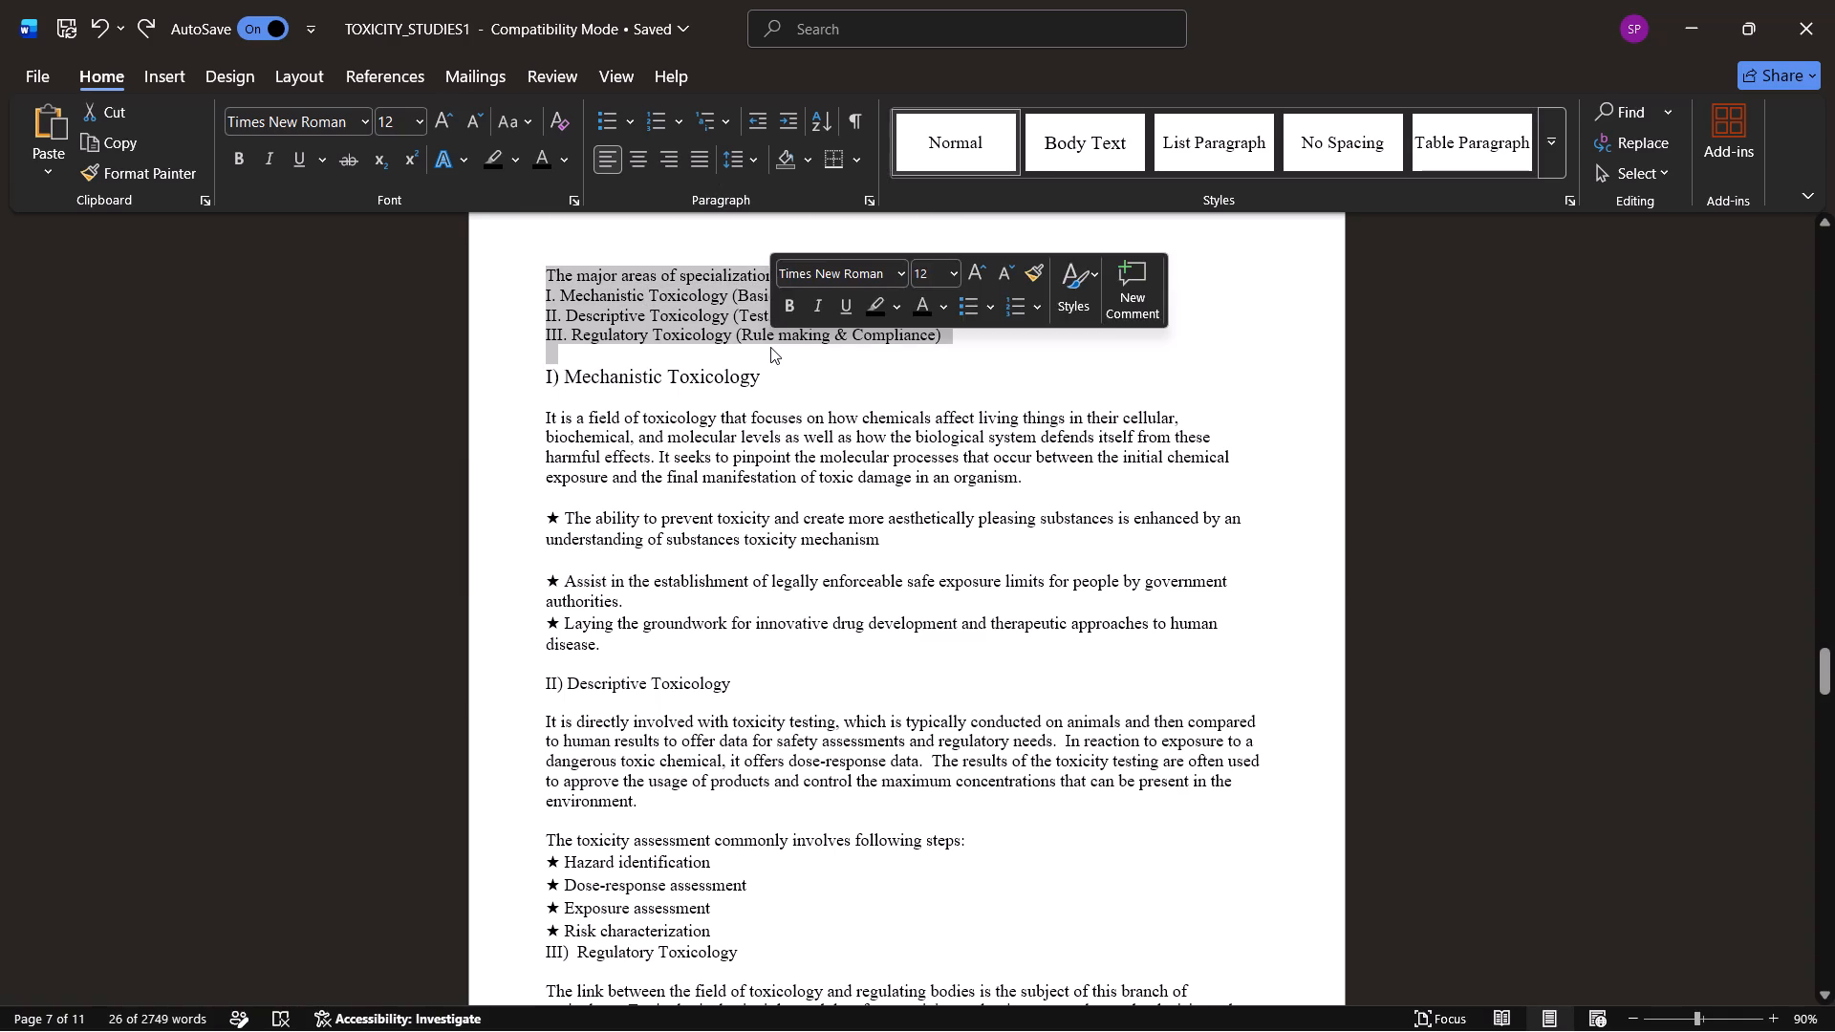
key("BackSpace")
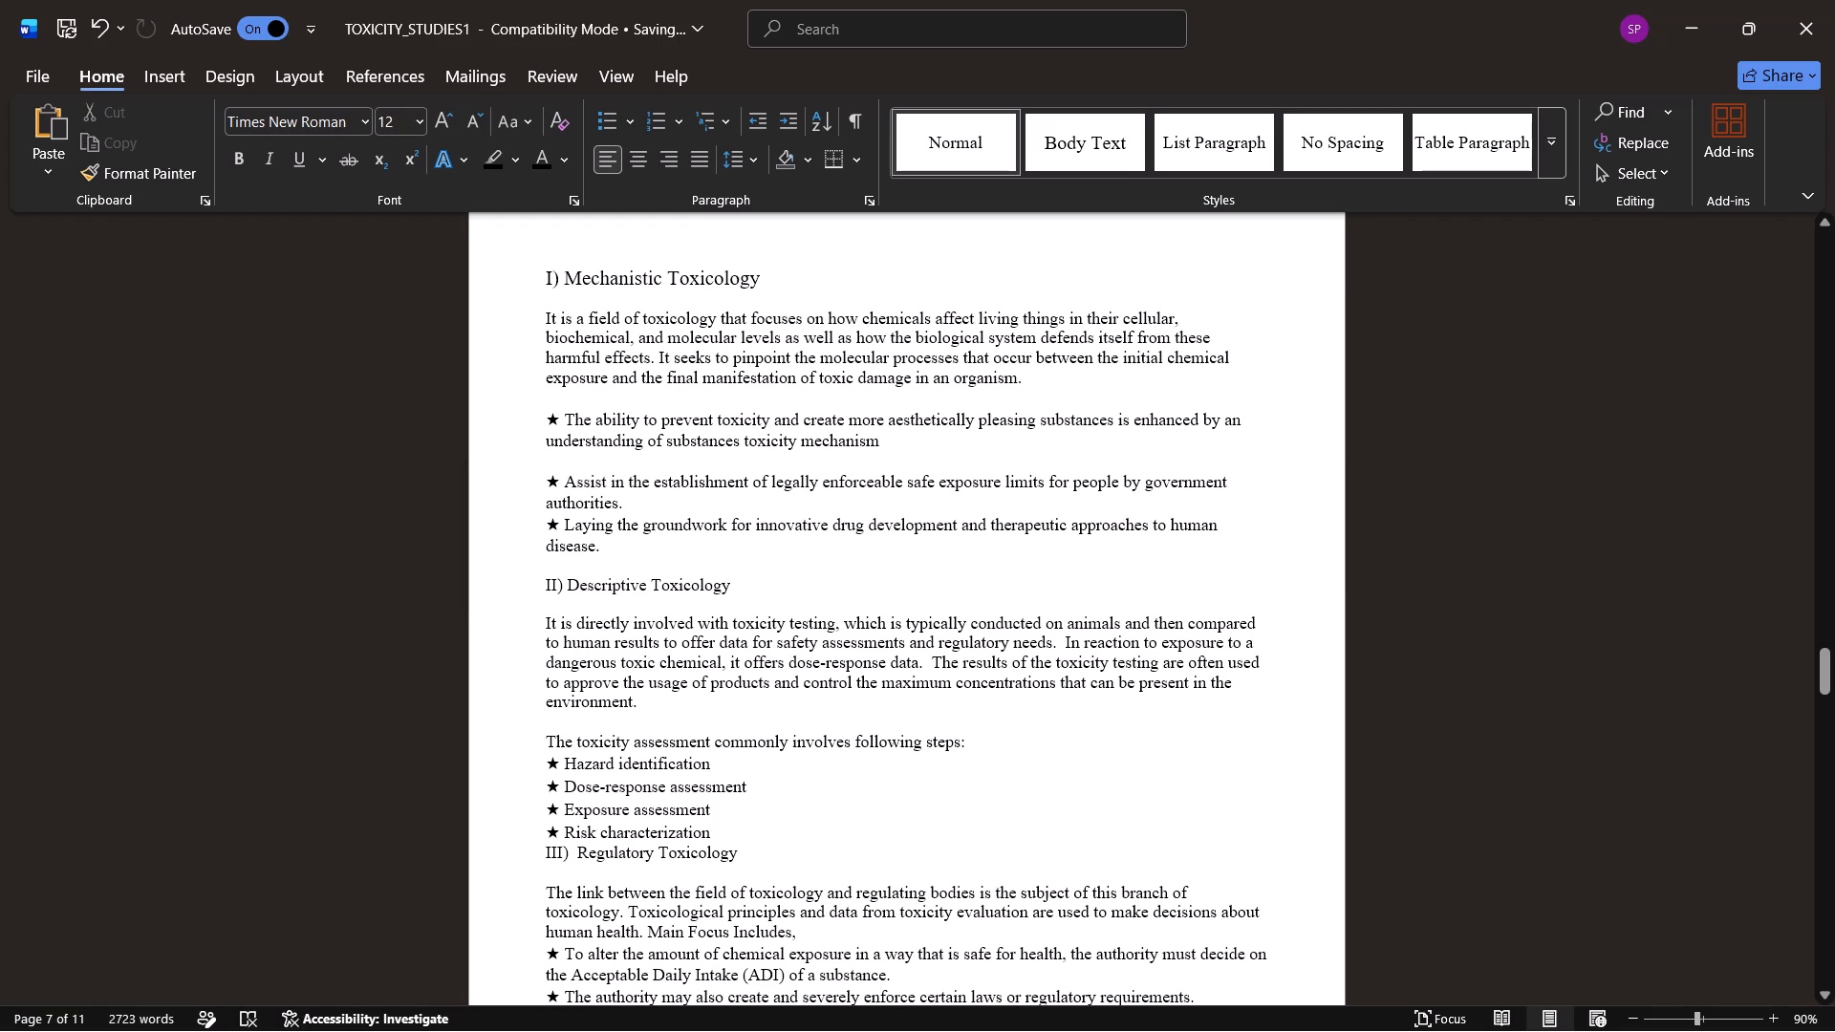
Delete the "I) Mechanistic Toxicology" heading at the top of the page following the BRANCHES OF TOXICOLOGY list.
left_click(530, 276)
scroll(530, 276, "up", 1)
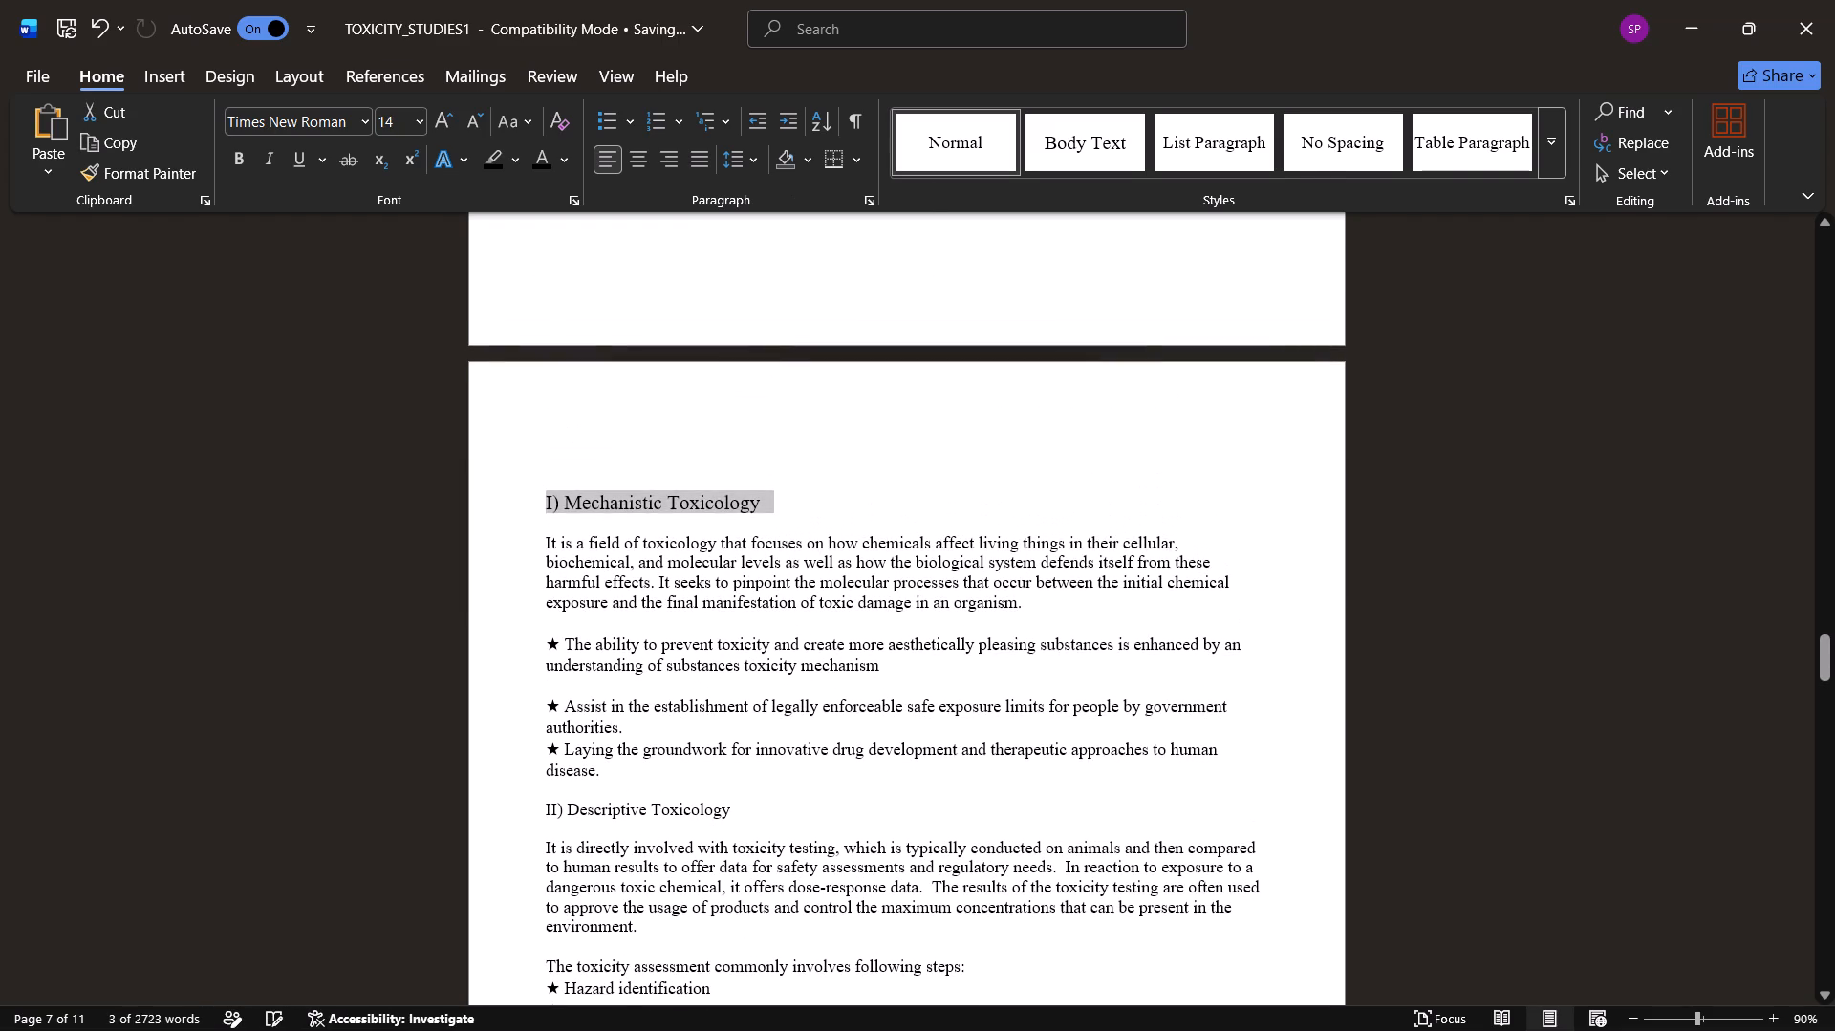
key("BackSpace")
Add two blank lines below the "III. Regulatory Toxicology" list item, leaving no stray characters.
scroll(530, 276, "up", 1)
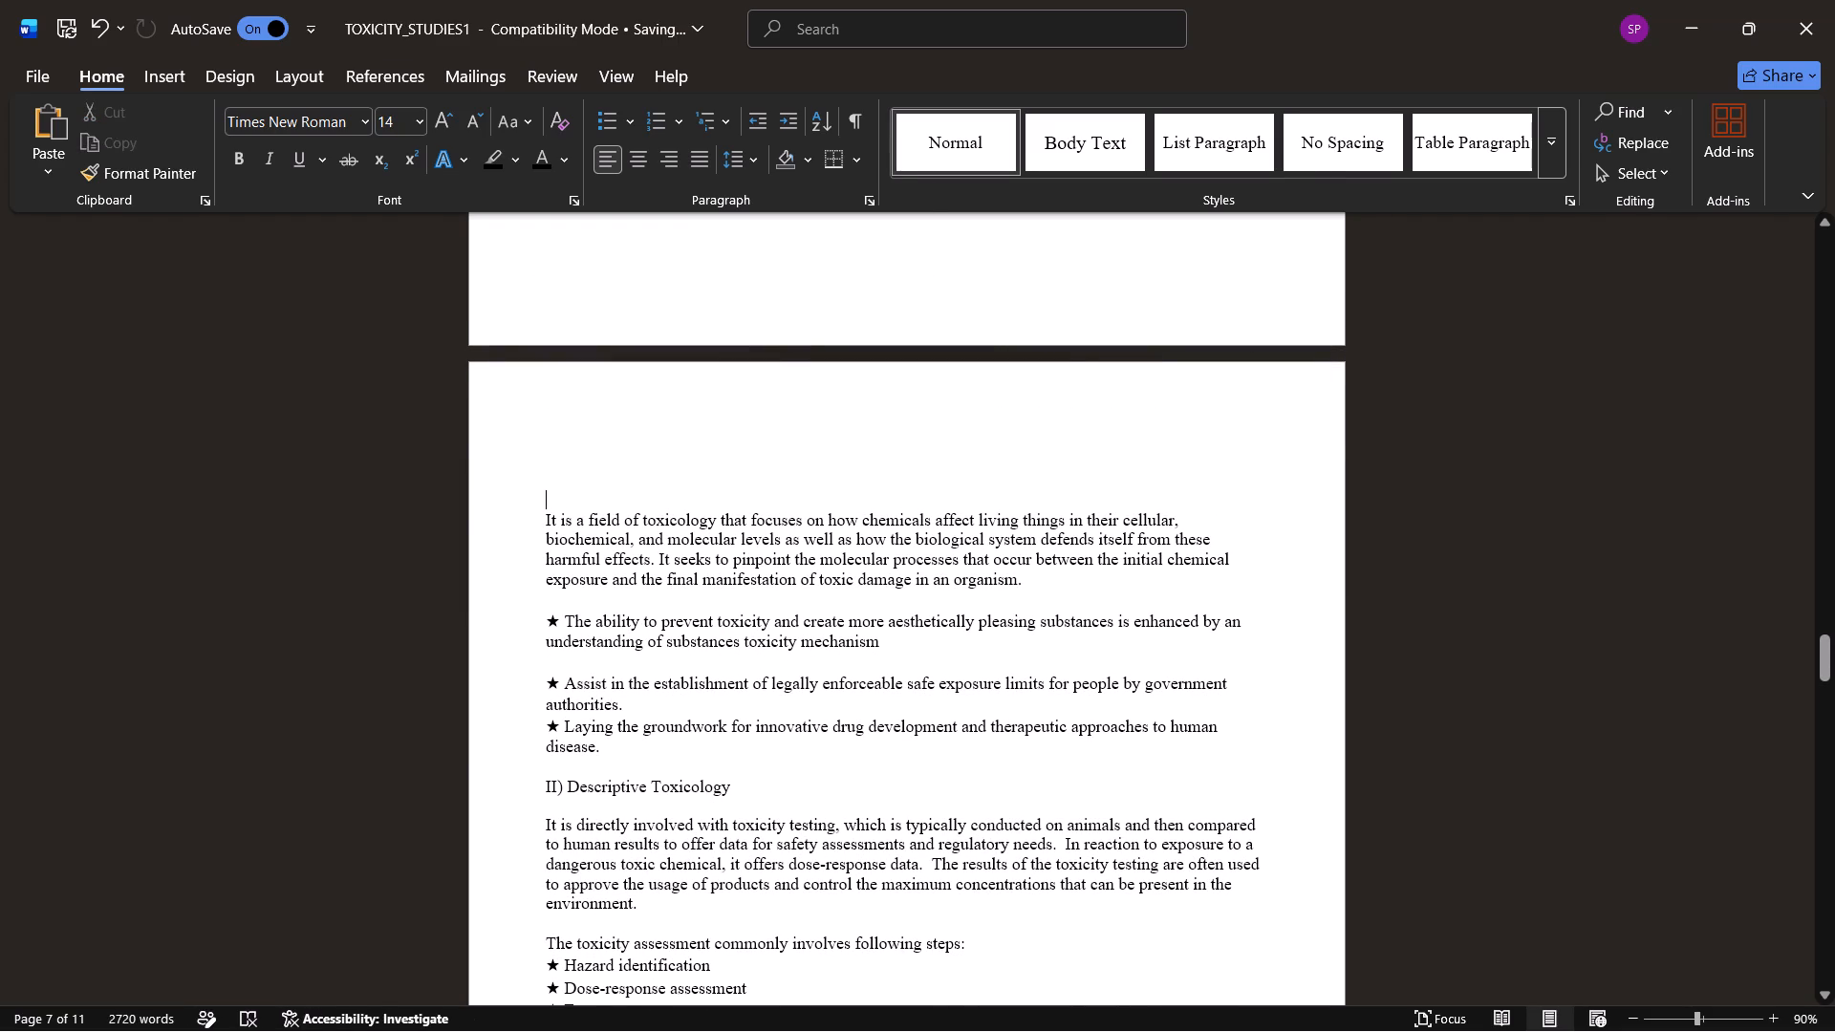
scroll(530, 276, "up", 1)
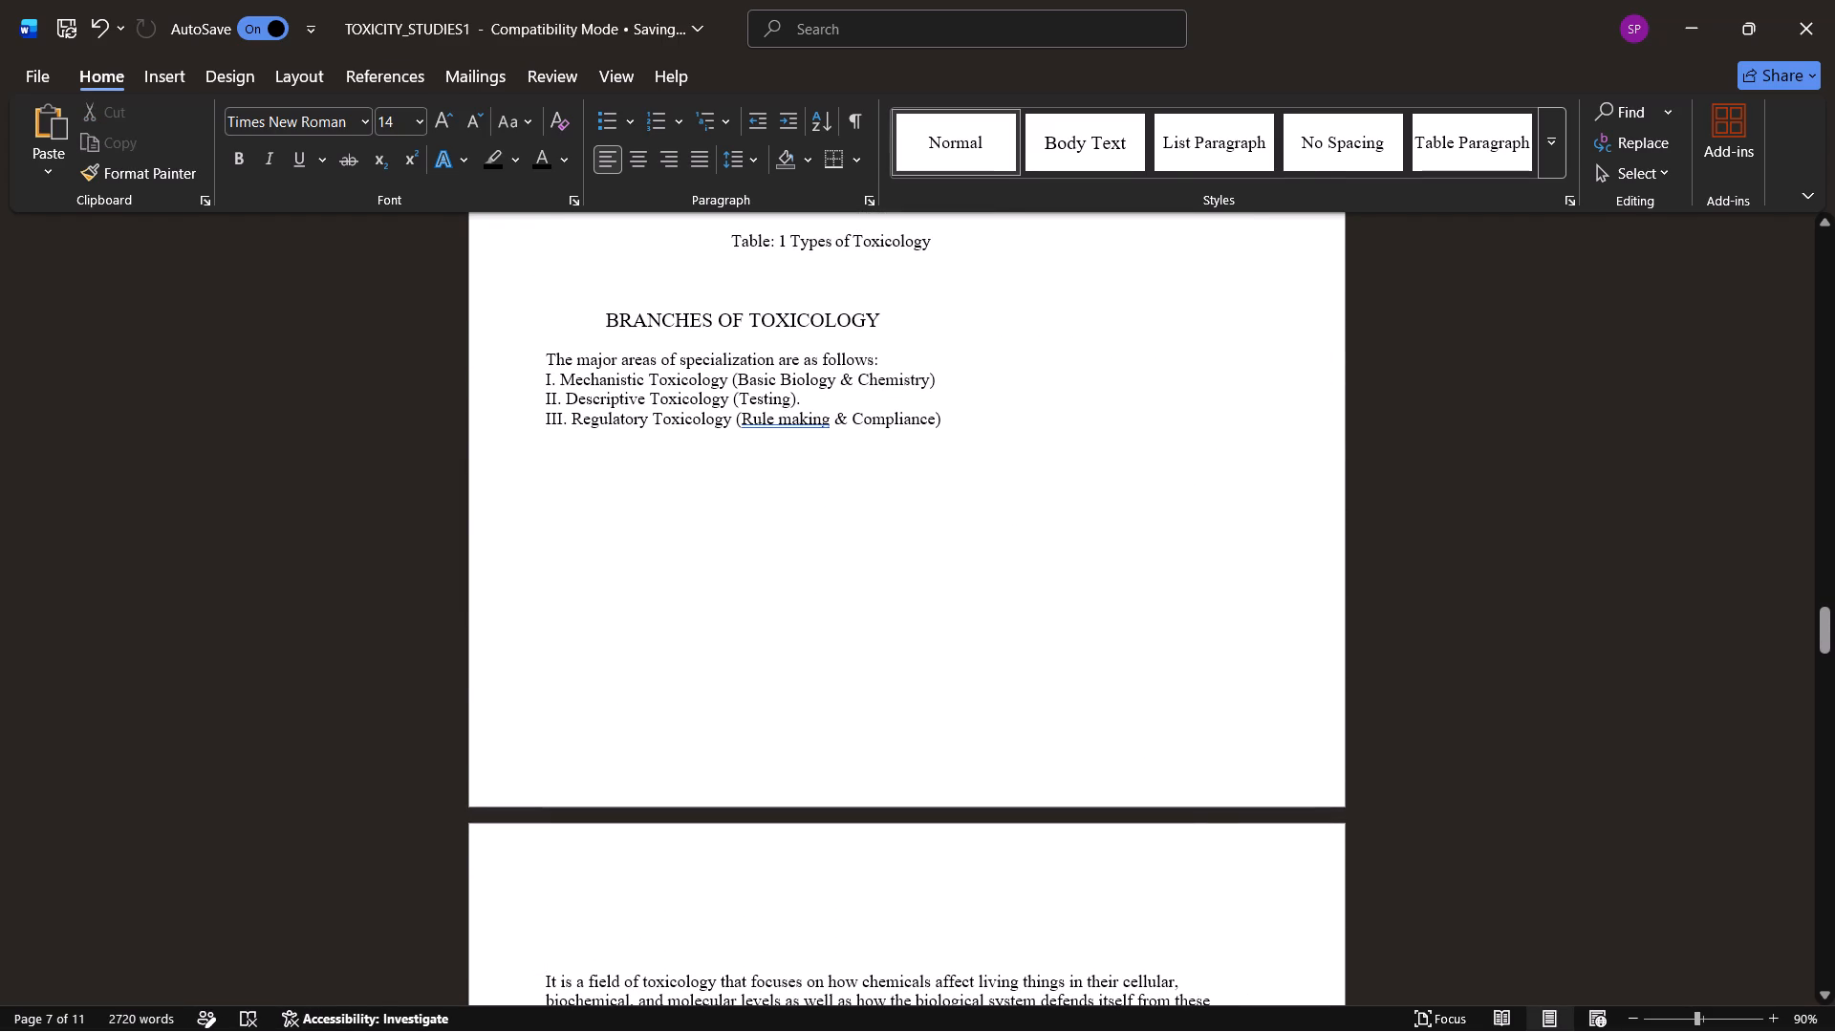
left_click(552, 452)
key("9")
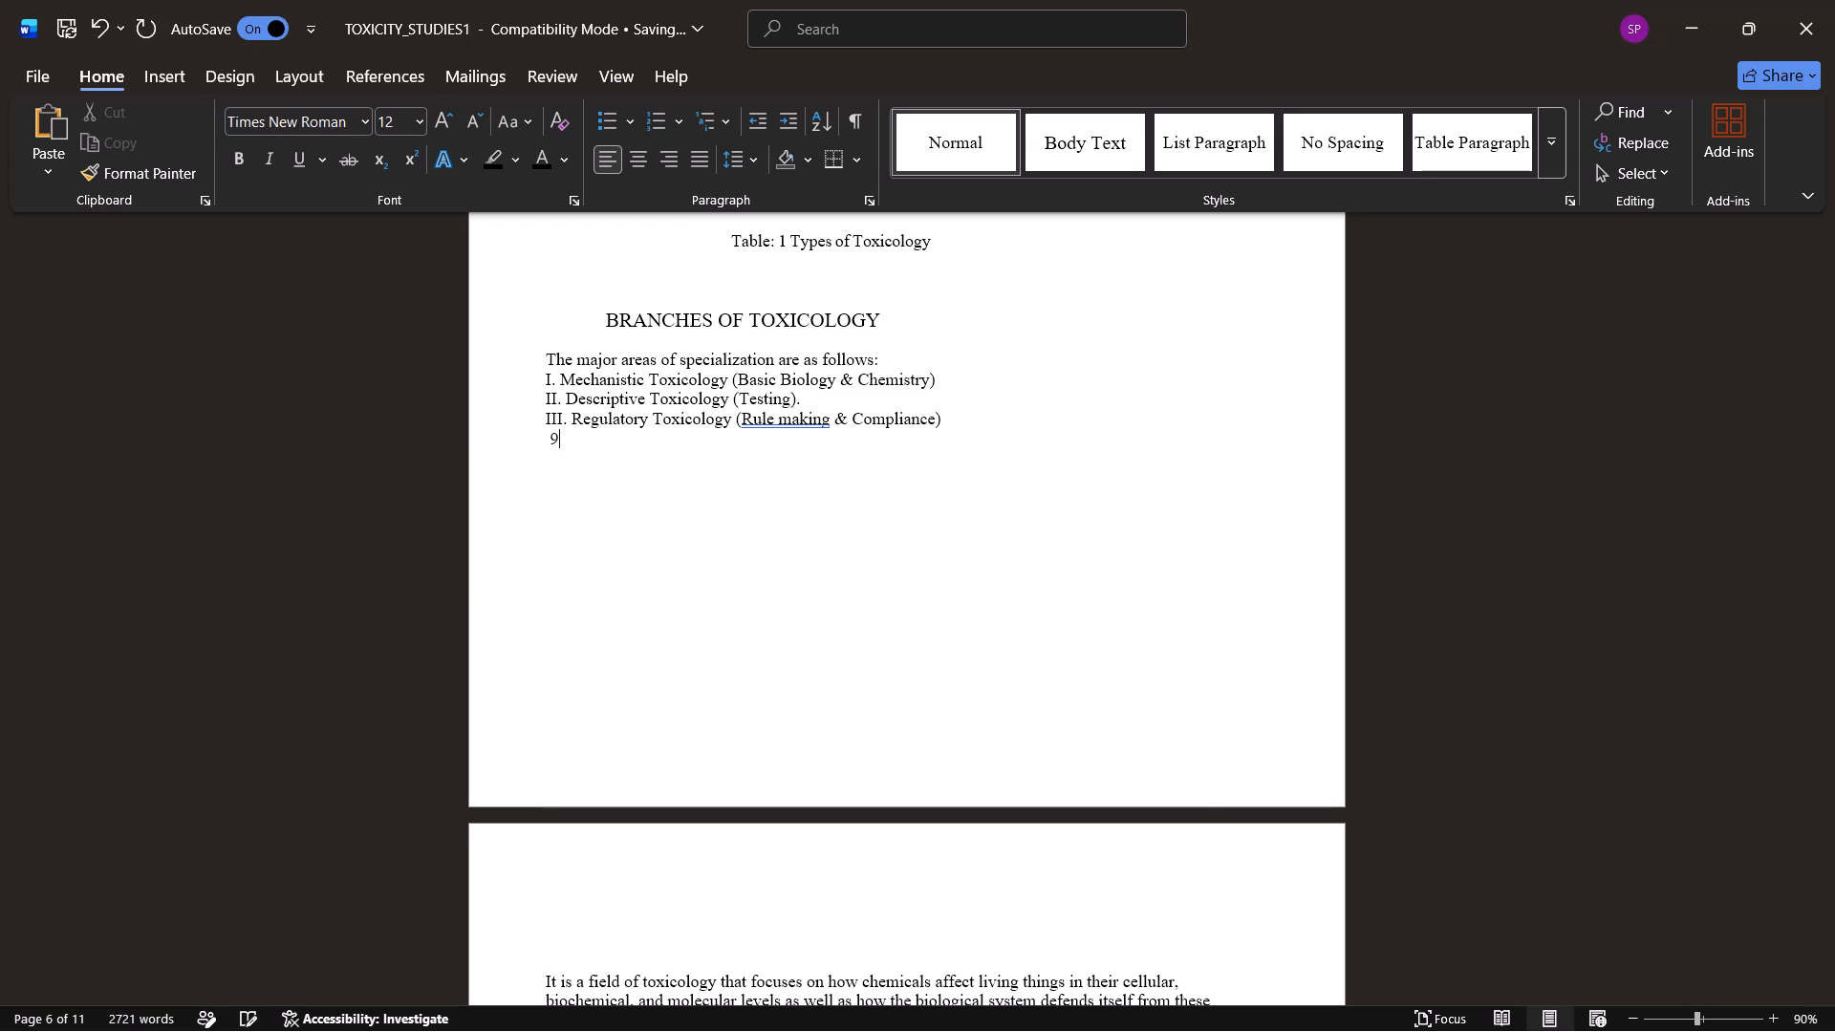
key("Return")
left_click(567, 441)
key("Return")
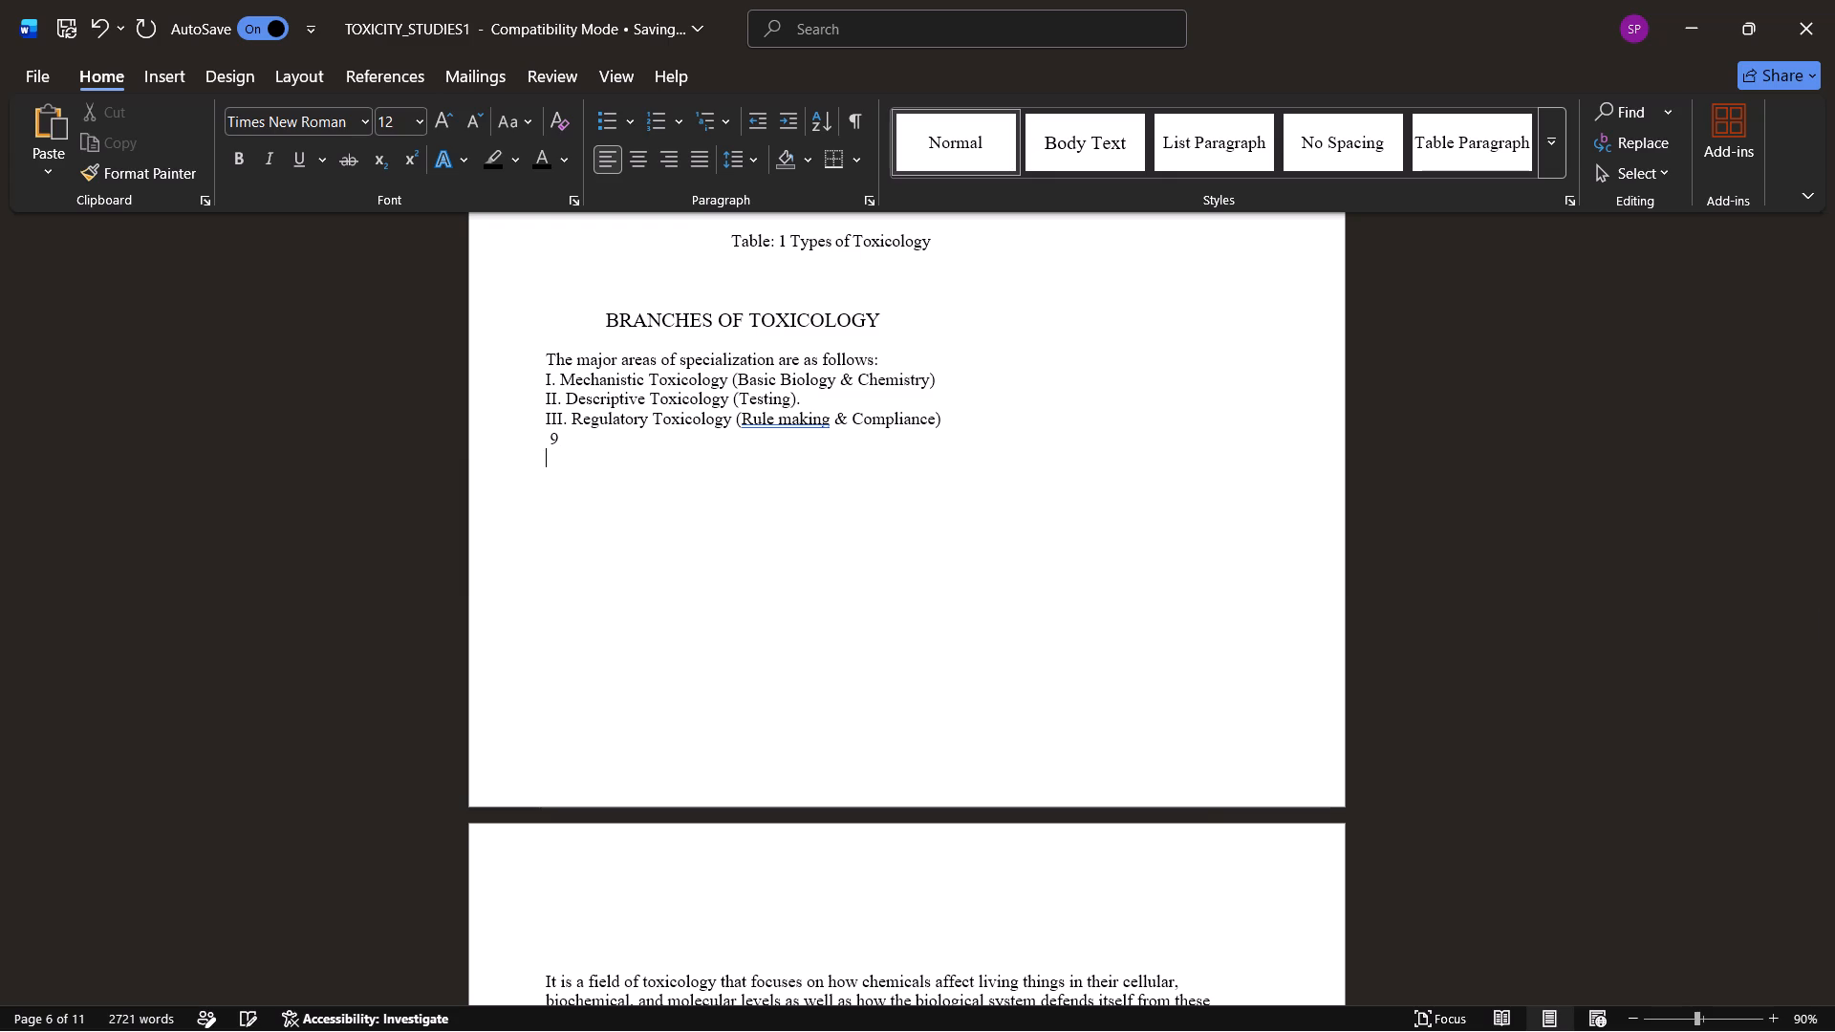
left_click(562, 434)
key("BackSpace")
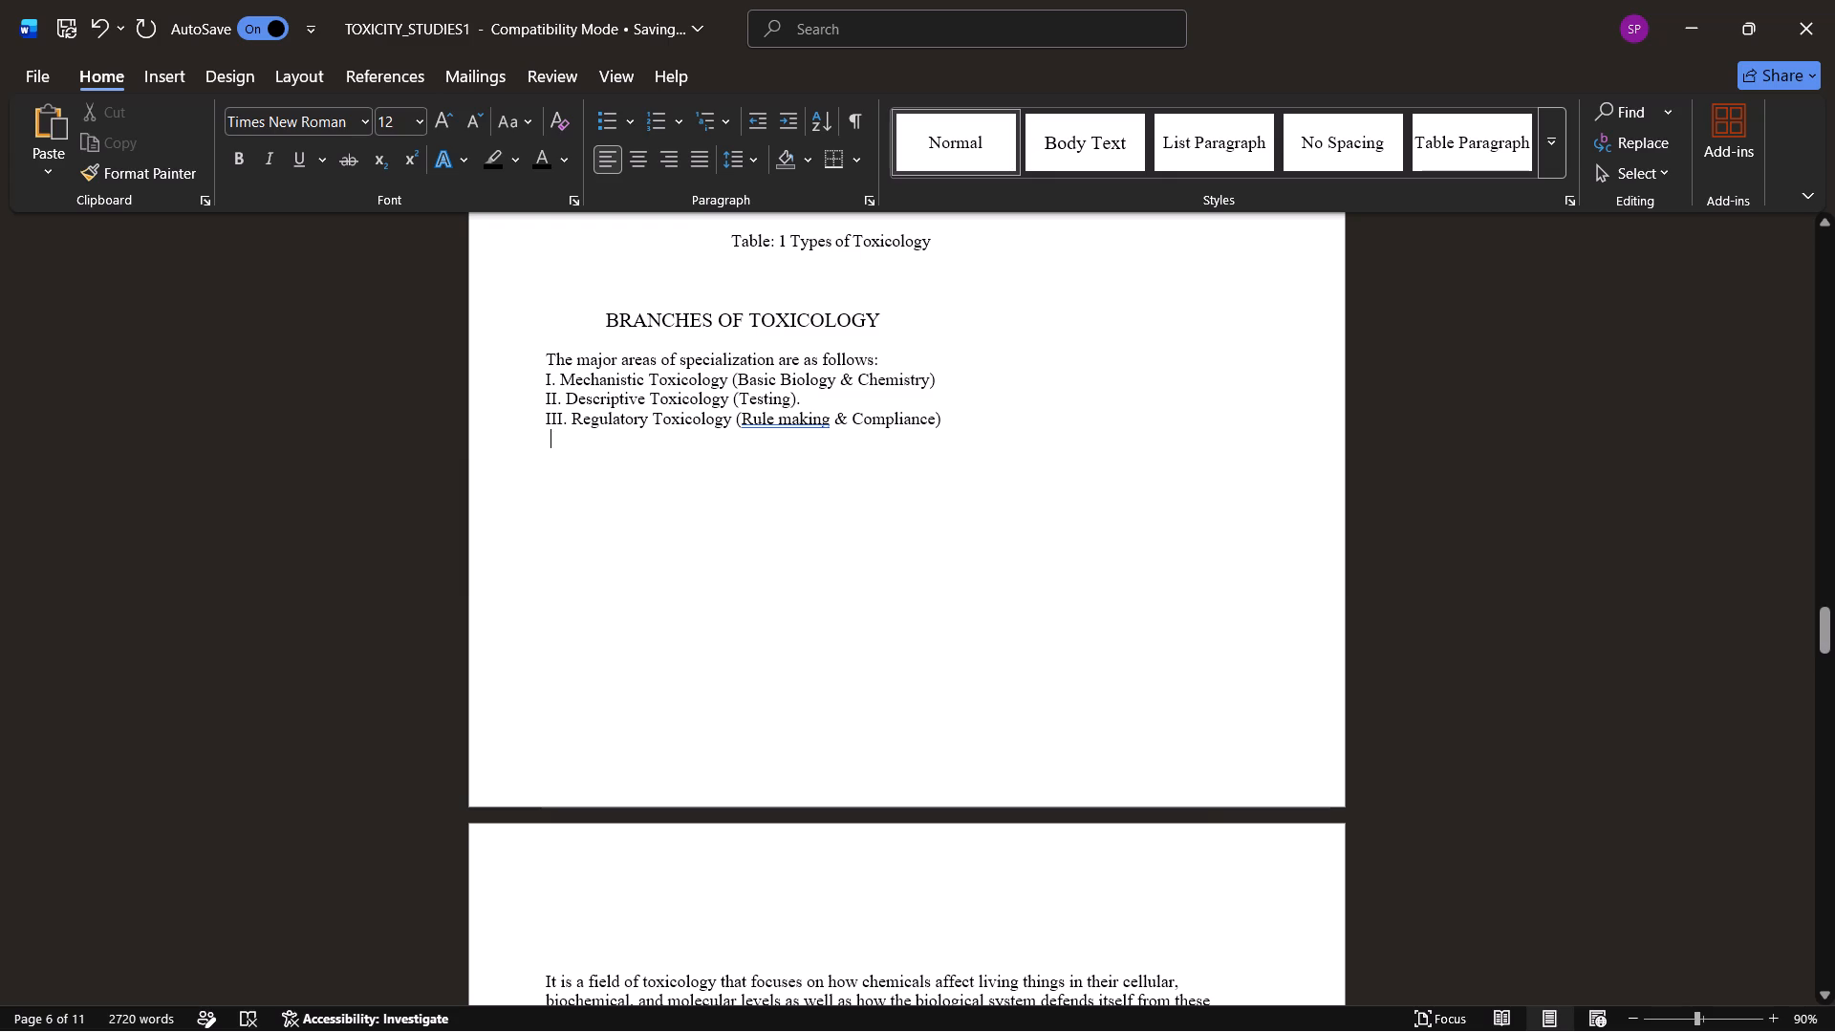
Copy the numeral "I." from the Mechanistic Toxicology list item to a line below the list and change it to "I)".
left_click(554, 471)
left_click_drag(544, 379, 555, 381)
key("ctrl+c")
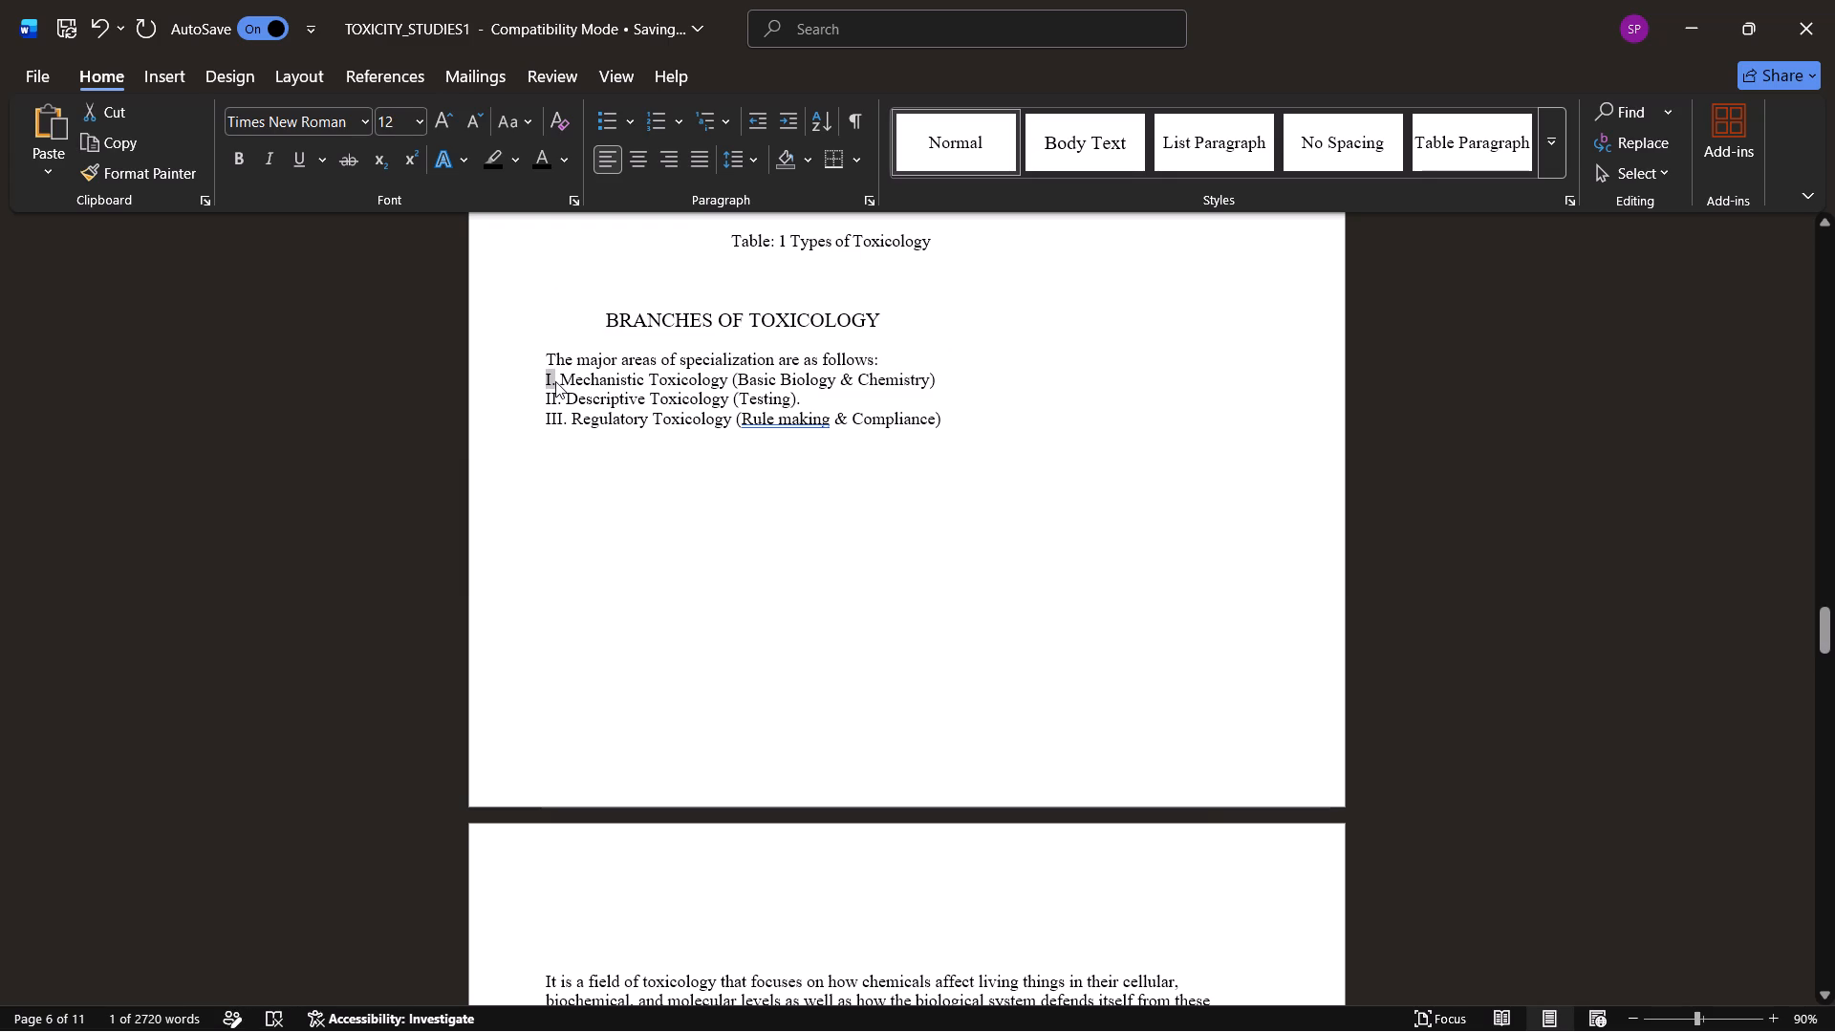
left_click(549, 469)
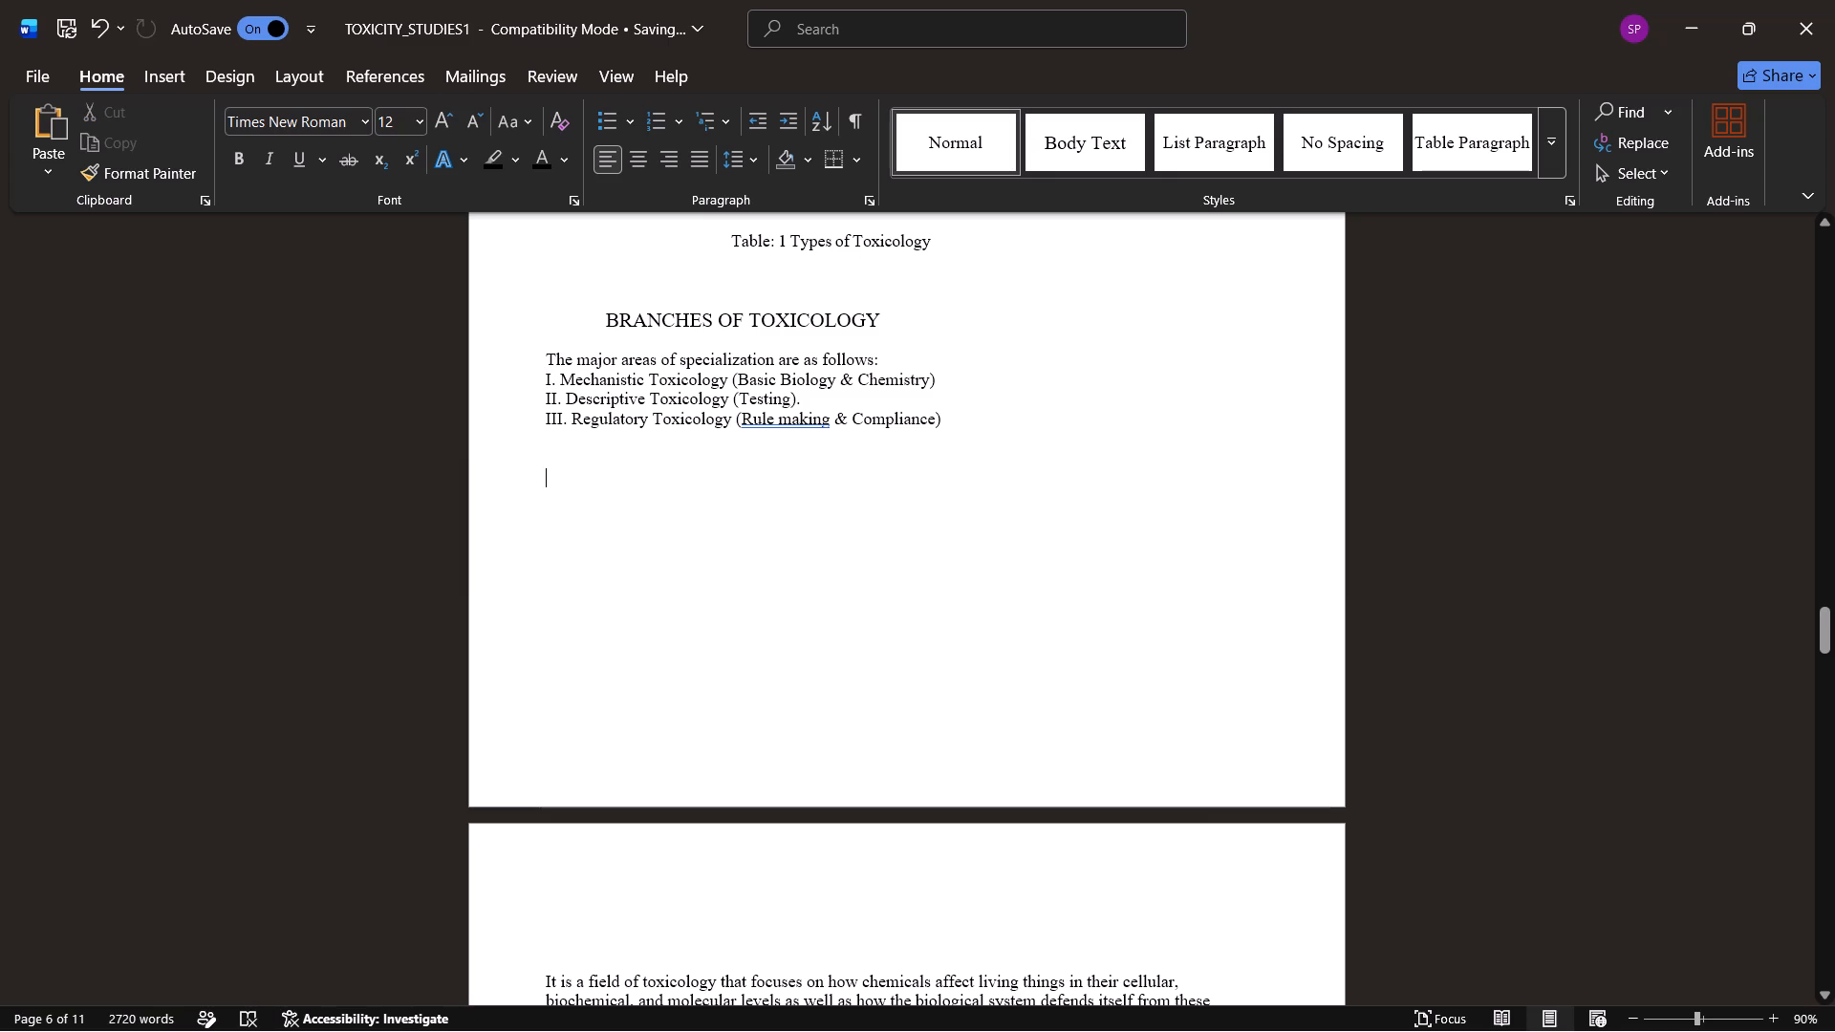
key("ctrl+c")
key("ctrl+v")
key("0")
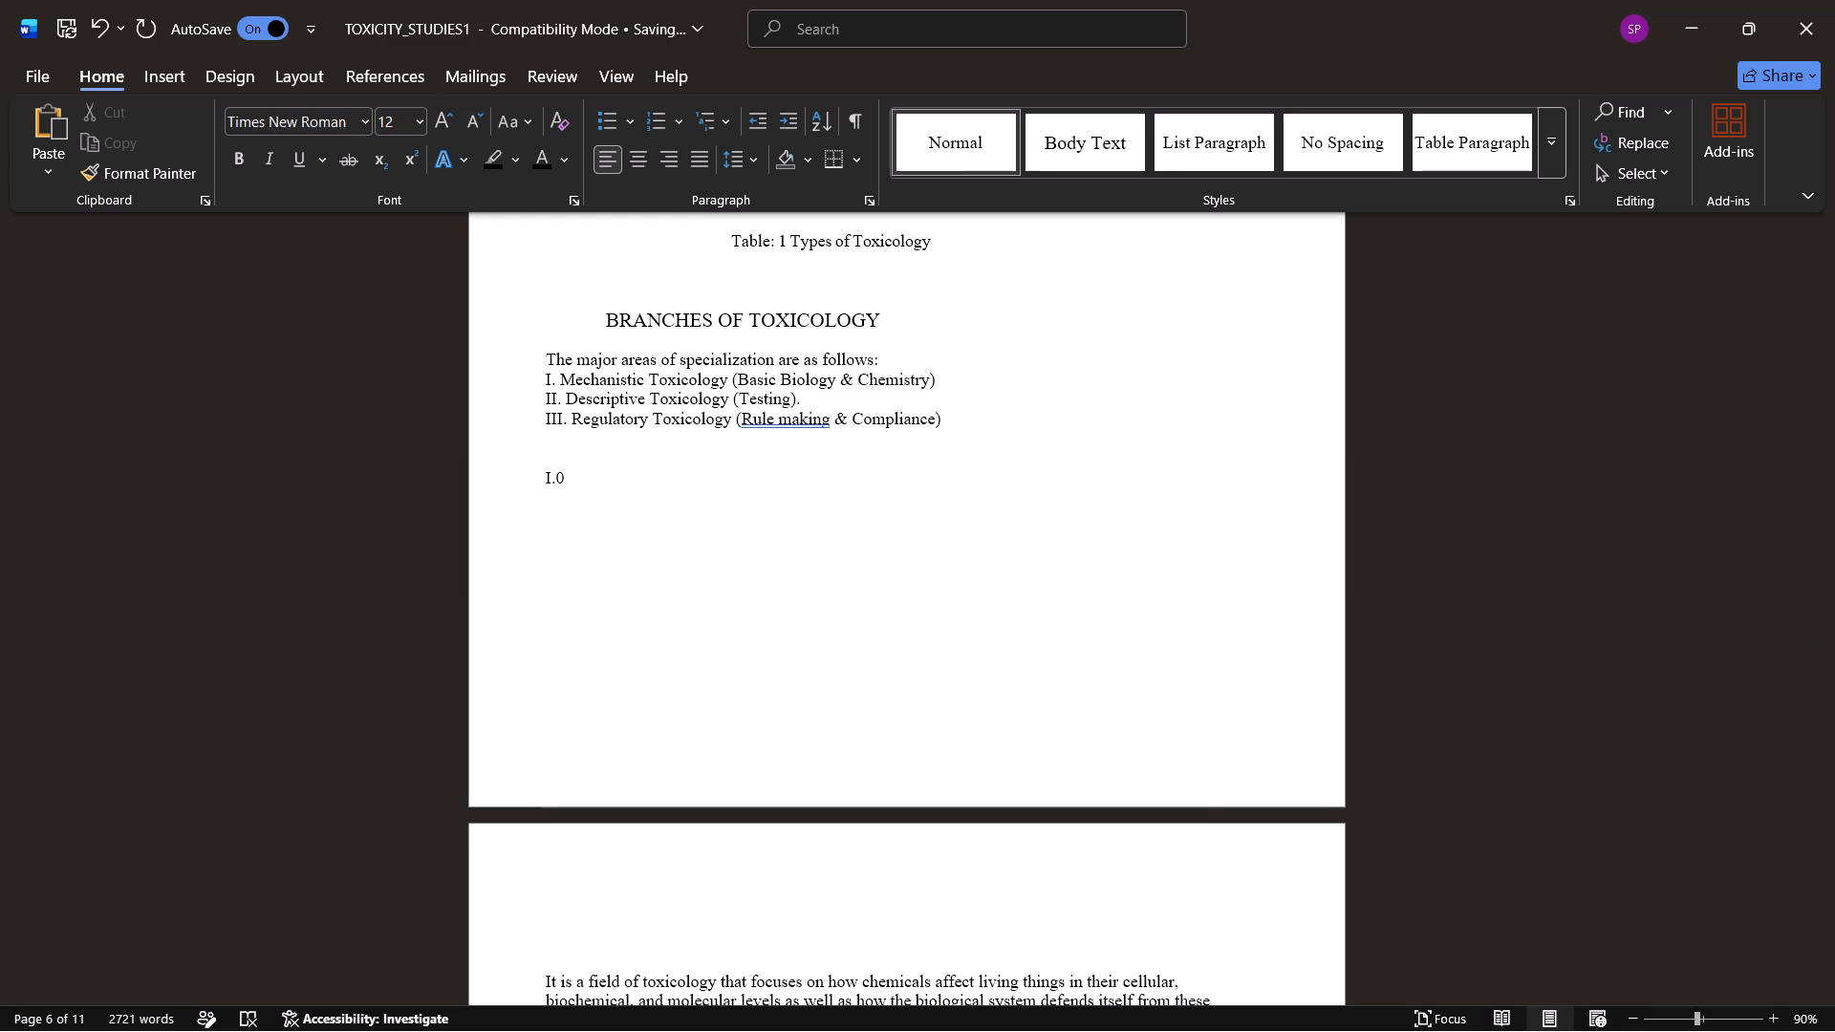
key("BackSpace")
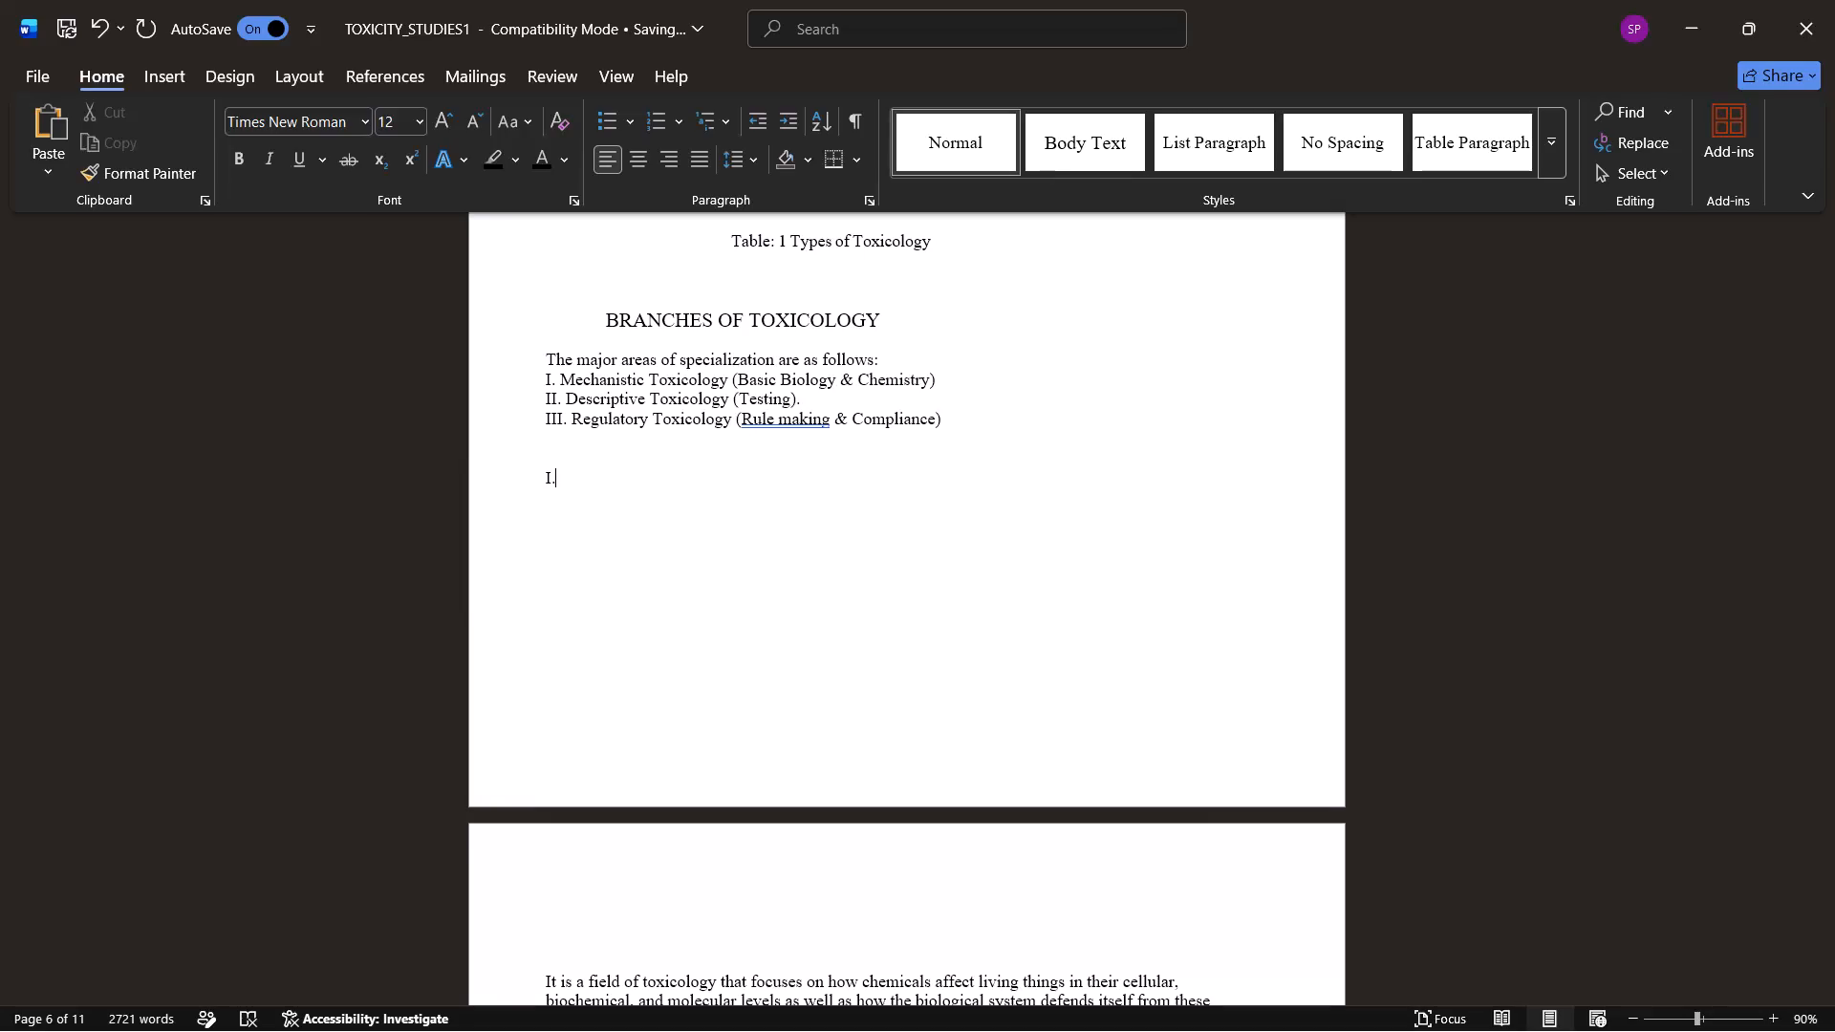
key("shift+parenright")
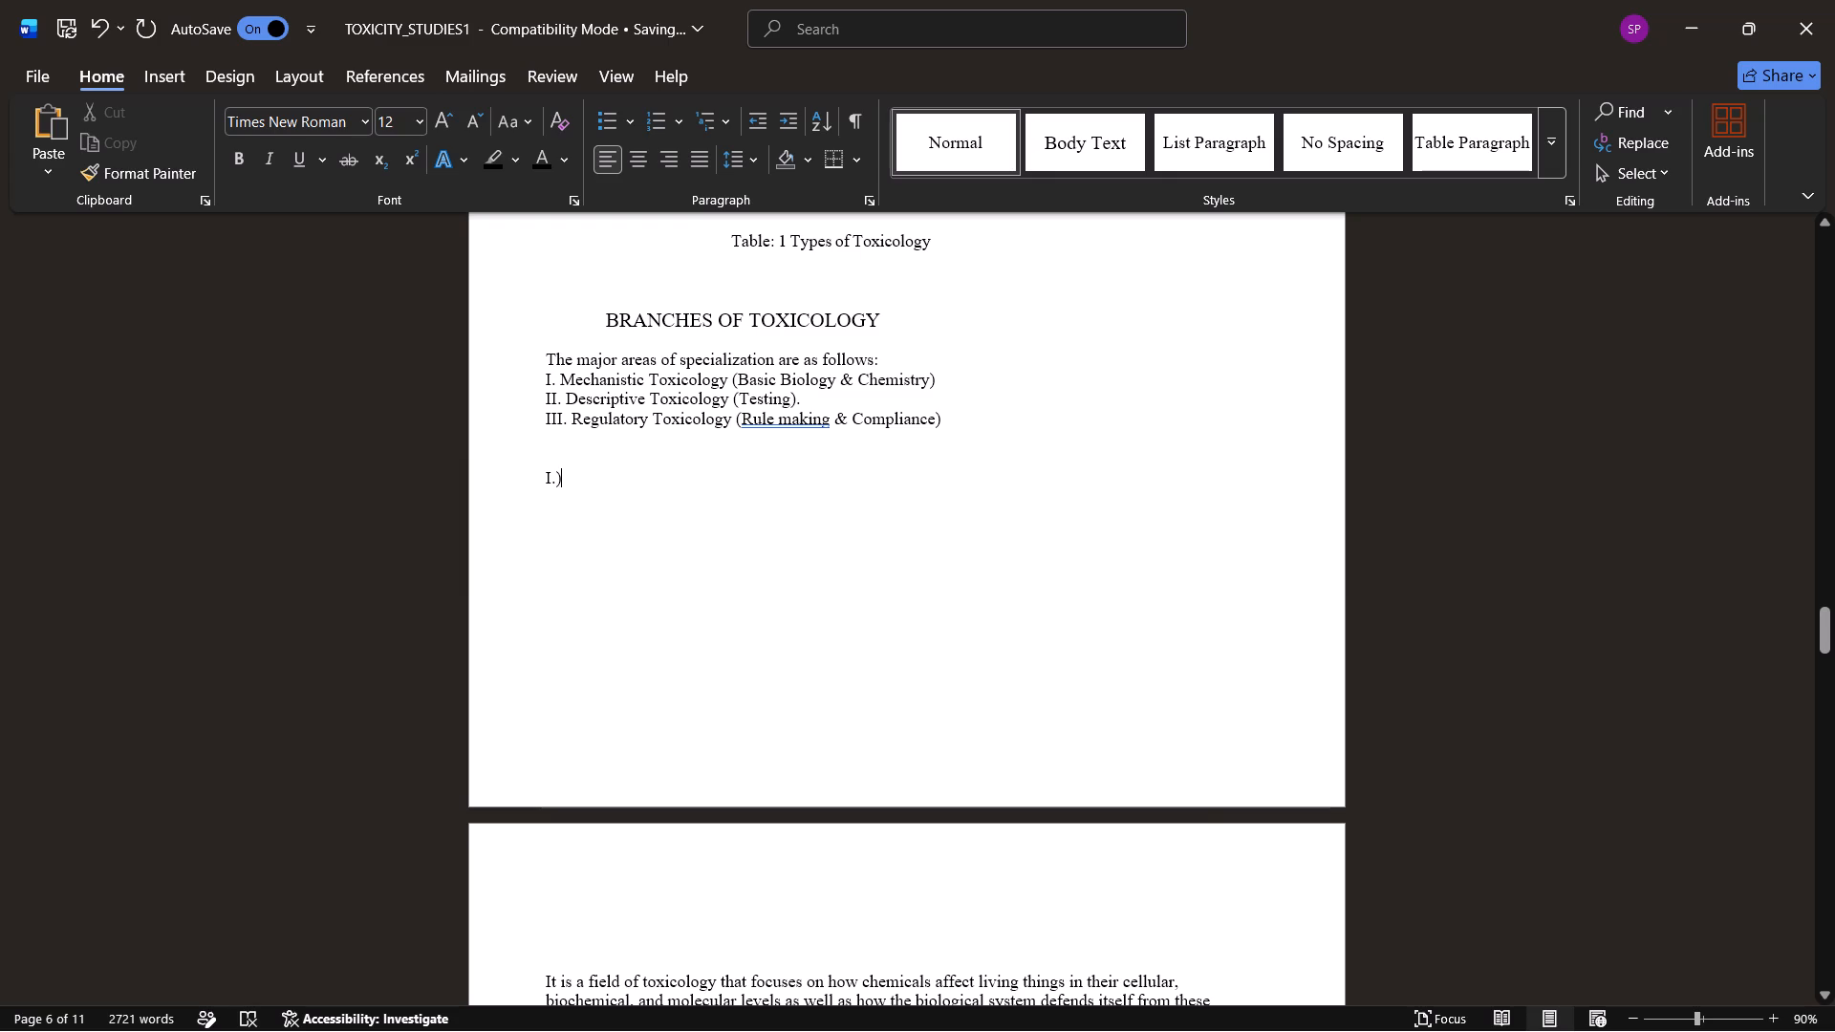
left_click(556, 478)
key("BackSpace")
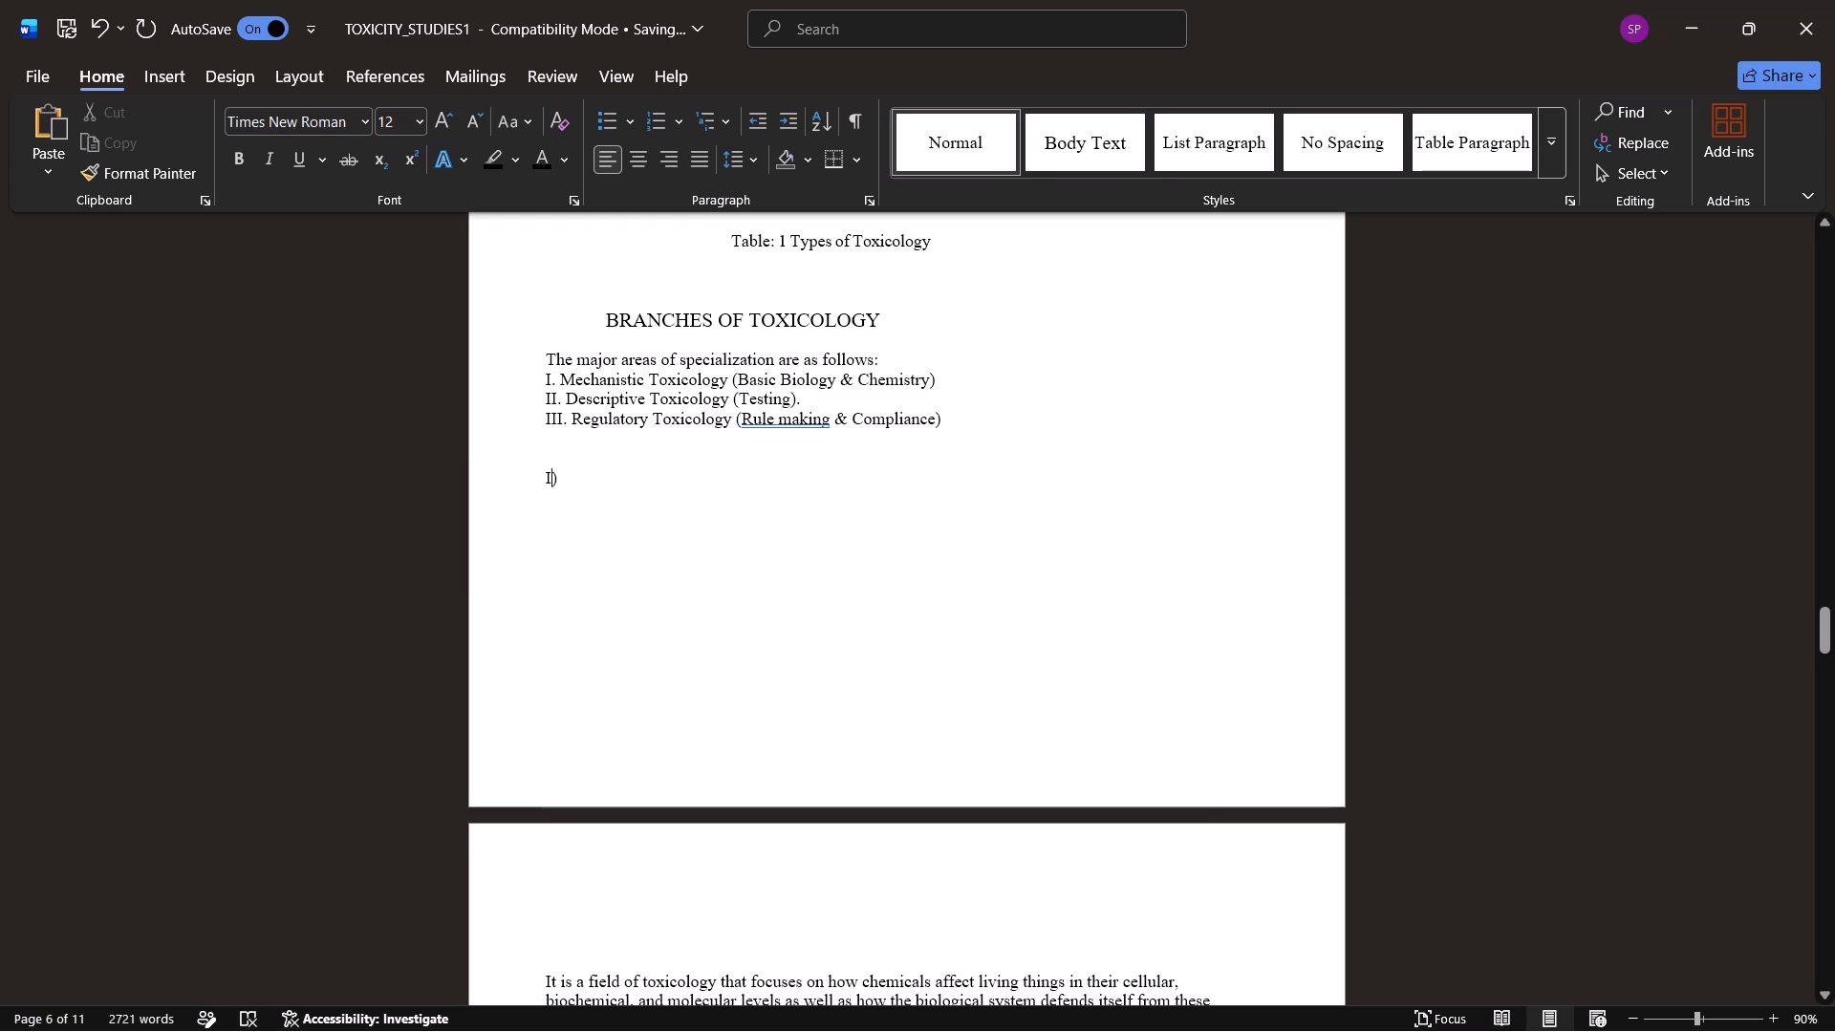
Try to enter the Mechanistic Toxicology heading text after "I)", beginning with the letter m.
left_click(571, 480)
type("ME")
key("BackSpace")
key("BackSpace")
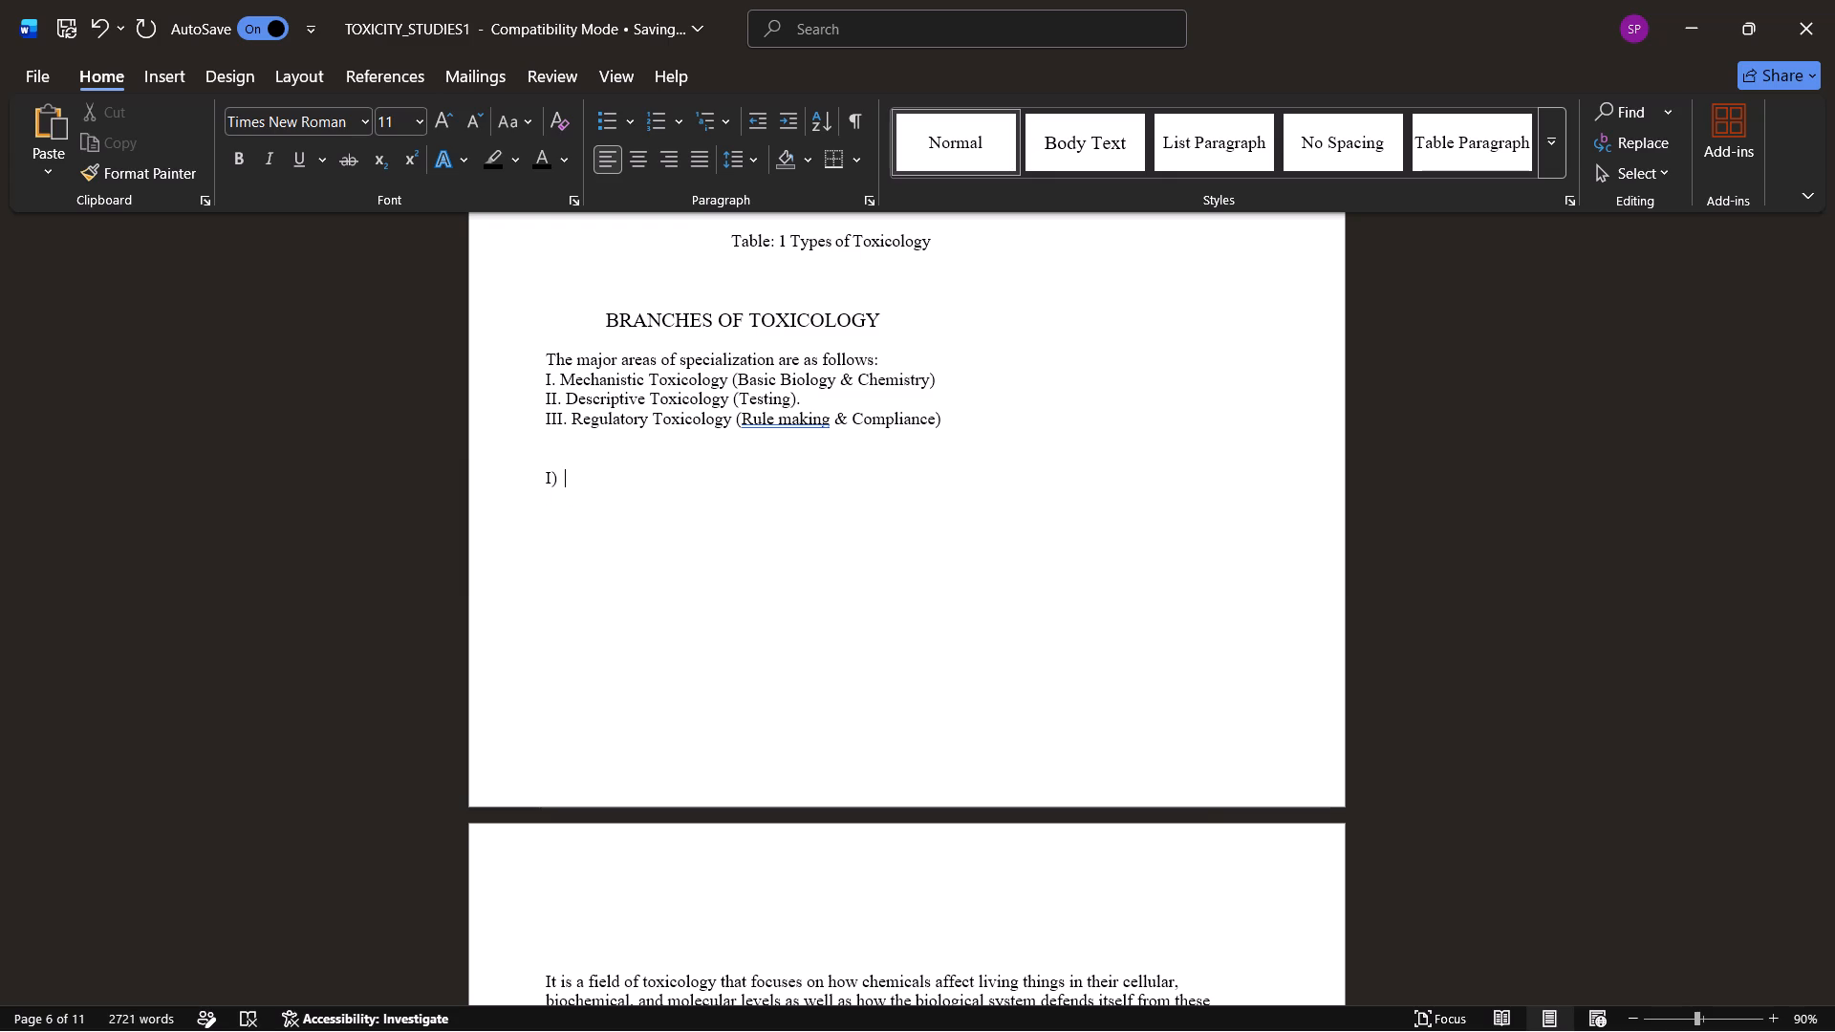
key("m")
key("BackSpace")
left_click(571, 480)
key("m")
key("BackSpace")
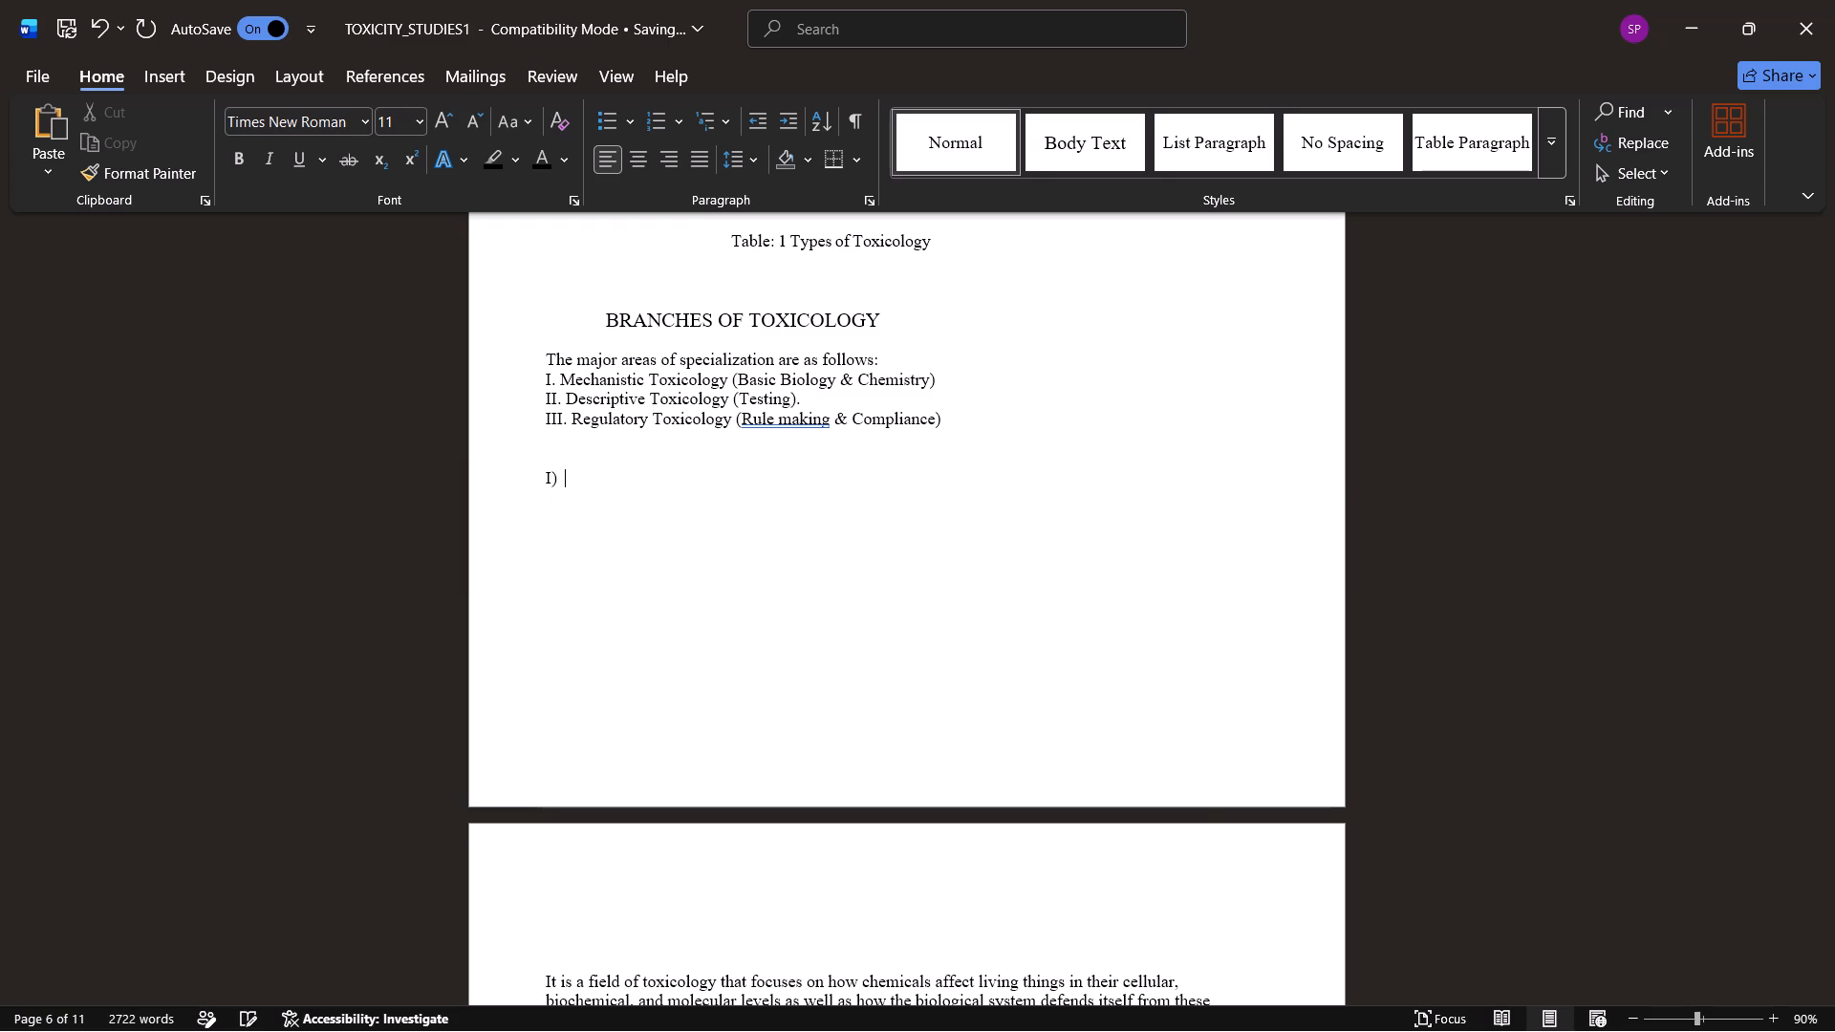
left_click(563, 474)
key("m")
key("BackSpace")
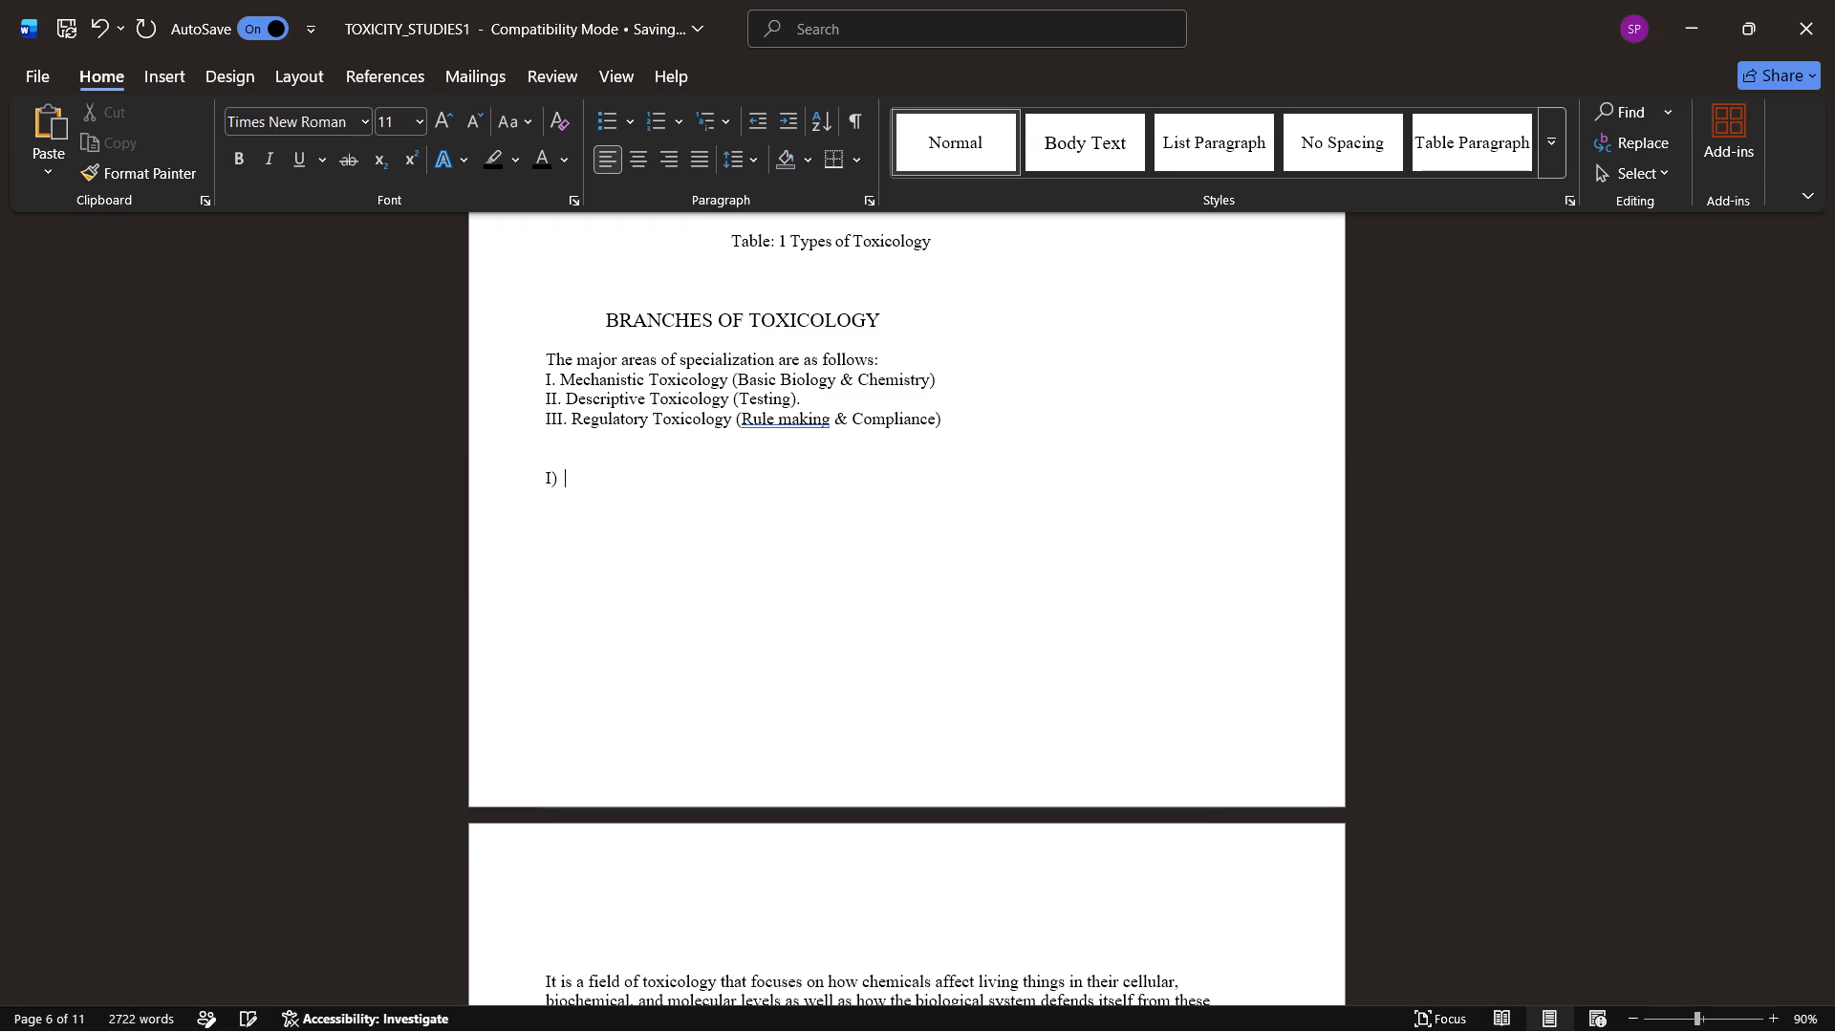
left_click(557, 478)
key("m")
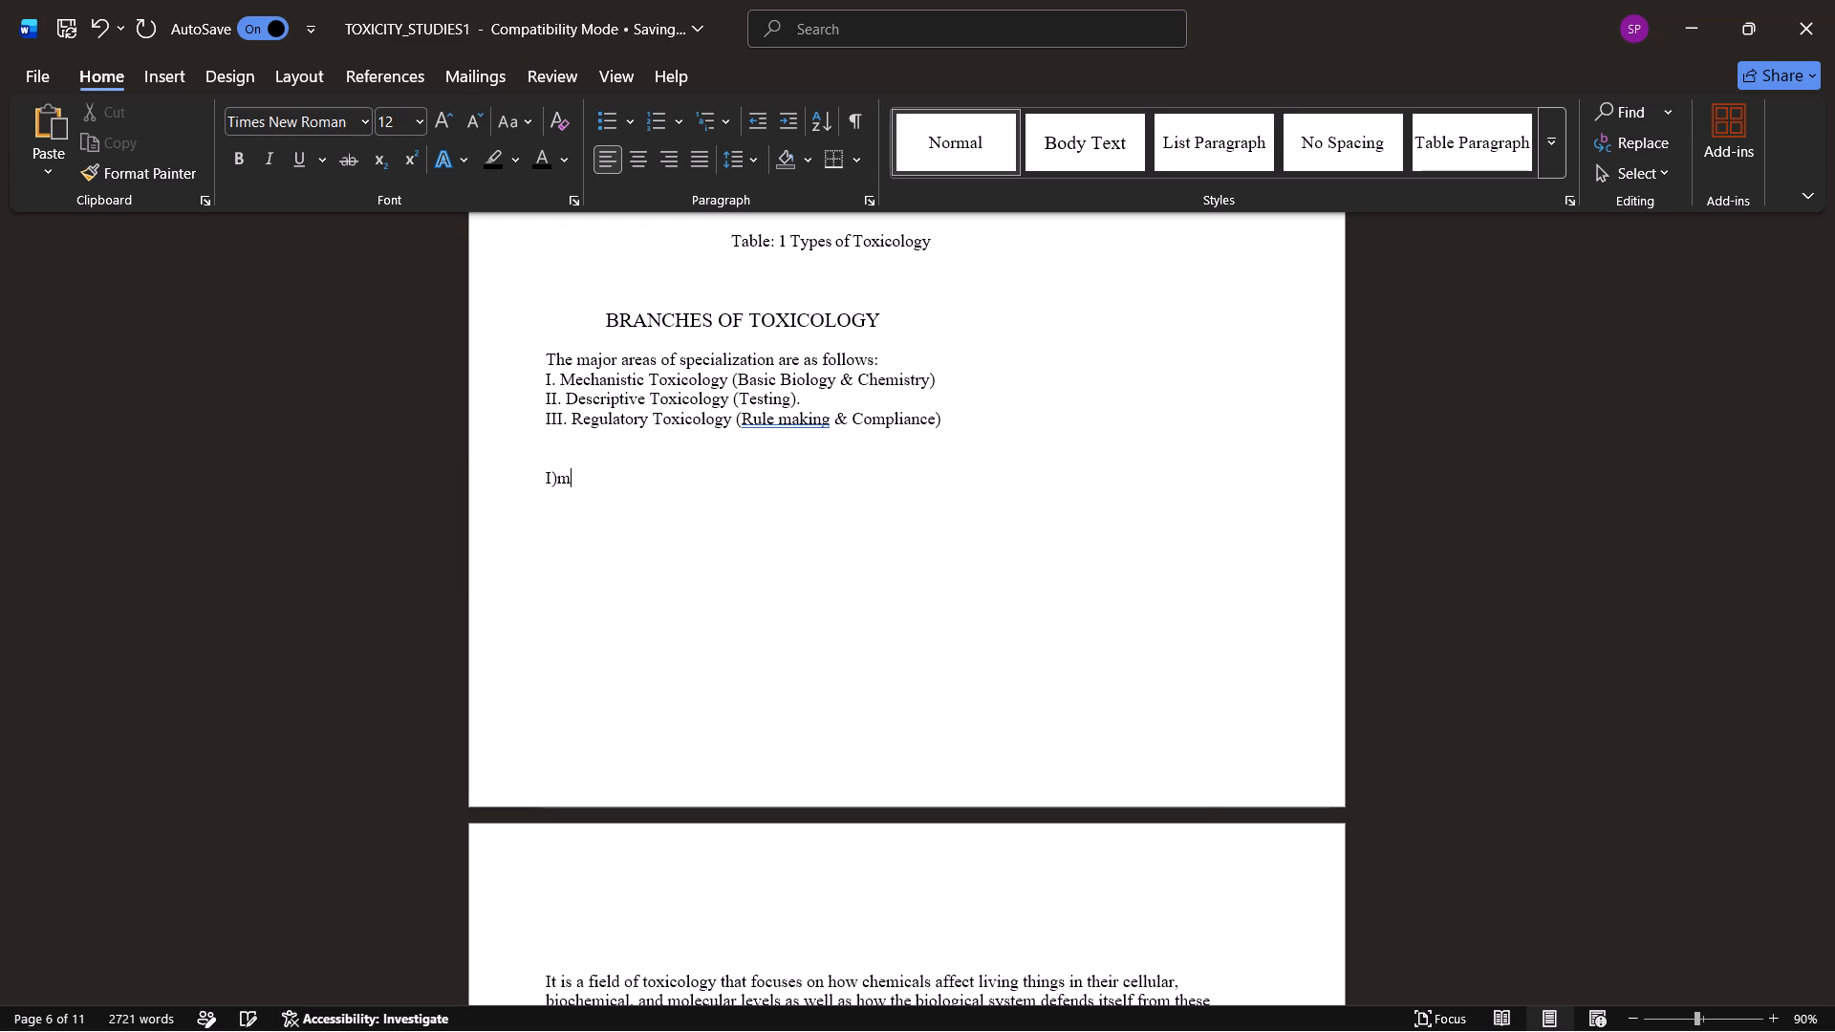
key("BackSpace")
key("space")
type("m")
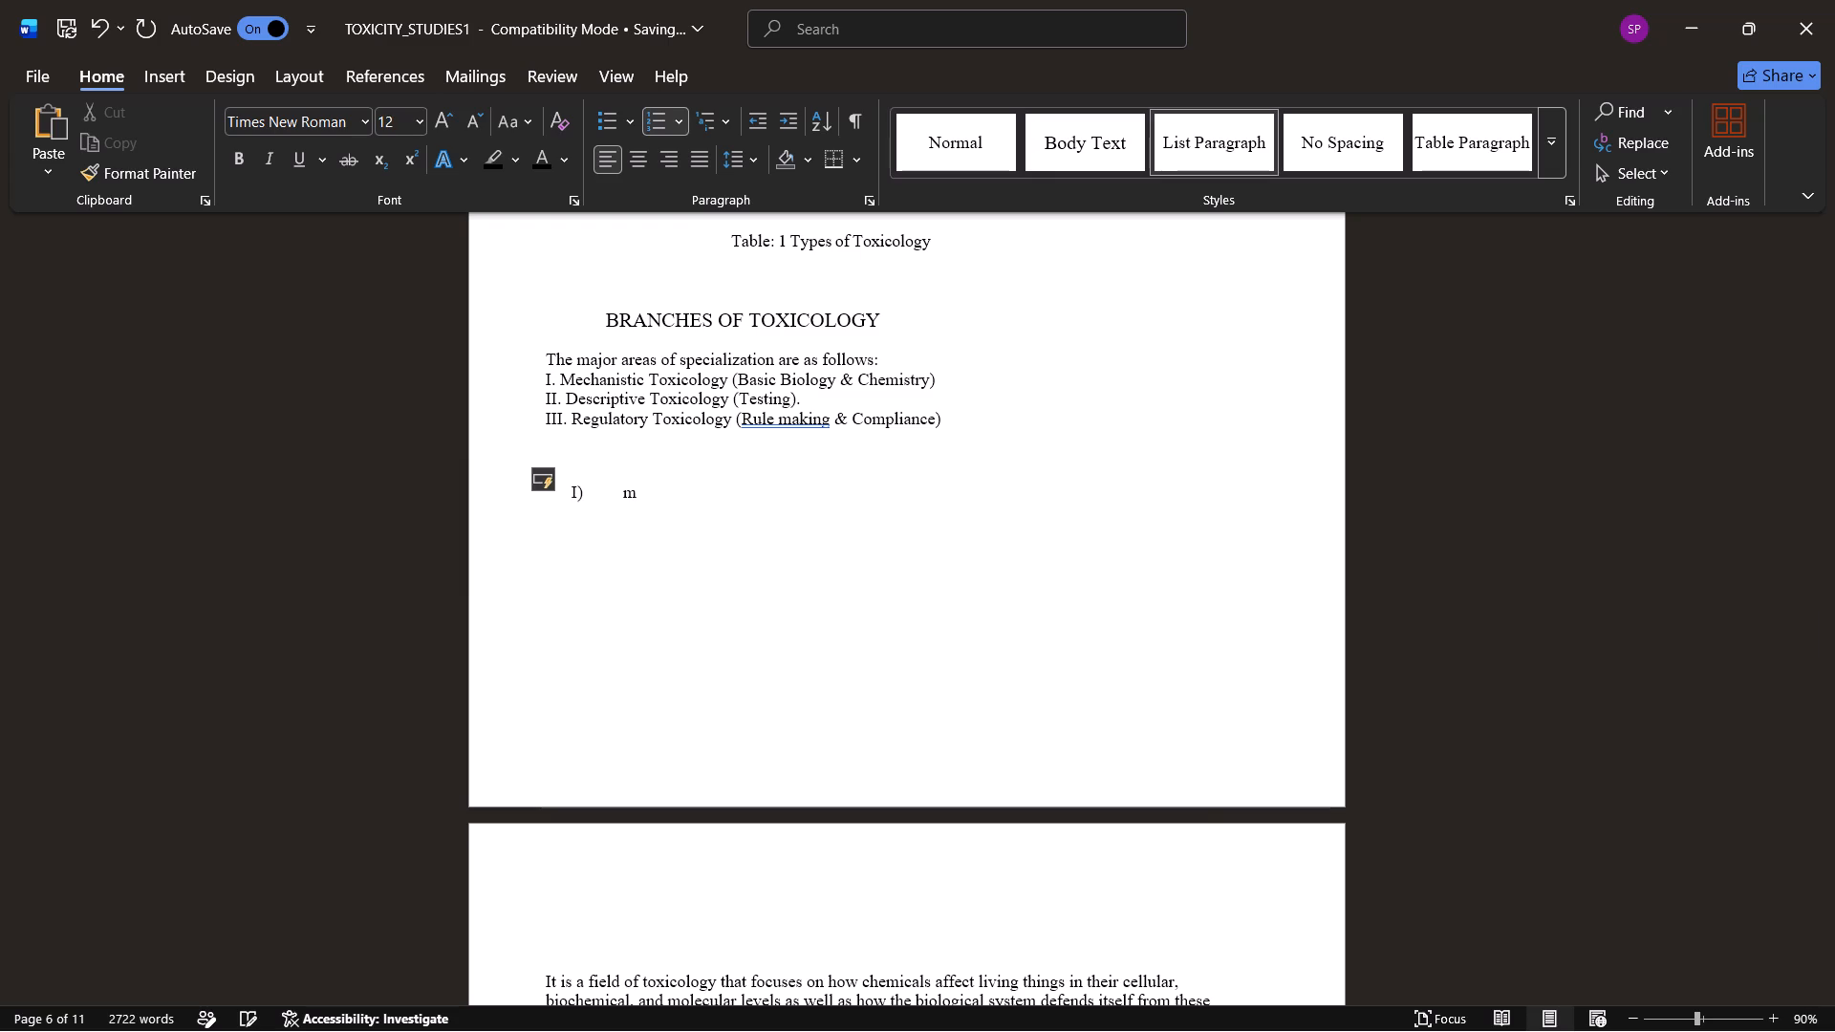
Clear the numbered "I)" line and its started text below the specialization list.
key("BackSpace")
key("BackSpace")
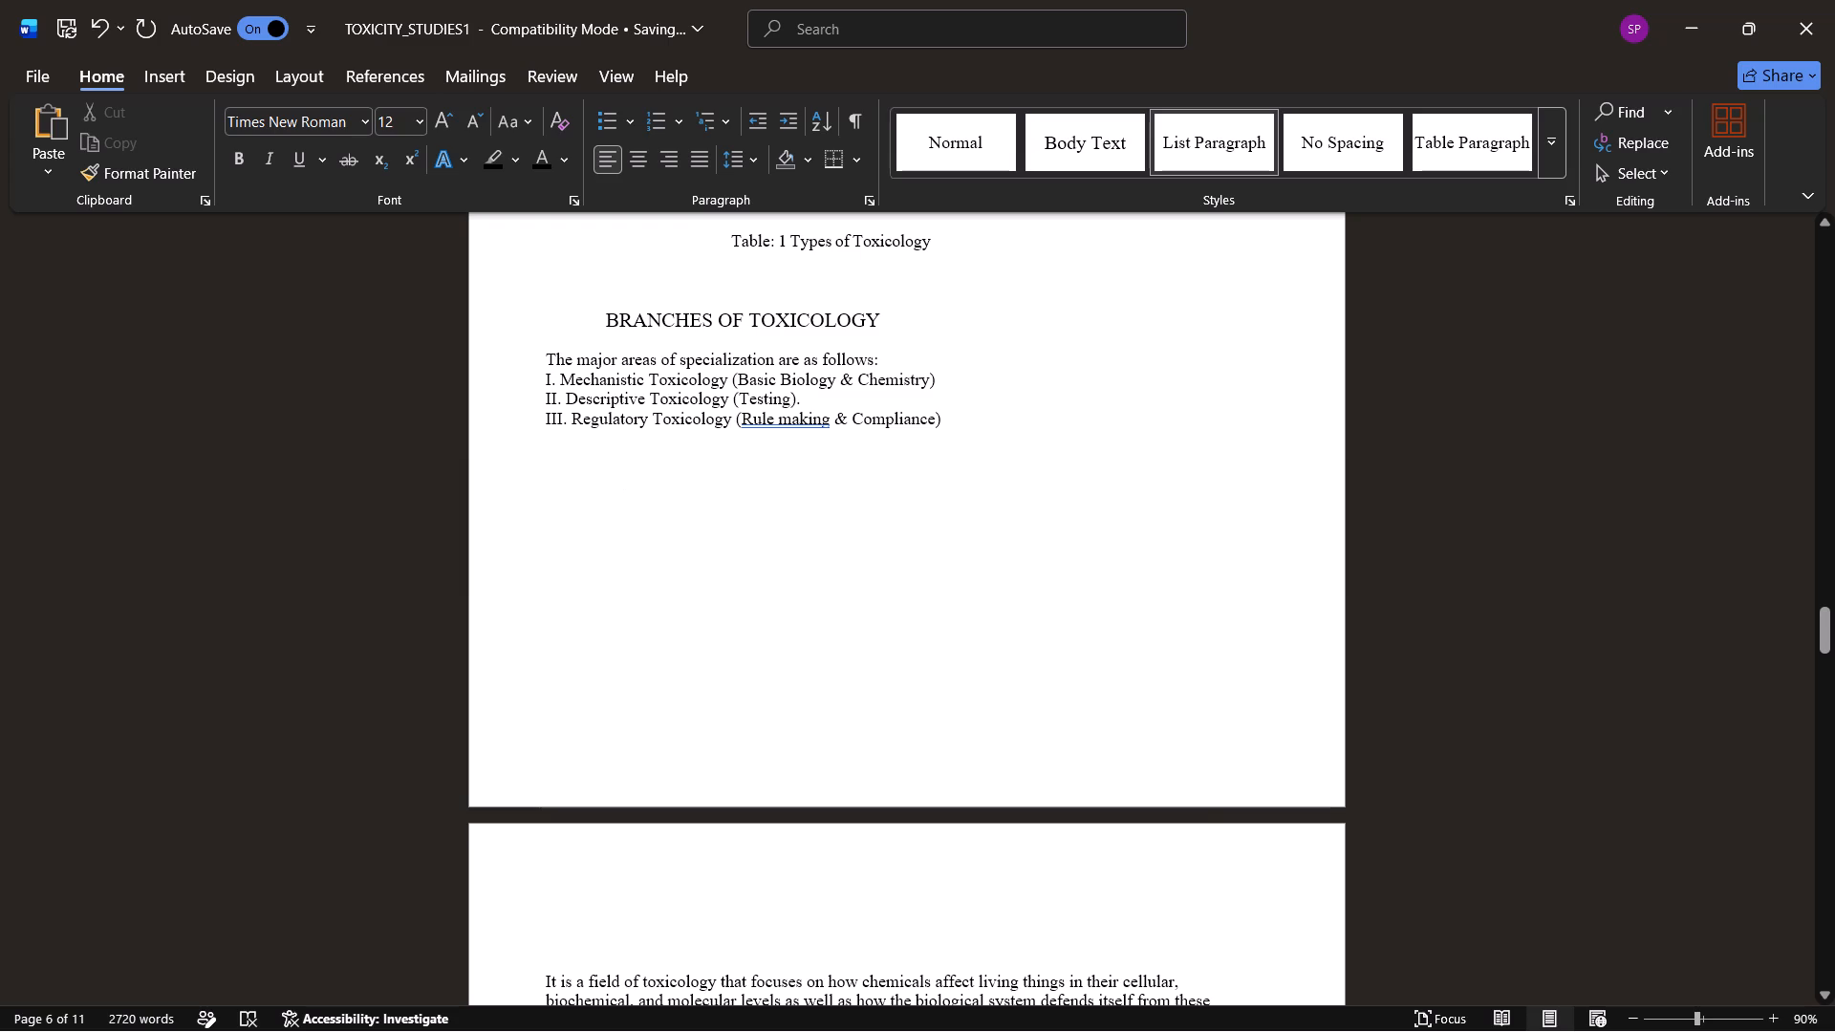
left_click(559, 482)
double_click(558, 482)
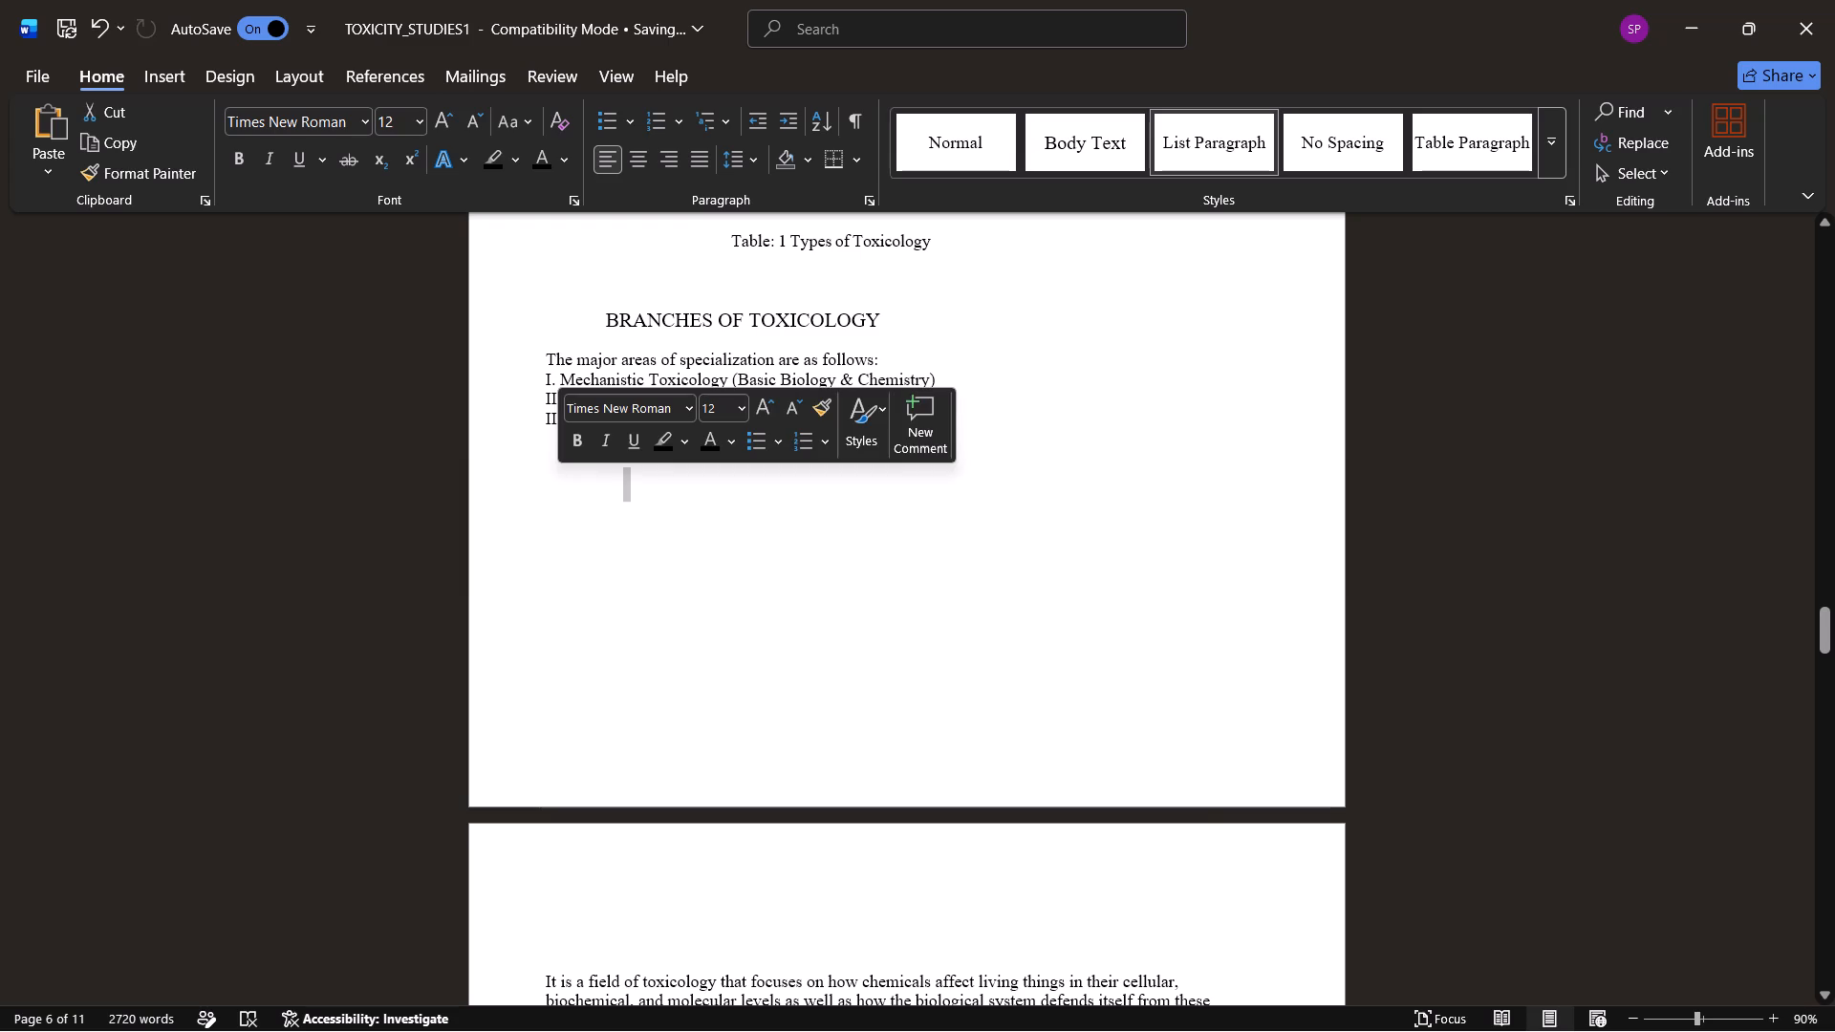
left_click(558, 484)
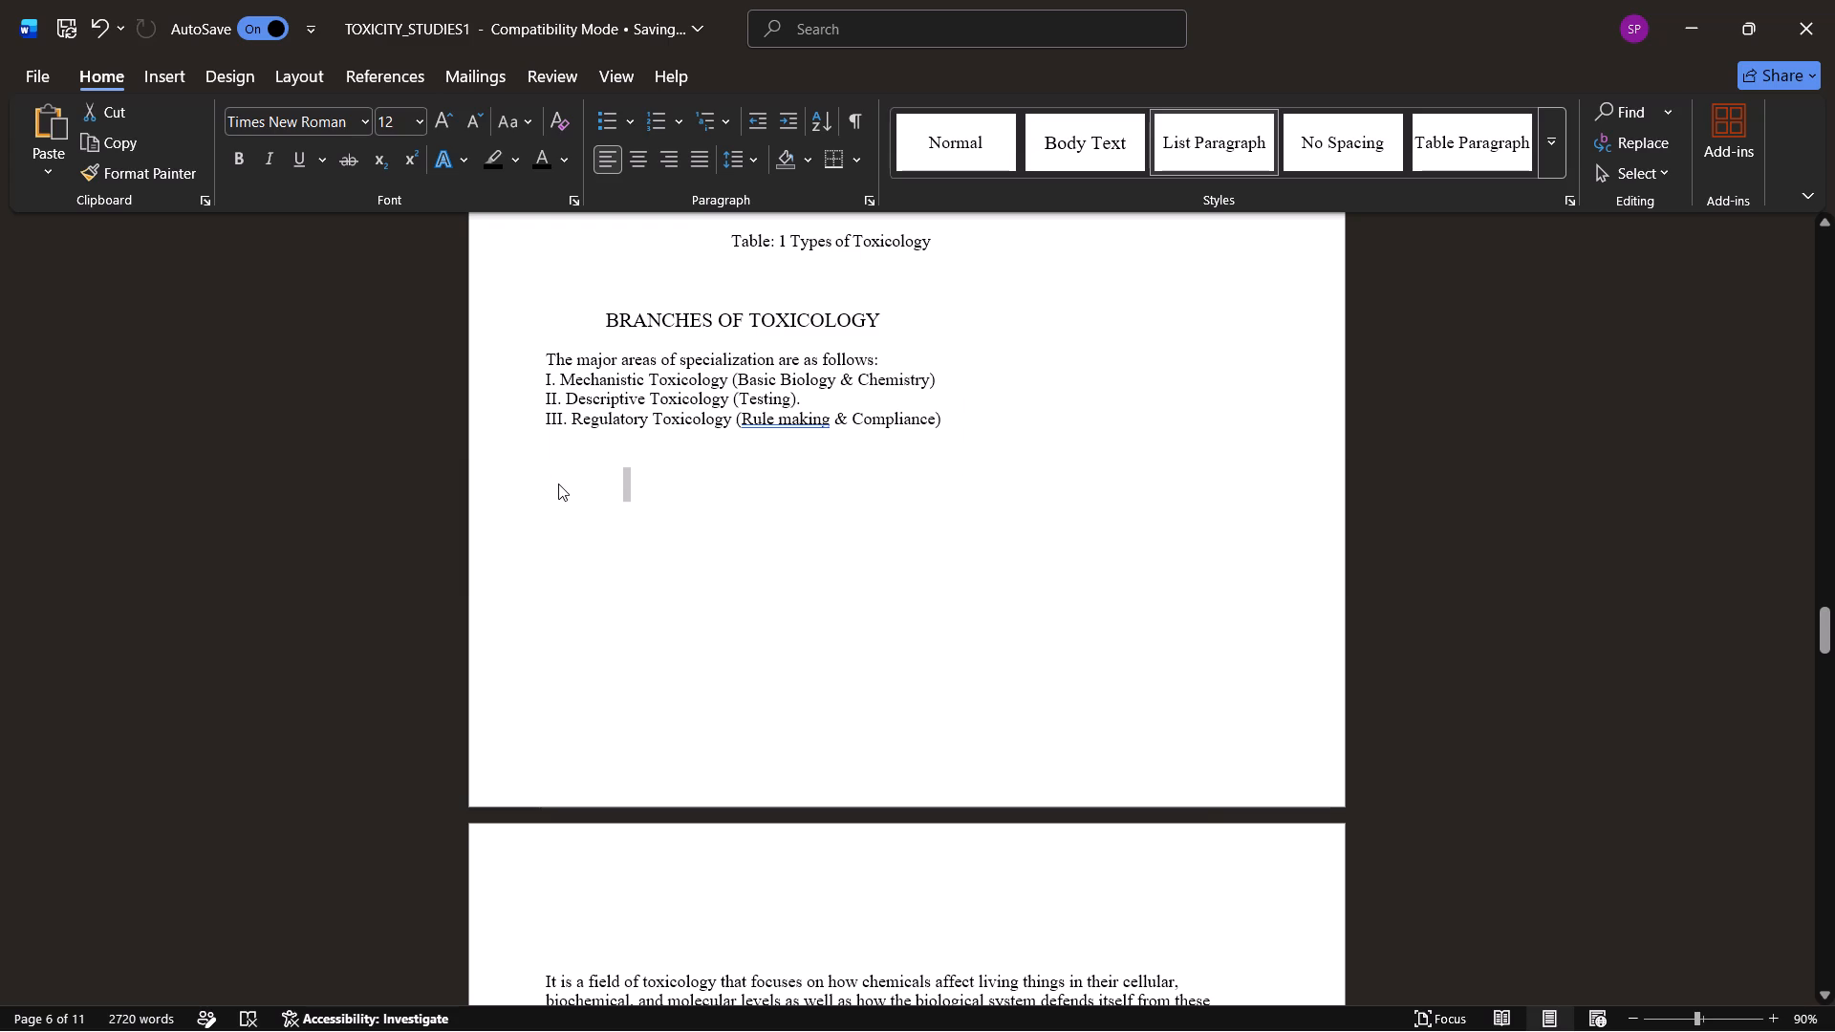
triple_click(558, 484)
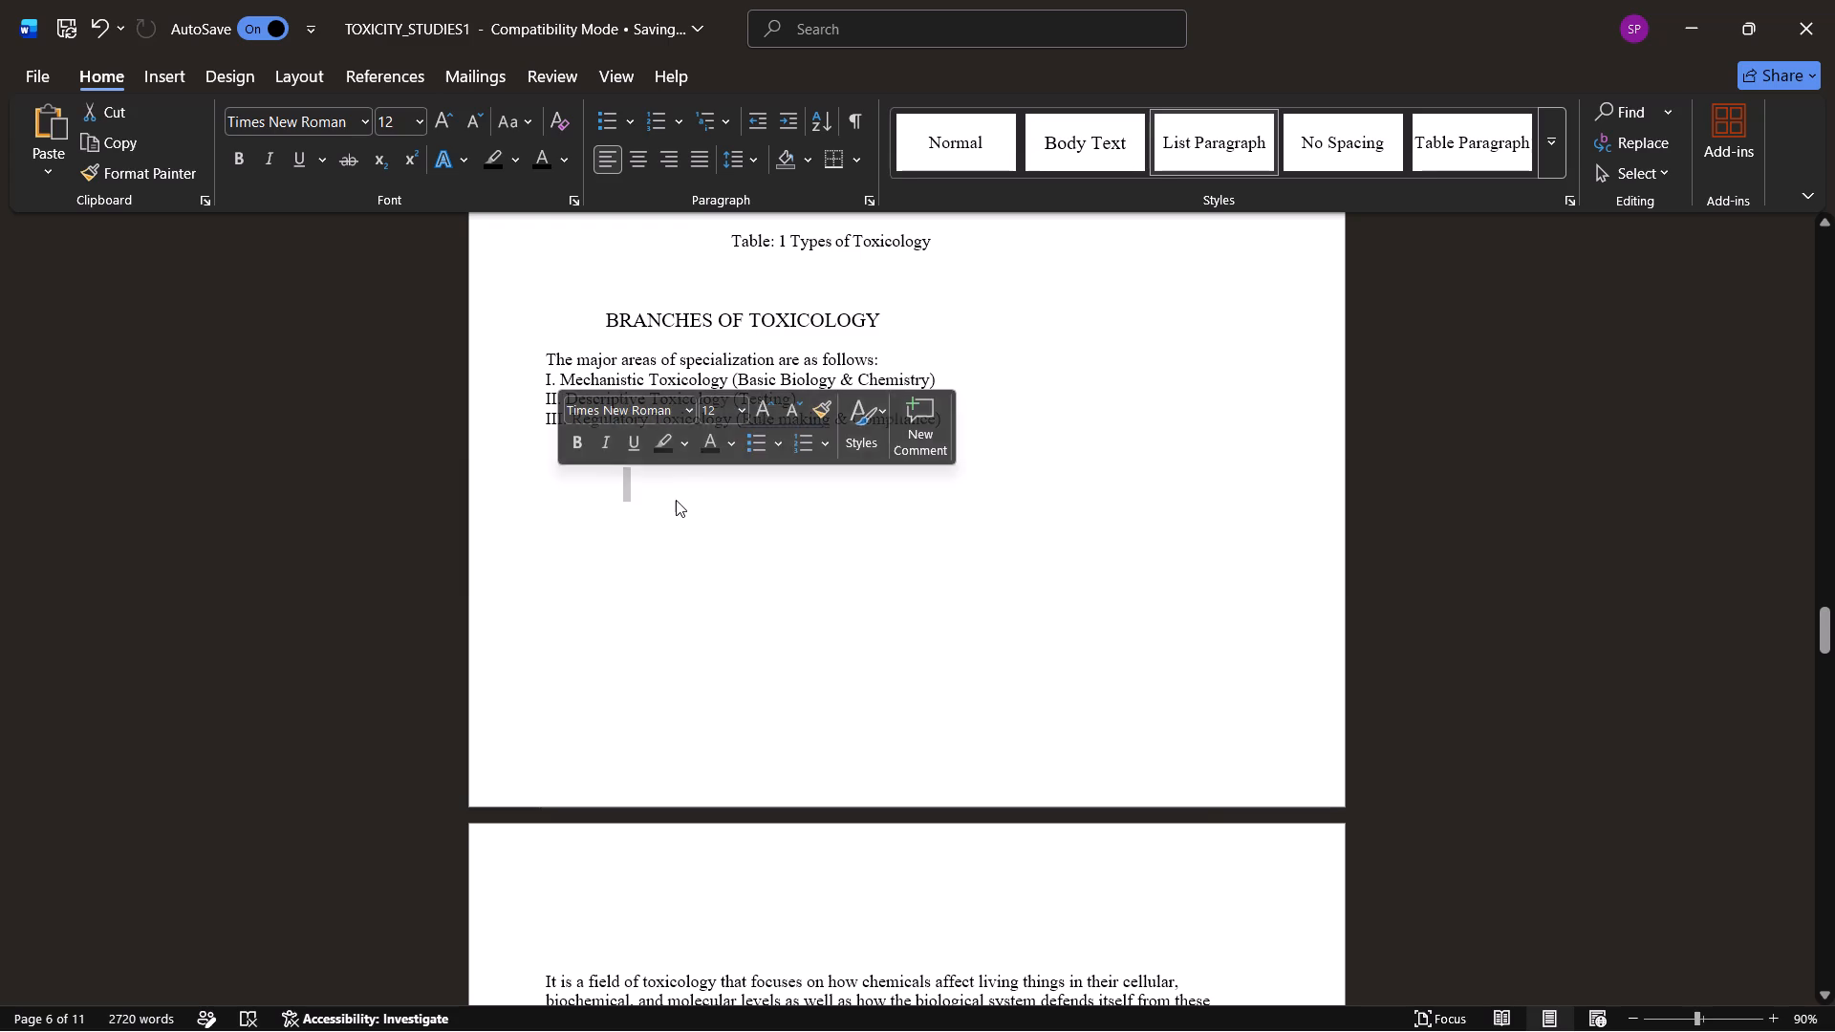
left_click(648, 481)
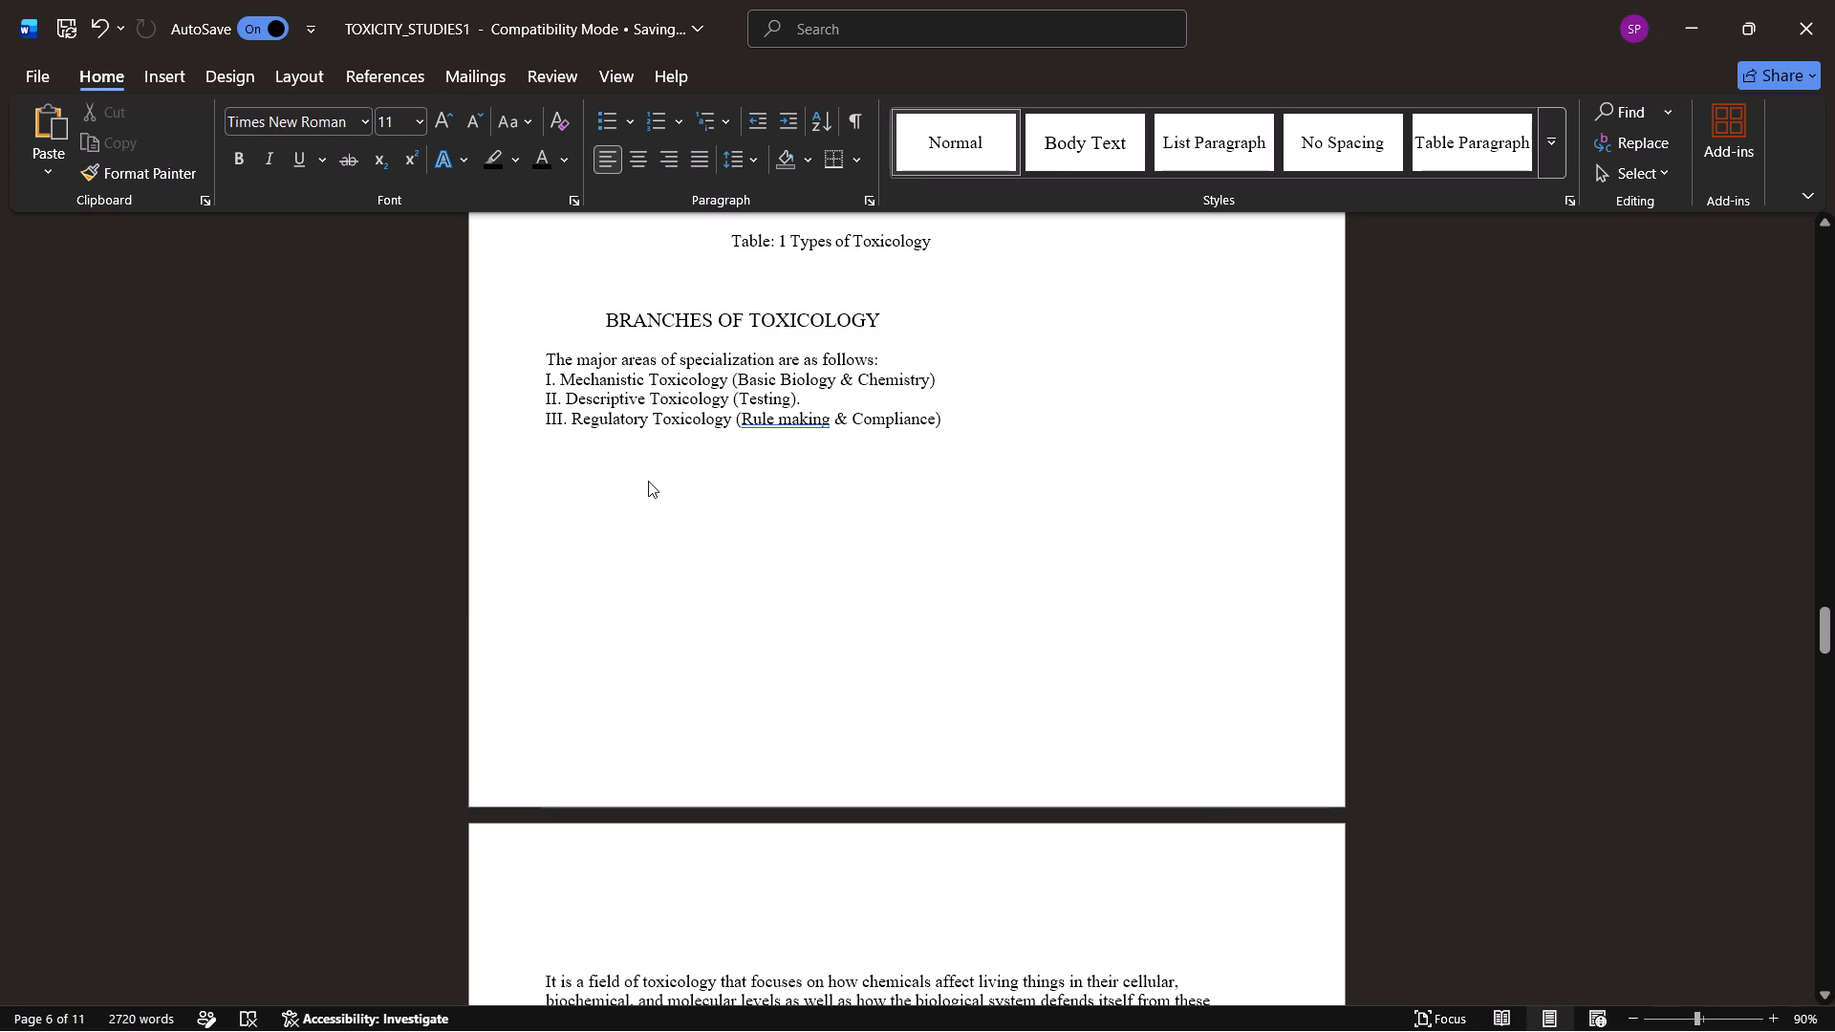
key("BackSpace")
Copy the numeral "I." from the Mechanistic Toxicology list item to a line below the list and change it to "I)".
left_click_drag(543, 380, 557, 377)
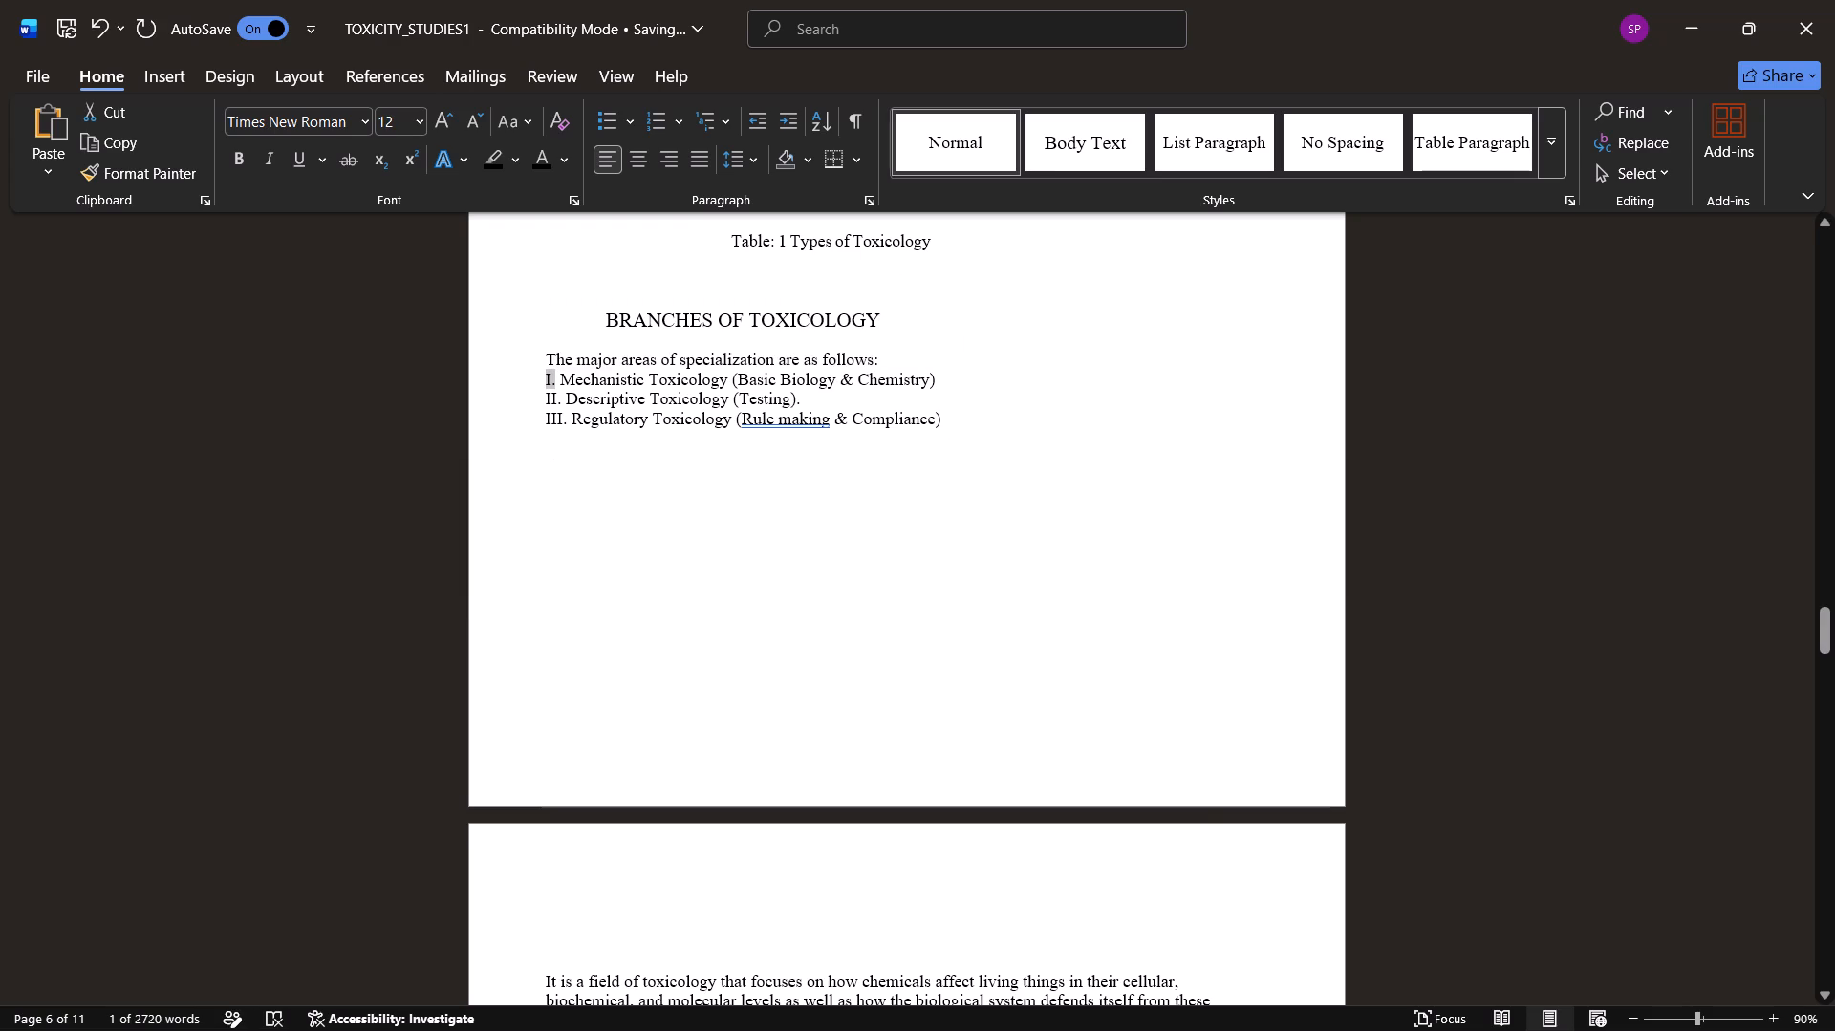
key("ctrl+c")
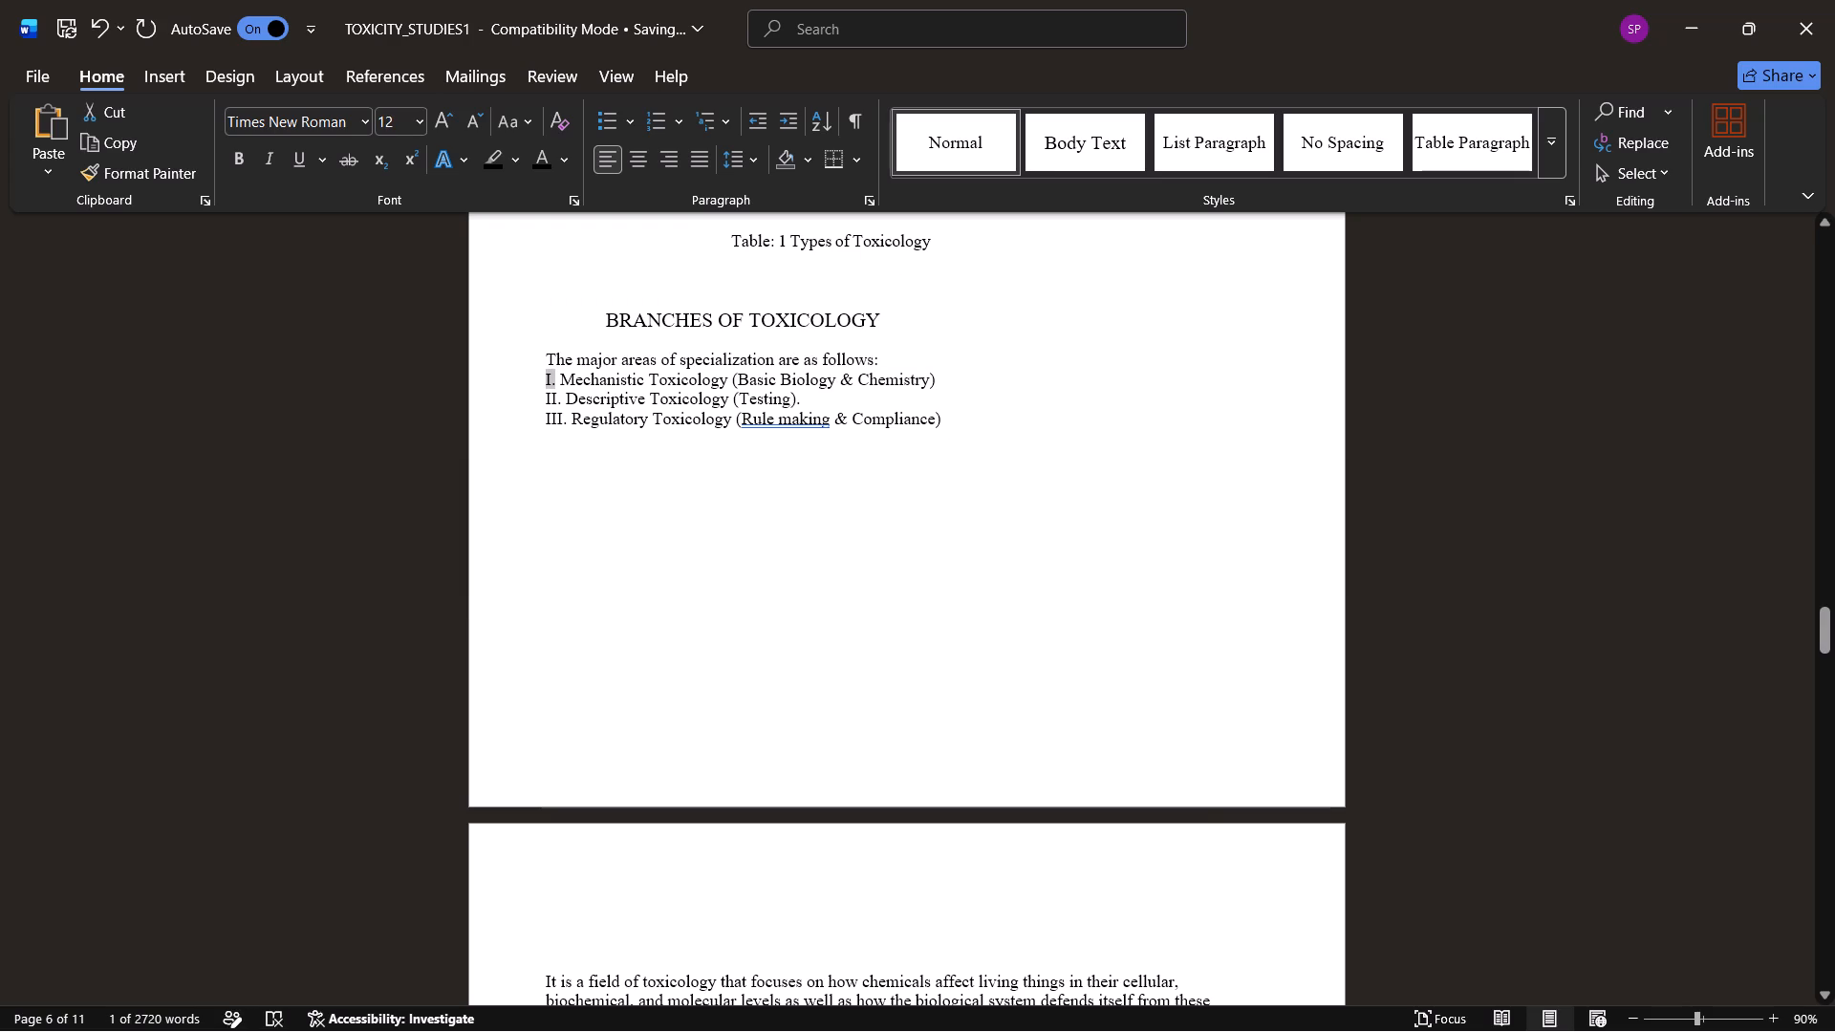
left_click(546, 468)
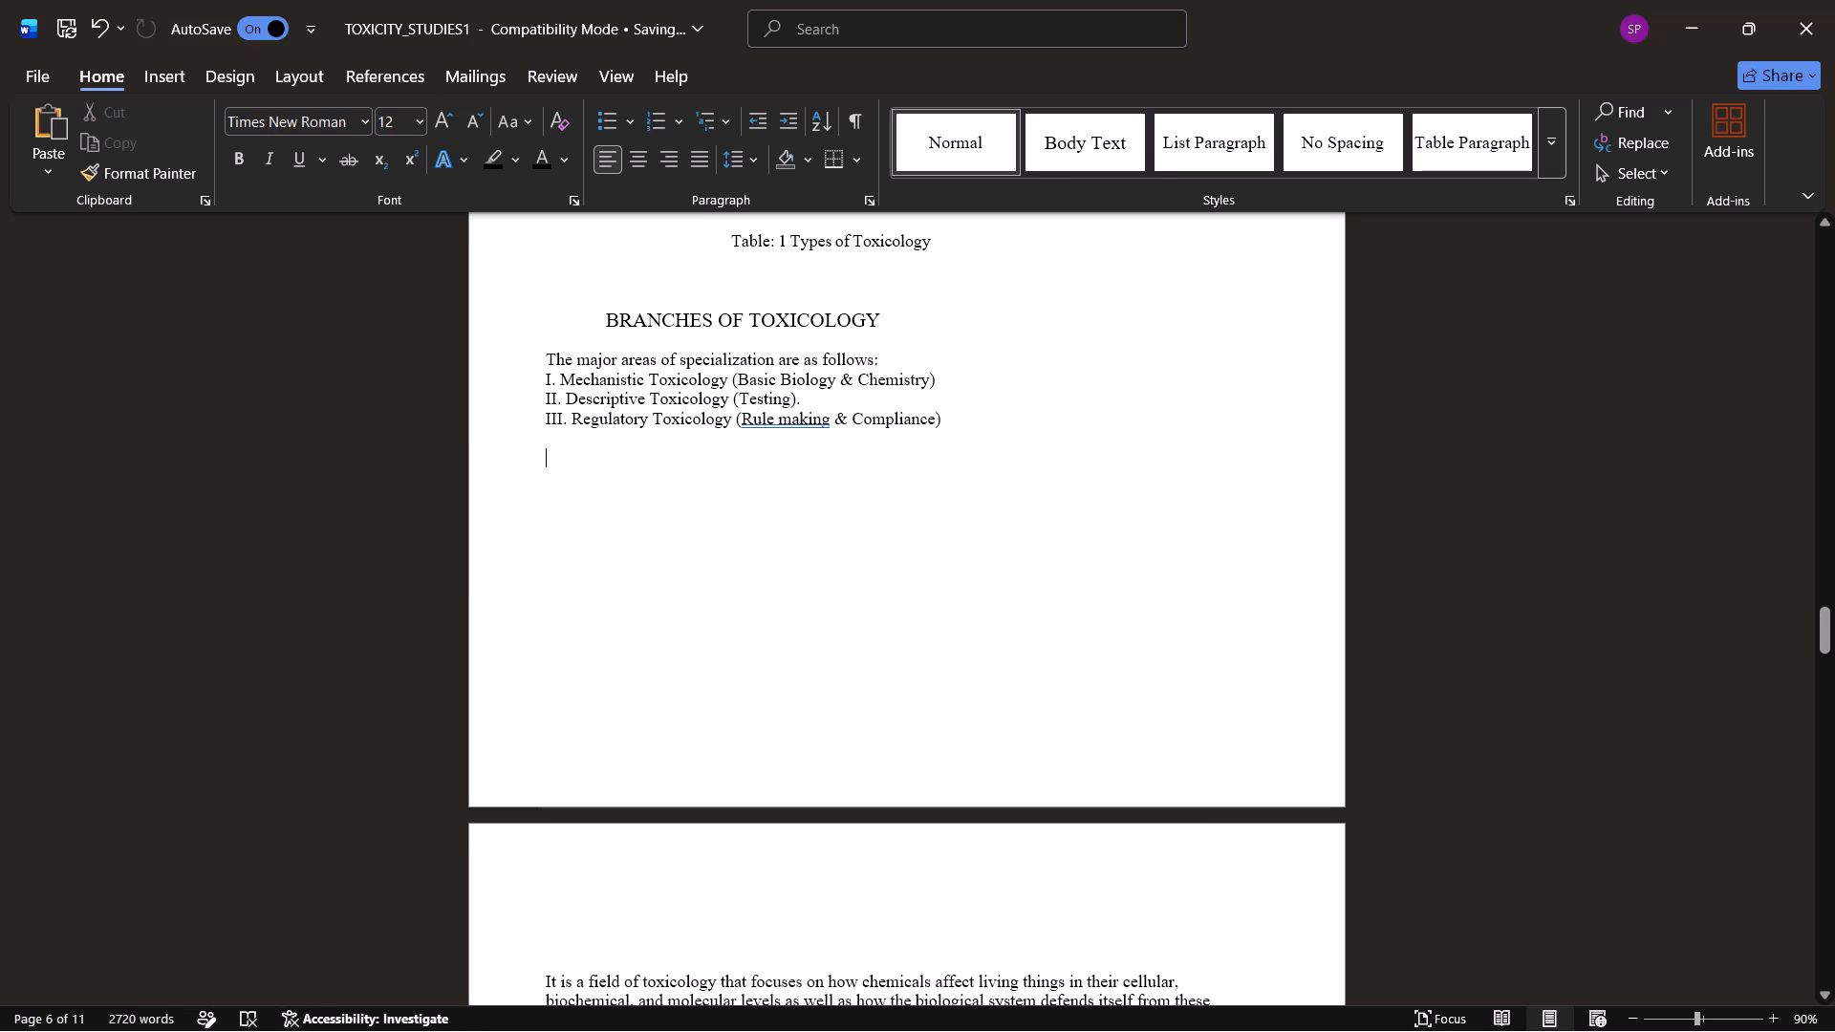
key("ctrl+v")
key("shift+parenright")
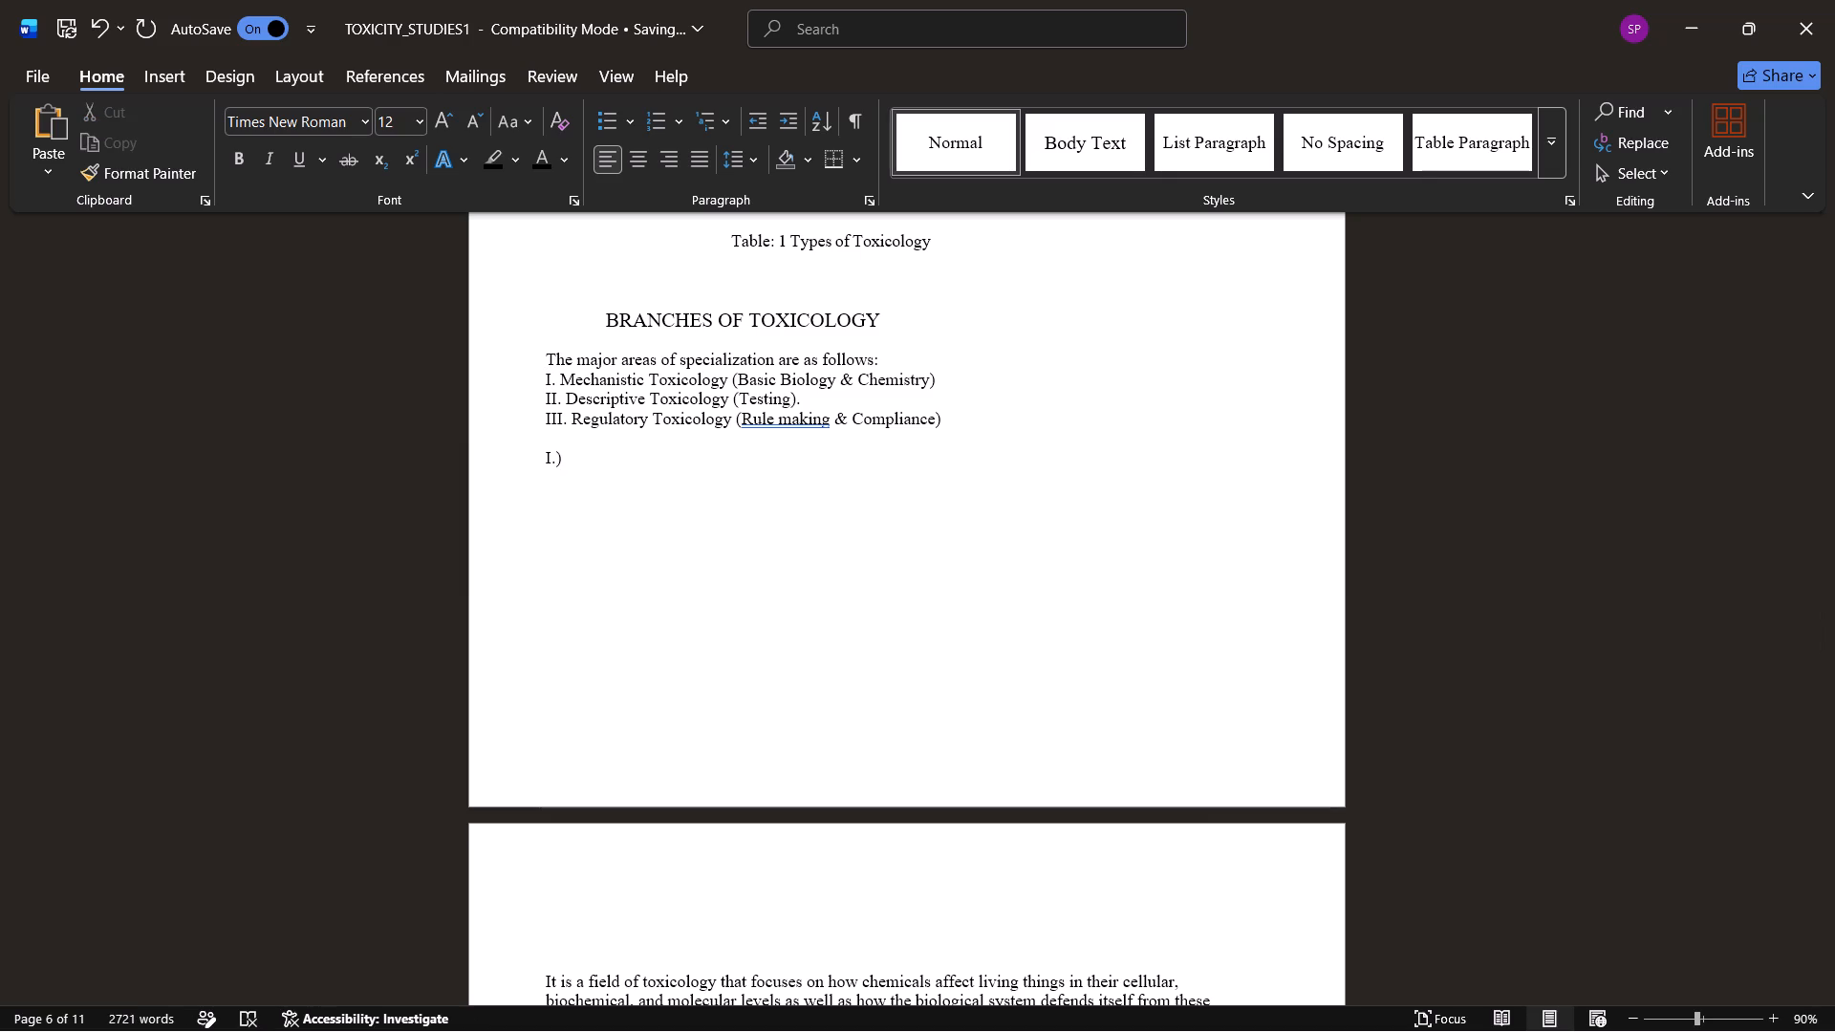
left_click(556, 462)
key("BackSpace")
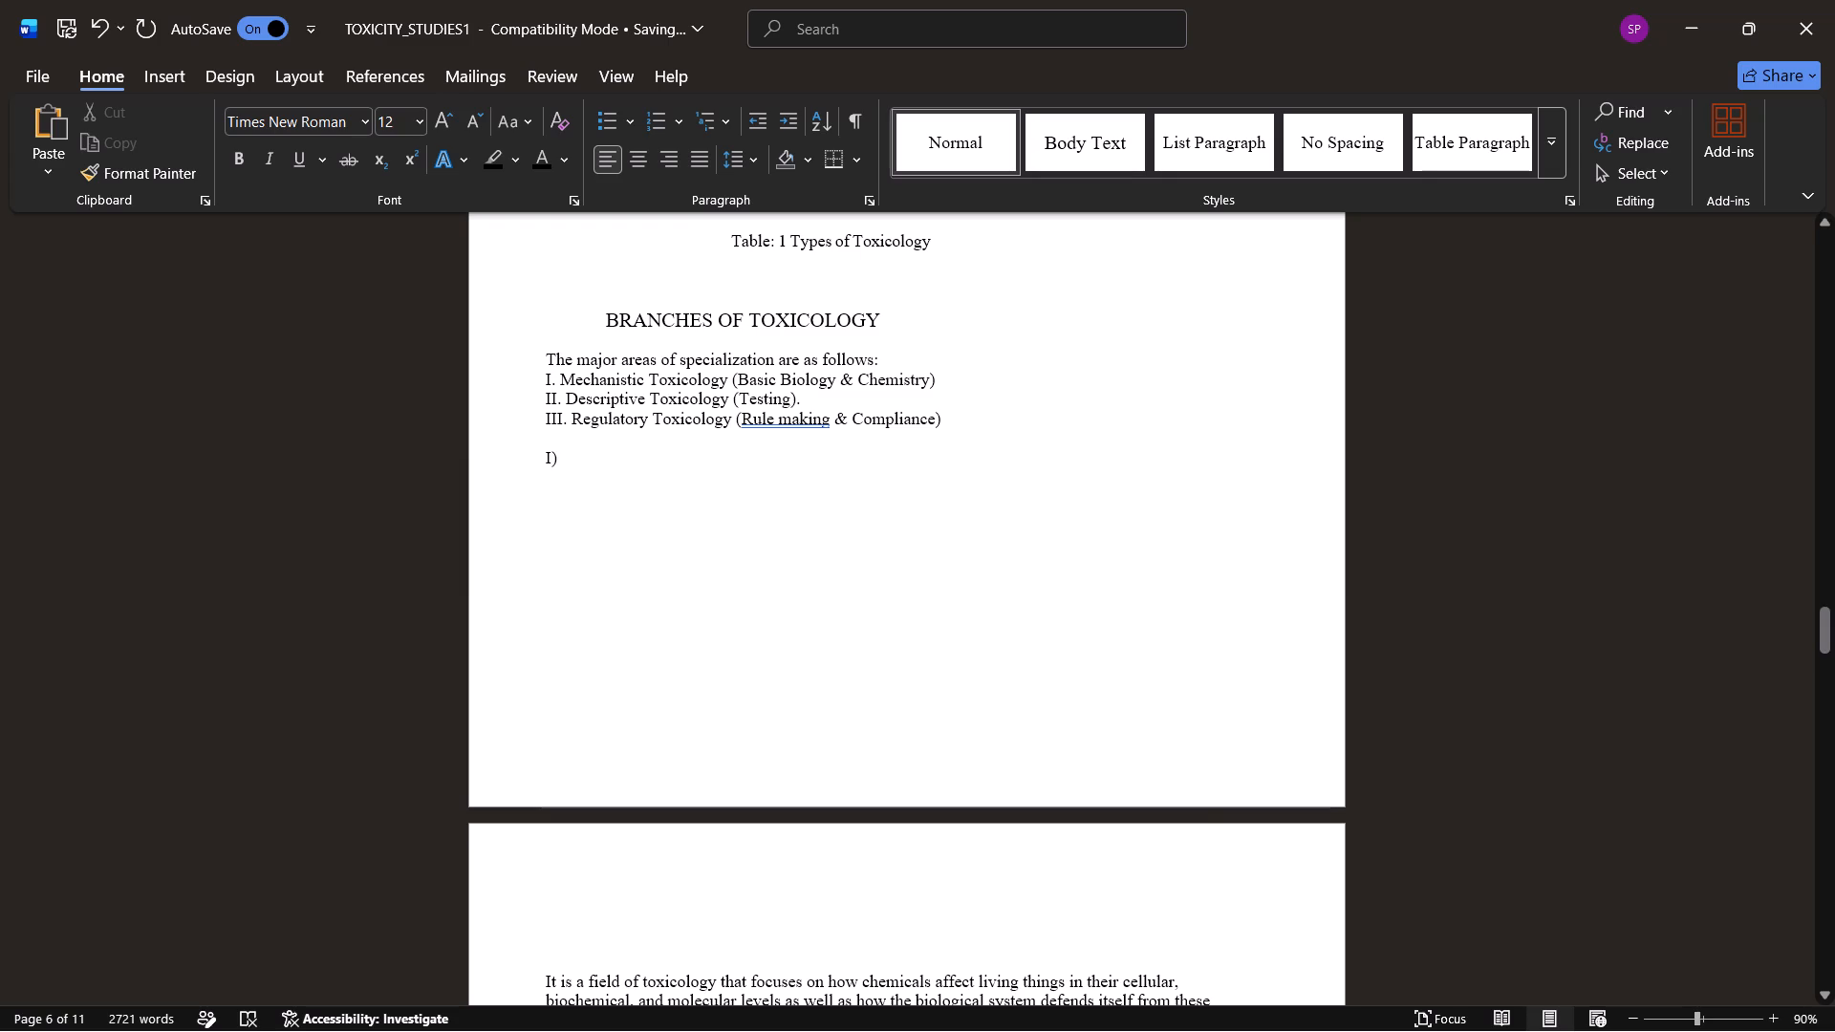
Enter the heading text "Mechanistic Toxicology" directly after "I)" below the specialization list.
left_click(559, 460)
key("m")
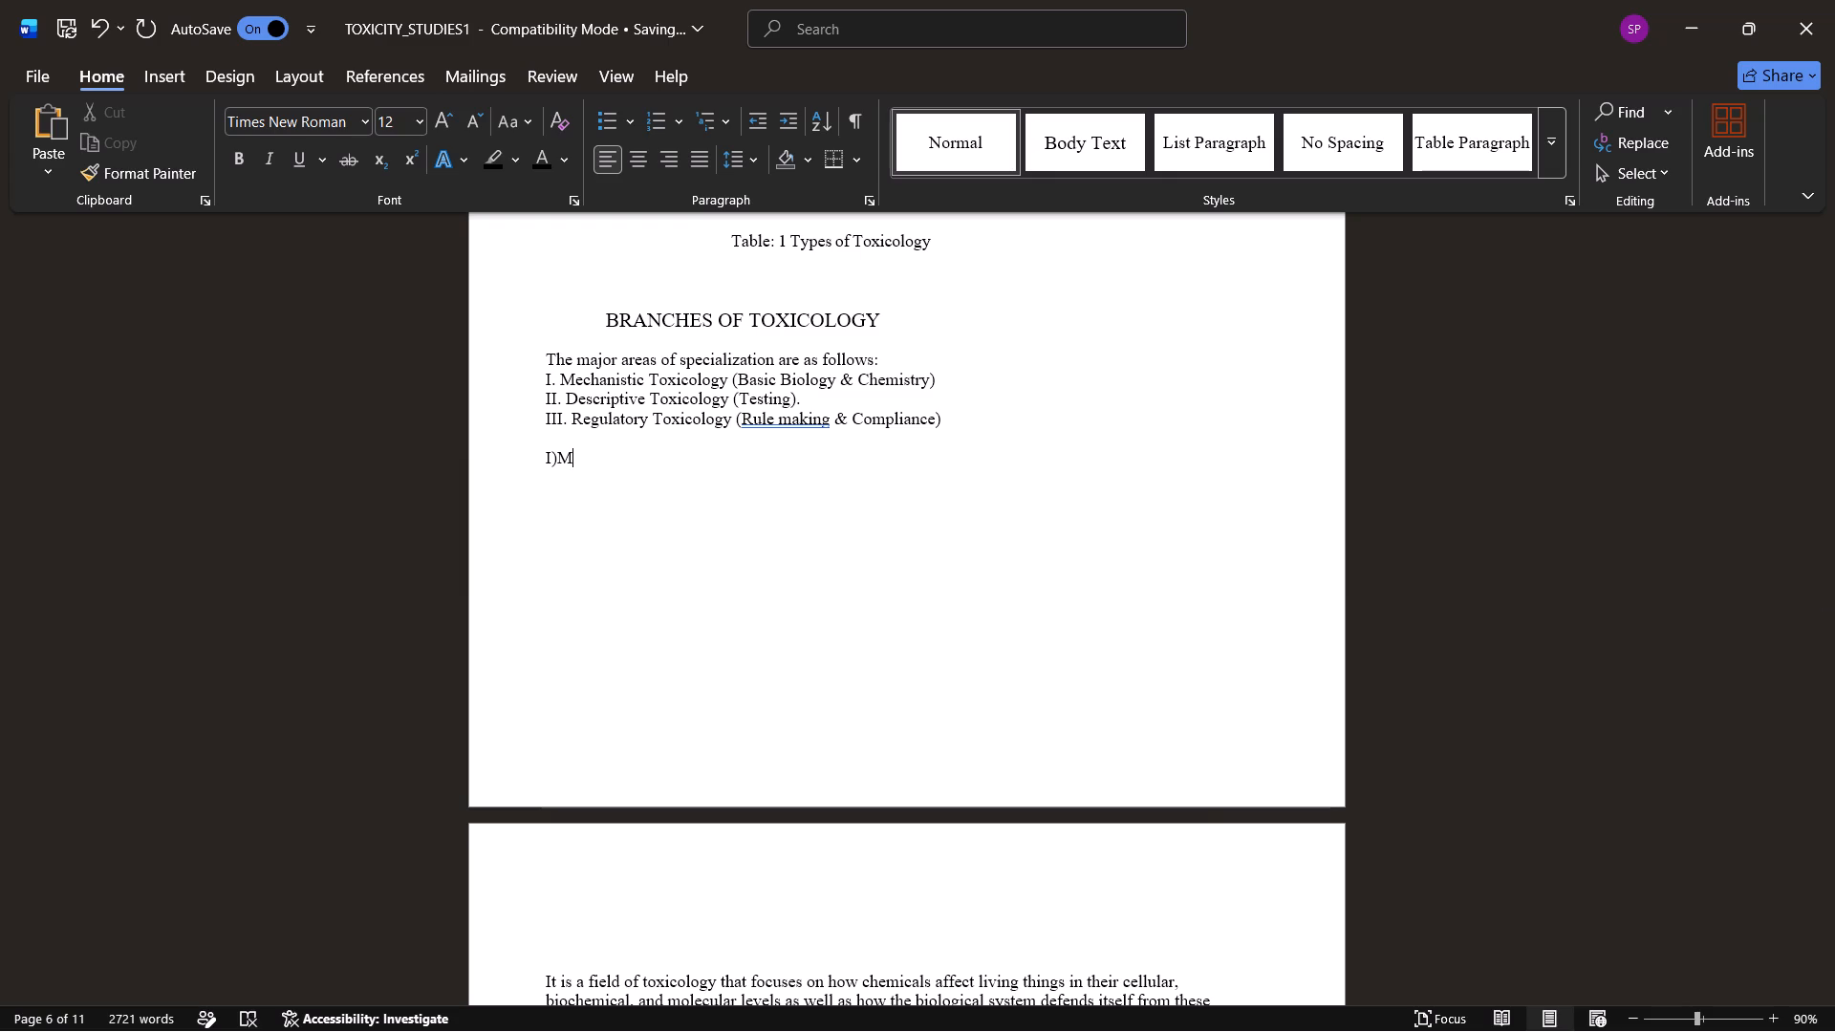
type("echs")
key("BackSpace")
type("ani")
key("s")
key("t")
type("ic")
key("space")
key("t")
type("oxic")
key("o")
type("logy")
key("space")
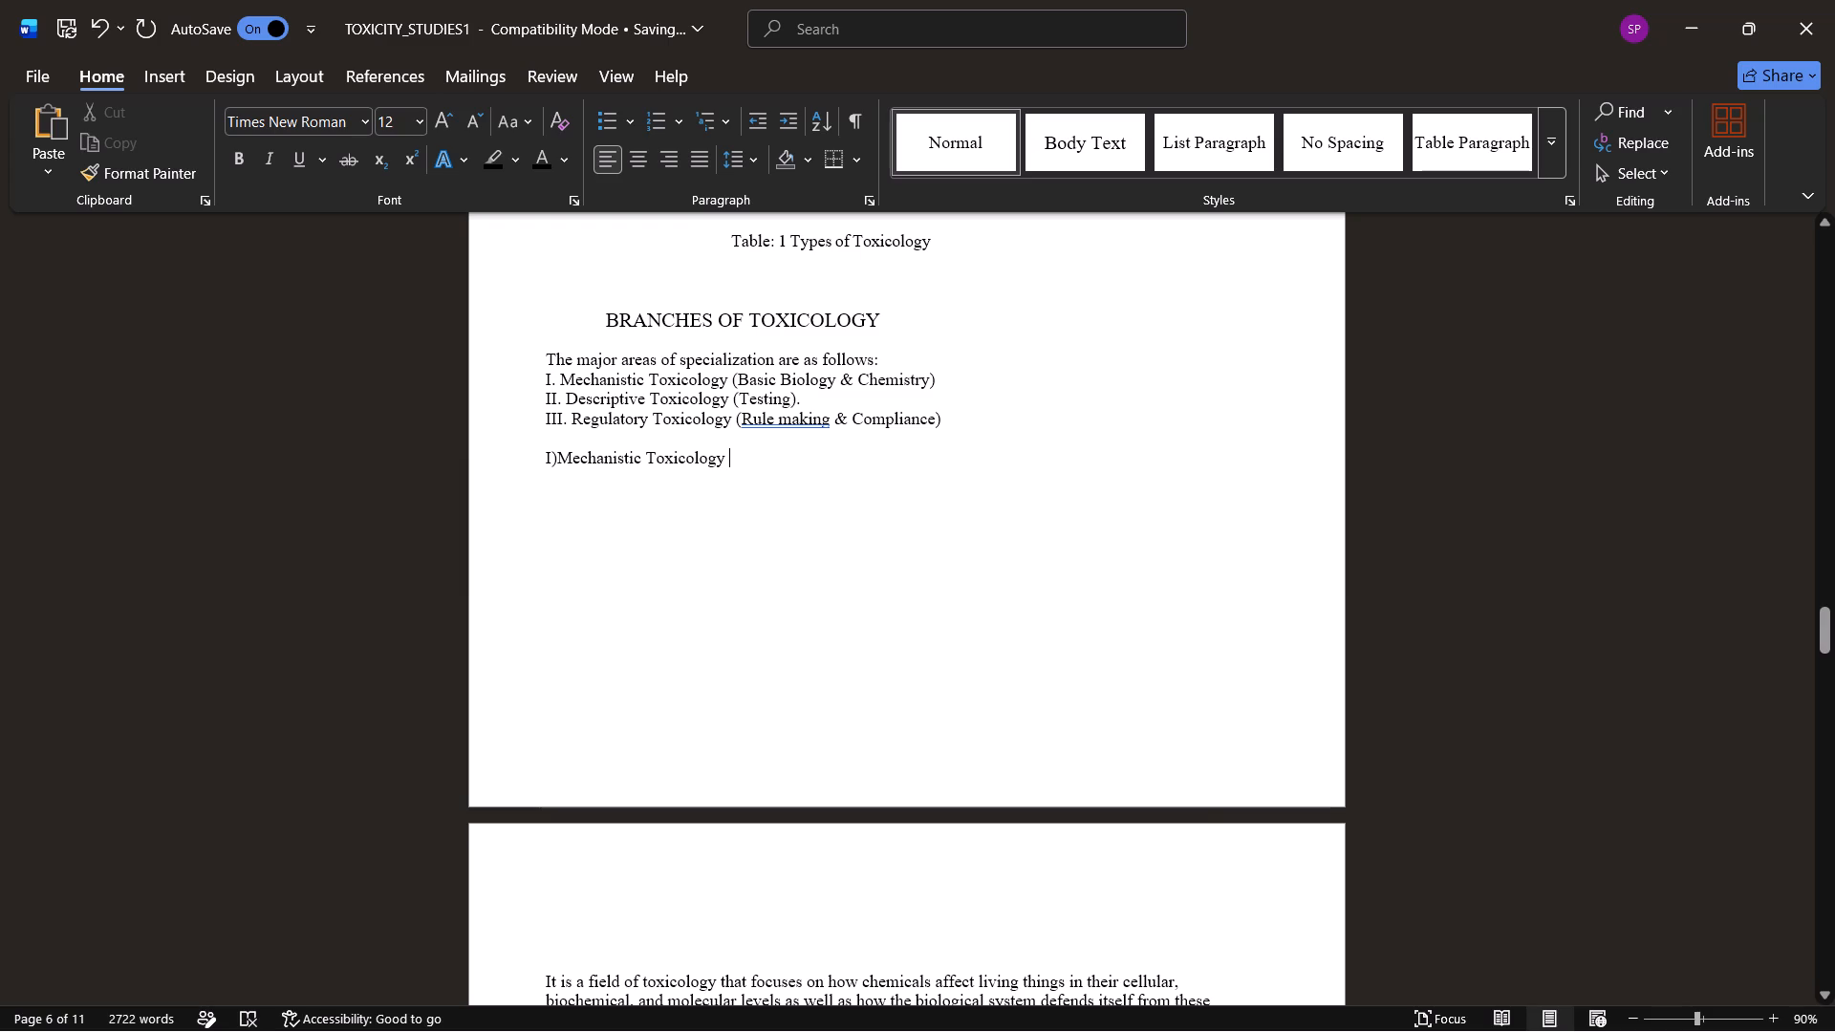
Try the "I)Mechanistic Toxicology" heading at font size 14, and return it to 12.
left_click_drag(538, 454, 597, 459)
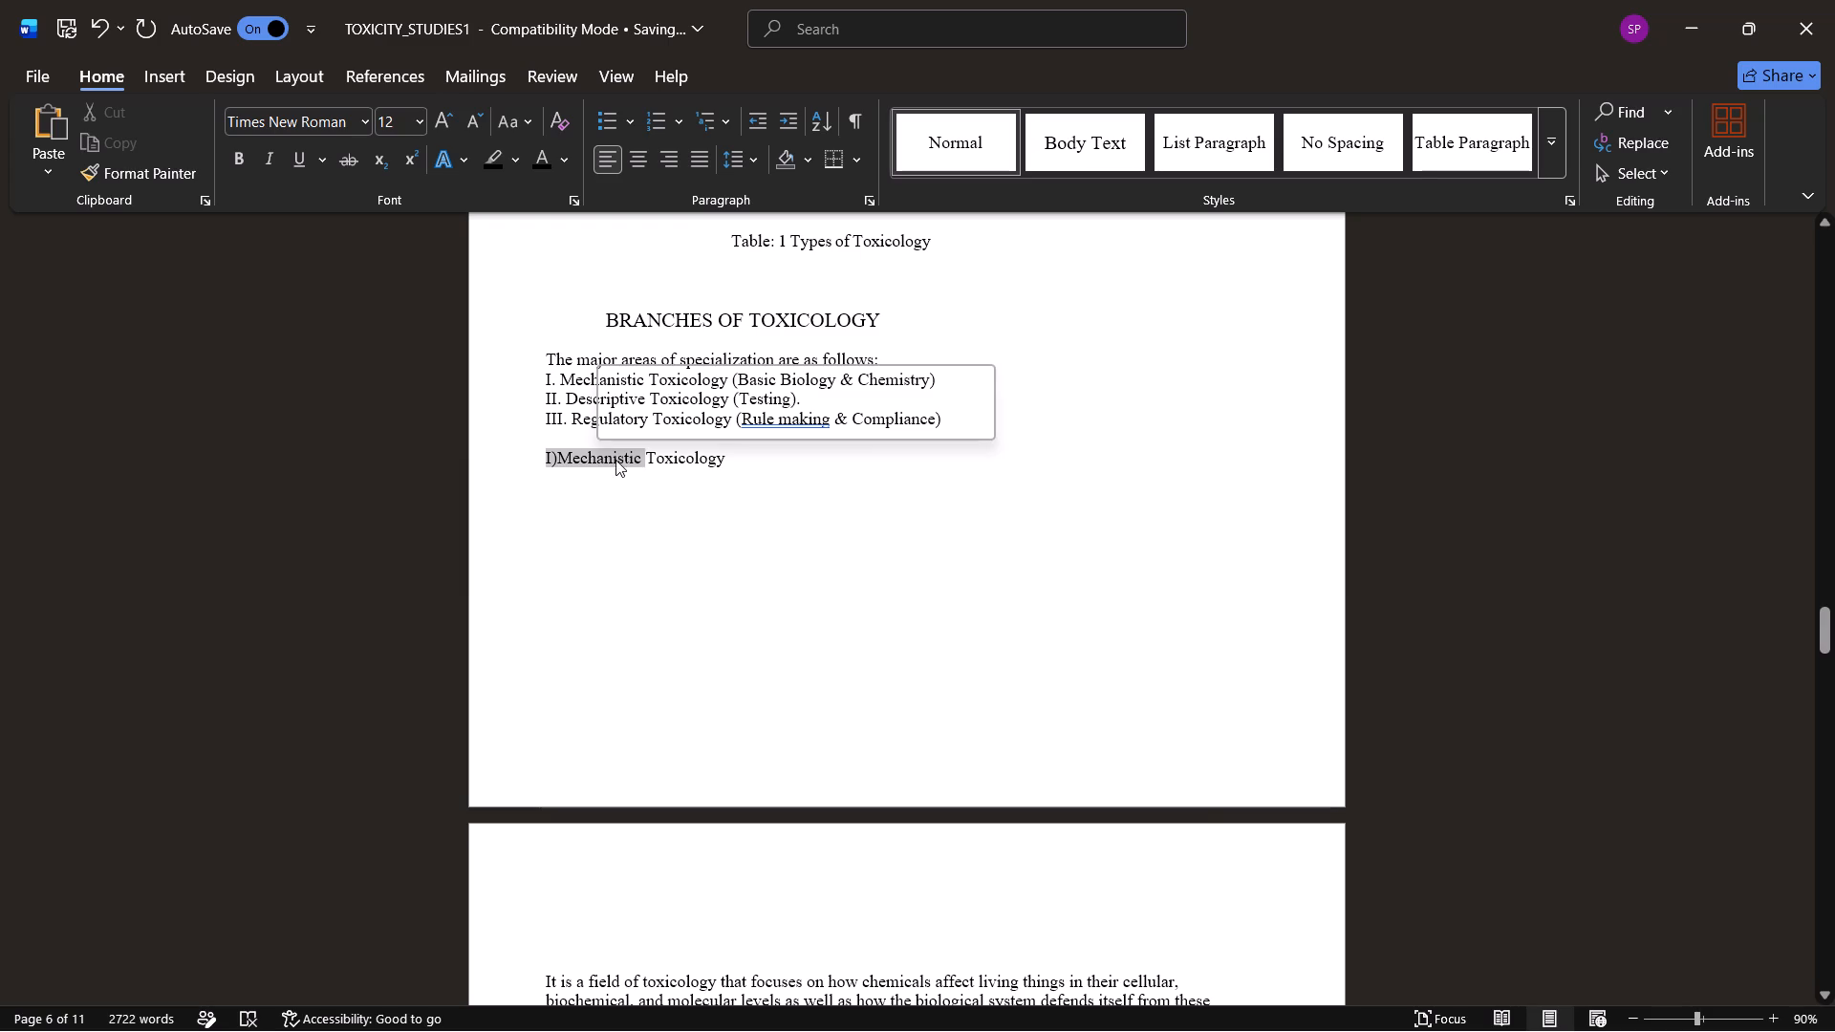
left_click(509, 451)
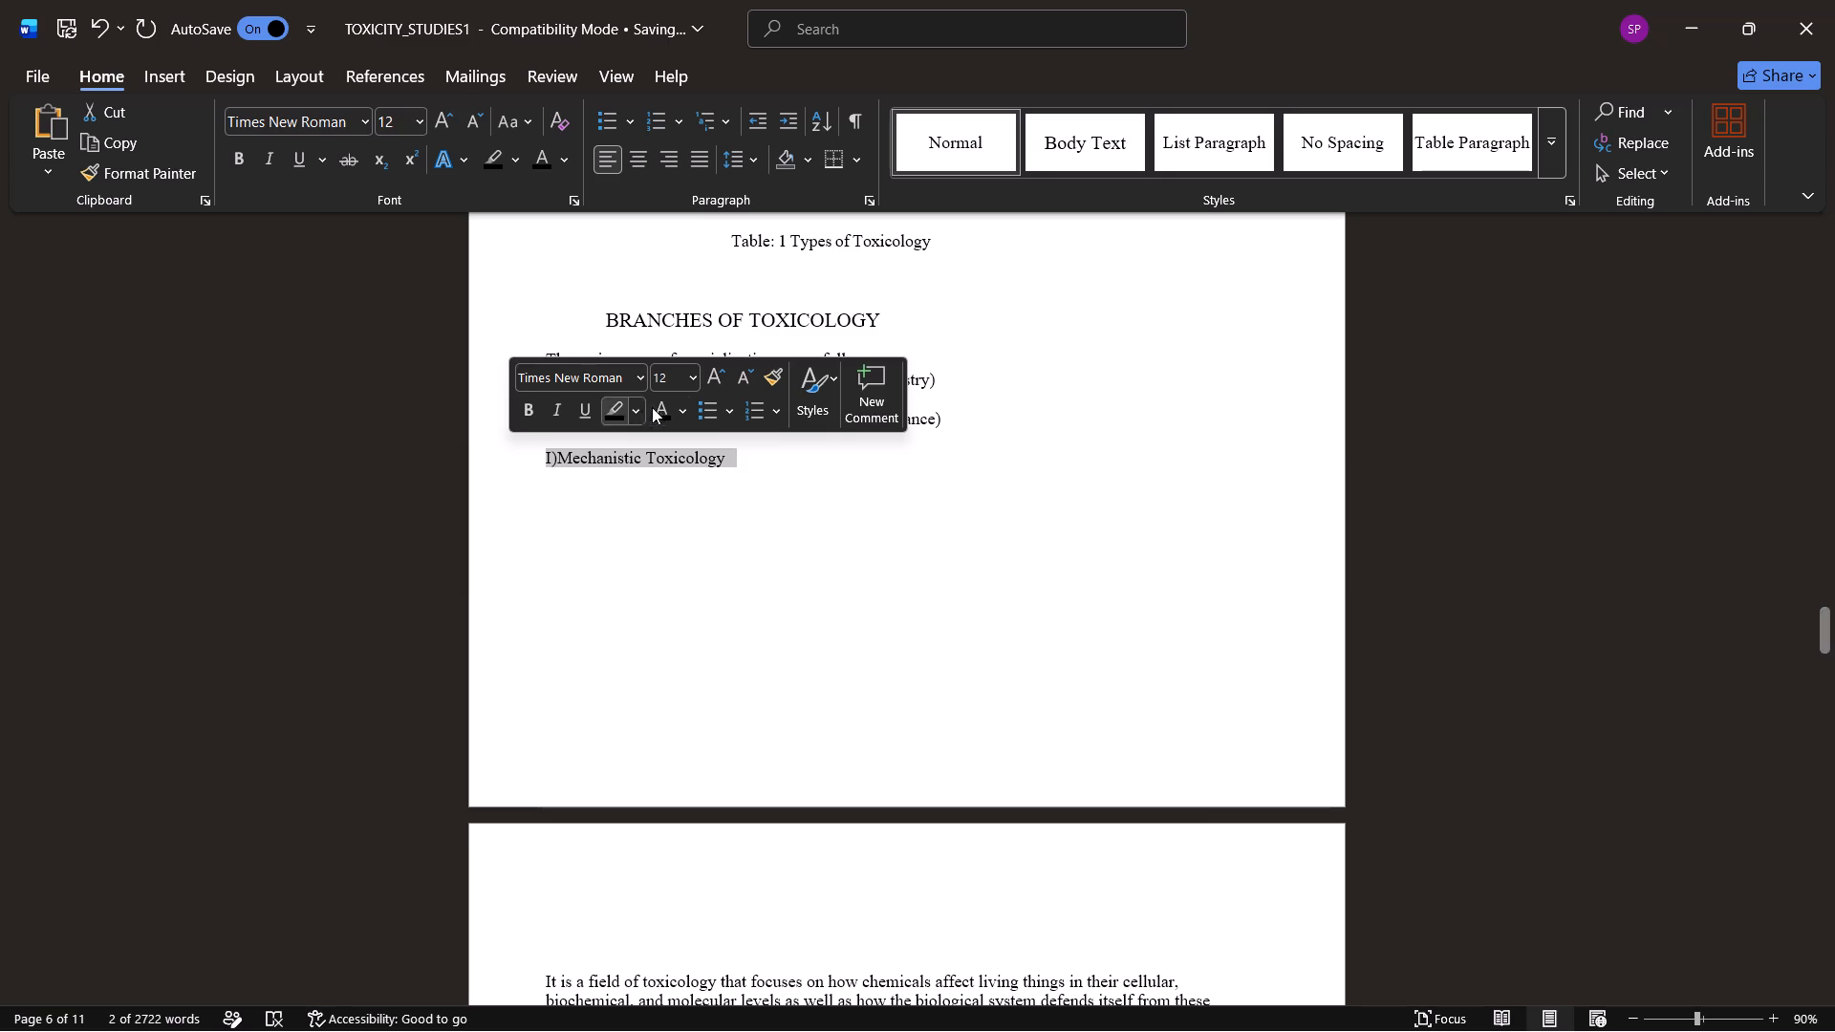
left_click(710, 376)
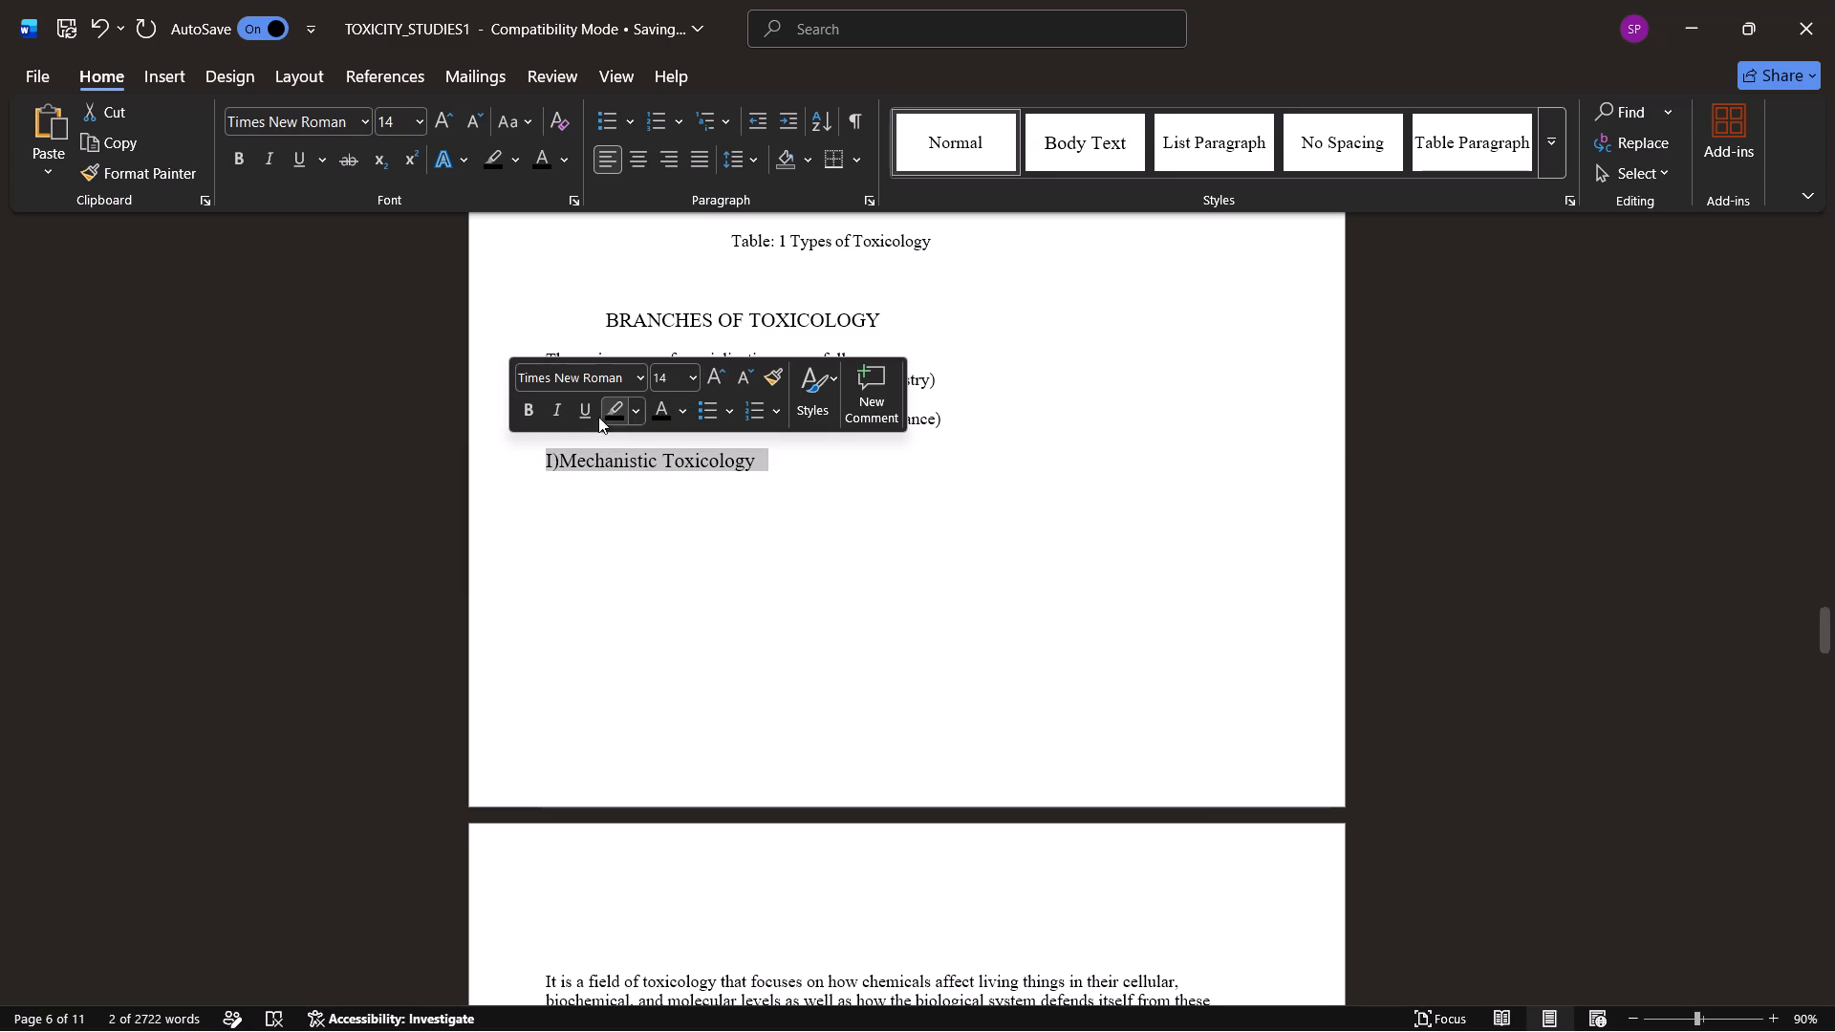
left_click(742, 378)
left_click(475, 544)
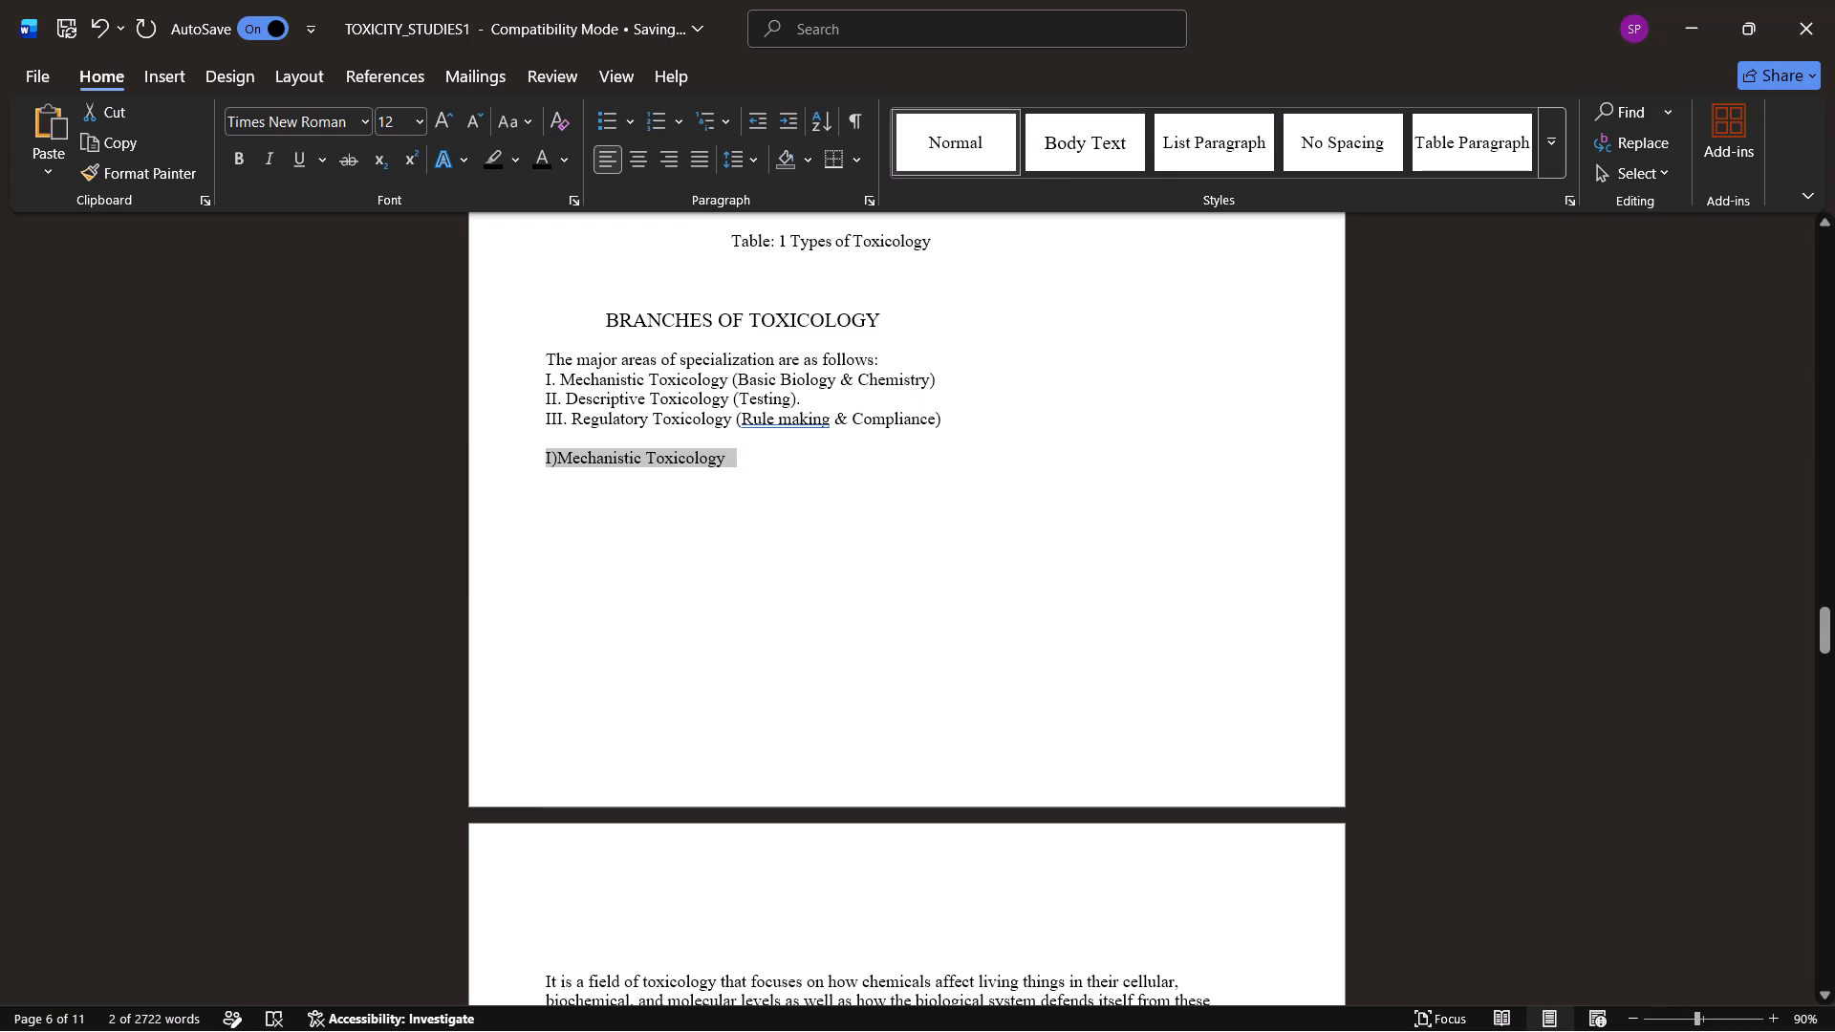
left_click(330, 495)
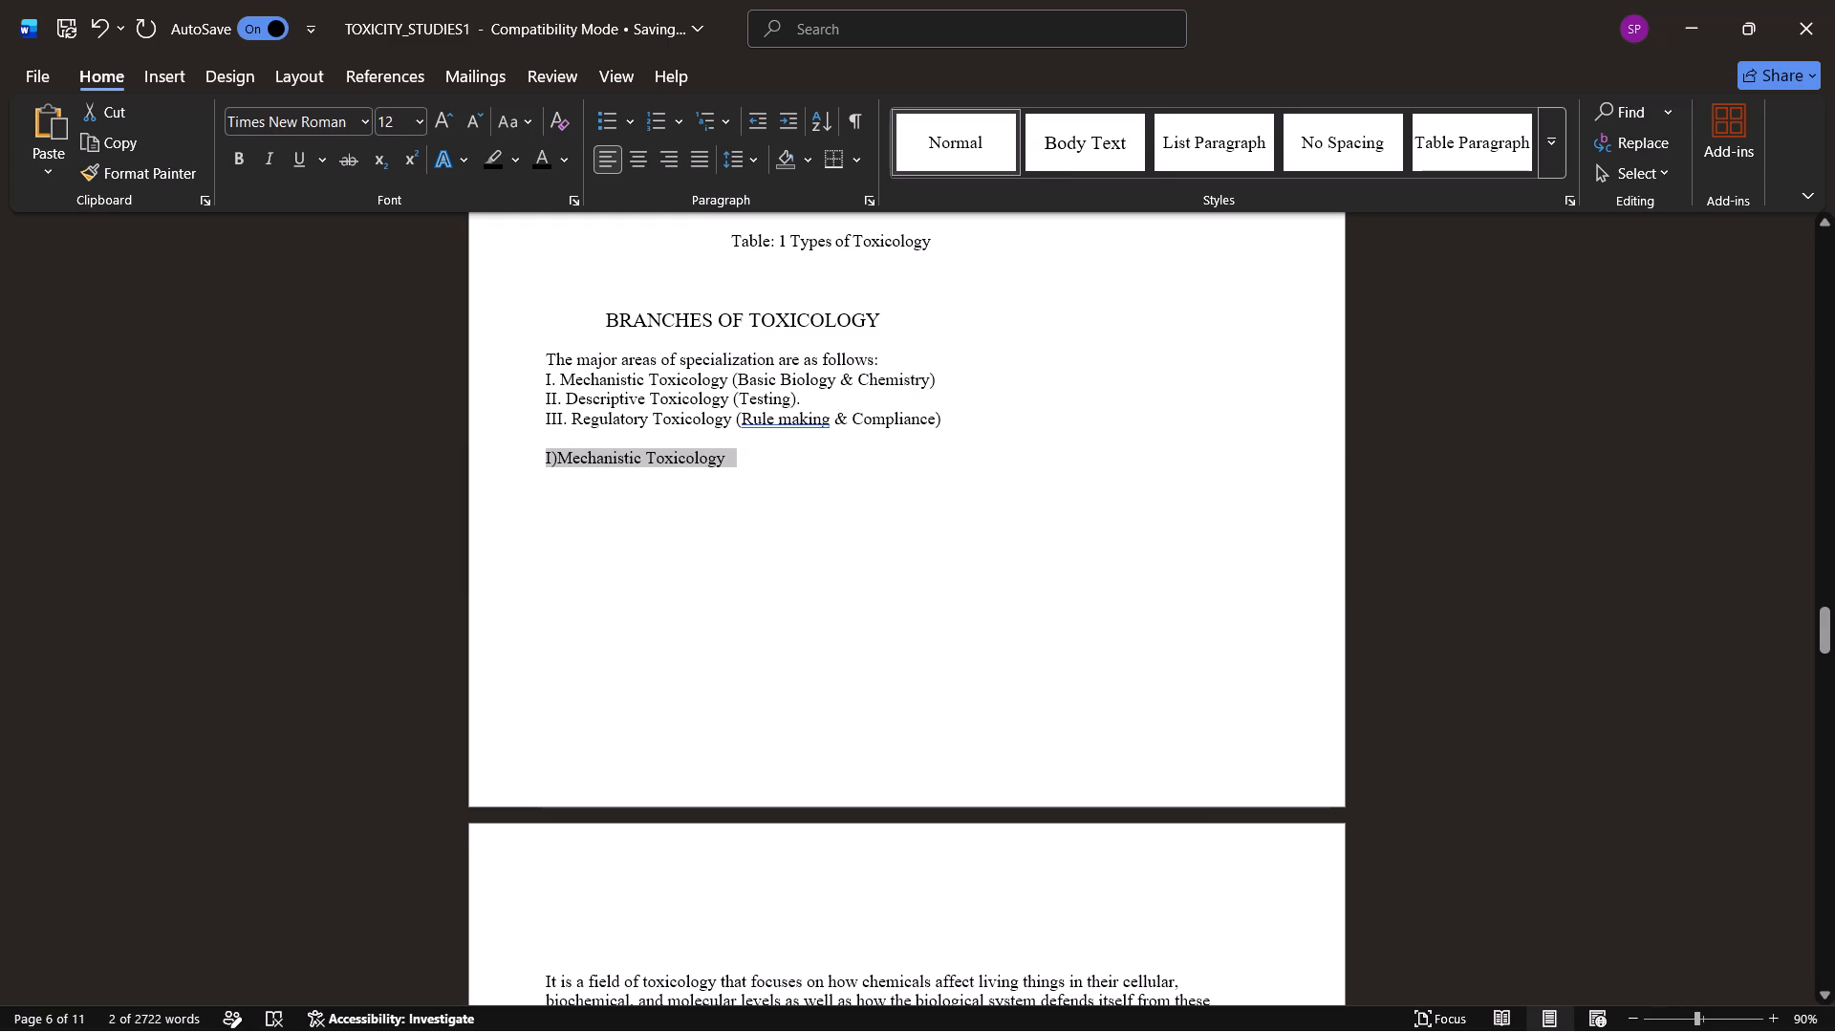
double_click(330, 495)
Copy the paragraph beginning "It is a field of toxicology" from the following page to below the "I)Mechanistic Toxicology" heading, leaving a blank line between them.
scroll(591, 857, "down", 2)
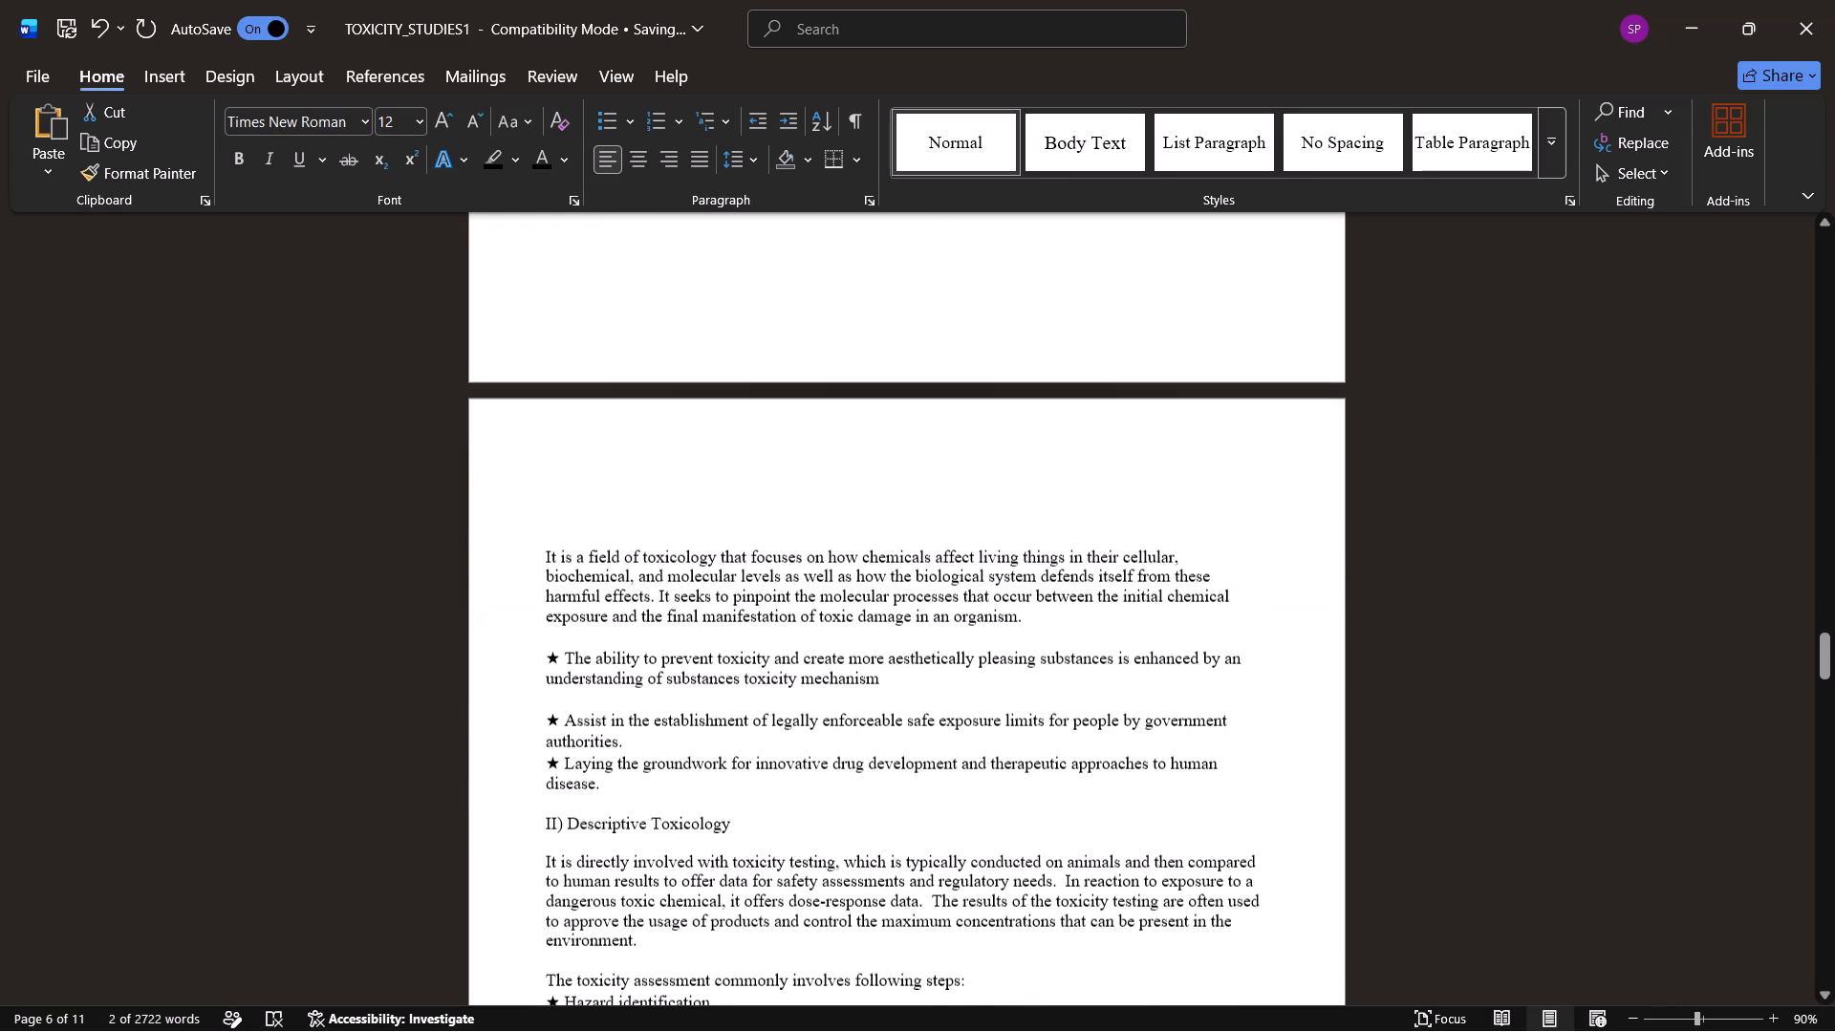
left_click_drag(536, 555, 810, 621)
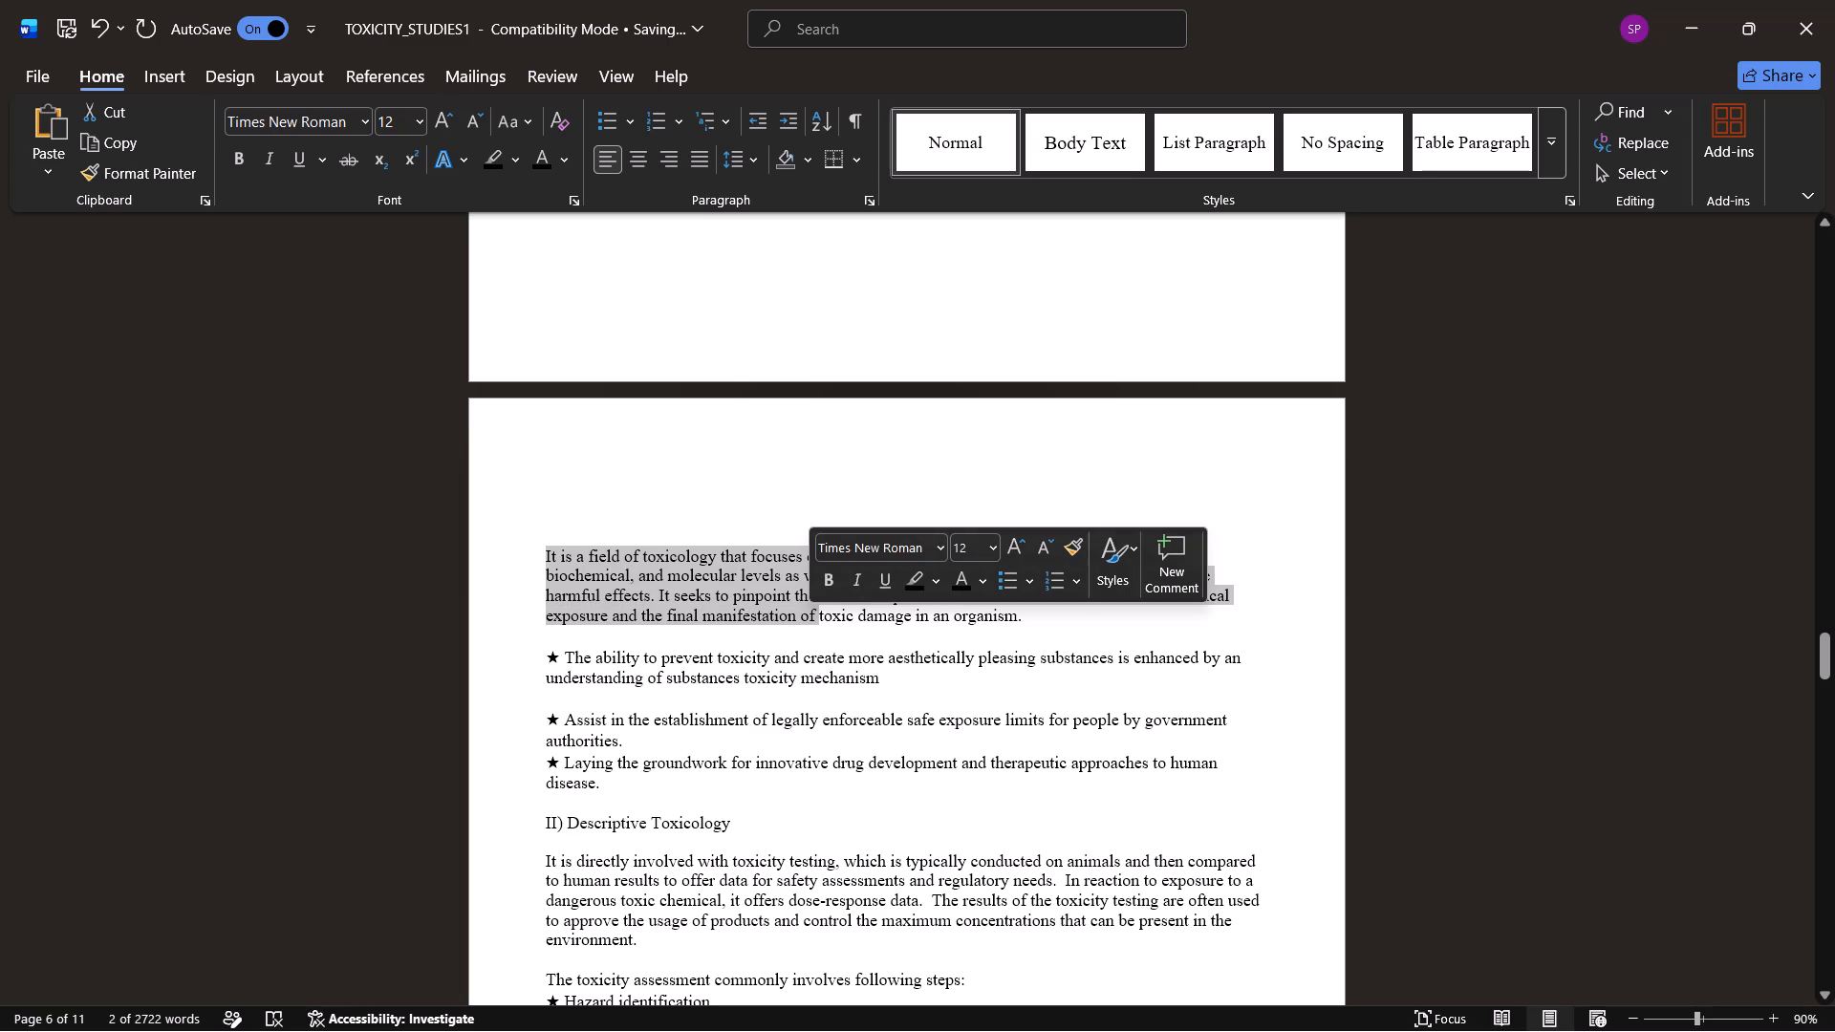
left_click(468, 533)
left_click(533, 548)
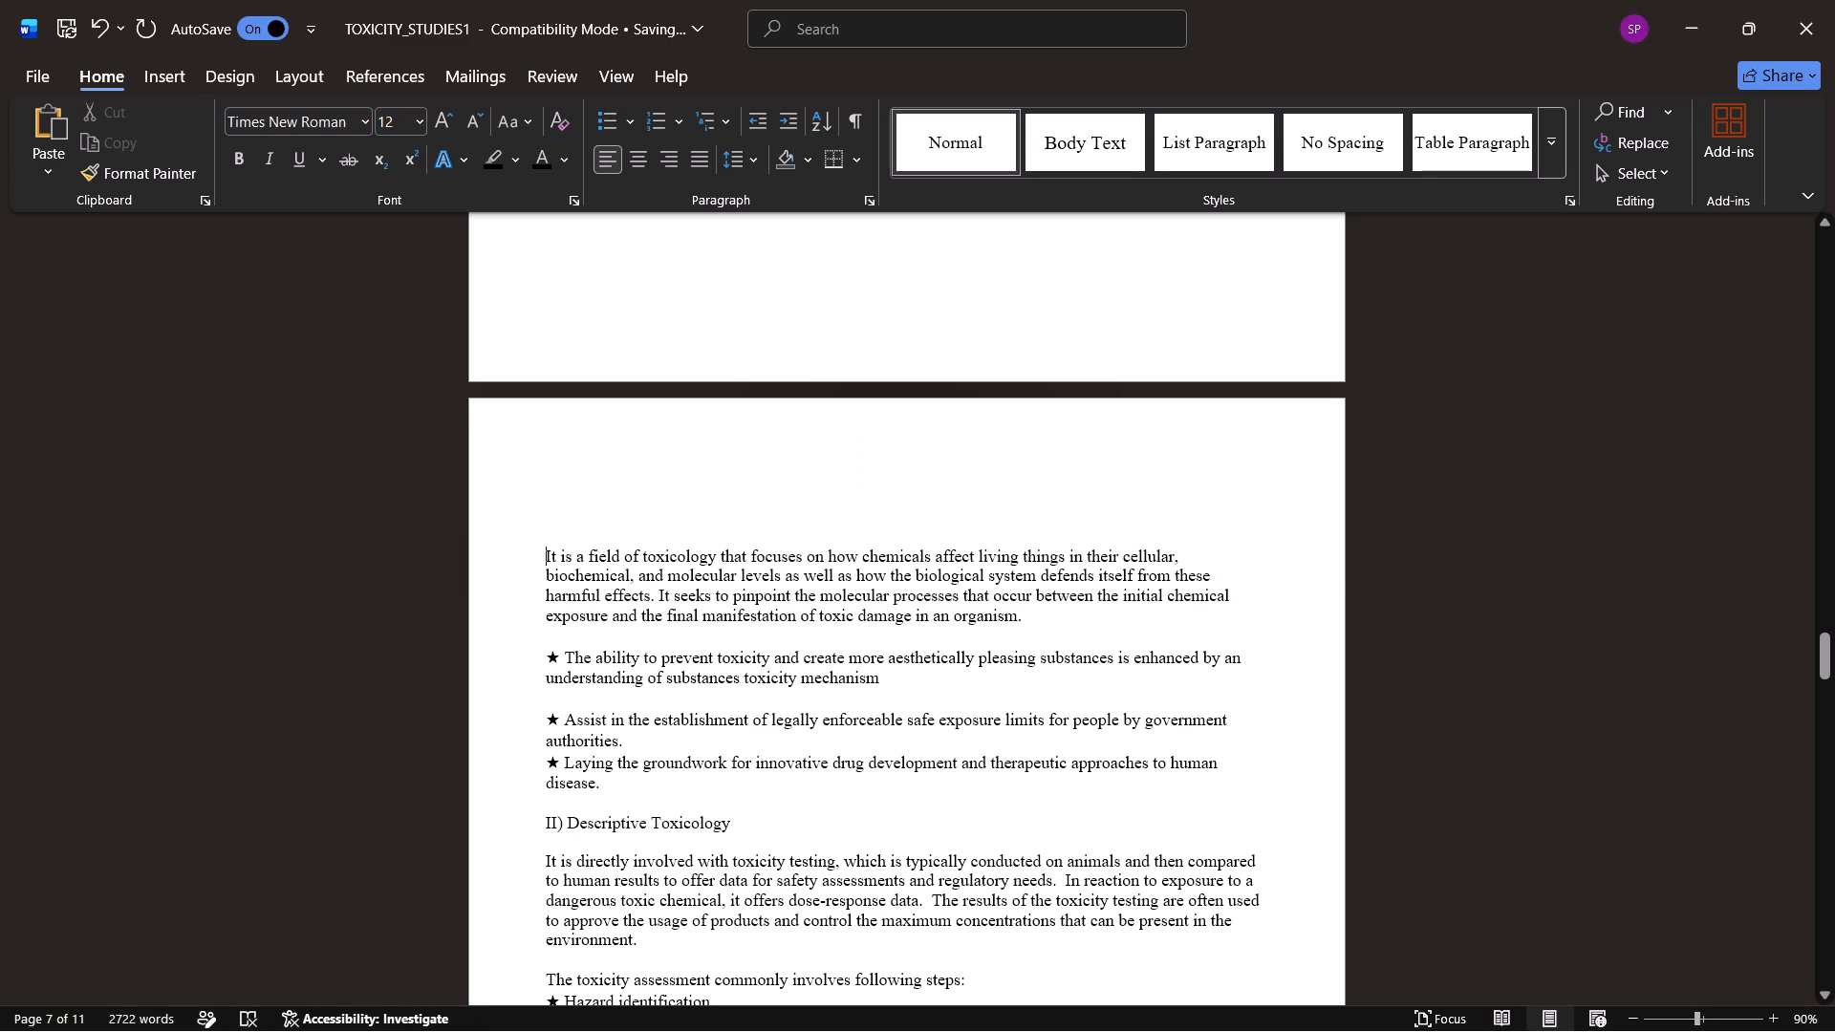
left_click_drag(527, 556, 685, 628)
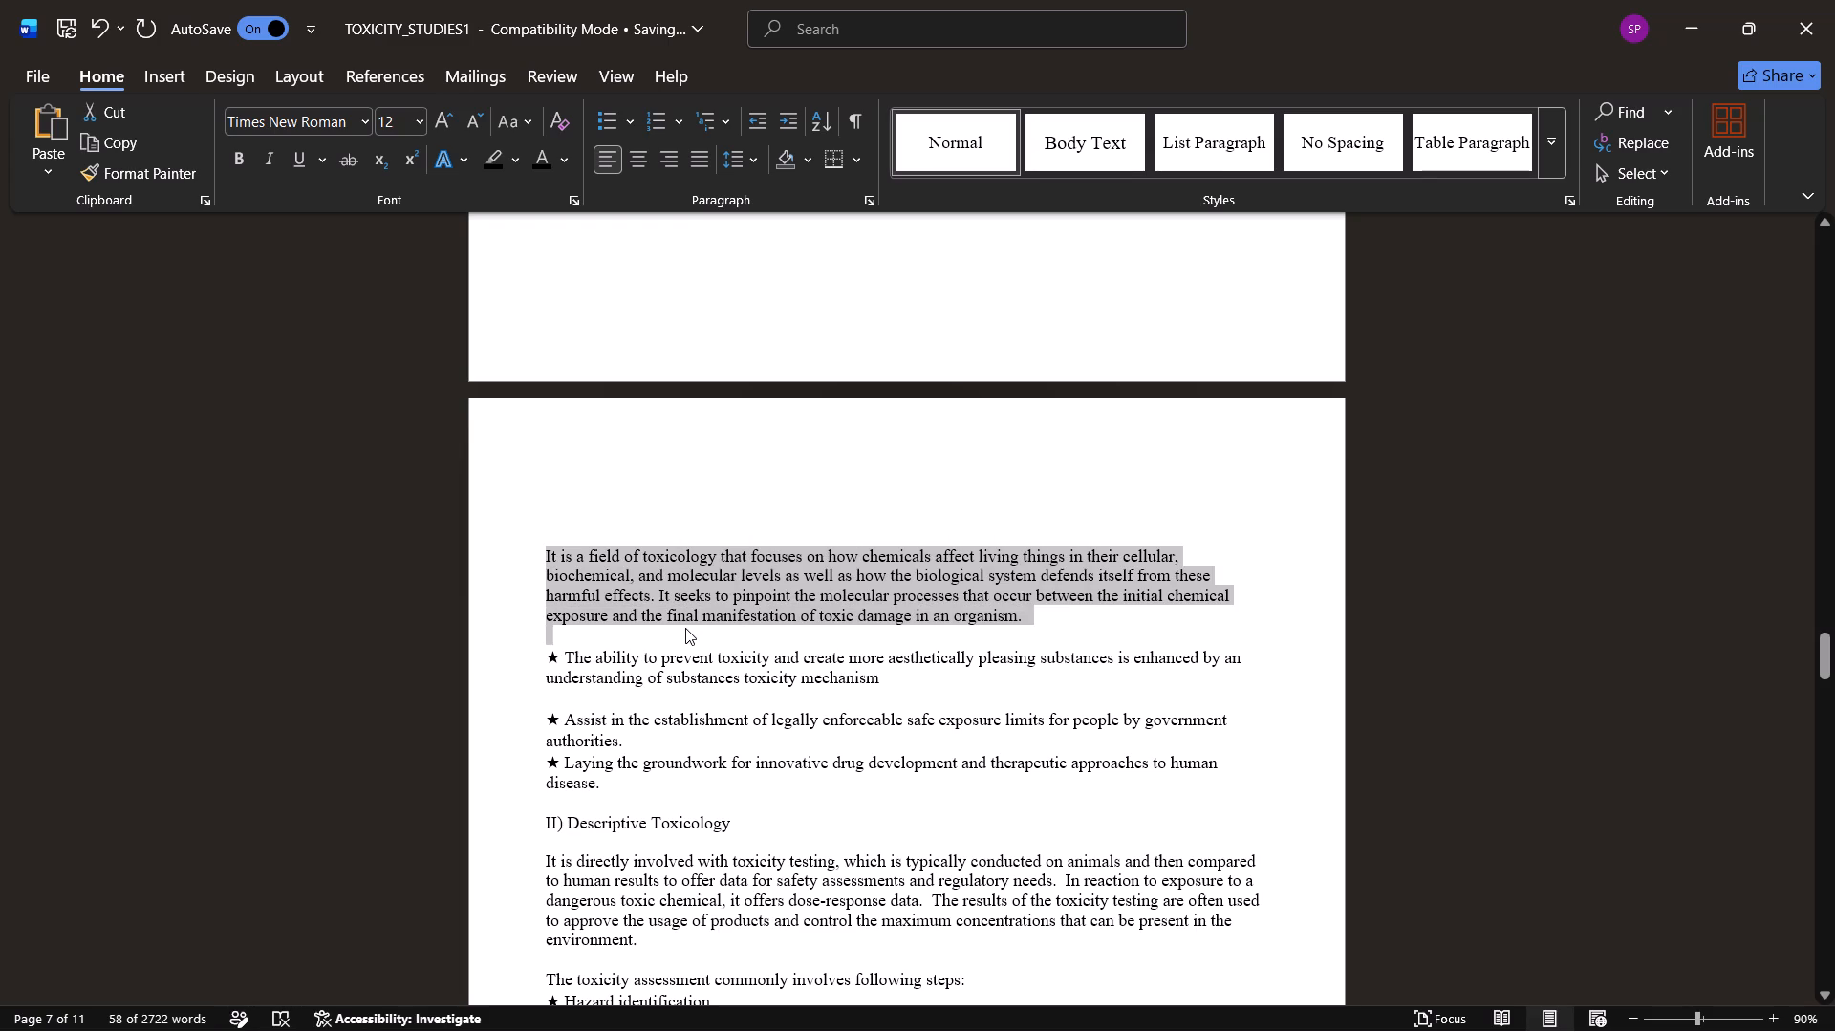
key("ctrl+c")
scroll(685, 628, "up", 2)
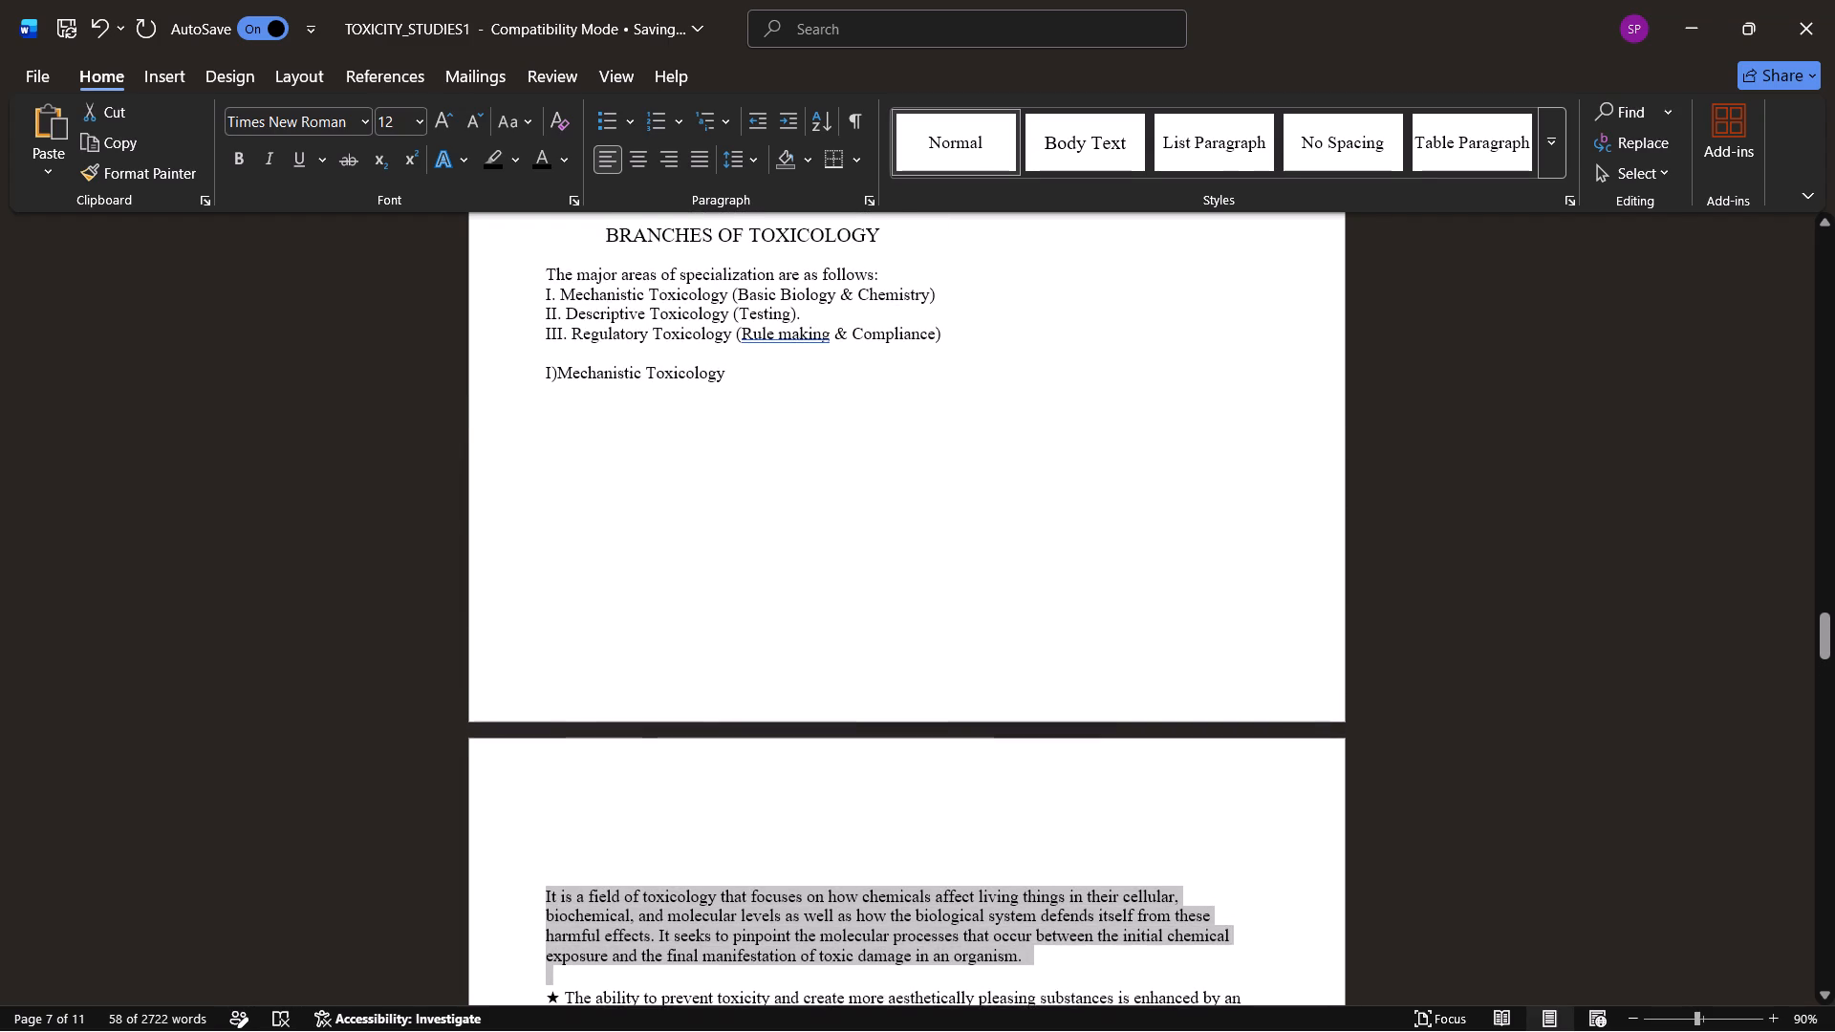
left_click(565, 415)
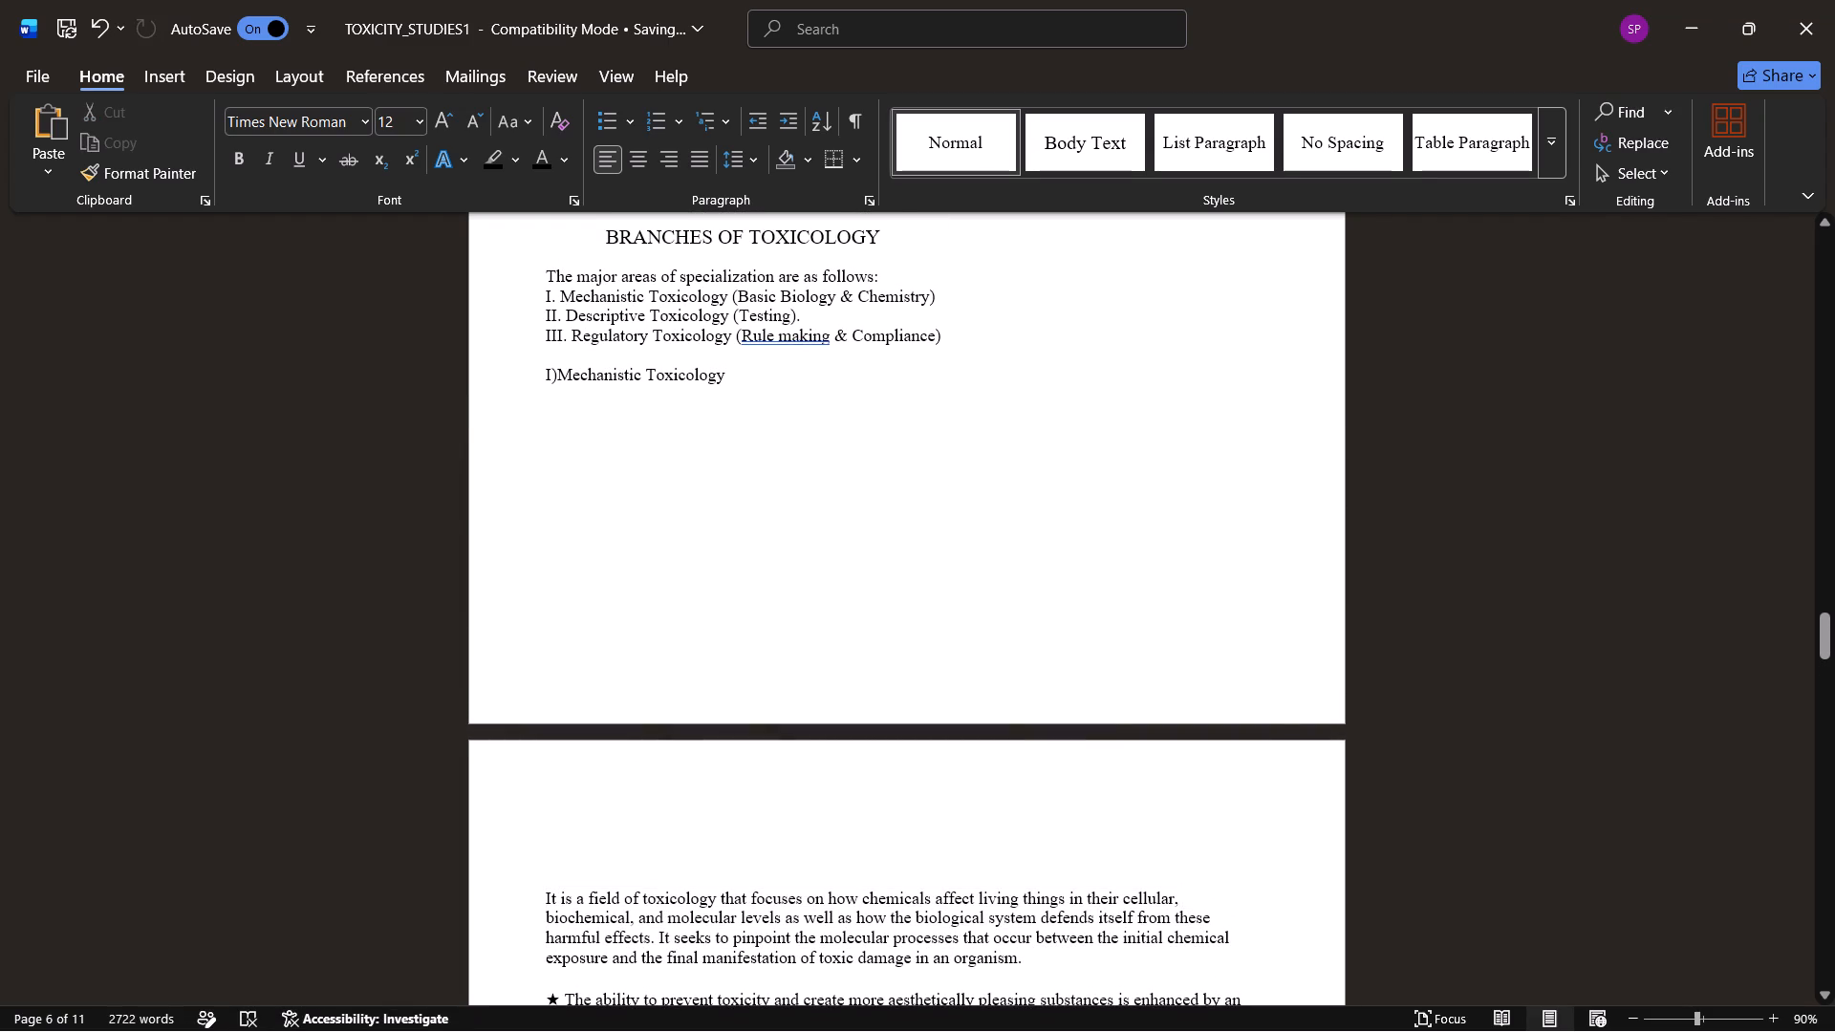
left_click(565, 415)
key("Right")
key("Right")
key("Right")
key("Right")
key("Right")
key("Right")
key("Right")
key("Right")
key("Right")
key("Right")
key("Right")
key("Right")
key("Right")
key("Right")
key("Right")
key("Right")
key("Right")
key("Right")
key("Right")
key("Right")
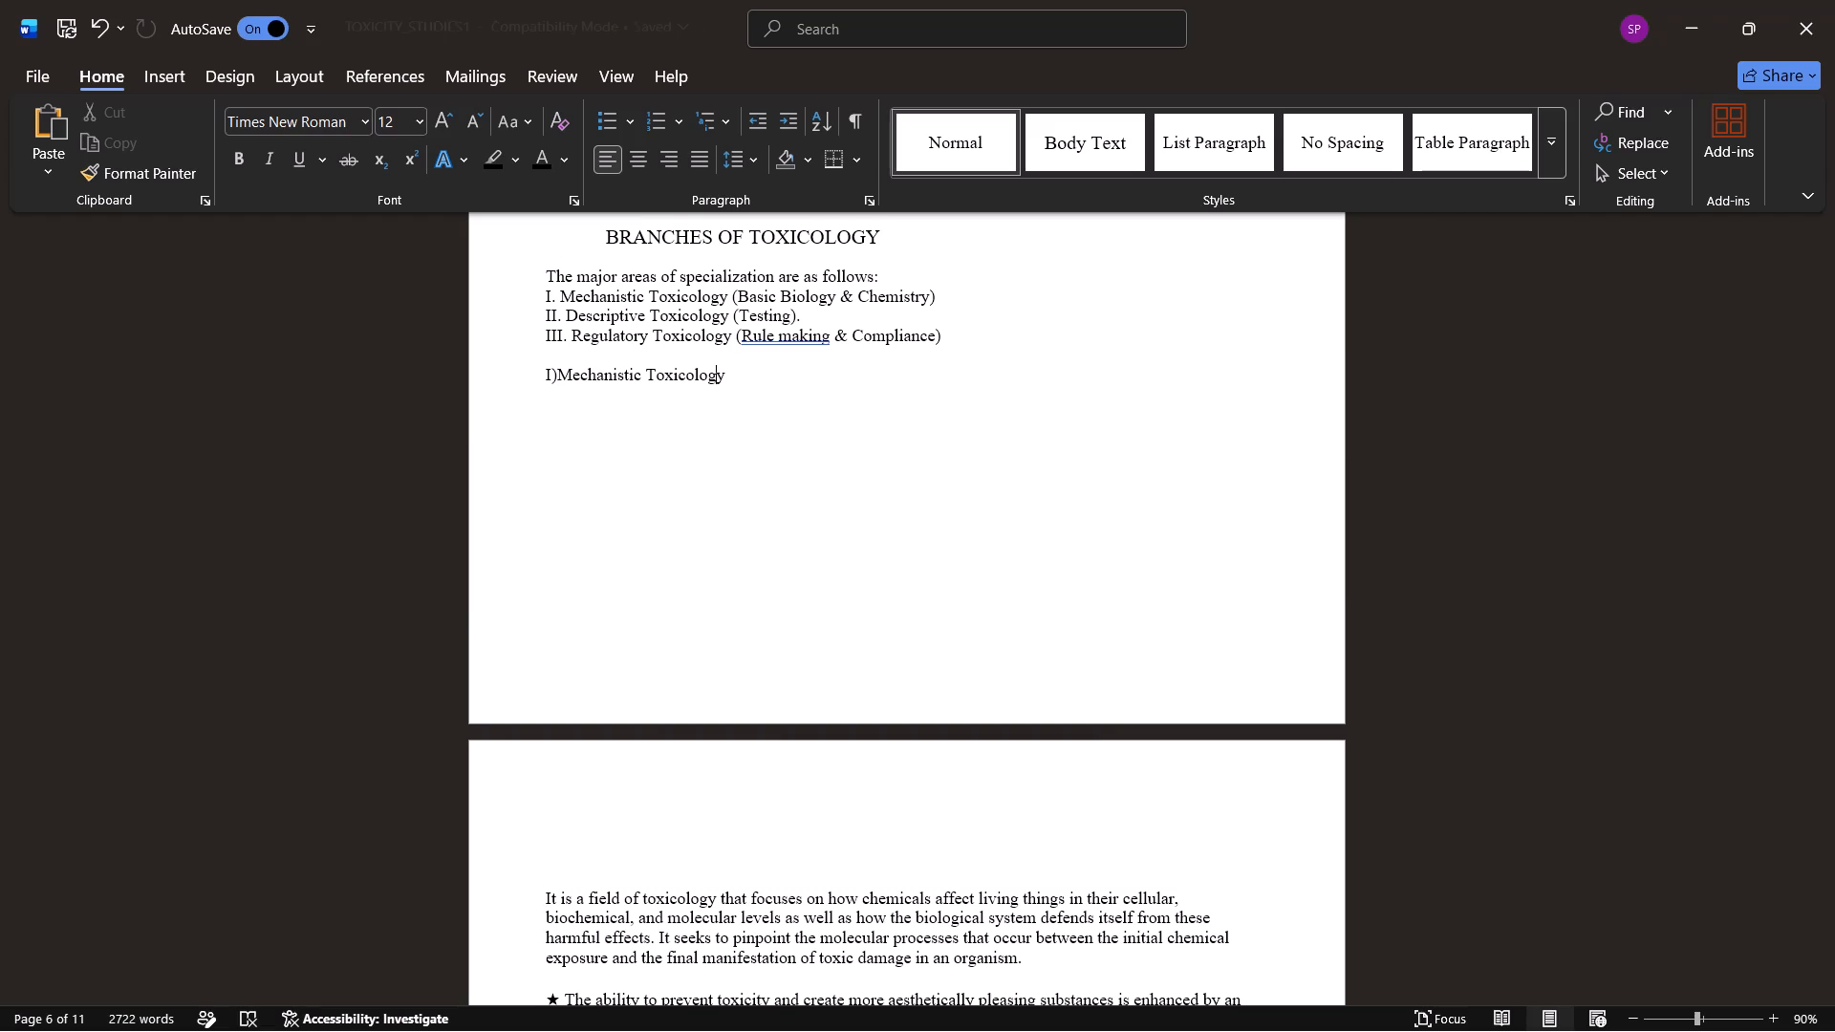
key("Right")
key("Return")
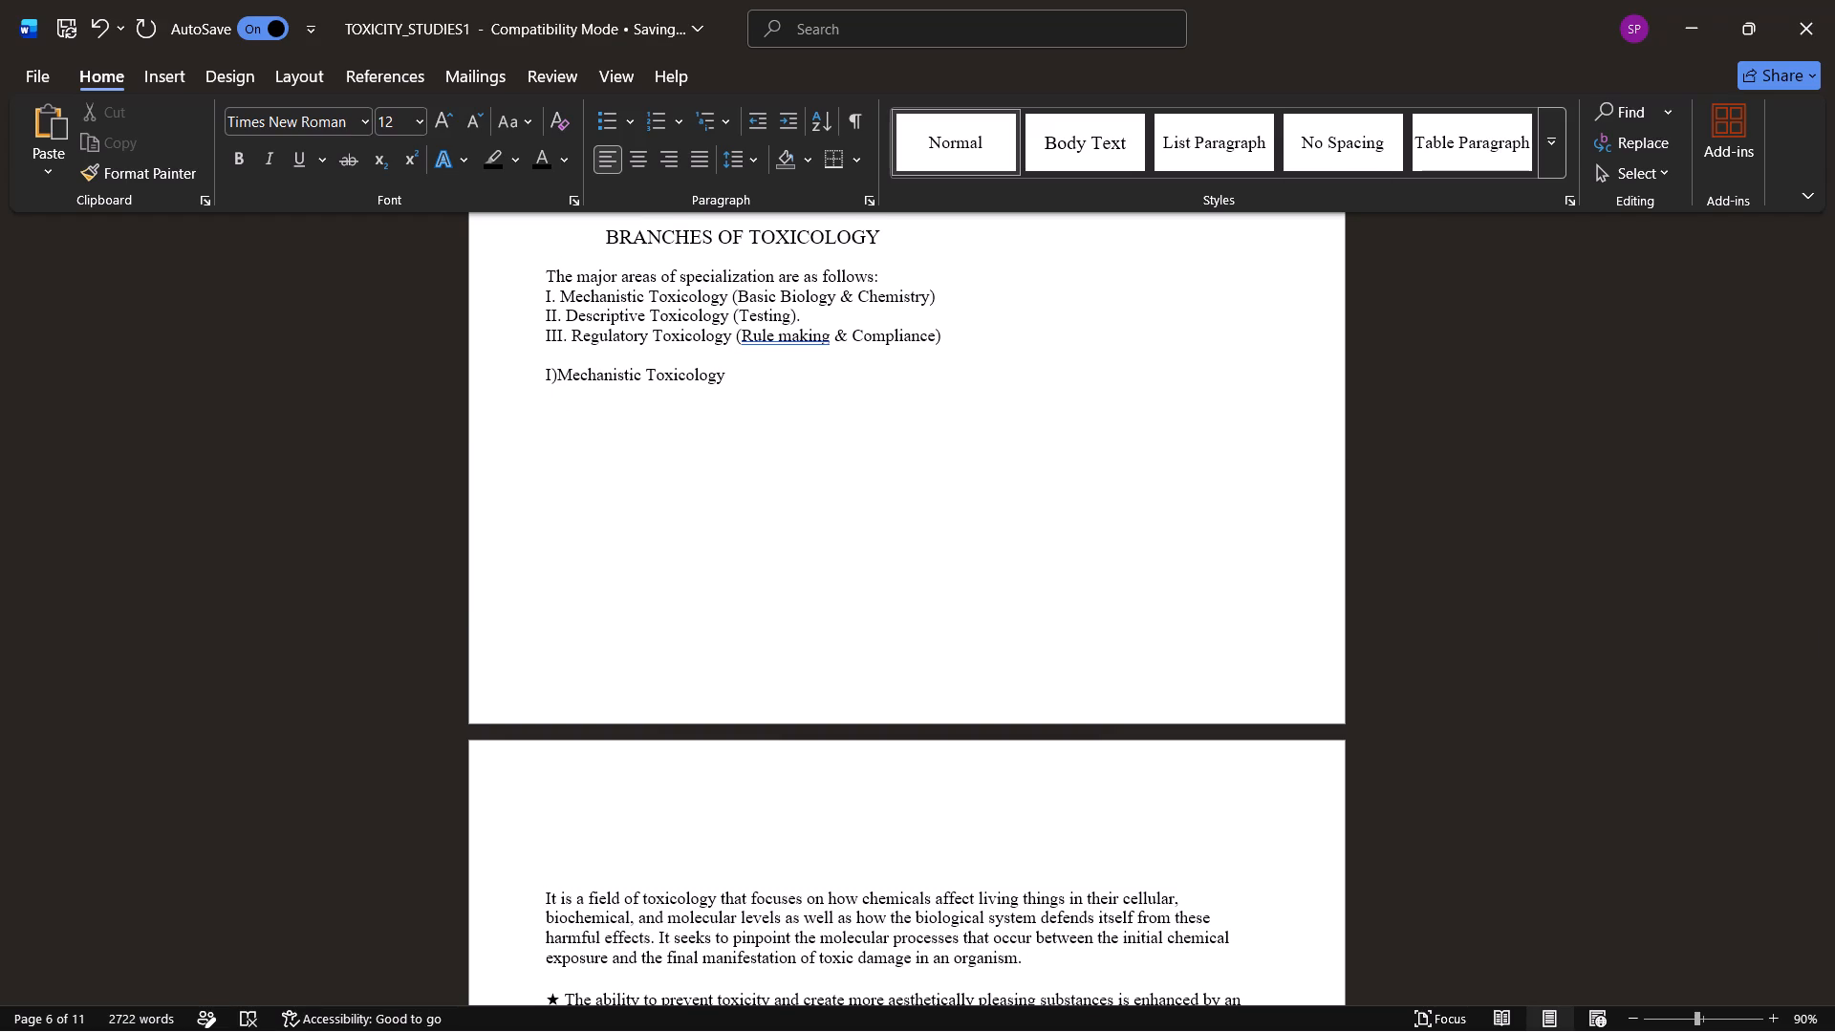
key("Return")
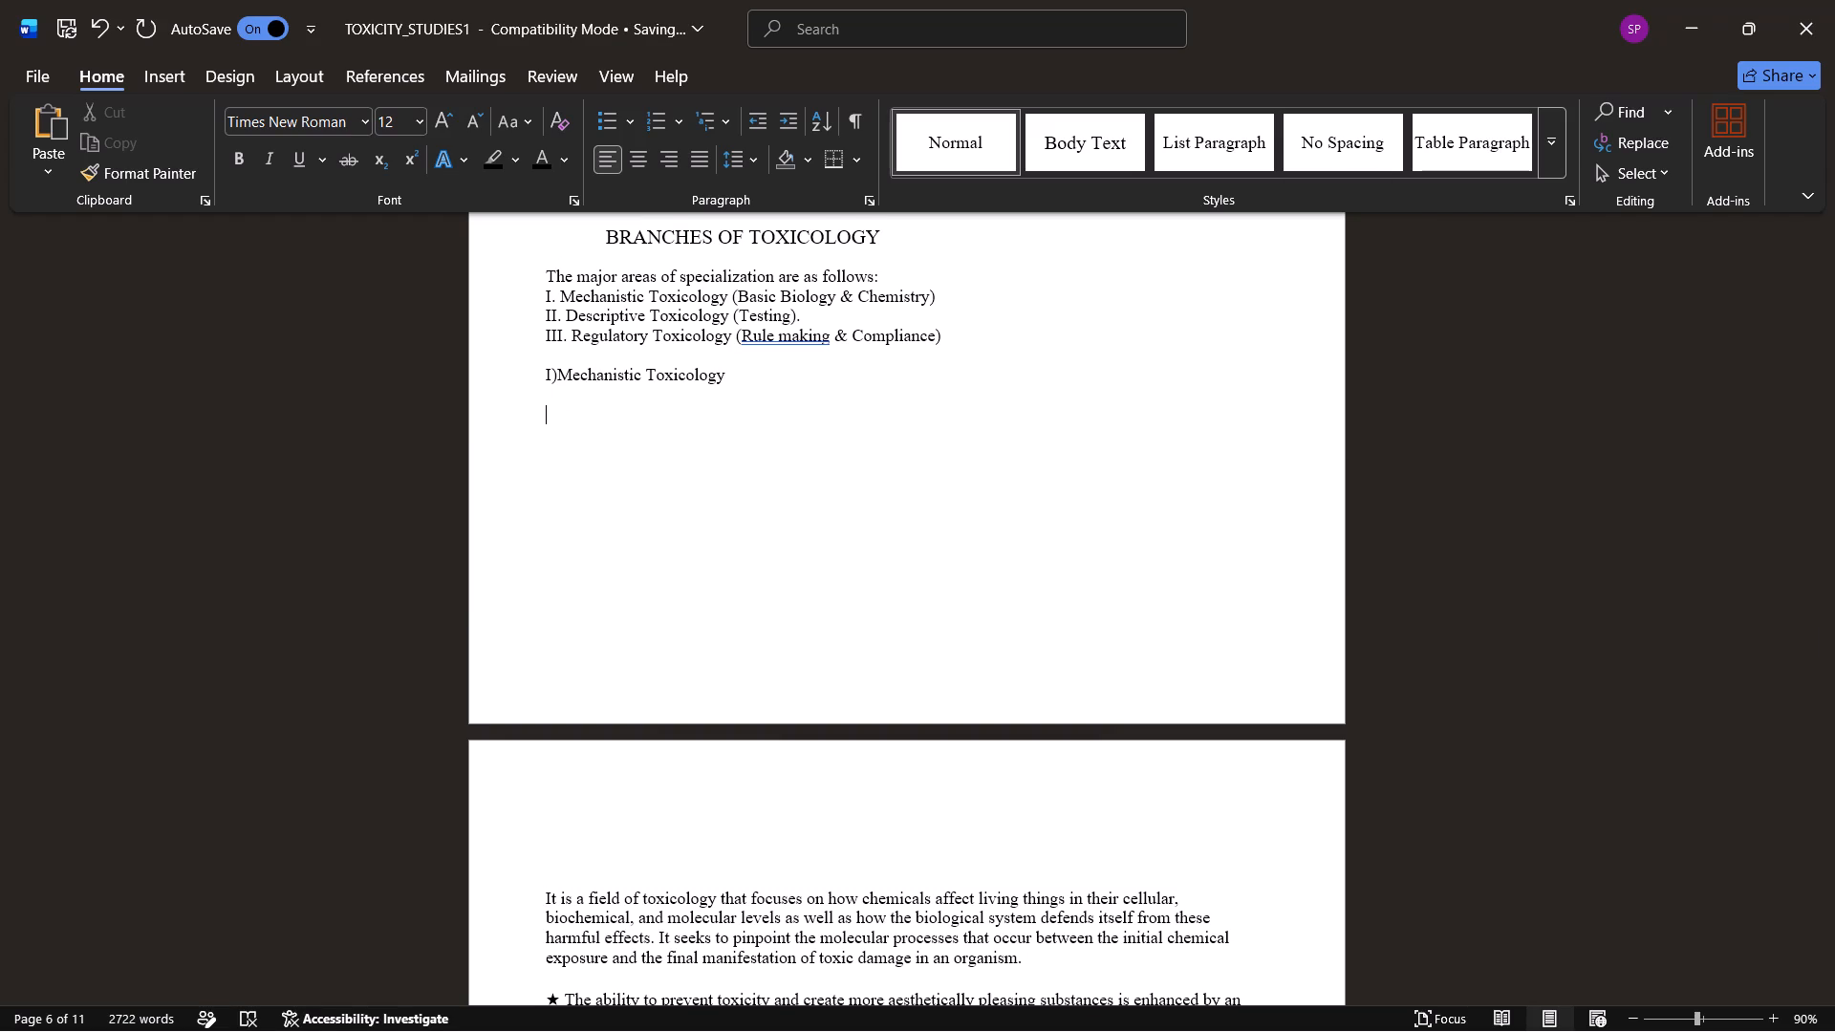
key("ctrl+v")
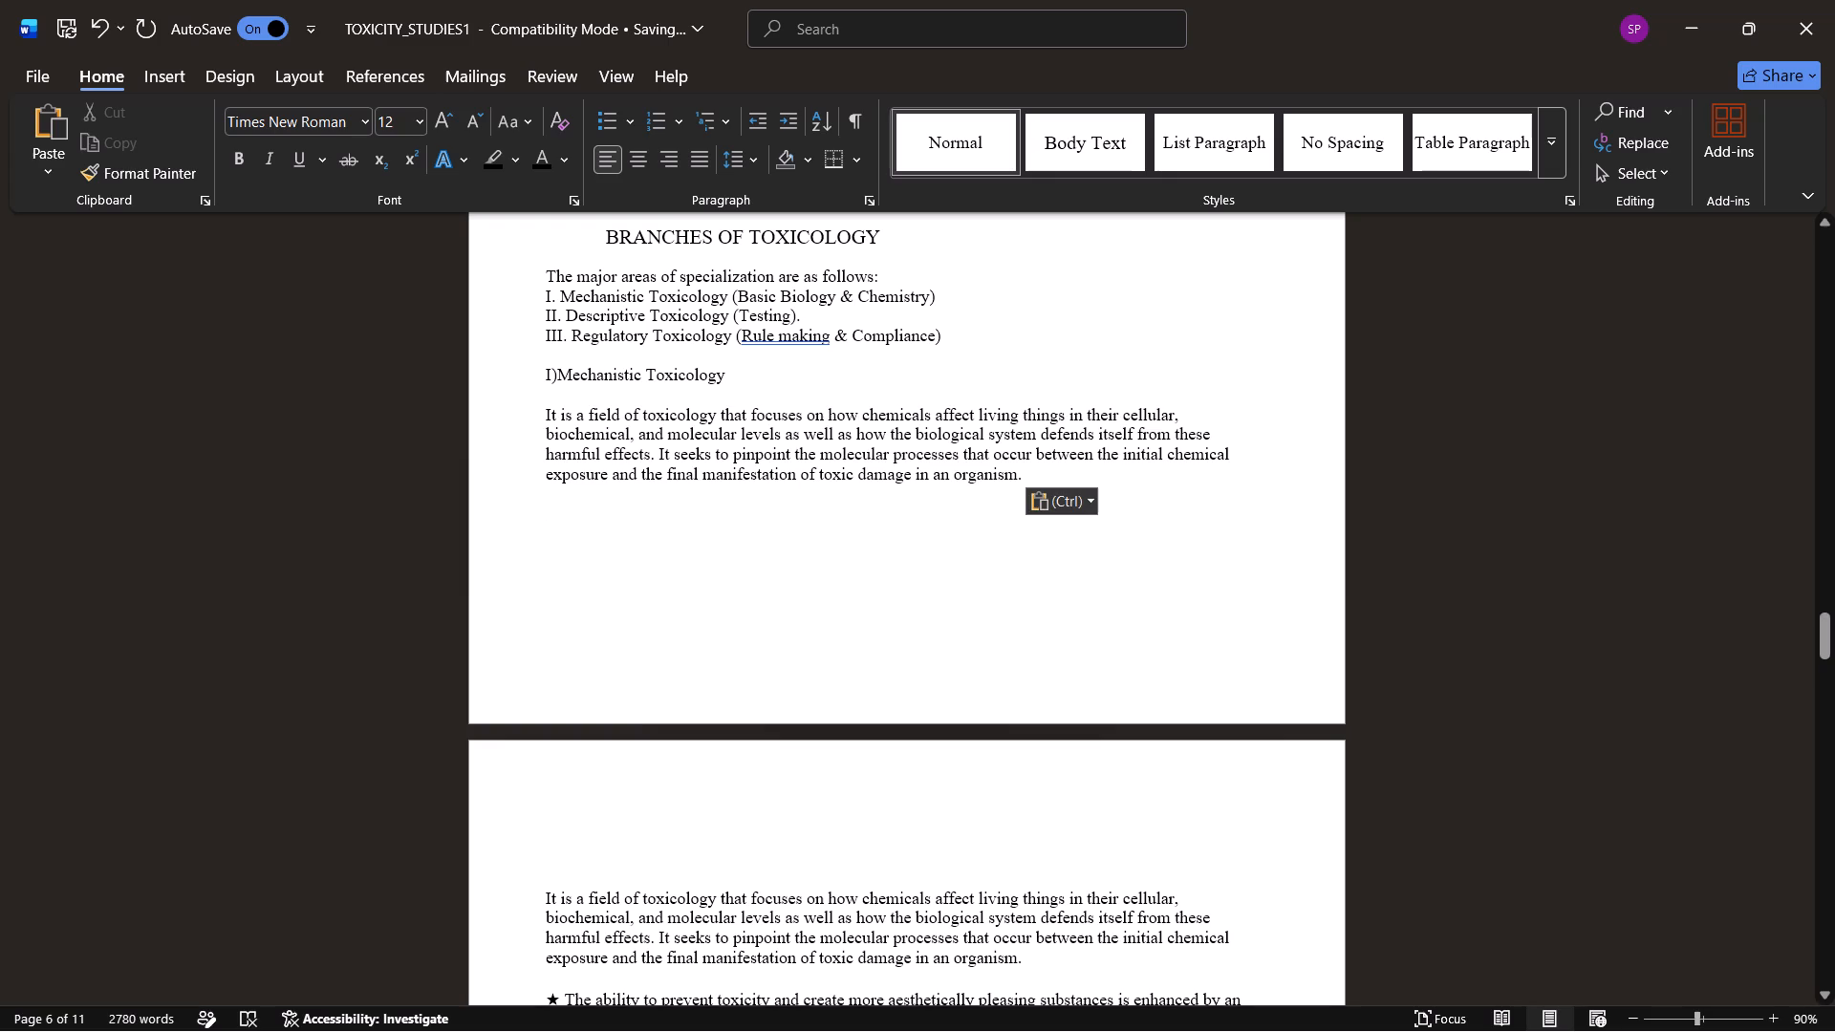
Insert a space at the start of the pasted "It is a field of toxicology" paragraph.
left_click(541, 410)
key("space")
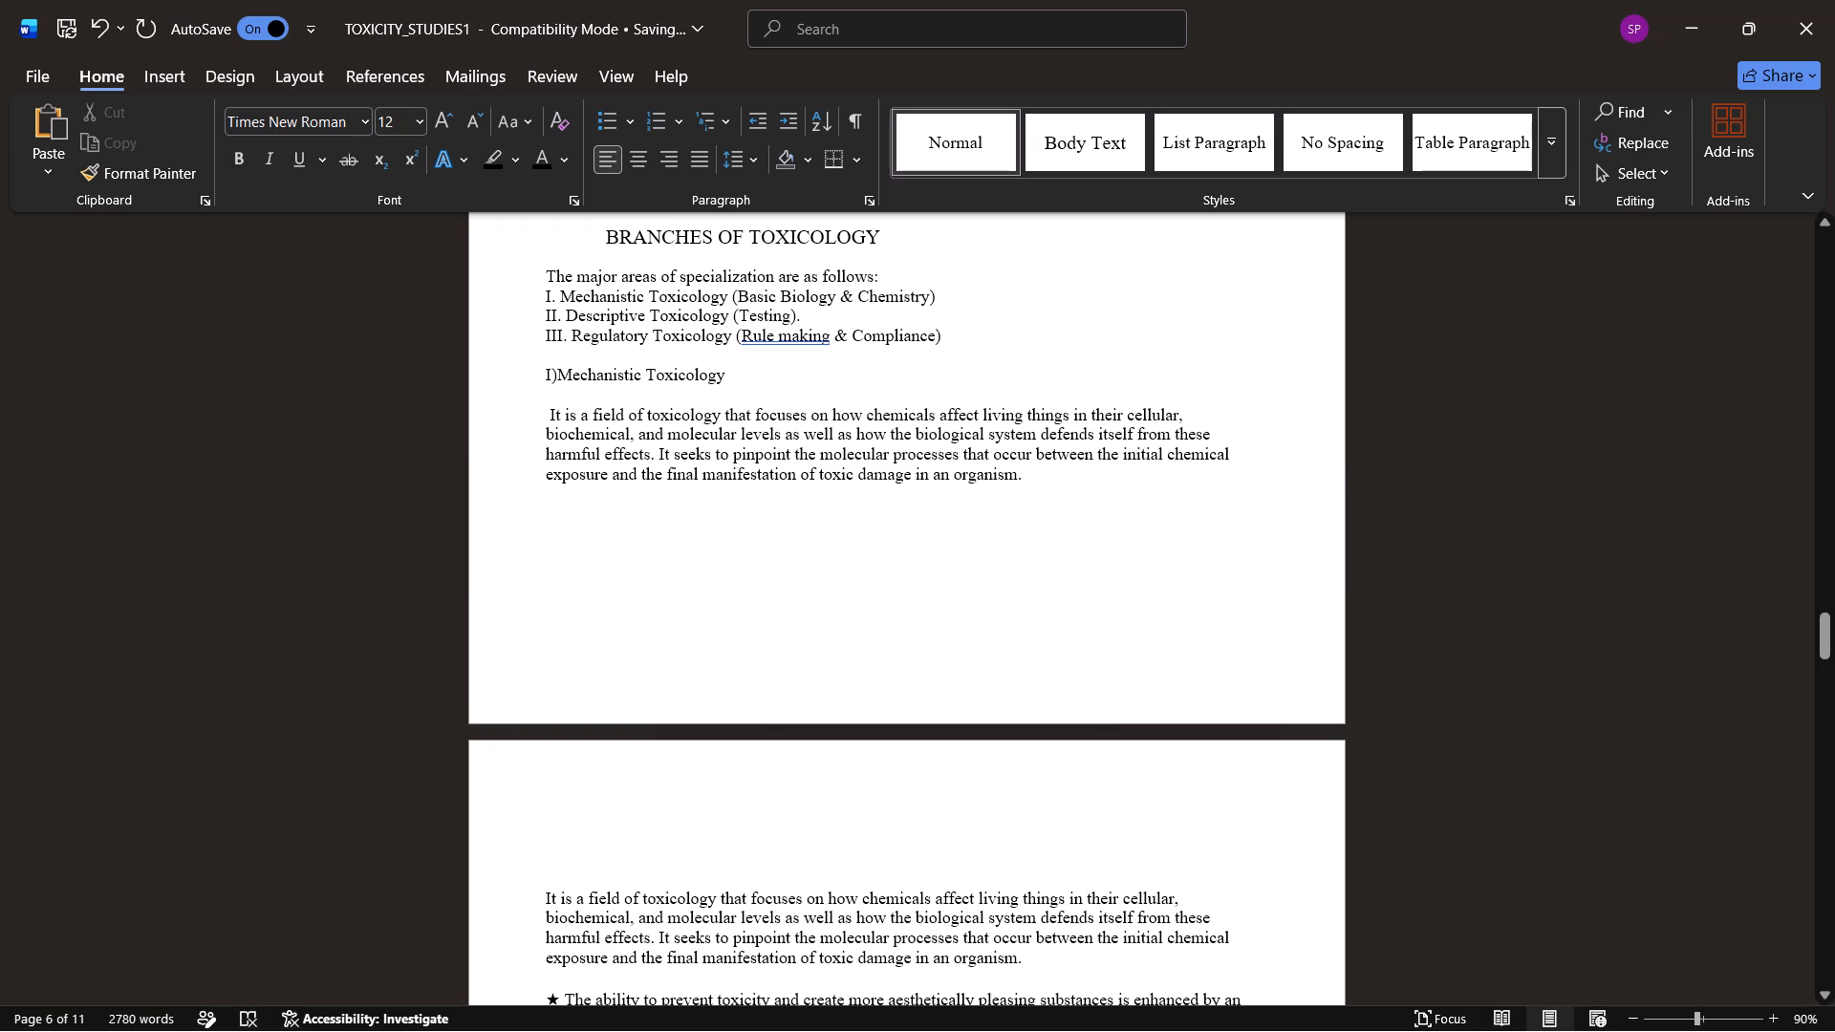
Select the original "It is a field of toxicology" paragraph above the starred points on the following page, dismissing the battery notice.
scroll(563, 549, "down", 1)
left_click_drag(532, 665, 681, 730)
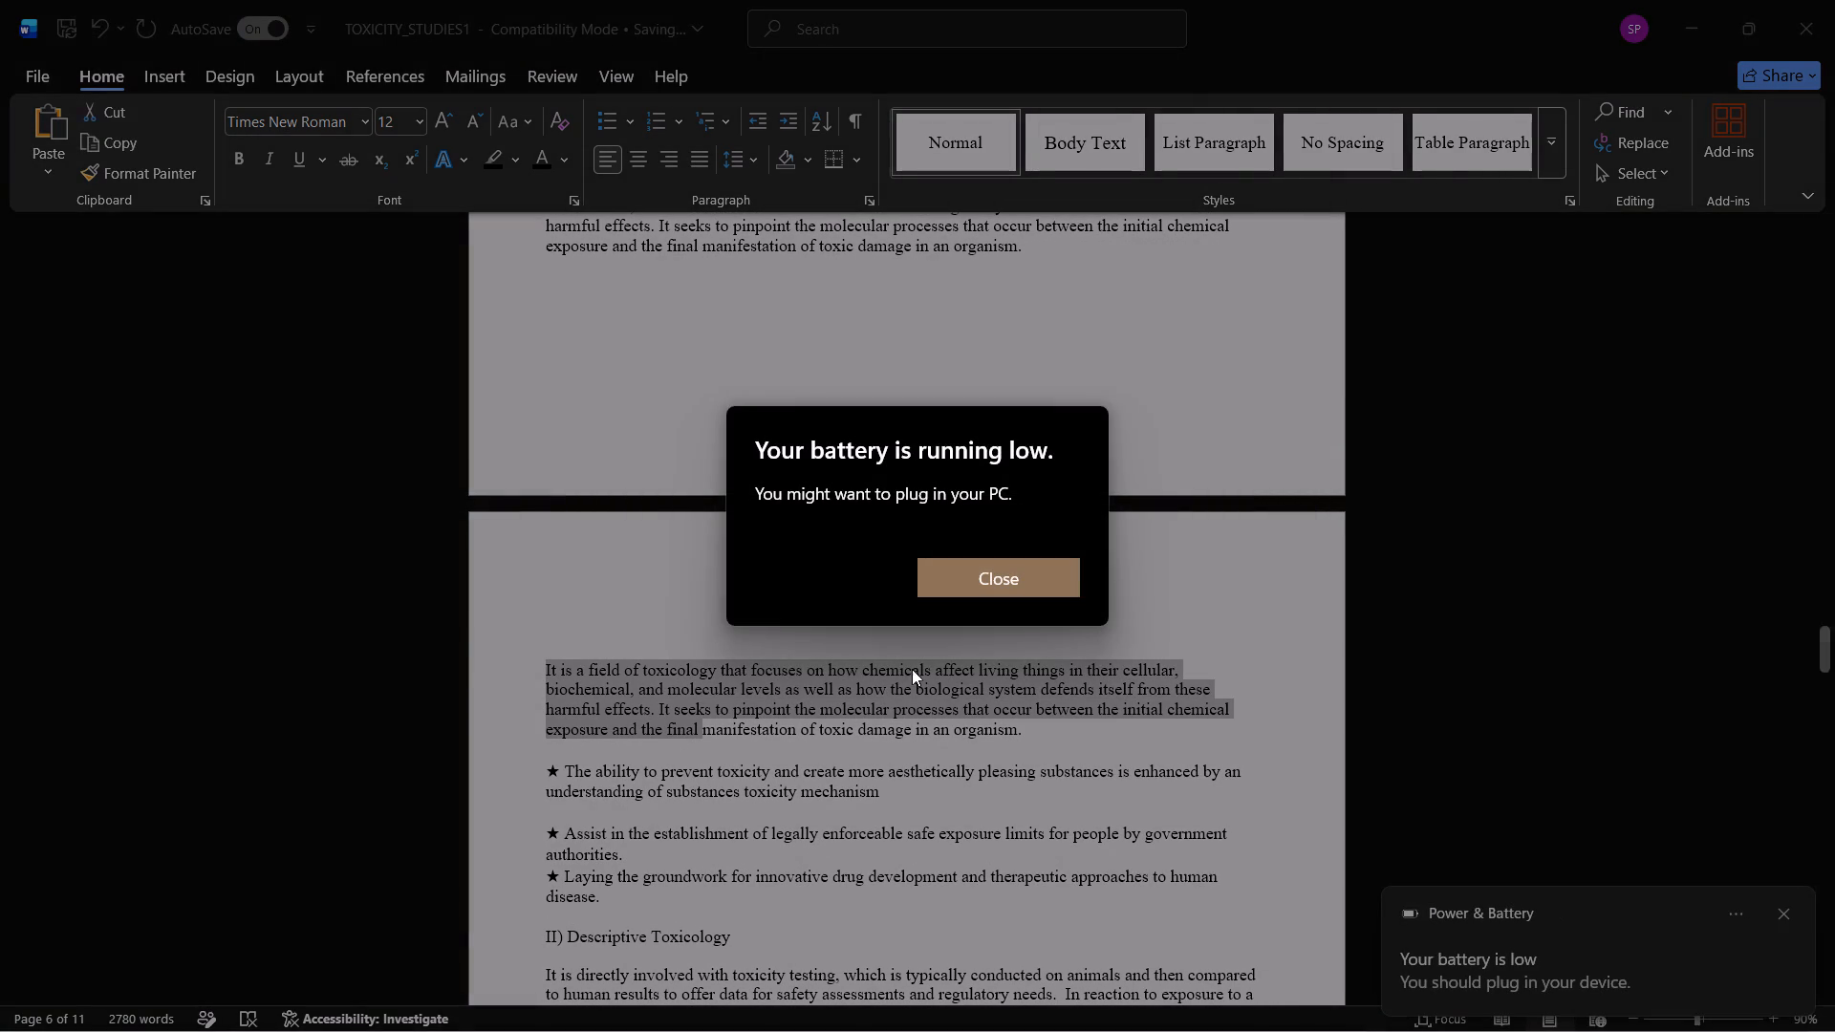
left_click(998, 563)
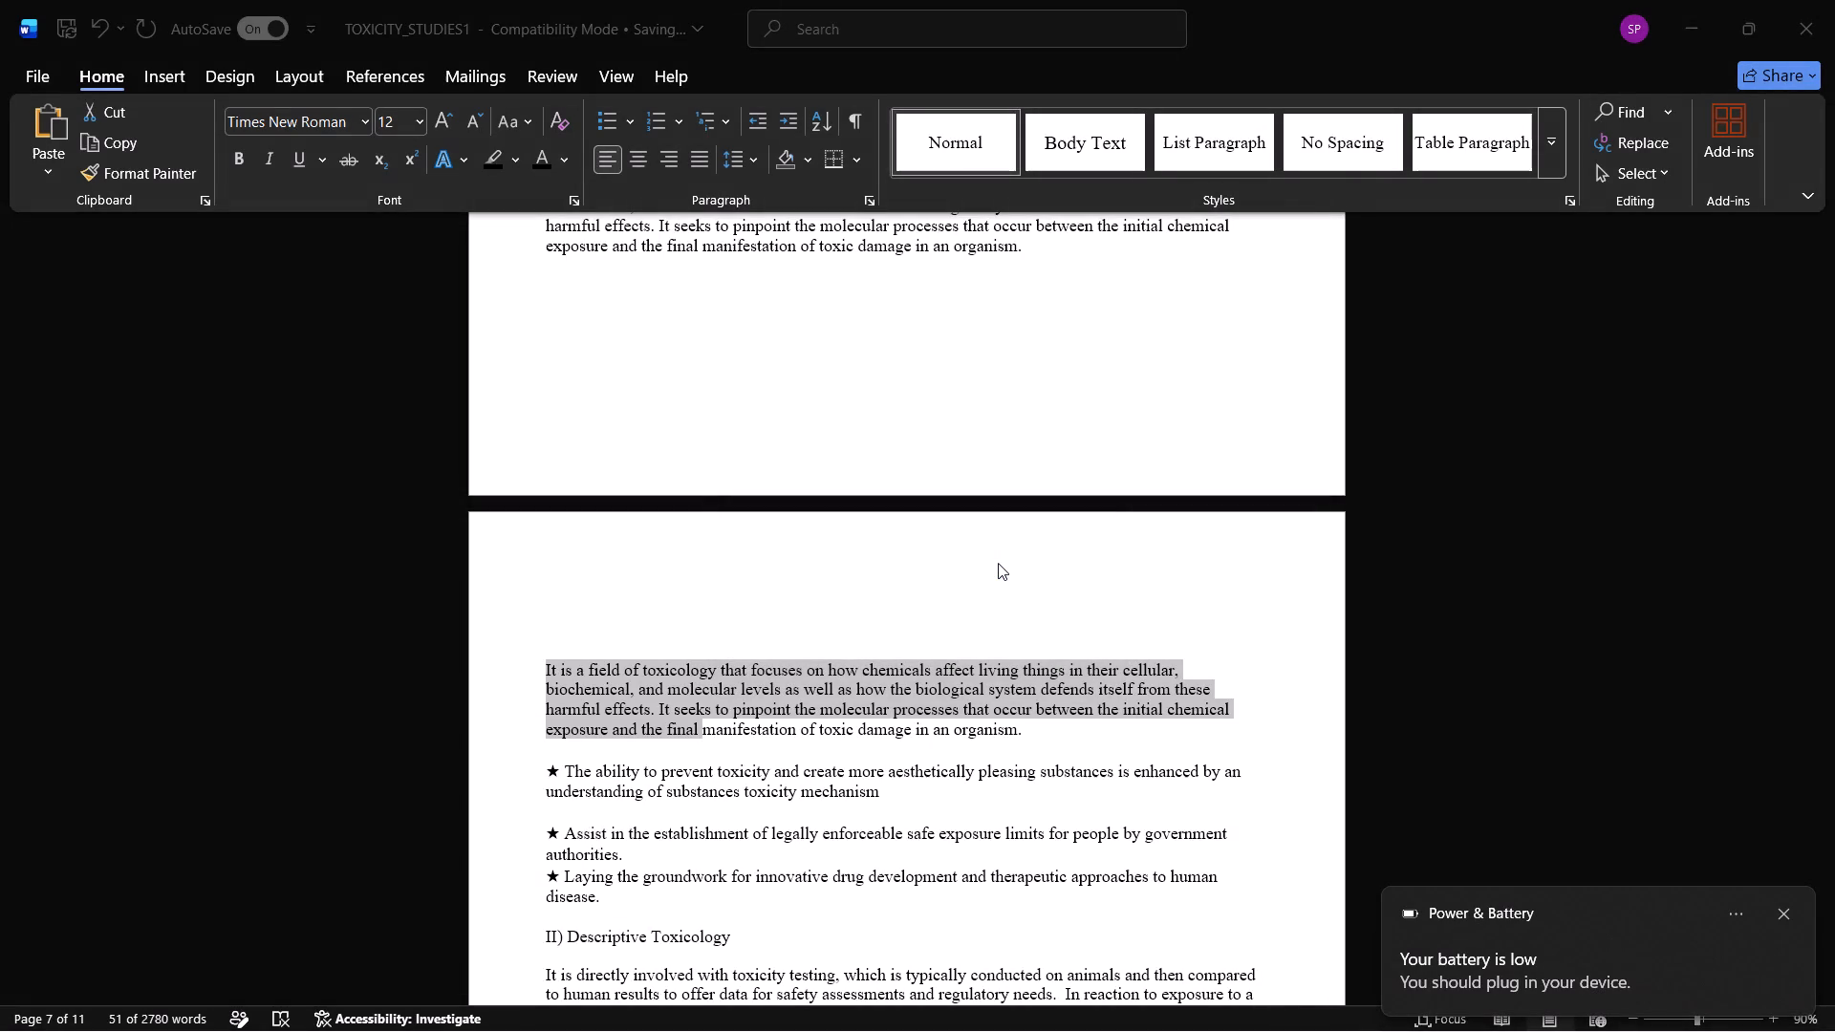